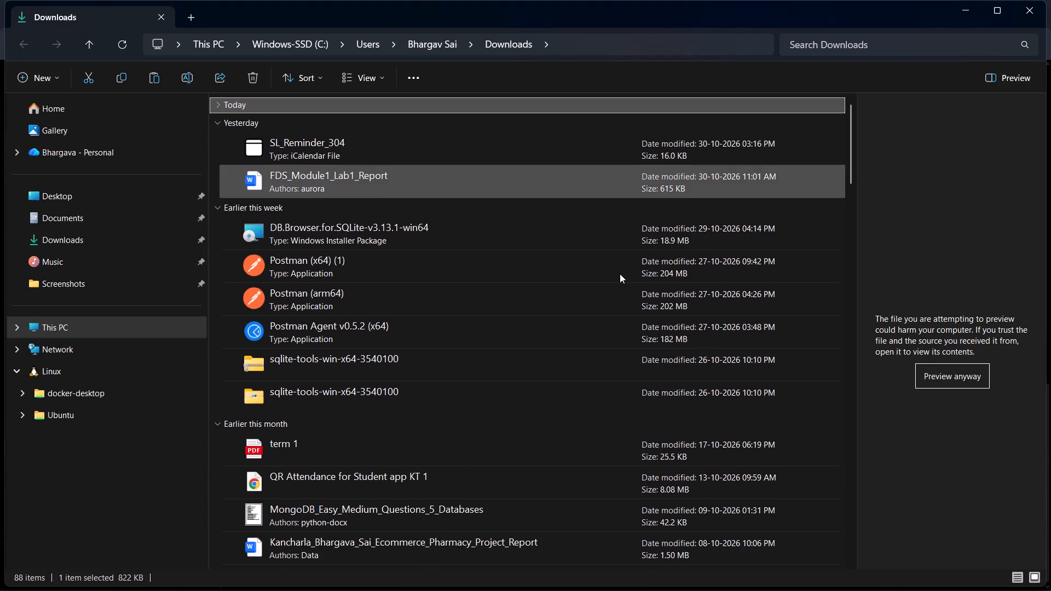
pyautogui.scroll(2, 620, 274)
pyautogui.scroll(6, 567, 171)
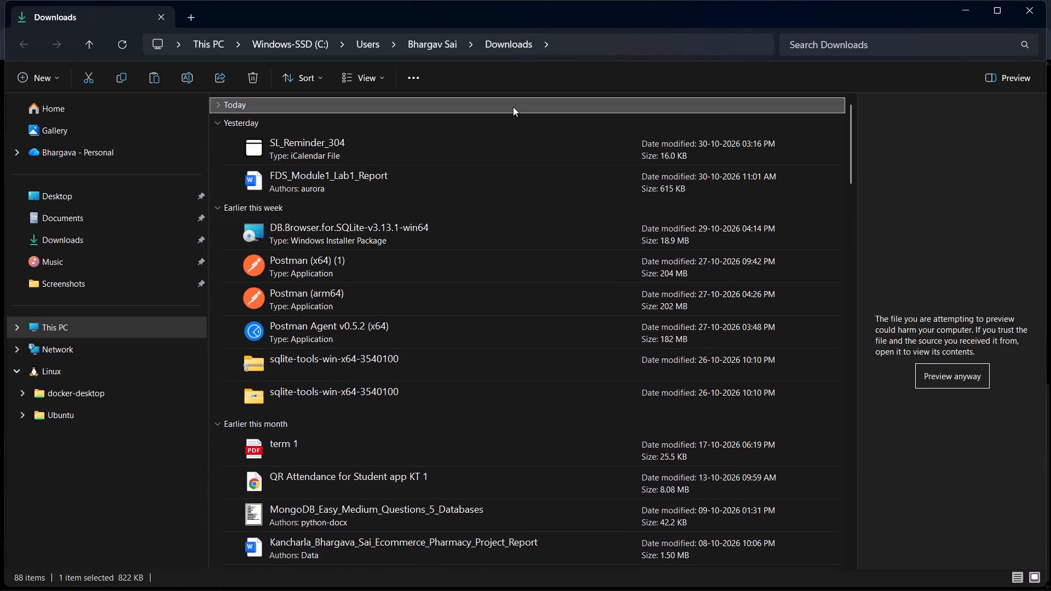
pyautogui.click(511, 106)
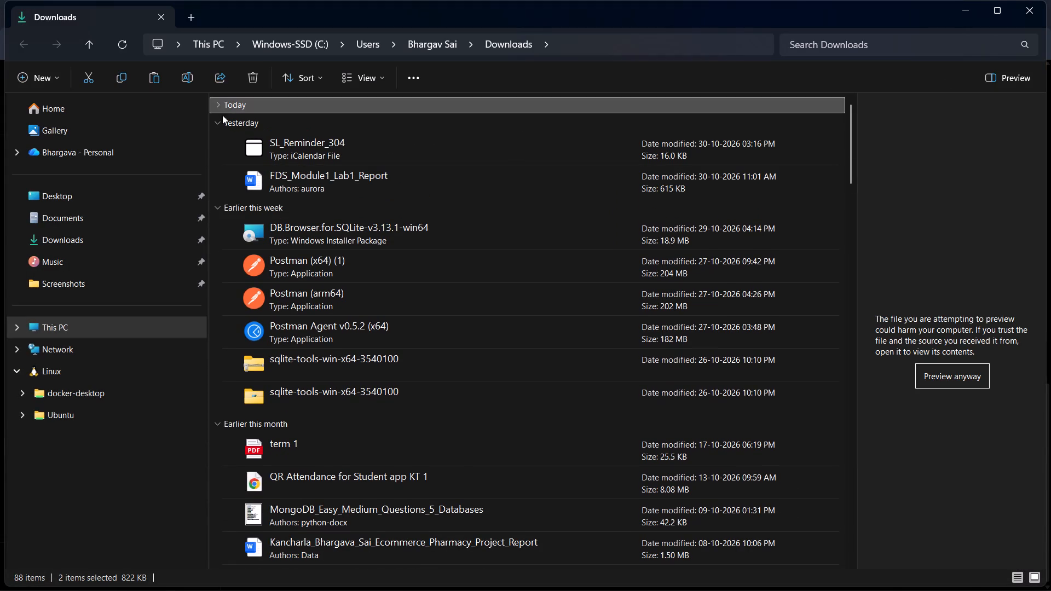
pyautogui.click(220, 106)
pyautogui.doubleClick(310, 134)
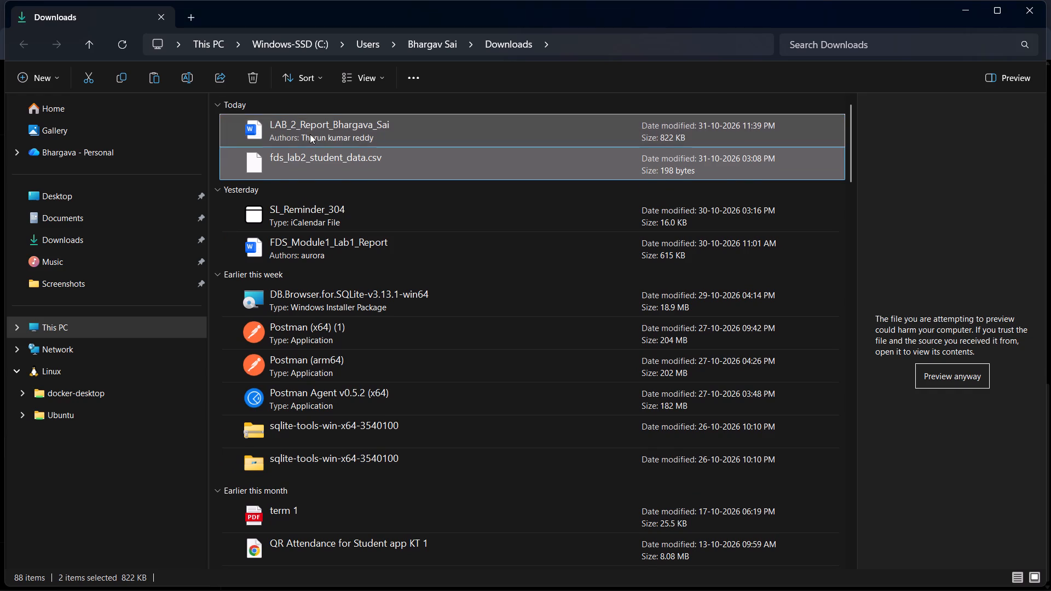
# Examine the Lab 2 report's pages, checking the header logo, cover page tables, step explanations and screenshot placement.
pyautogui.scroll(-4, 449, 285)
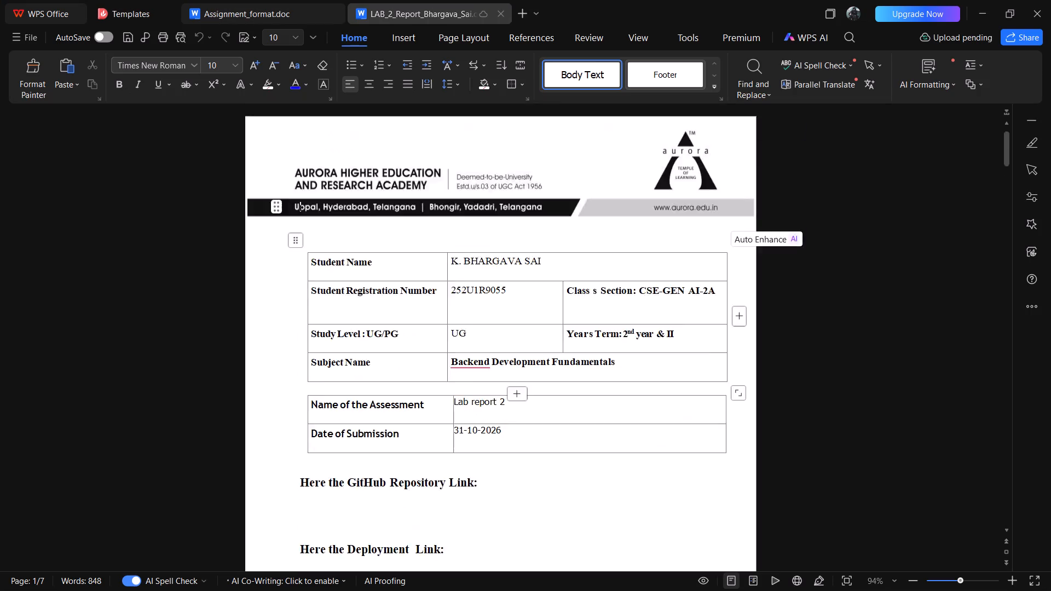
pyautogui.scroll(-6, 449, 285)
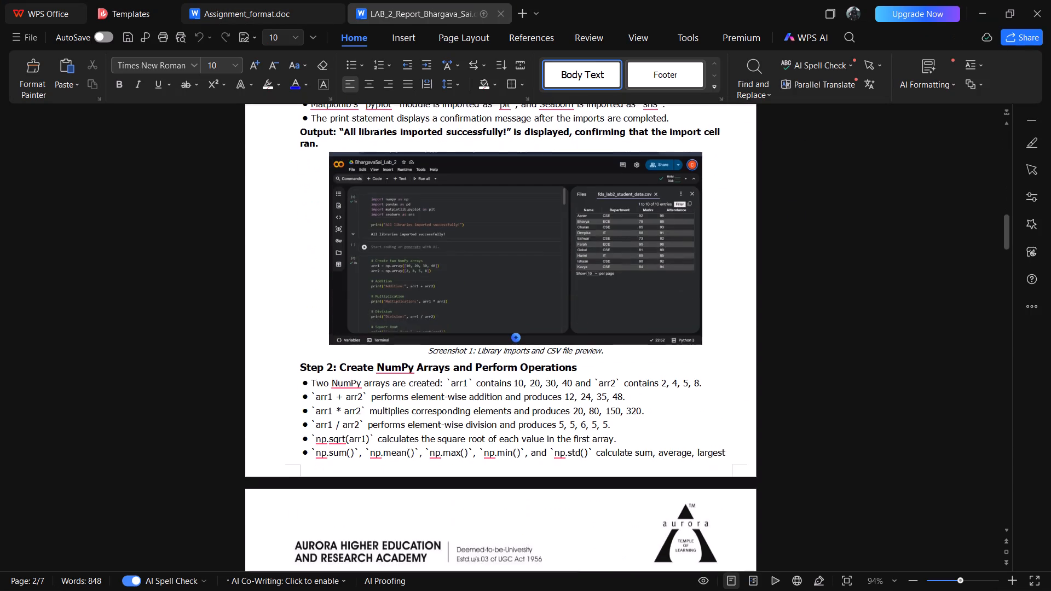
pyautogui.scroll(-11, 449, 285)
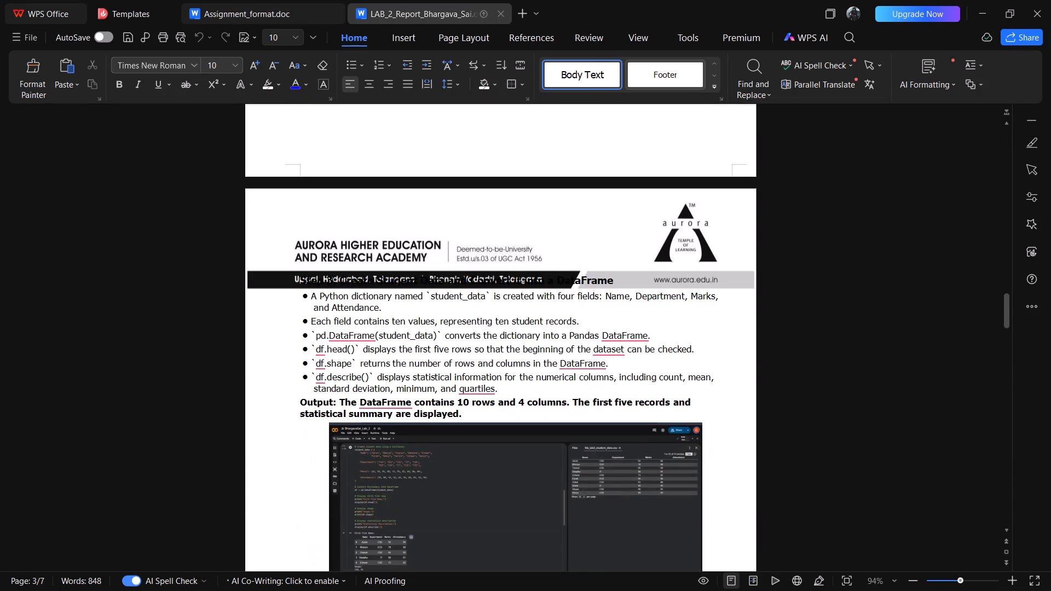
pyautogui.scroll(-16, 449, 285)
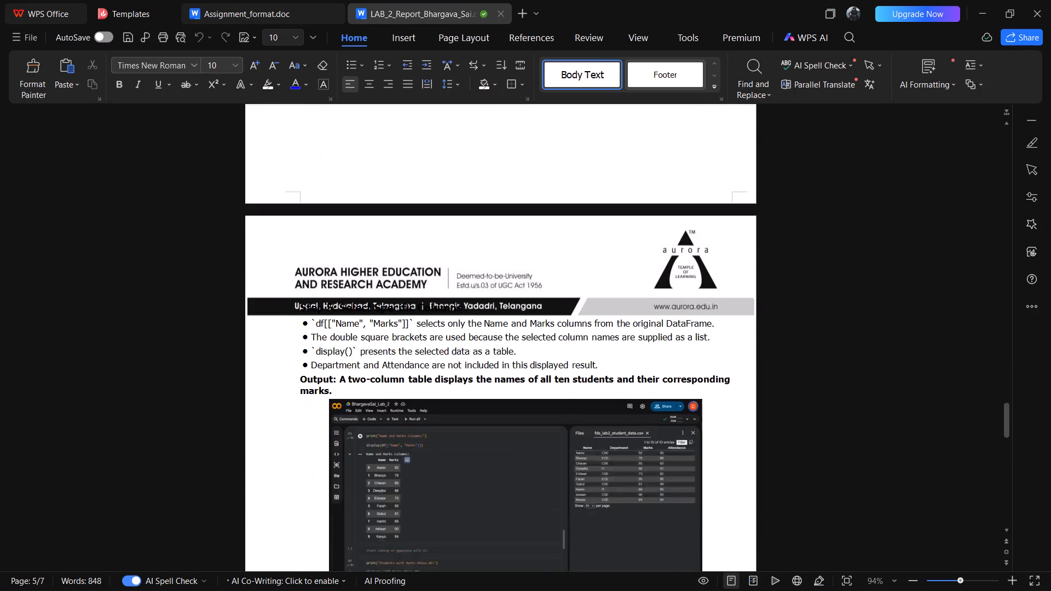
pyautogui.scroll(-20, 449, 285)
pyautogui.scroll(6, 449, 285)
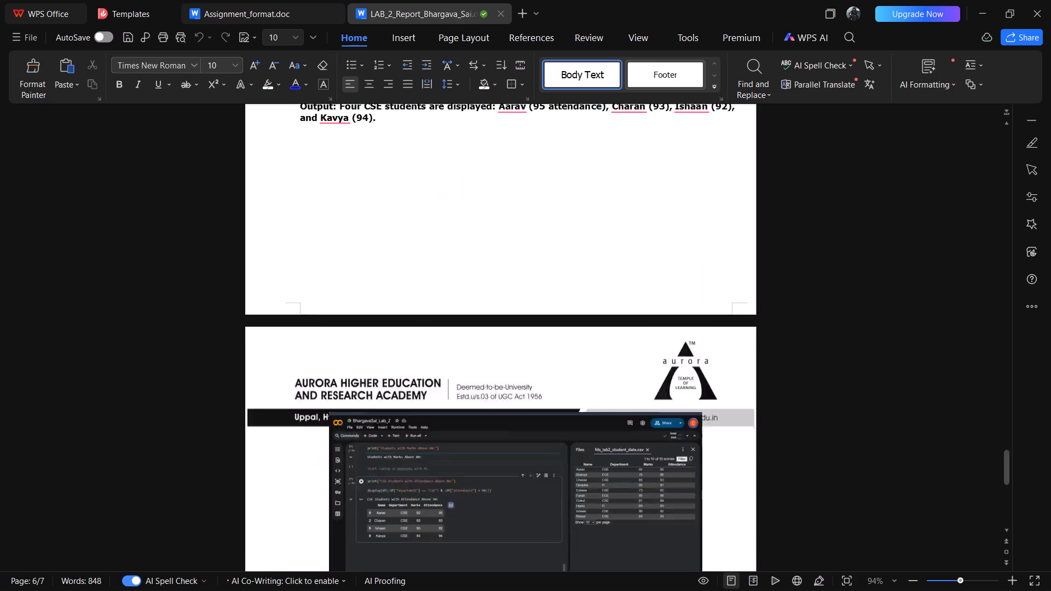
pyautogui.scroll(20, 449, 285)
pyautogui.scroll(10, 449, 285)
pyautogui.scroll(-3, 449, 285)
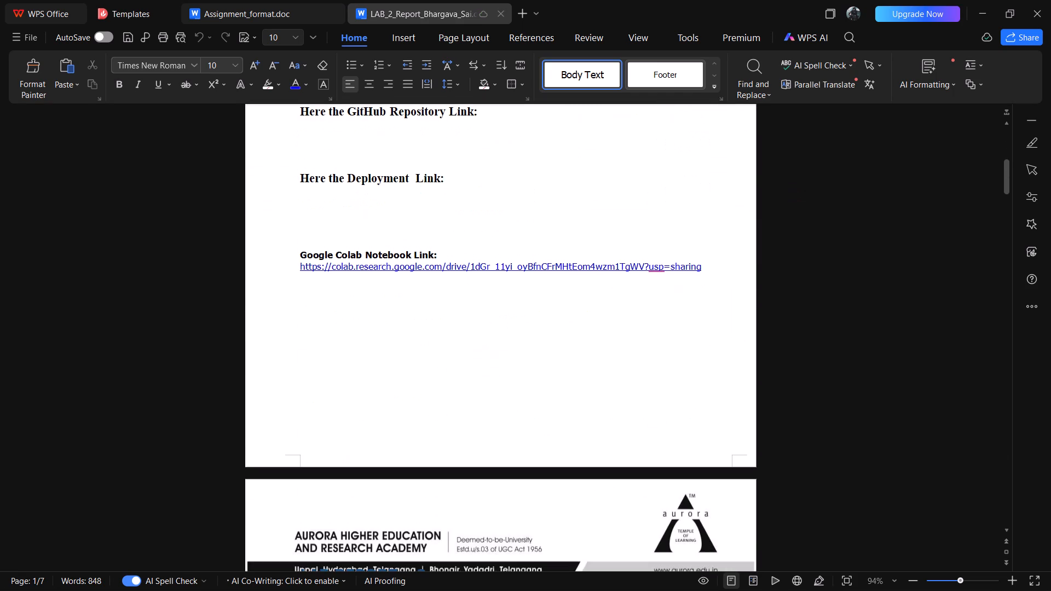
pyautogui.scroll(-1, 449, 285)
pyautogui.scroll(2, 449, 285)
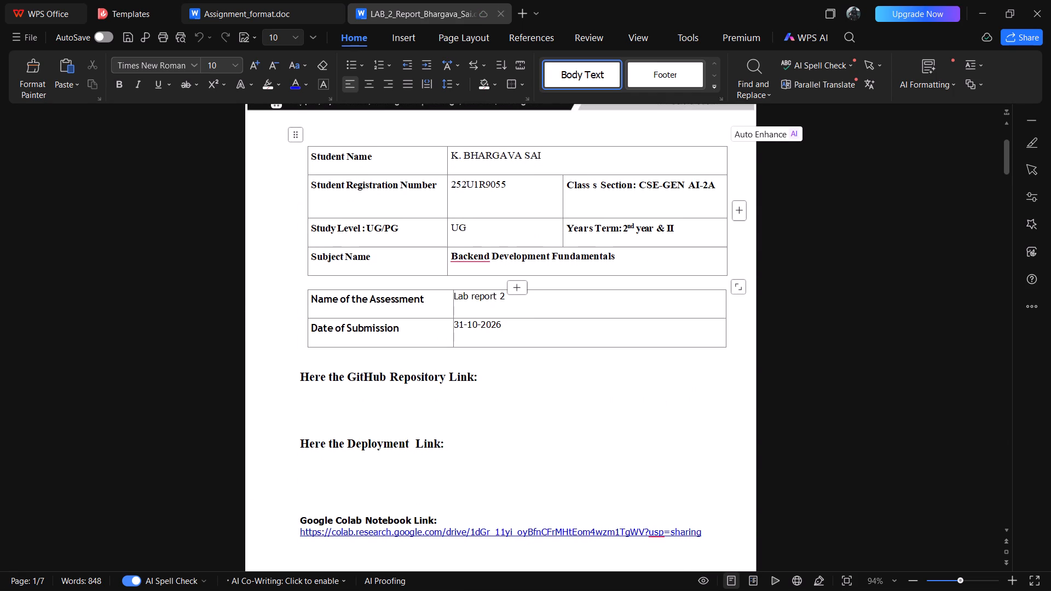
pyautogui.scroll(2, 449, 285)
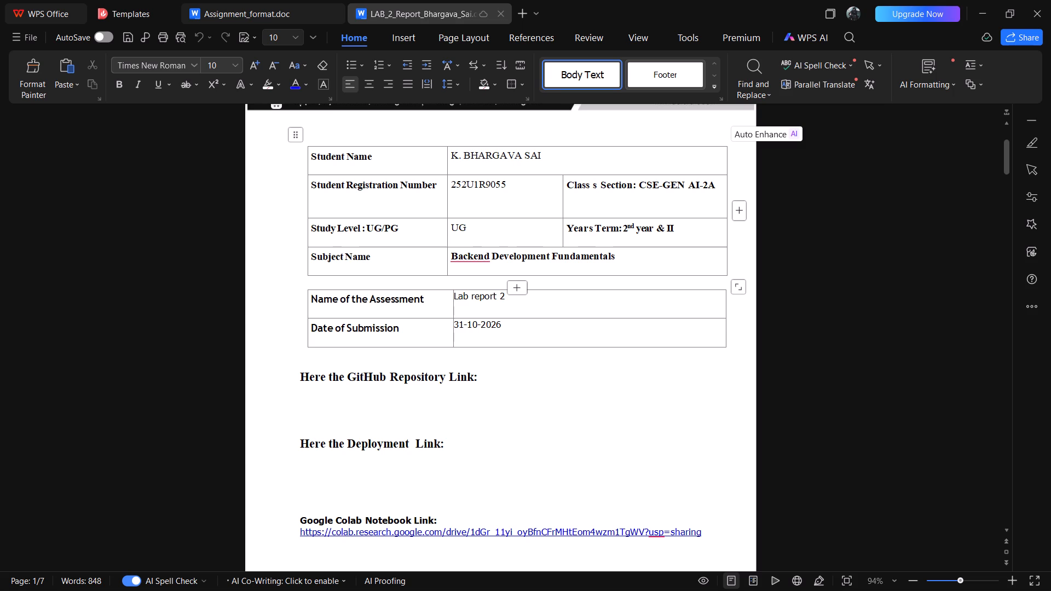
pyautogui.scroll(1, 449, 285)
pyautogui.scroll(1, 443, 329)
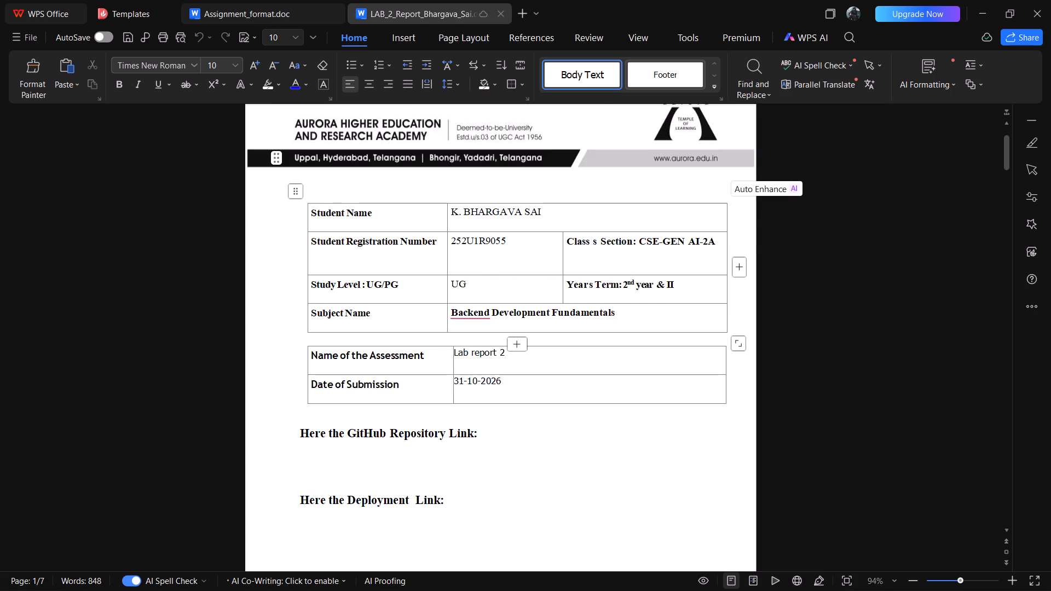
pyautogui.scroll(1, 443, 329)
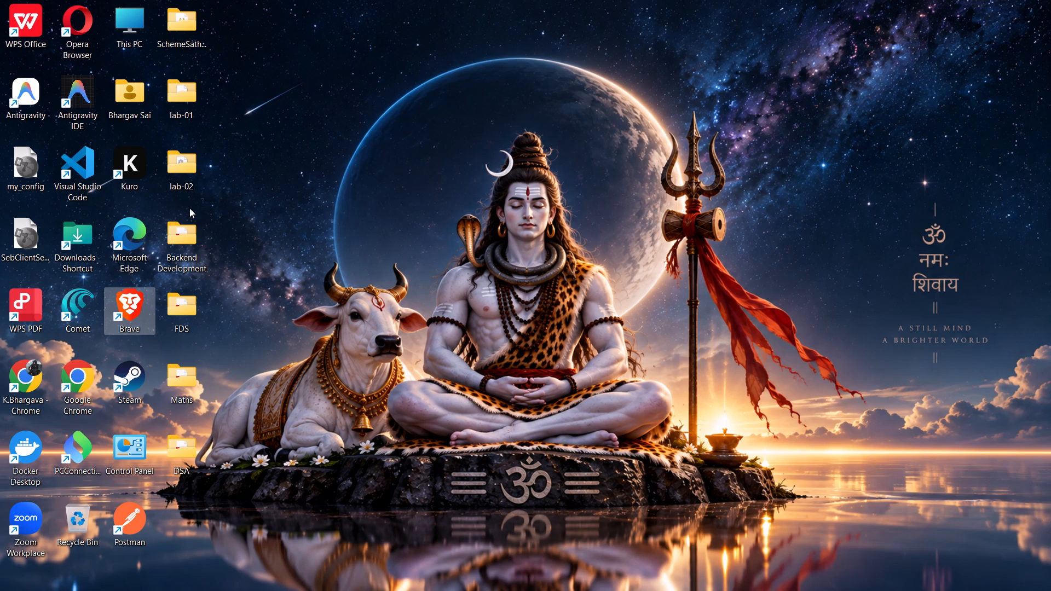
# Open the Word document FDS_Module1_Lab1_Report from the FDS folder on the desktop.
pyautogui.doubleClick(188, 312)
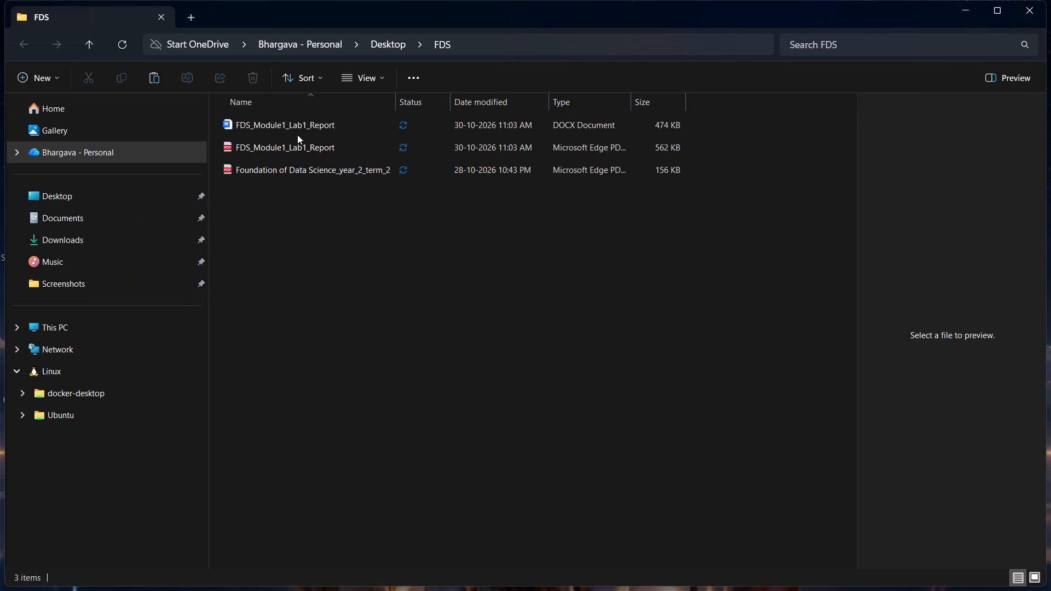
pyautogui.doubleClick(297, 132)
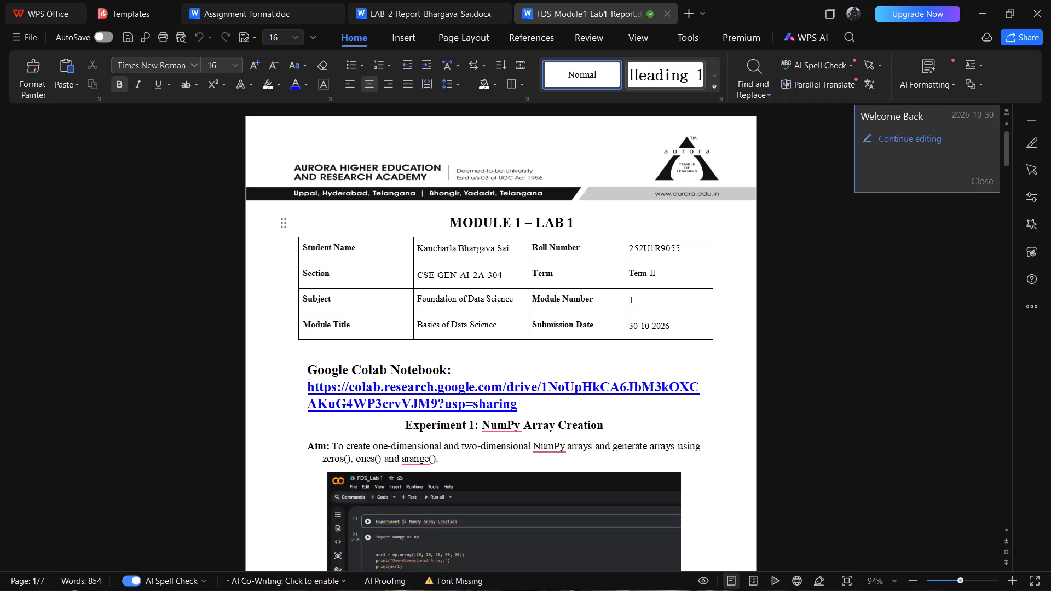
# Copy the entire student details table beneath the "MODULE 1 – LAB 1" heading in the Lab 1 report.
pyautogui.click(287, 273)
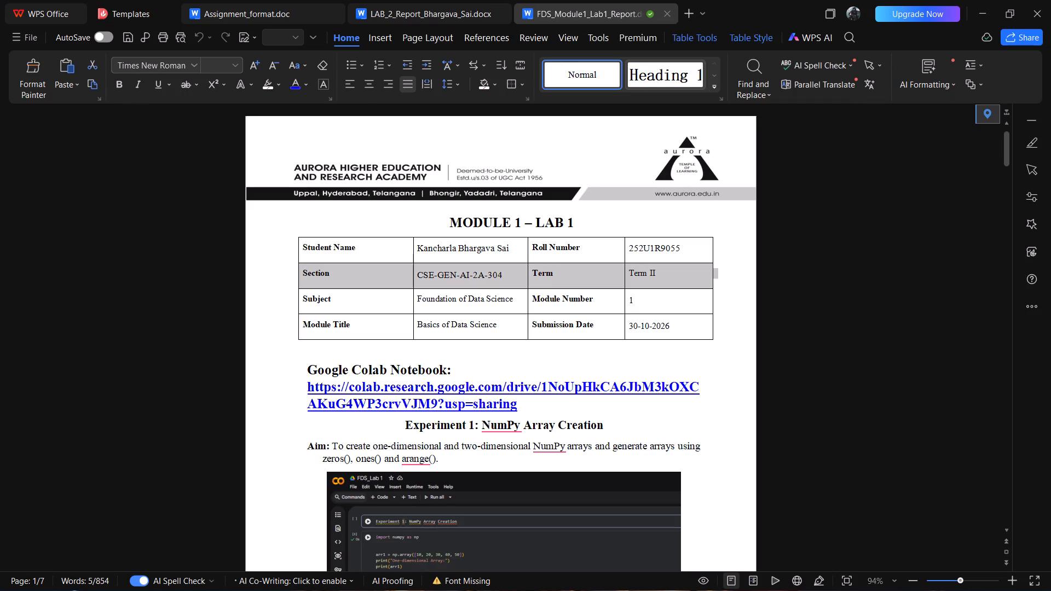
pyautogui.click(261, 319)
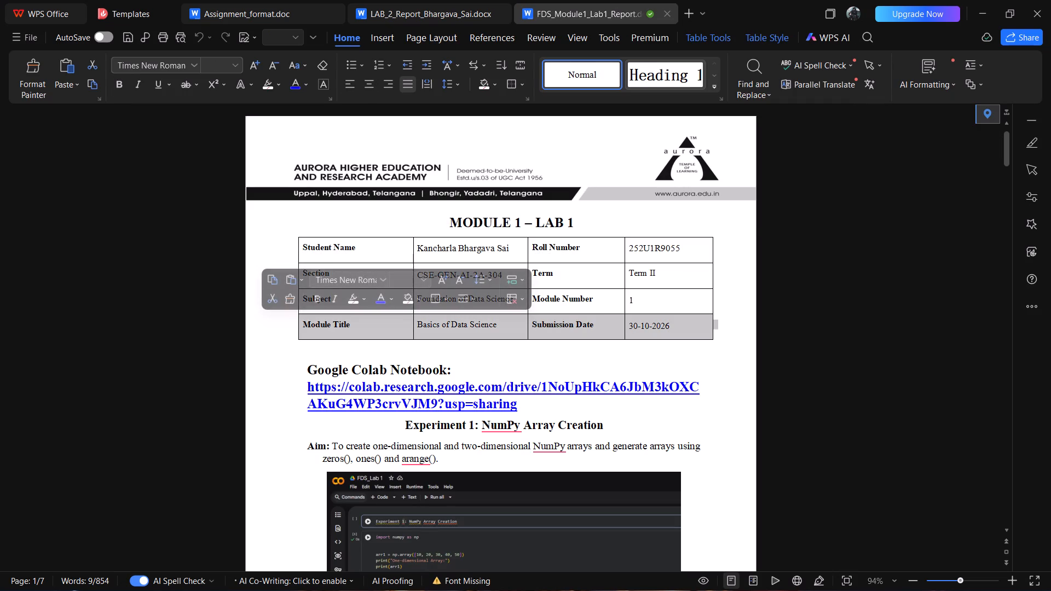
pyautogui.click(293, 231)
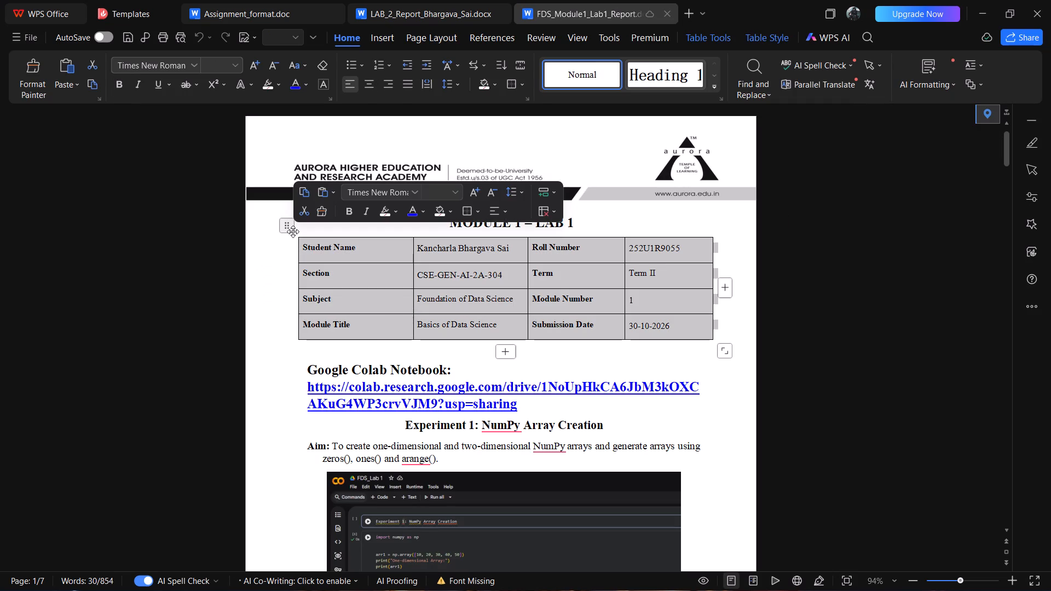
pyautogui.hotkey('ctrl', 'c')
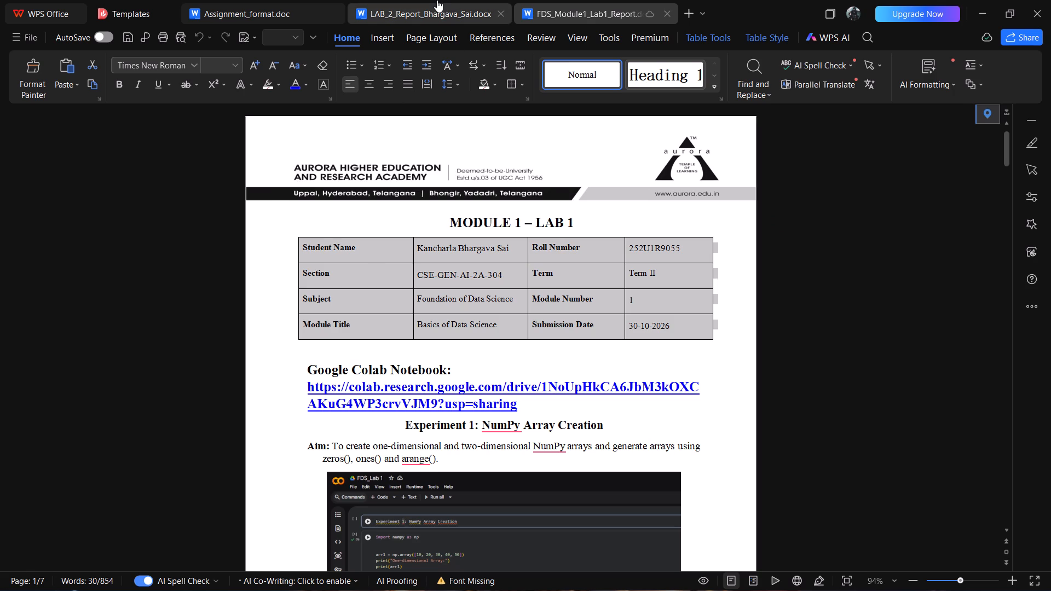
# Delete the Lab 2 report's whole cover section, from the Student Name table through the Google Colab Notebook link.
pyautogui.click(437, 0)
pyautogui.moveTo(303, 256); pyautogui.dragTo(400, 282)
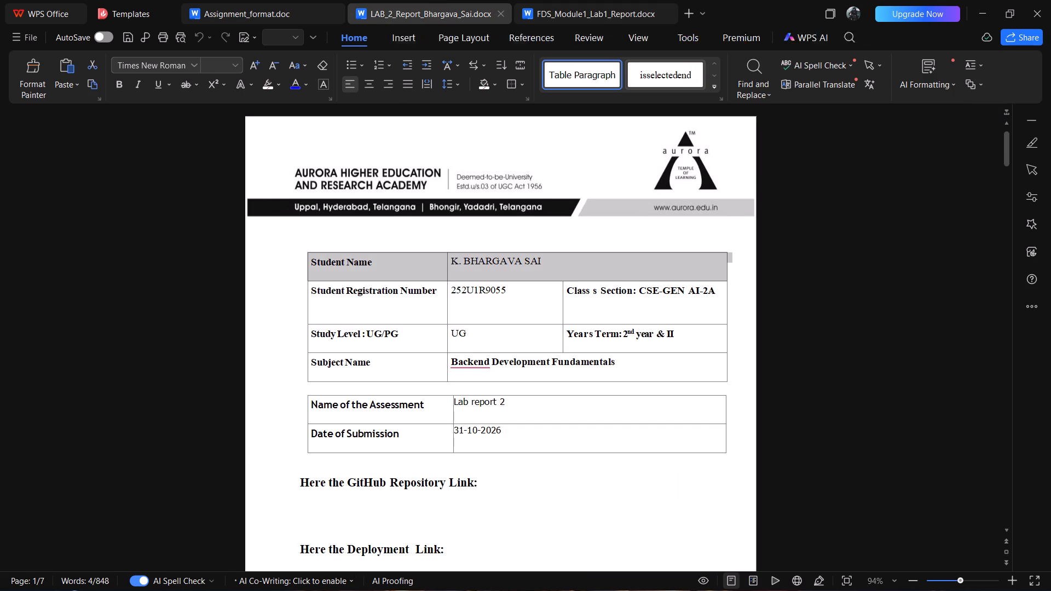
pyautogui.moveTo(400, 282); pyautogui.dragTo(513, 576)
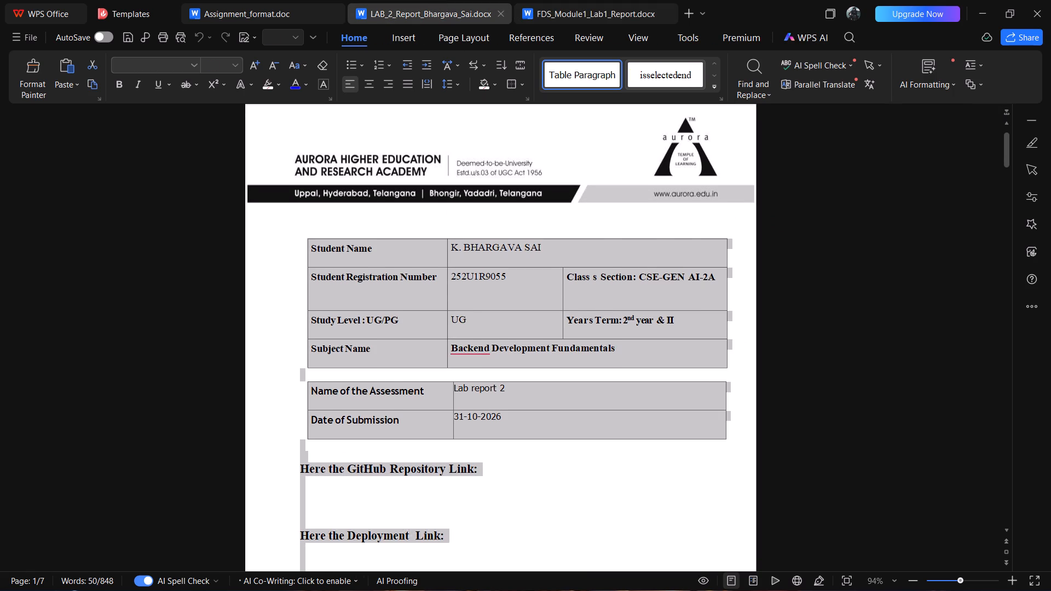
pyautogui.moveTo(513, 576); pyautogui.dragTo(558, 177)
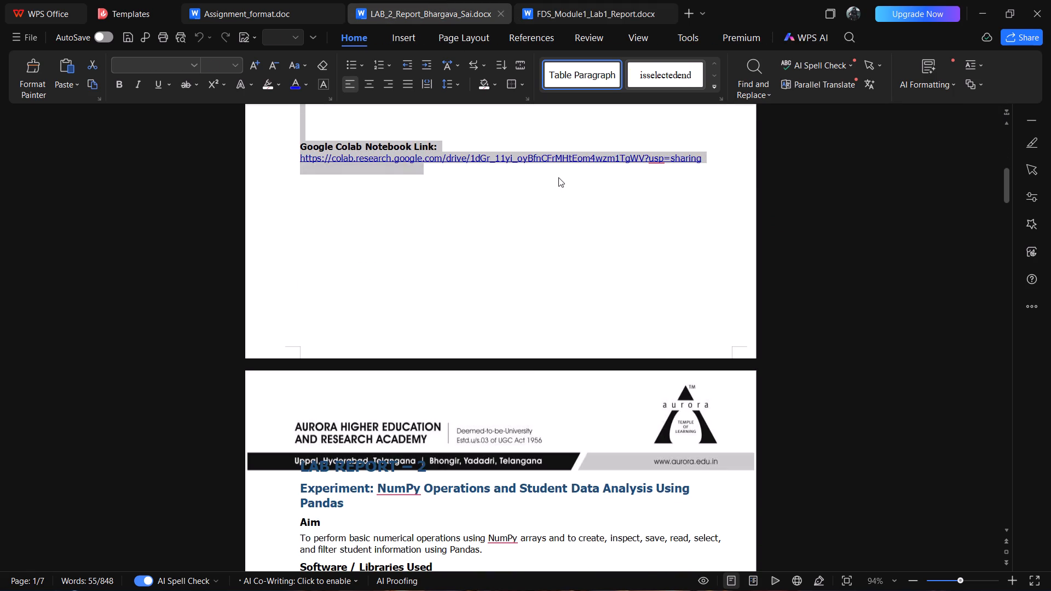
pyautogui.moveTo(558, 177); pyautogui.dragTo(550, 170)
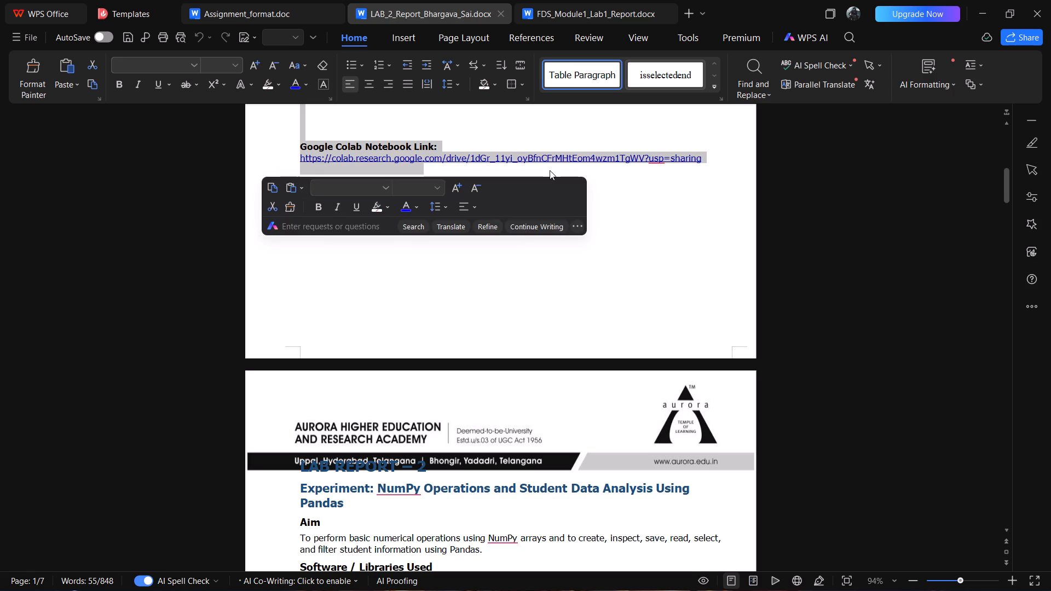
pyautogui.press('BackSpace')
pyautogui.scroll(5, 550, 170)
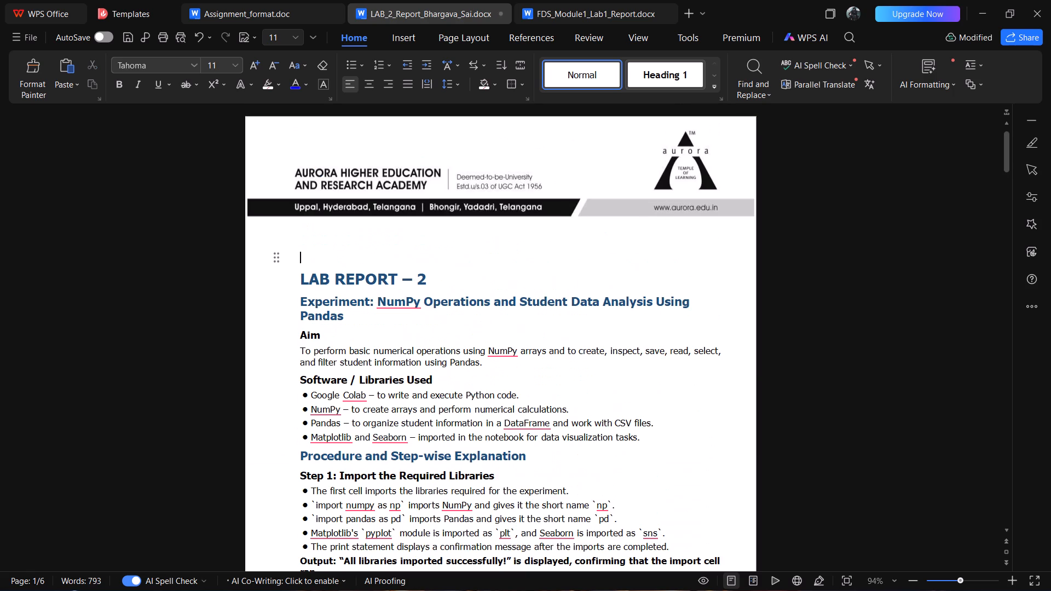
pyautogui.press('BackSpace')
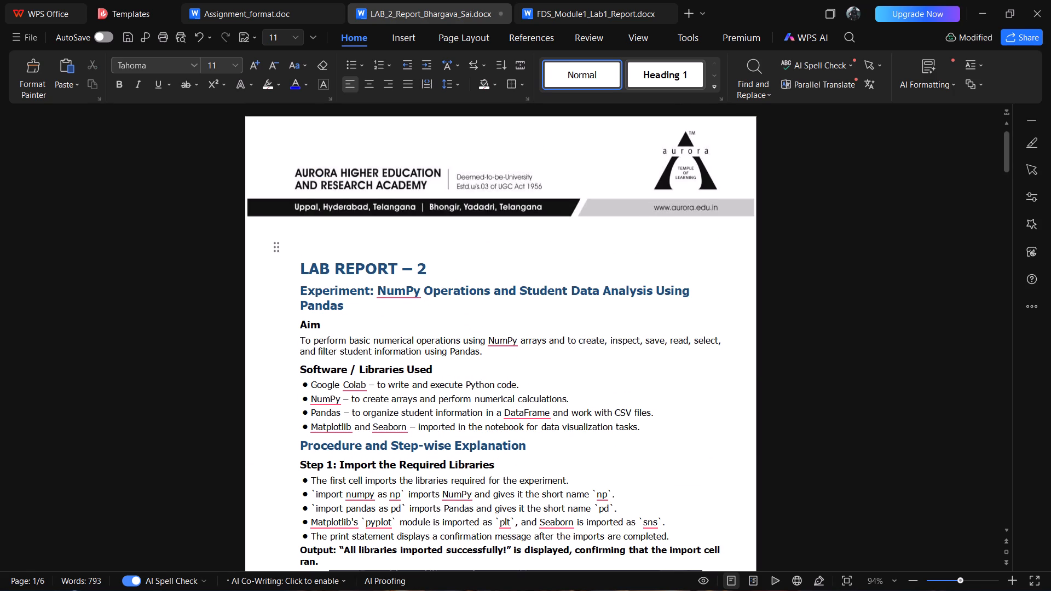
# Paste the copied student details table on a new line above the "LAB REPORT – 2" heading.
pyautogui.press('Return')
pyautogui.hotkey('ctrl', 'v')
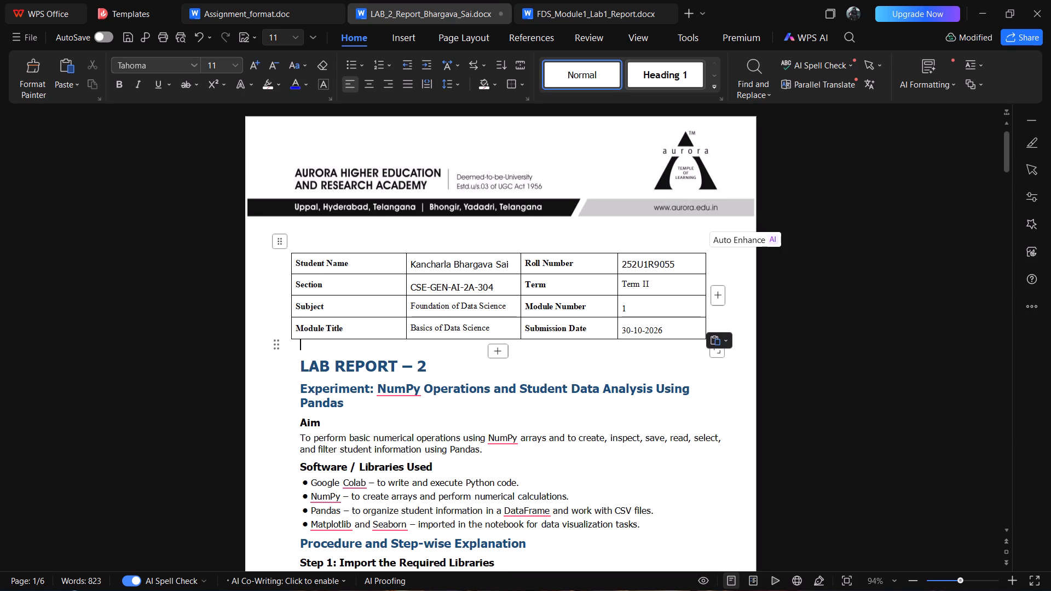
# Resize the pasted student details table so it is slightly wider with taller rows, close to the page's text width.
pyautogui.moveTo(717, 359); pyautogui.dragTo(713, 344)
pyautogui.click(713, 344)
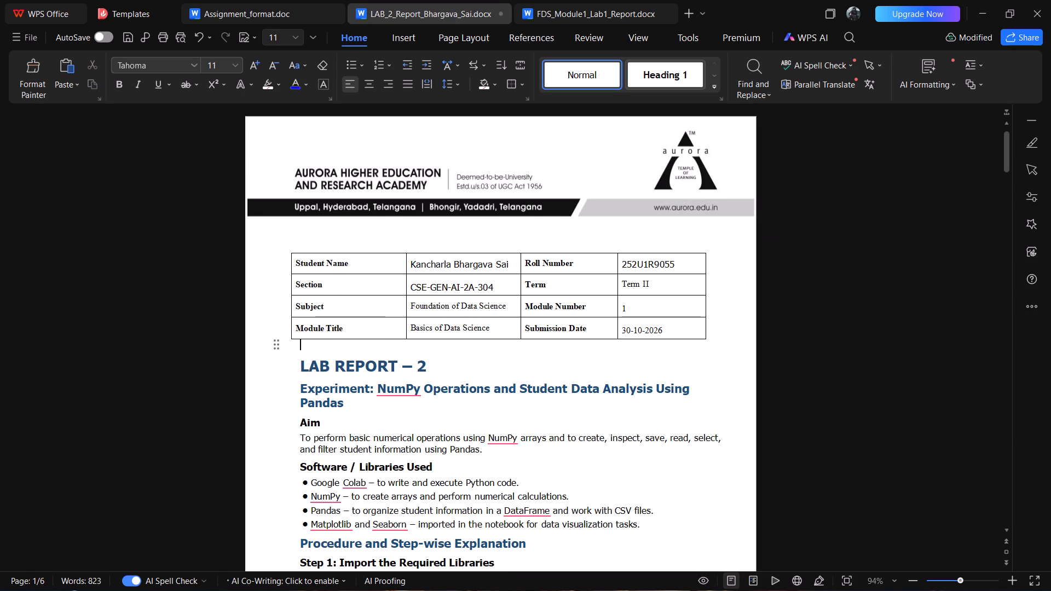
pyautogui.moveTo(715, 347); pyautogui.dragTo(723, 367)
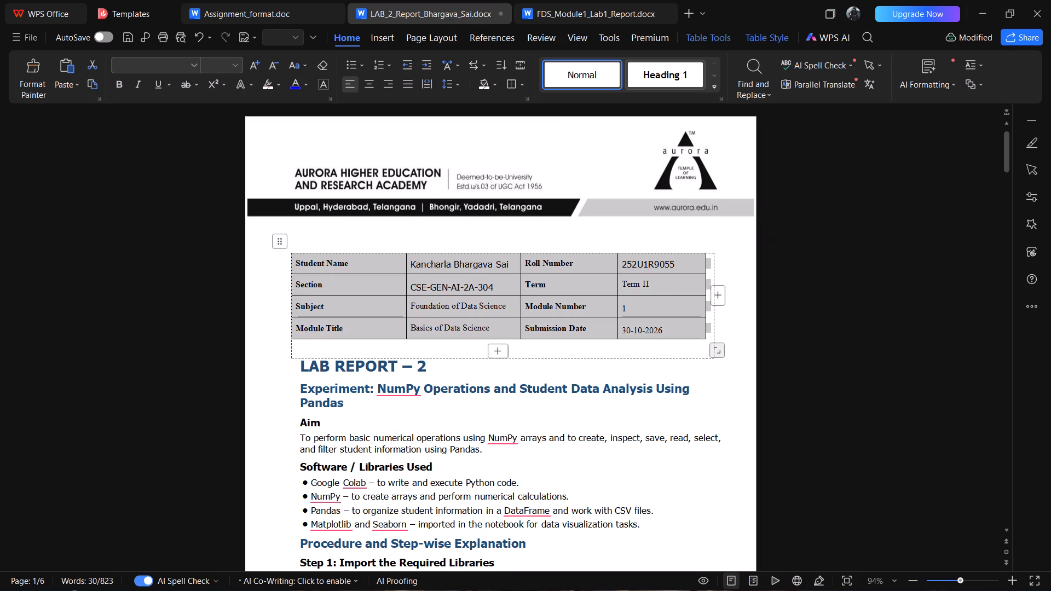
pyautogui.moveTo(723, 367); pyautogui.dragTo(723, 366)
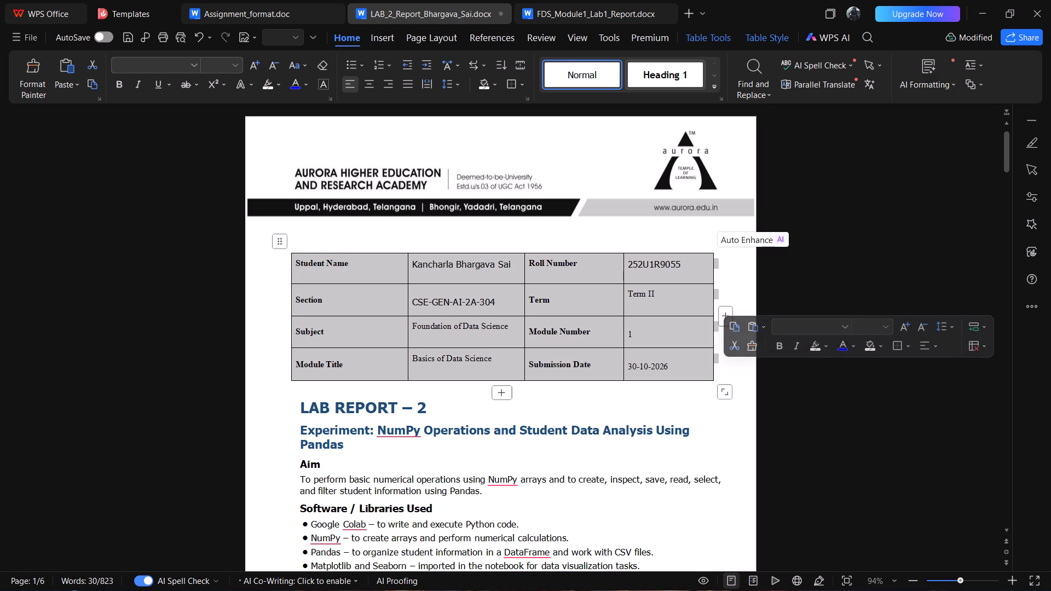
pyautogui.moveTo(722, 387); pyautogui.dragTo(727, 365)
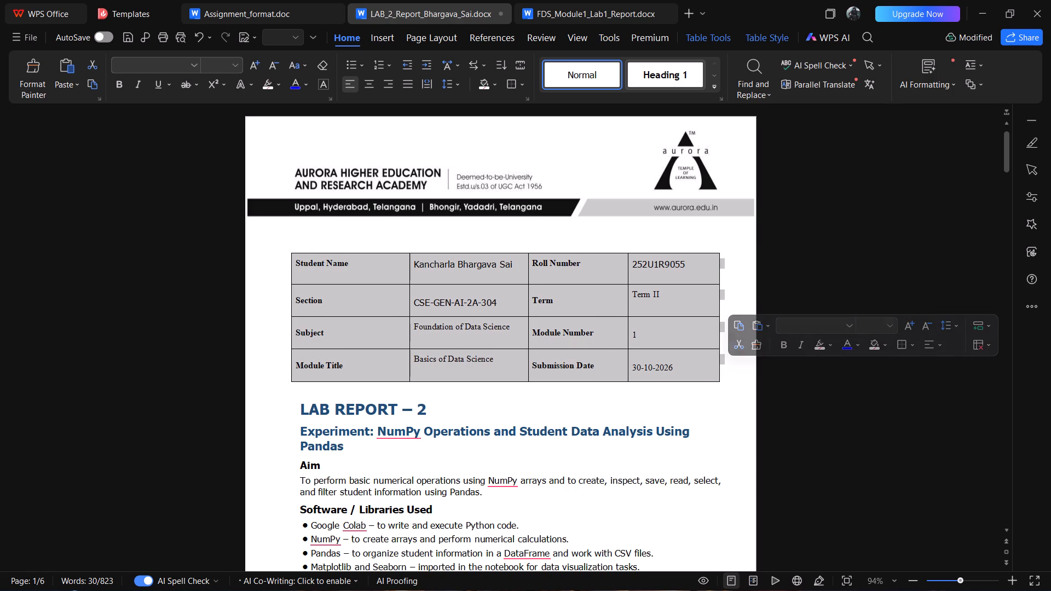
pyautogui.click(731, 381)
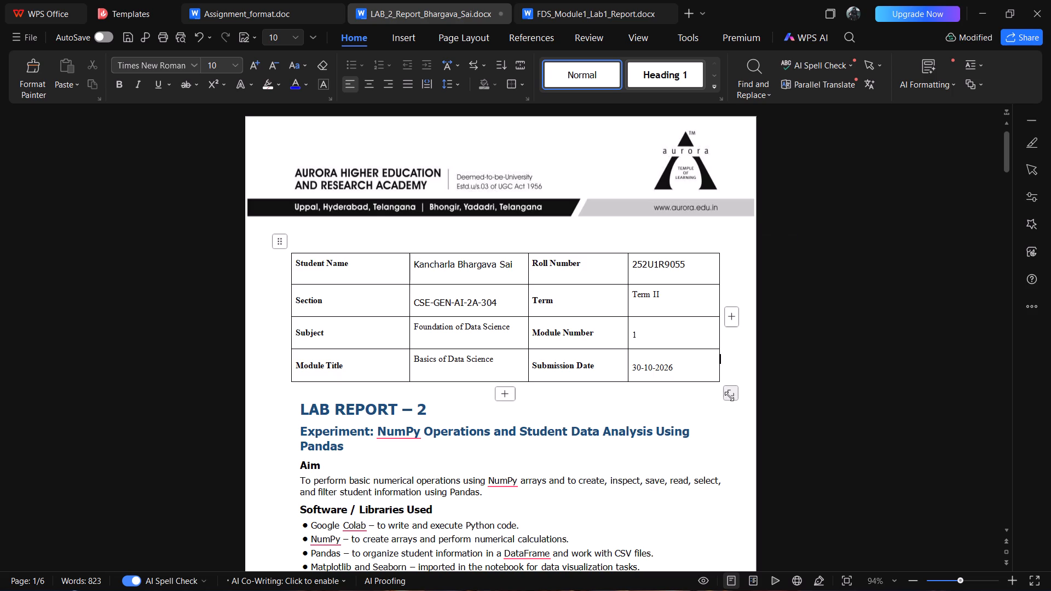
pyautogui.moveTo(729, 396); pyautogui.dragTo(726, 362)
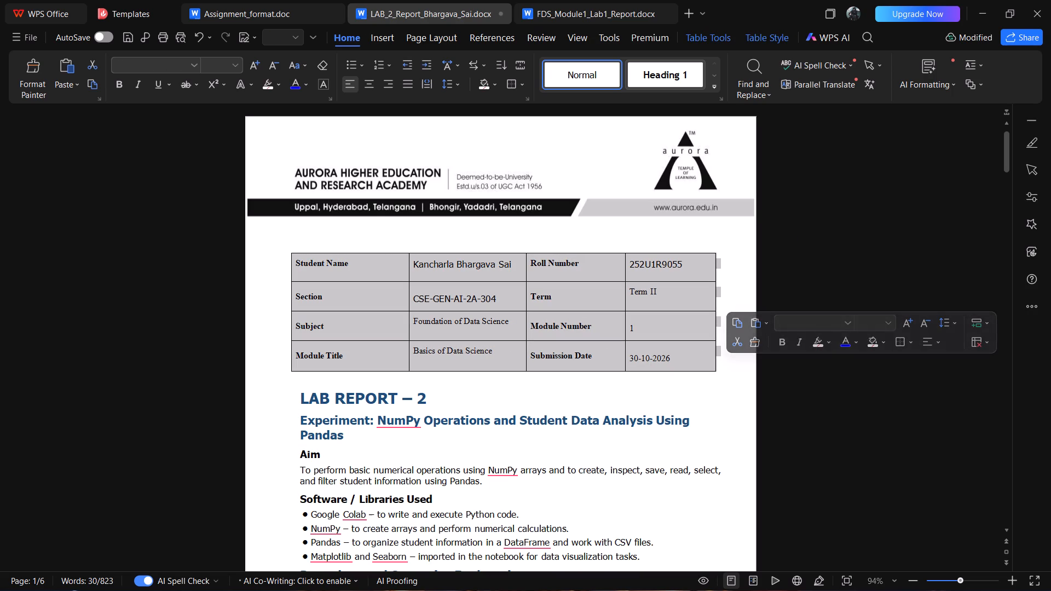
pyautogui.click(730, 381)
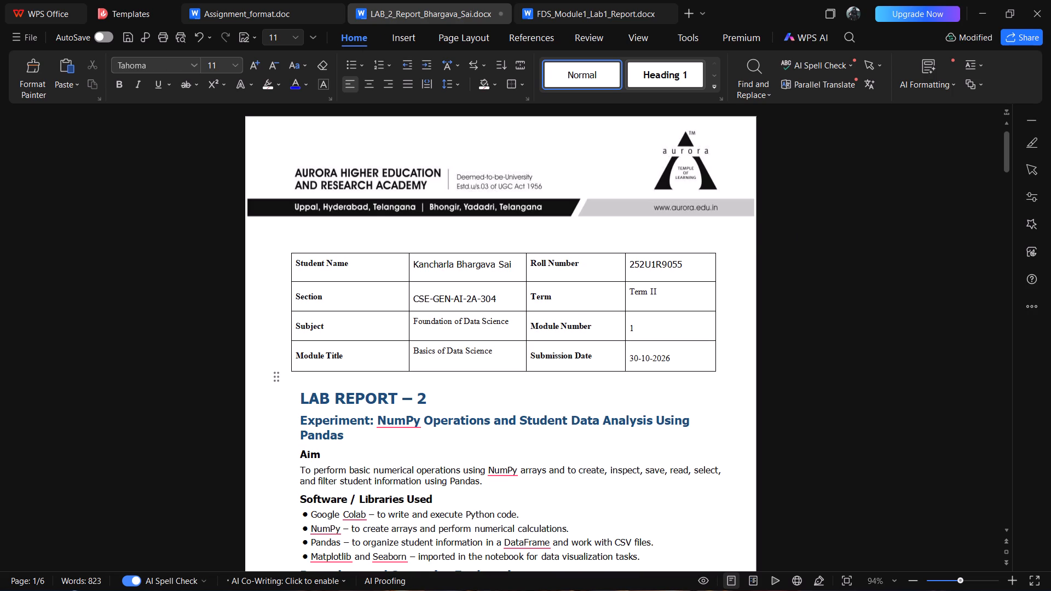
pyautogui.moveTo(726, 378); pyautogui.dragTo(729, 352)
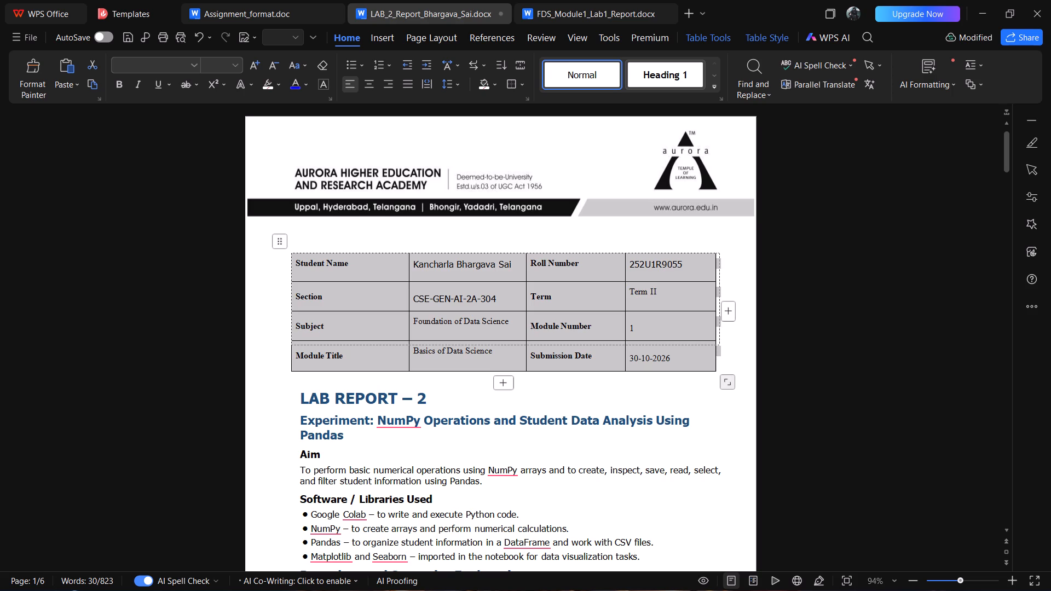
pyautogui.moveTo(729, 352); pyautogui.dragTo(732, 351)
pyautogui.click(731, 372)
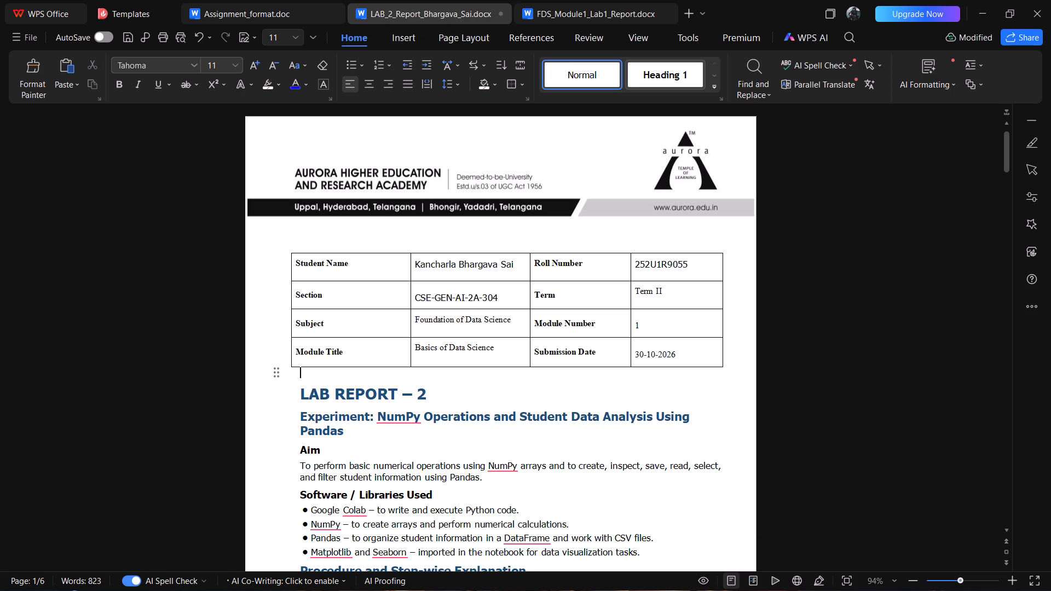
pyautogui.scroll(1, 731, 372)
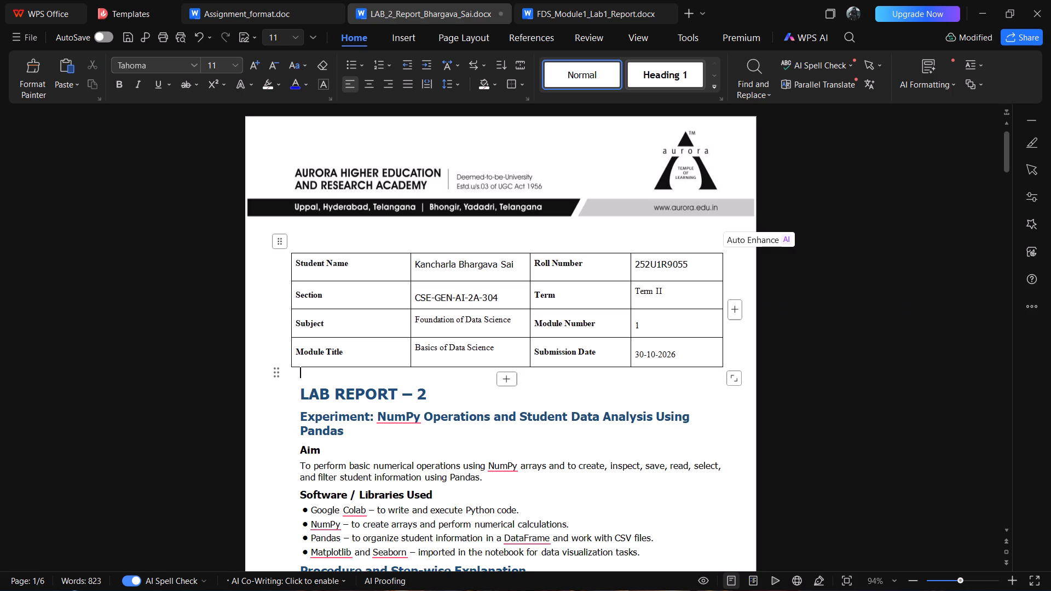
# Set the Module Number in the student details table to 2.
pyautogui.click(671, 337)
pyautogui.click(666, 333)
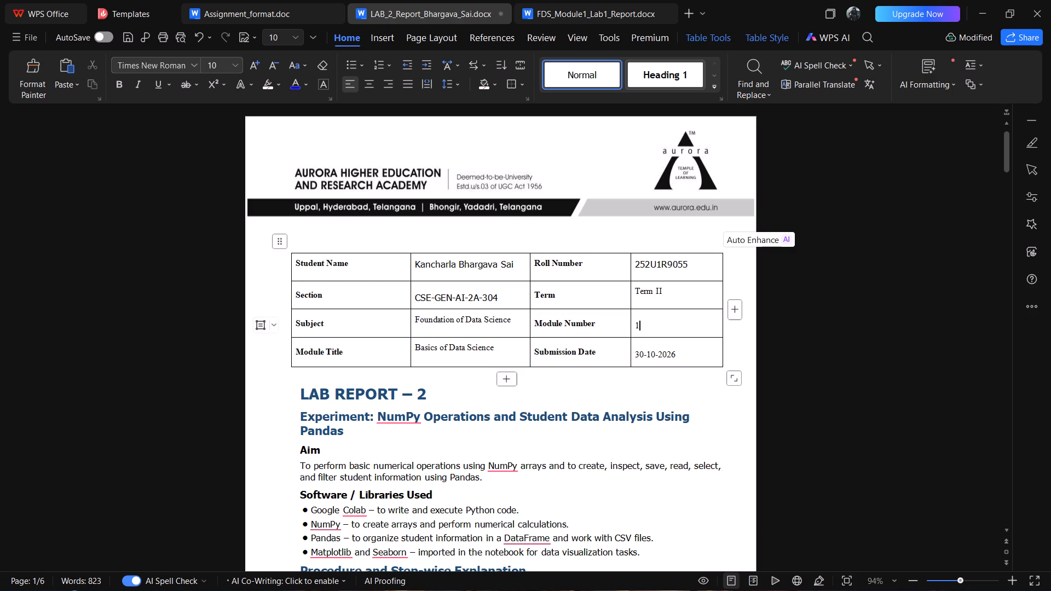
pyautogui.press('BackSpace')
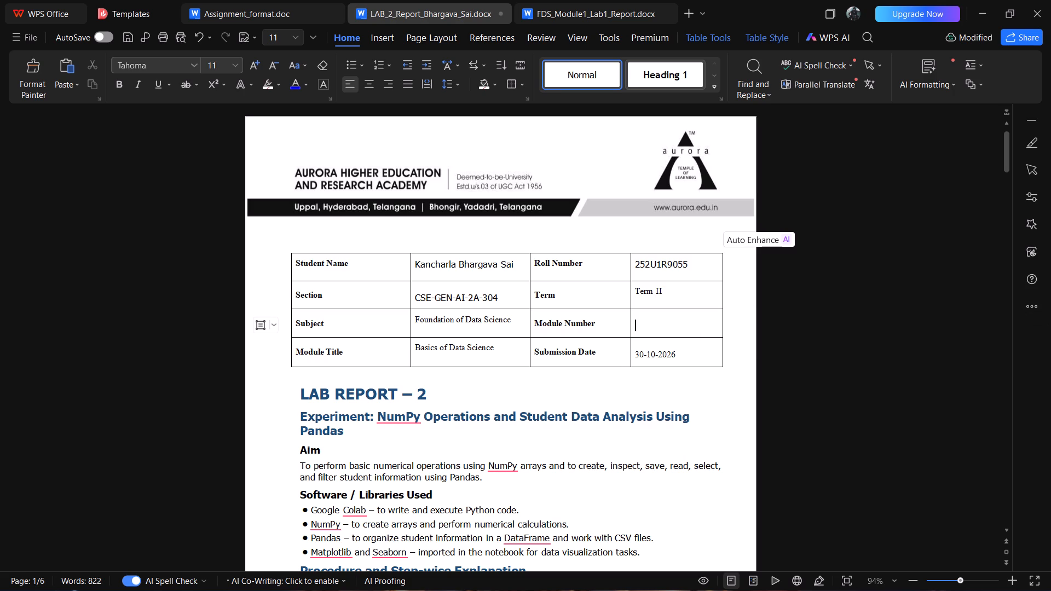
pyautogui.press('Down')
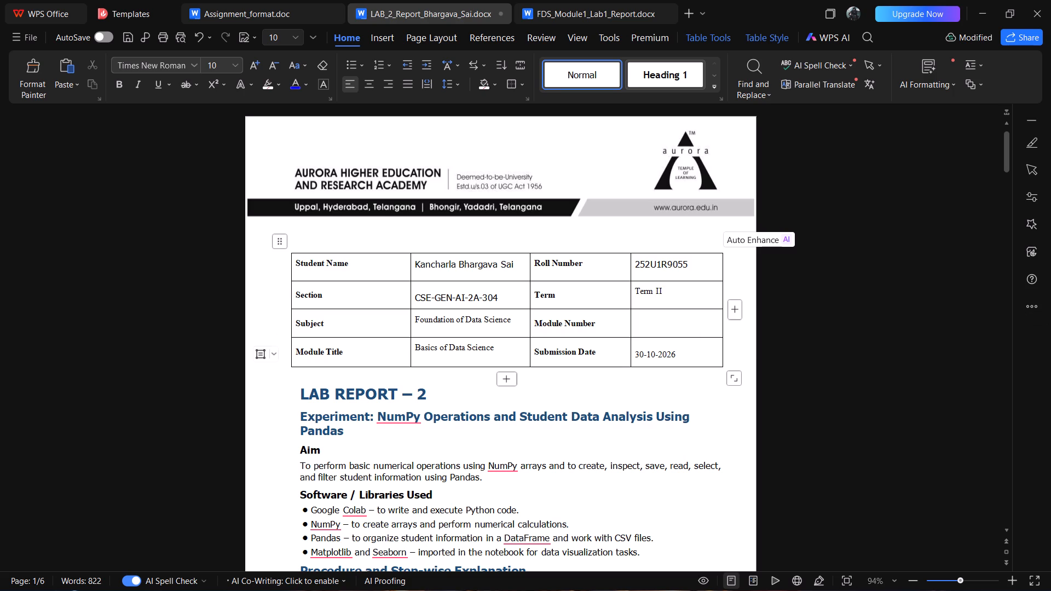
pyautogui.click(654, 323)
pyautogui.press('Down')
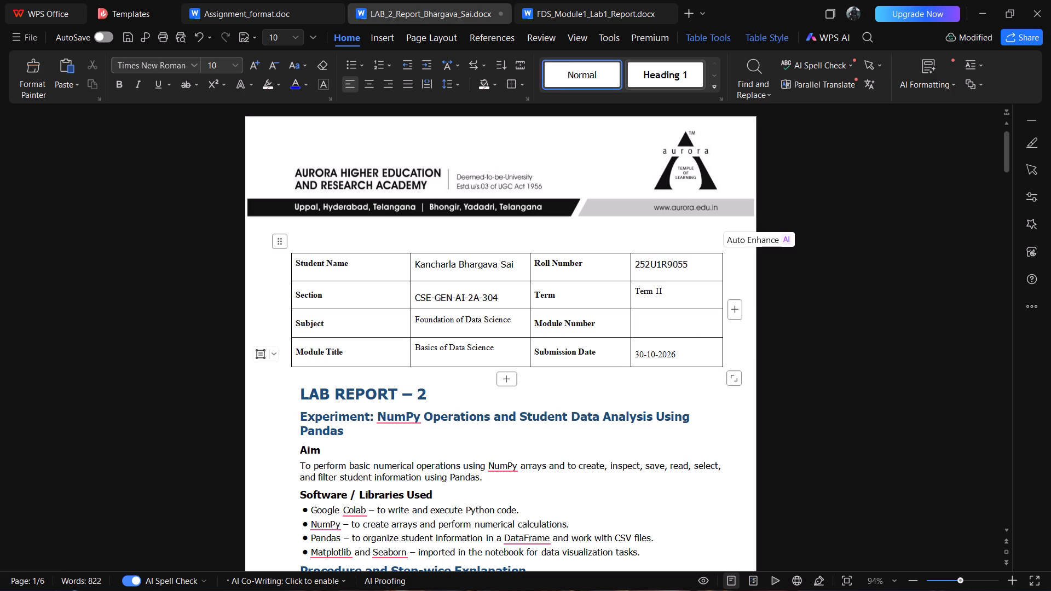
pyautogui.click(652, 320)
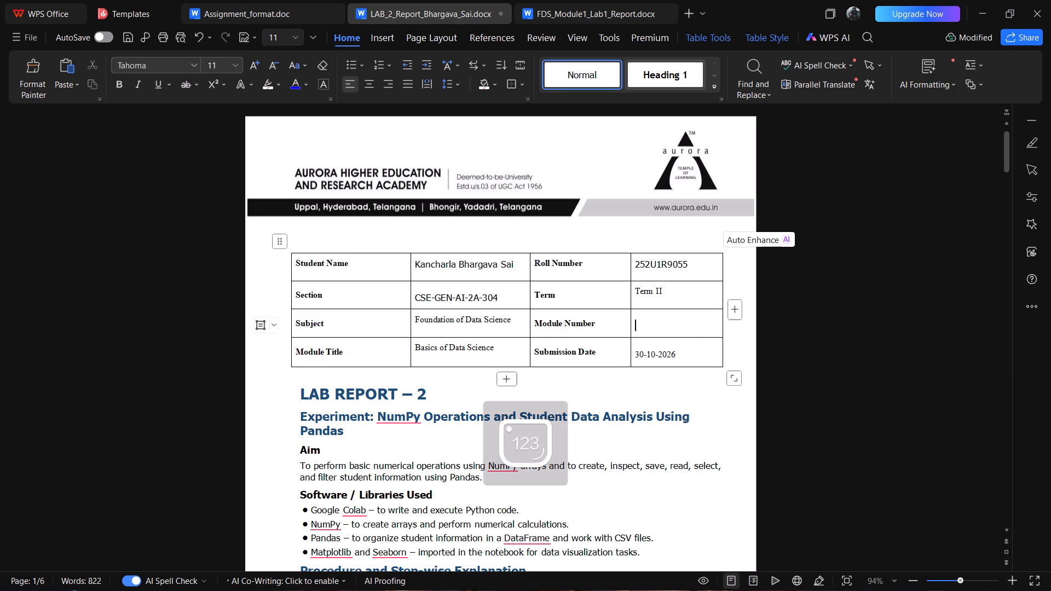
pyautogui.press('2')
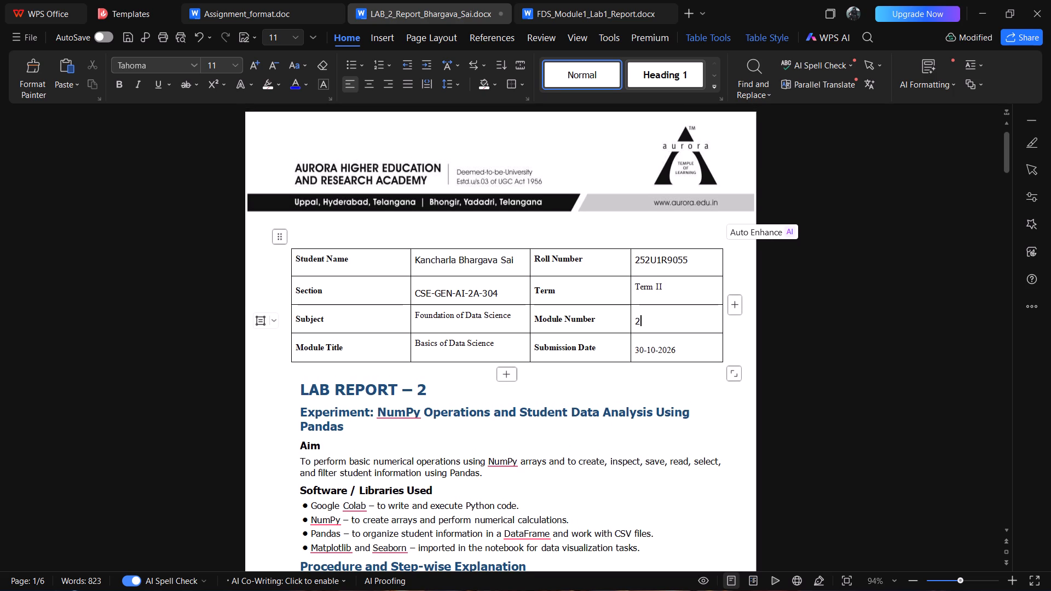
# Change the Submission Date in the student details table to 31-10-2026.
pyautogui.click(644, 347)
pyautogui.press('BackSpace')
pyautogui.press('1')
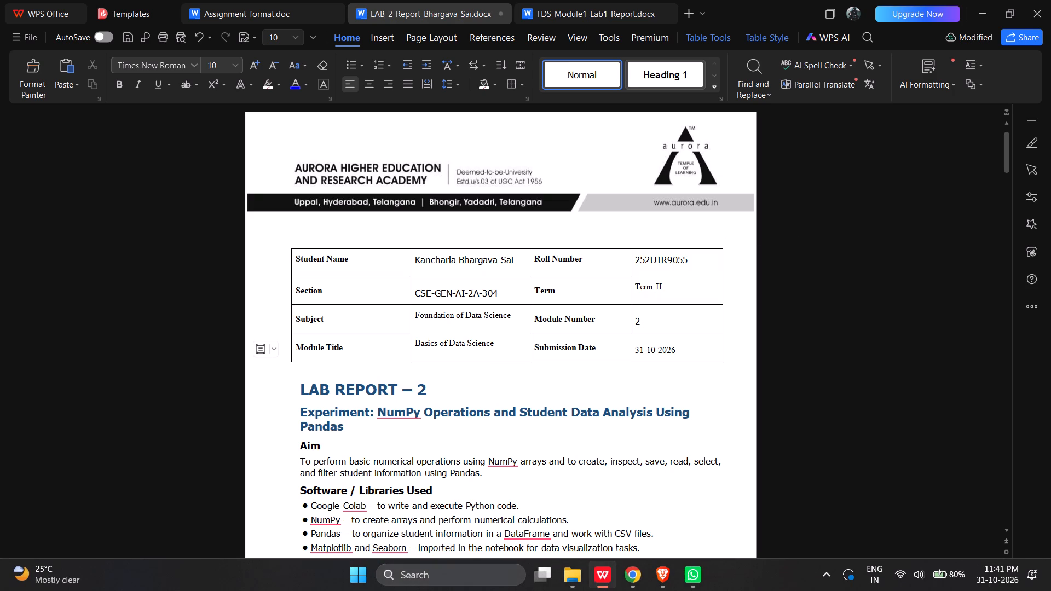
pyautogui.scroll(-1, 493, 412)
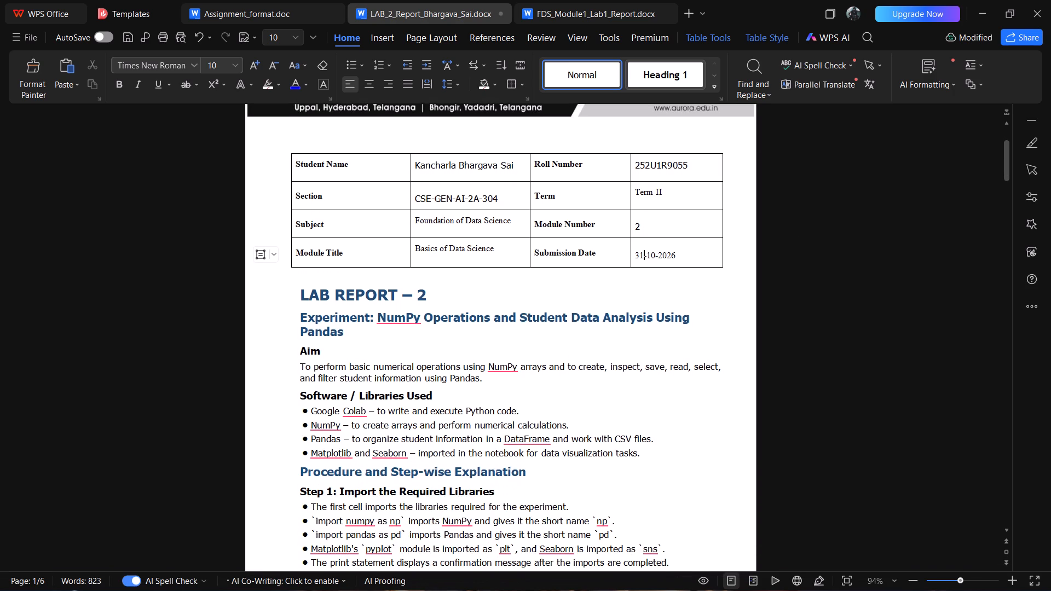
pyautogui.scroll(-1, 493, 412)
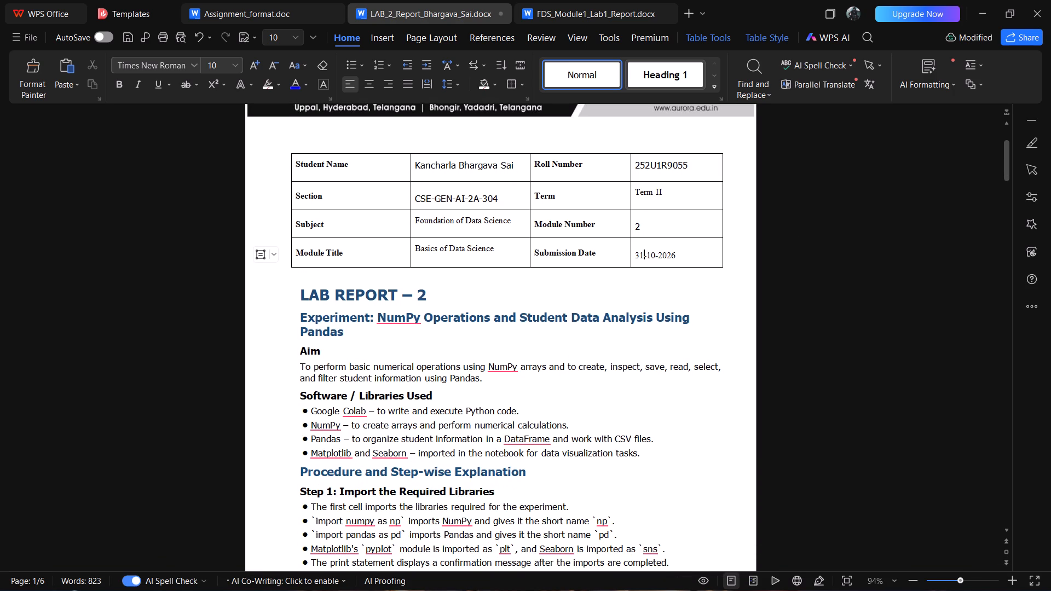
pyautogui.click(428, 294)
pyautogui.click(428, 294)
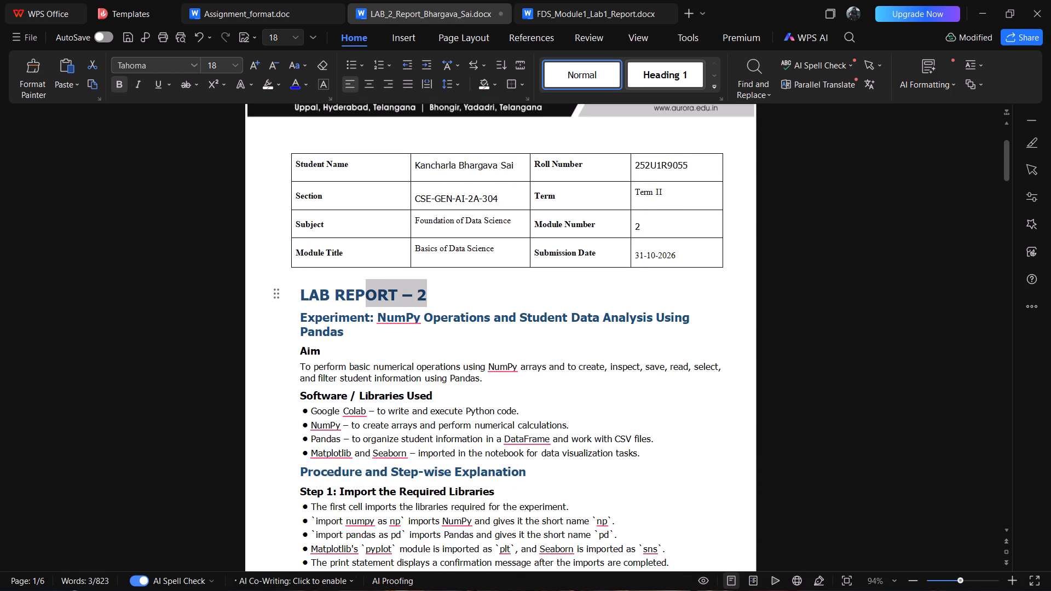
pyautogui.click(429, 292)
# Copy the "MODULE 1 – LAB 1" heading from the Lab 1 report and paste it above the Lab 2 report's student details table.
pyautogui.click(581, 0)
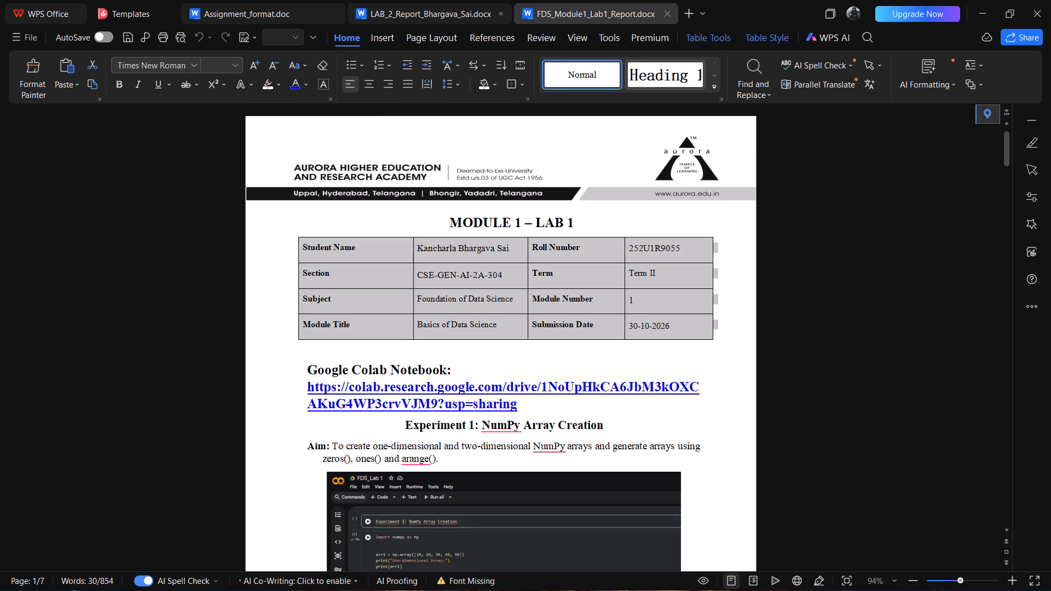
pyautogui.moveTo(580, 215); pyautogui.dragTo(451, 219)
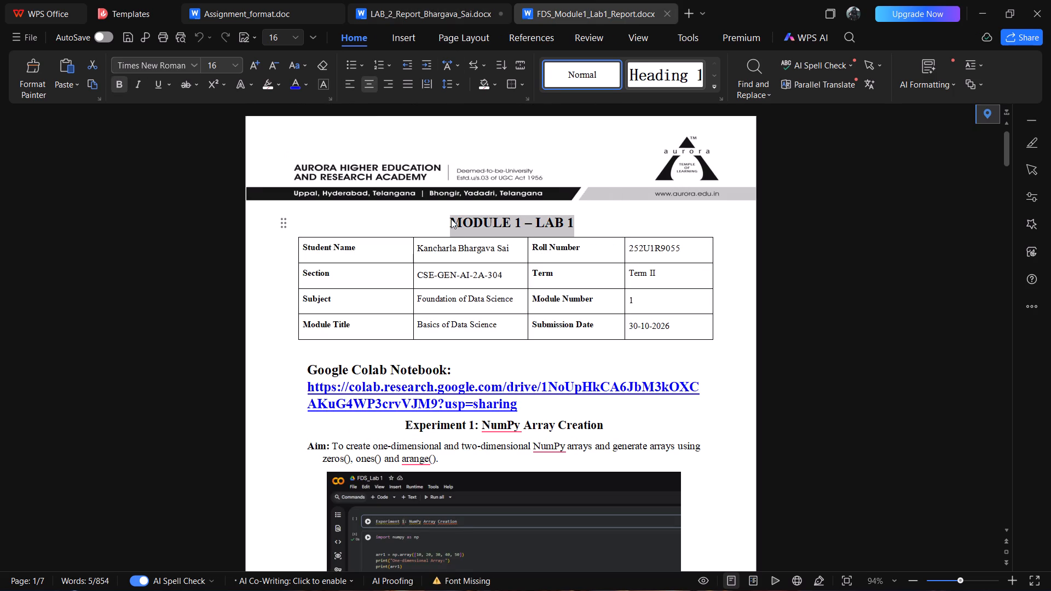
pyautogui.hotkey('ctrl', 'c')
pyautogui.click(425, 0)
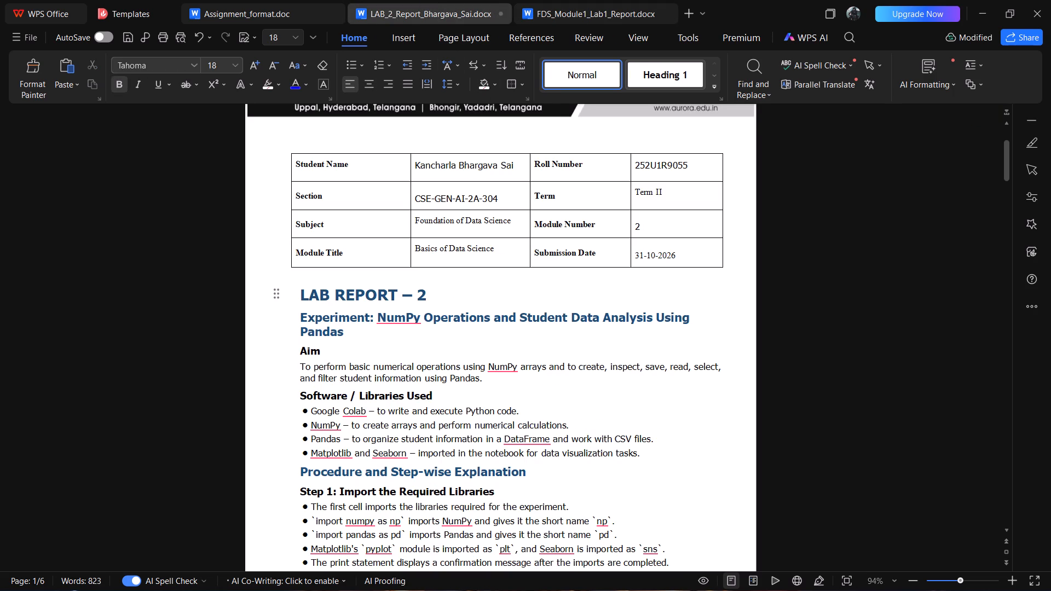
pyautogui.click(485, 136)
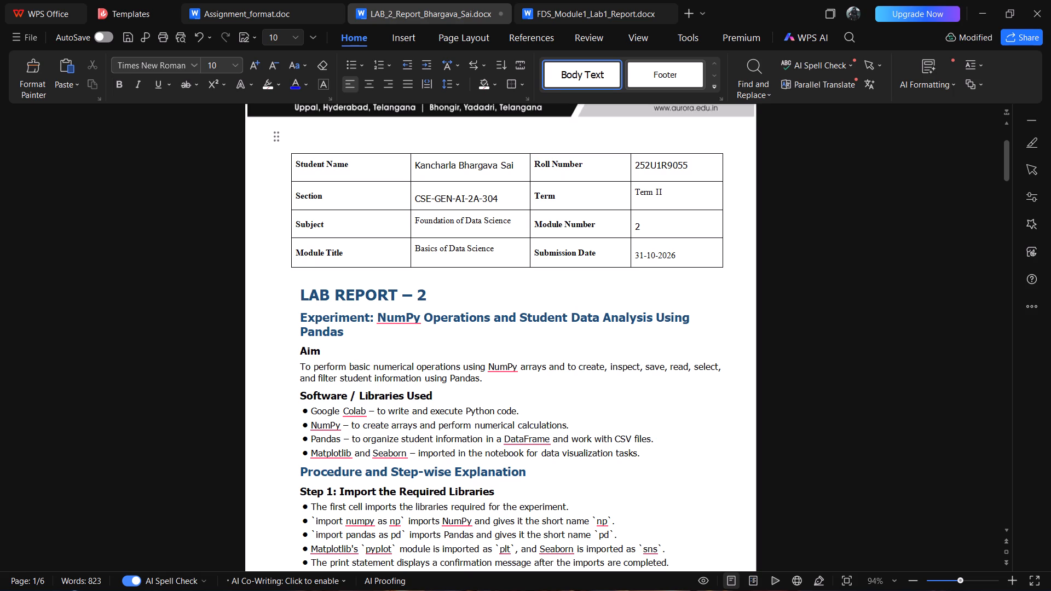
pyautogui.hotkey('ctrl', 'v')
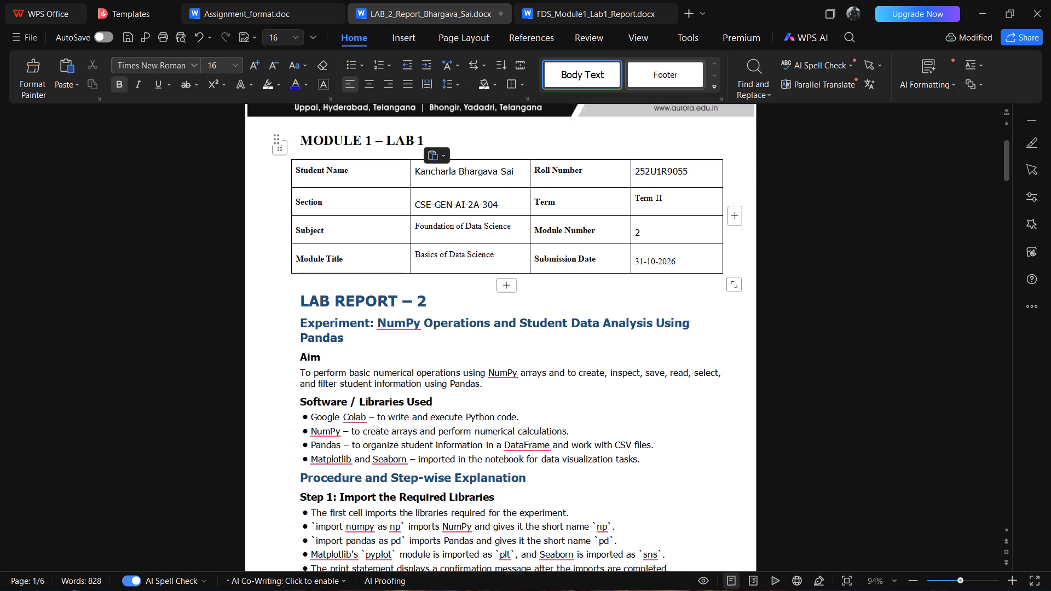
# Centre the pasted "MODULE 1 – LAB 1" heading above the table.
pyautogui.click(279, 137)
pyautogui.click(184, 167)
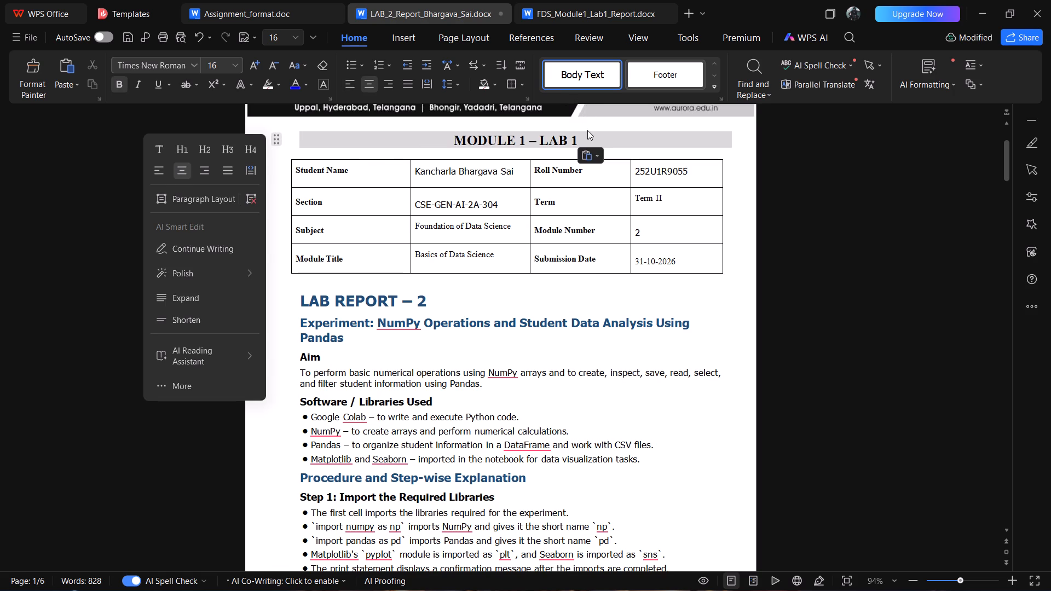
# Change the module number in the centred heading to "MODULE 2".
pyautogui.click(528, 135)
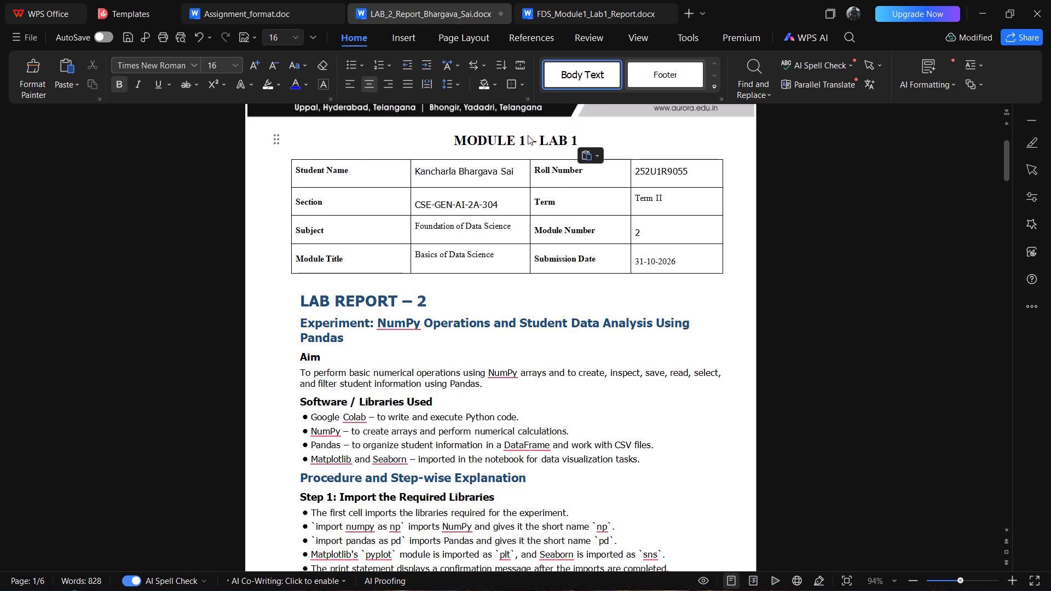
pyautogui.press('Left')
pyautogui.press('BackSpace')
pyautogui.press('2')
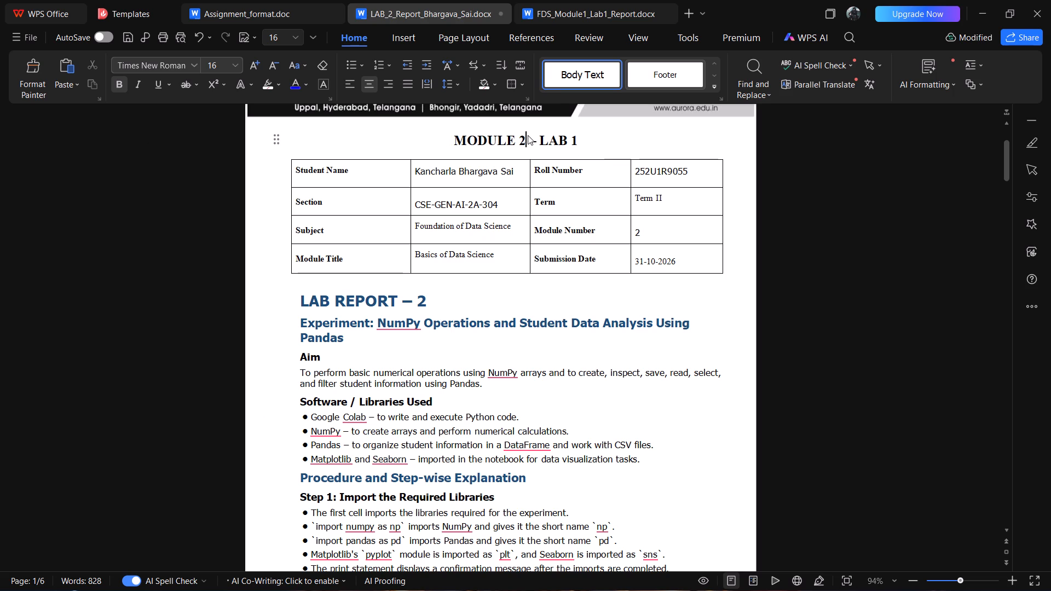
# Change the lab number in the heading above the student details table to "LAB 2".
pyautogui.click(575, 141)
pyautogui.press('BackSpace')
pyautogui.press('2')
# Review the Lab 2 report's pages and compare their heading and screenshot layout with the FDS Module 1 Lab 1 report.
pyautogui.scroll(-2, 657, 181)
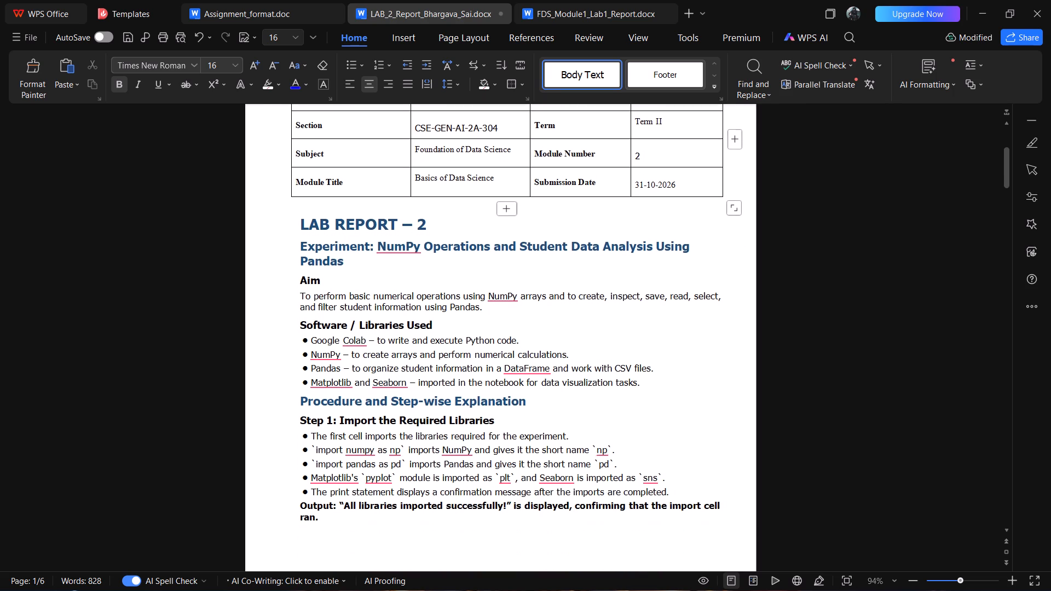
pyautogui.scroll(-1, 657, 181)
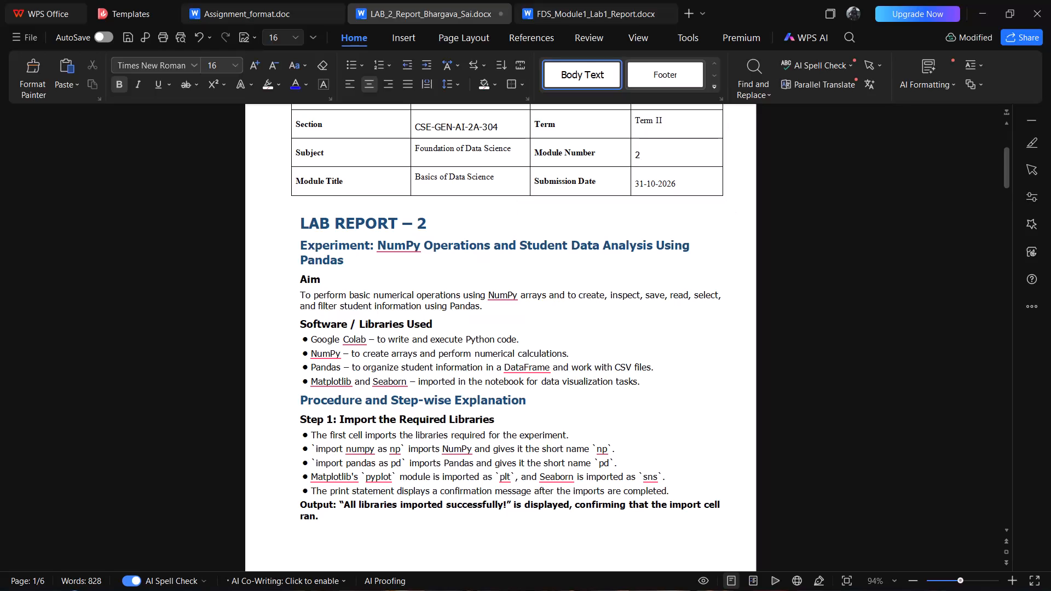
pyautogui.scroll(-1, 618, 319)
pyautogui.scroll(1, 618, 319)
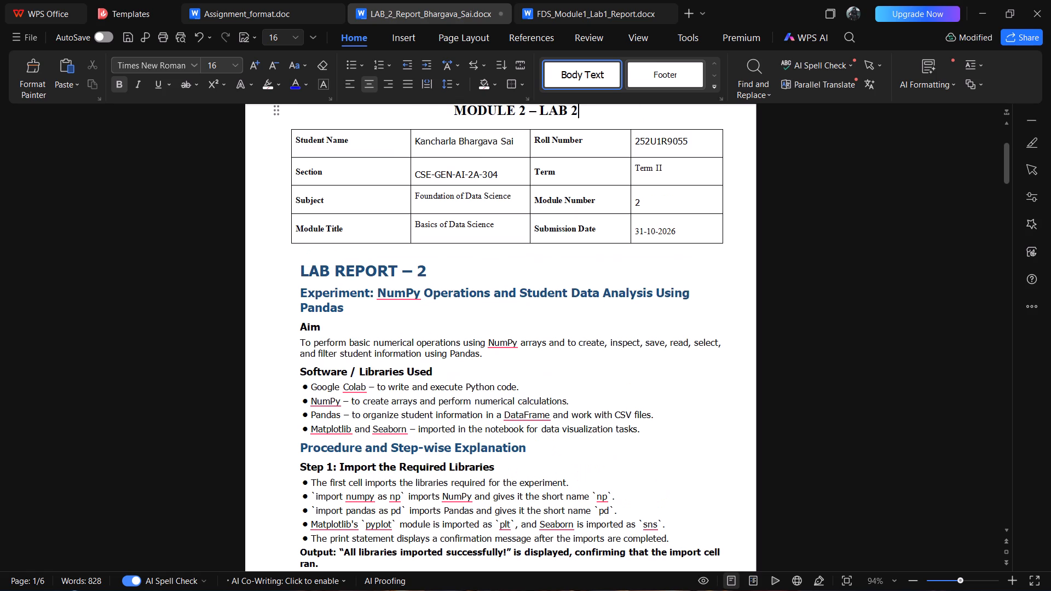
pyautogui.click(446, 271)
pyautogui.click(534, 0)
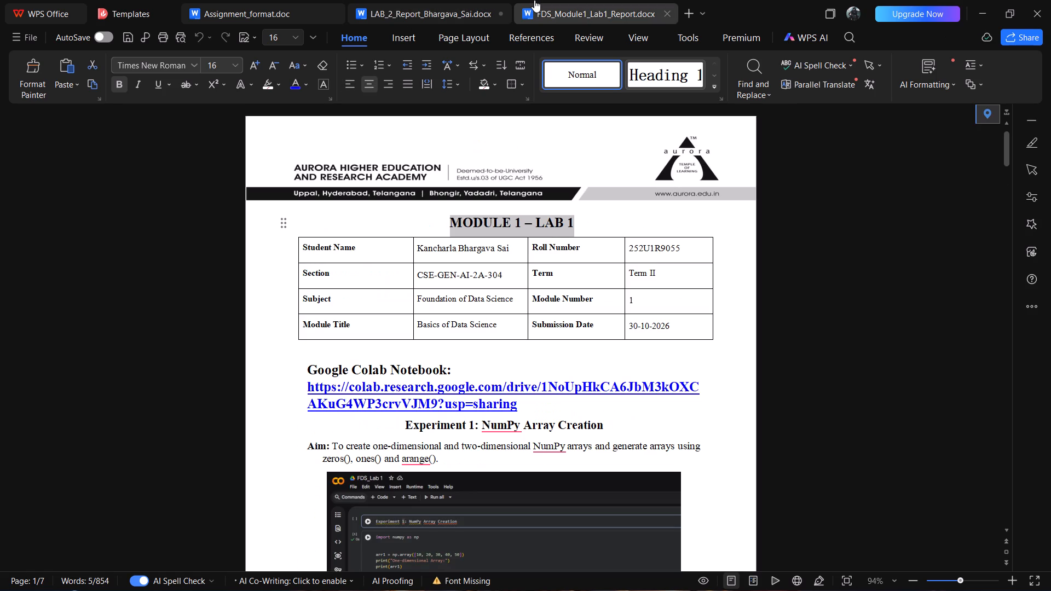
pyautogui.click(455, 0)
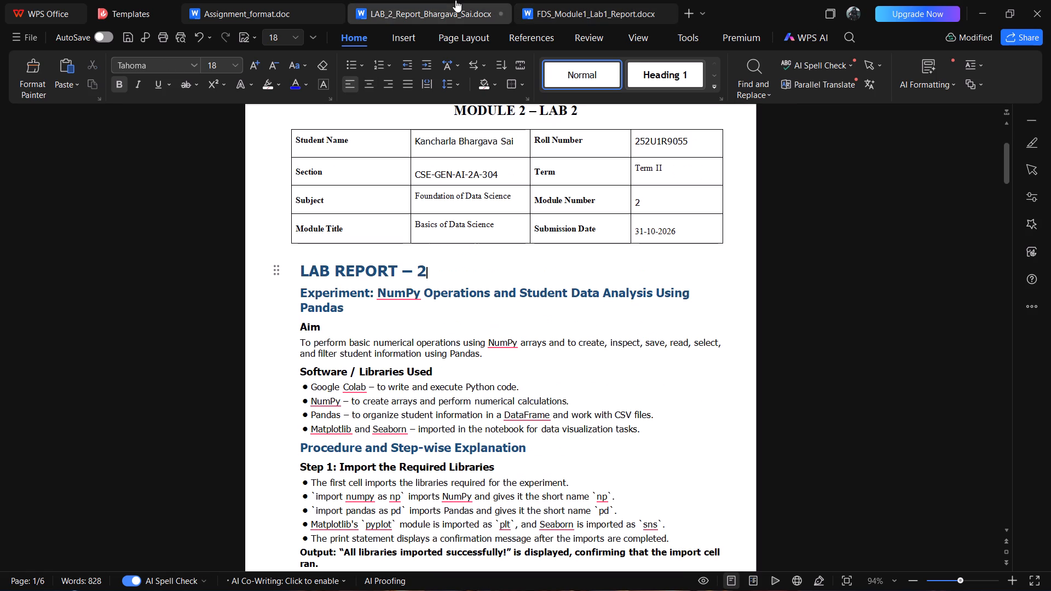
pyautogui.click(576, 0)
pyautogui.hscroll(1, 500, 348)
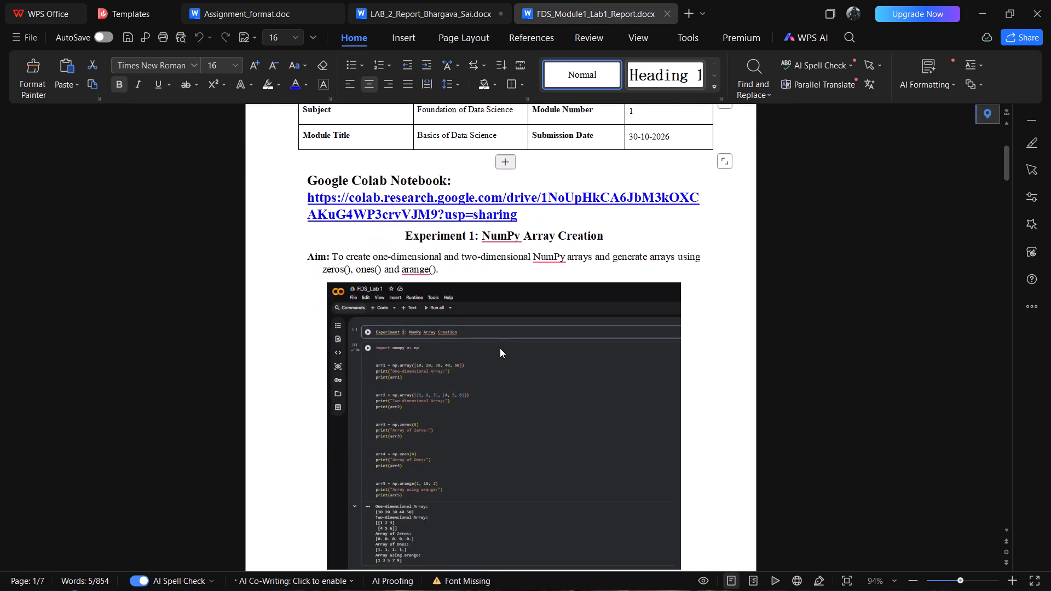
pyautogui.hscroll(1, 500, 348)
pyautogui.click(409, 0)
pyautogui.scroll(-3, 480, 273)
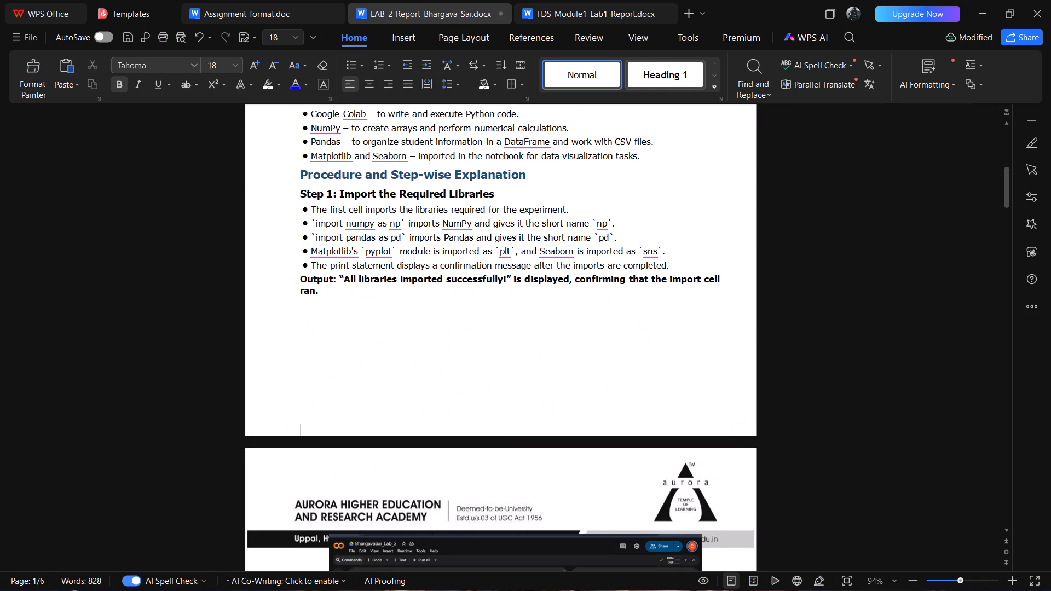
pyautogui.scroll(-3, 480, 273)
pyautogui.scroll(1, 480, 273)
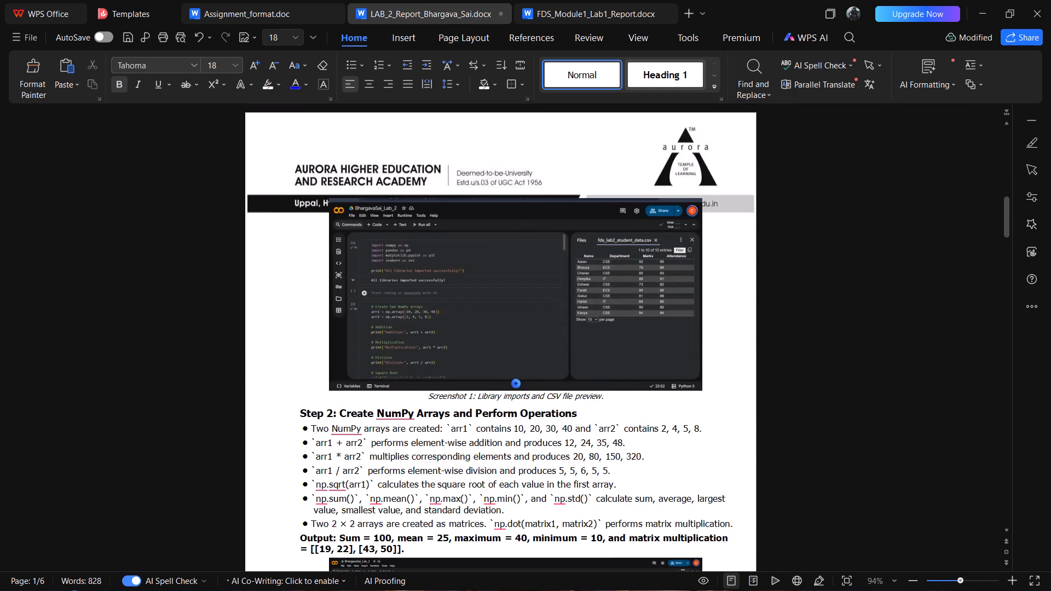
pyautogui.scroll(1, 480, 273)
pyautogui.scroll(-4, 480, 273)
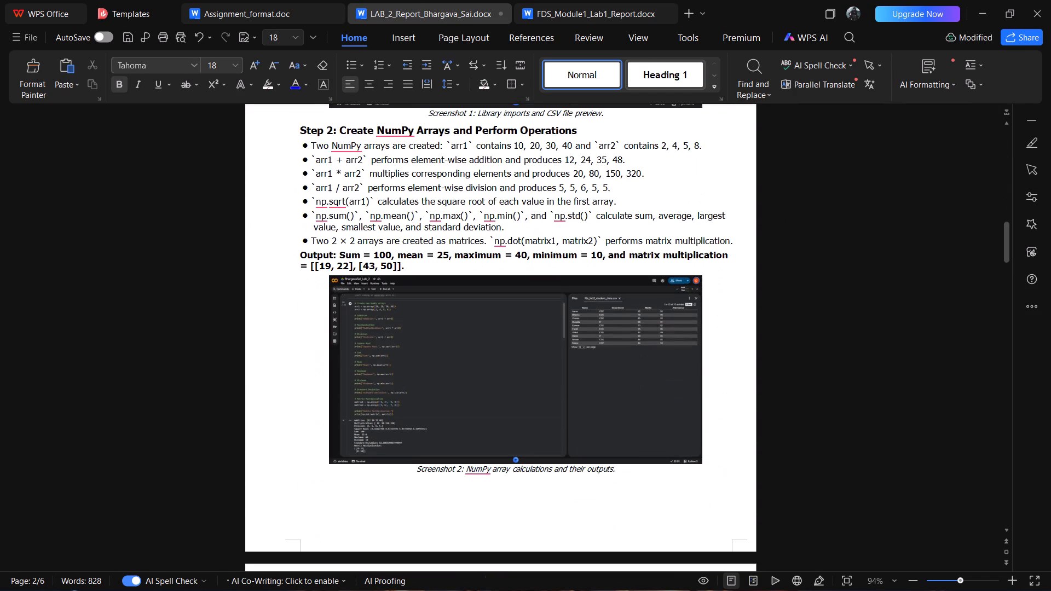
pyautogui.scroll(-6, 480, 273)
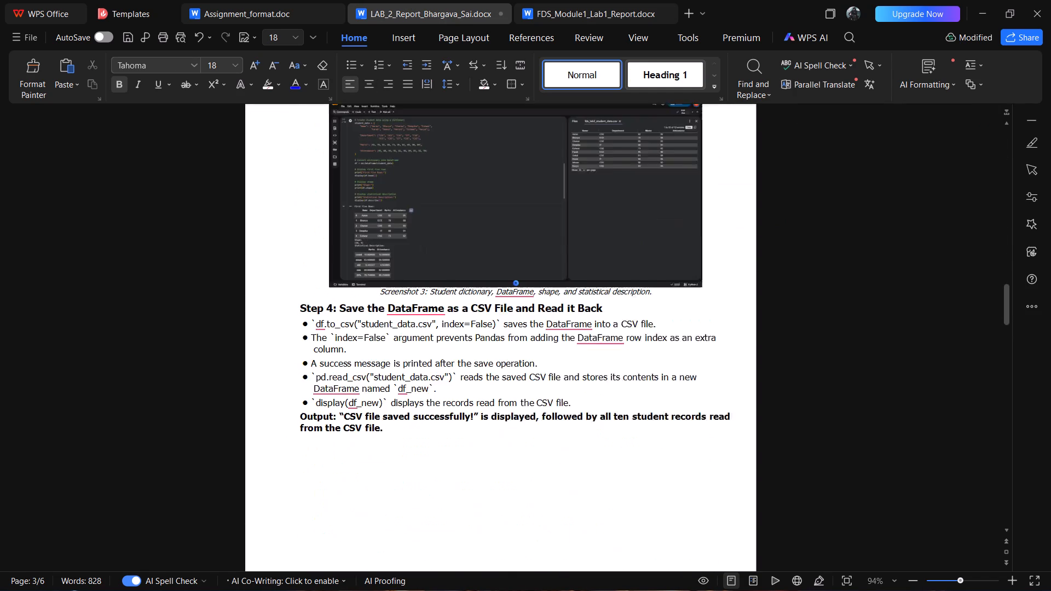
pyautogui.scroll(5, 480, 273)
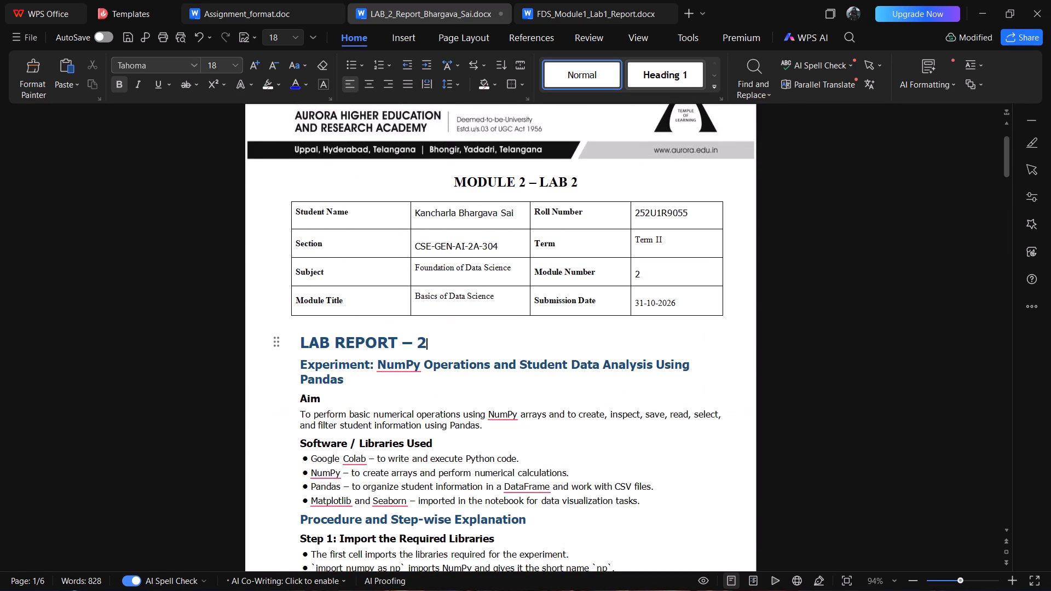
pyautogui.click(572, 4)
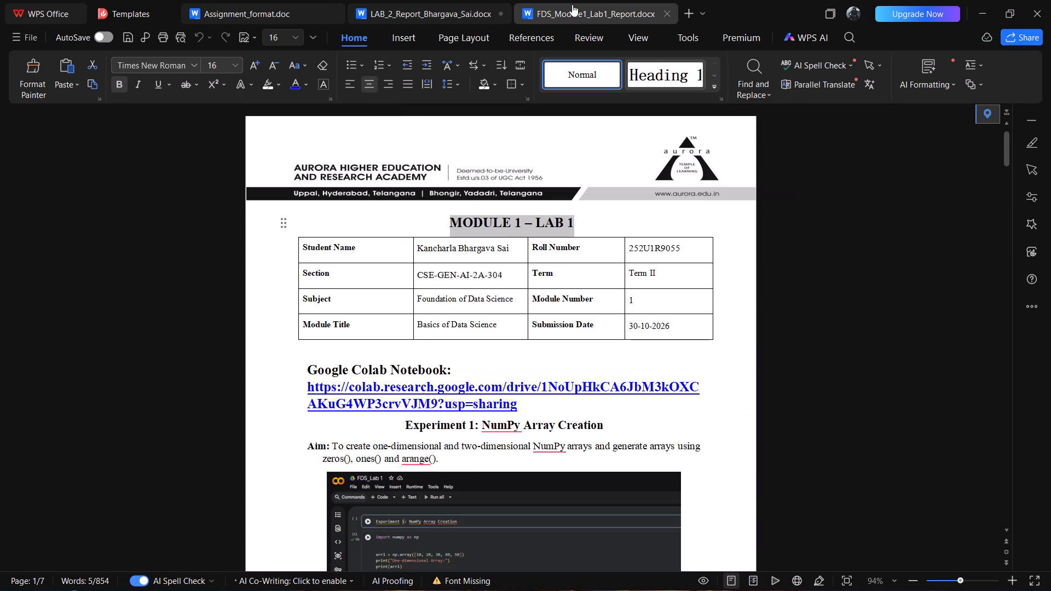
pyautogui.click(455, 0)
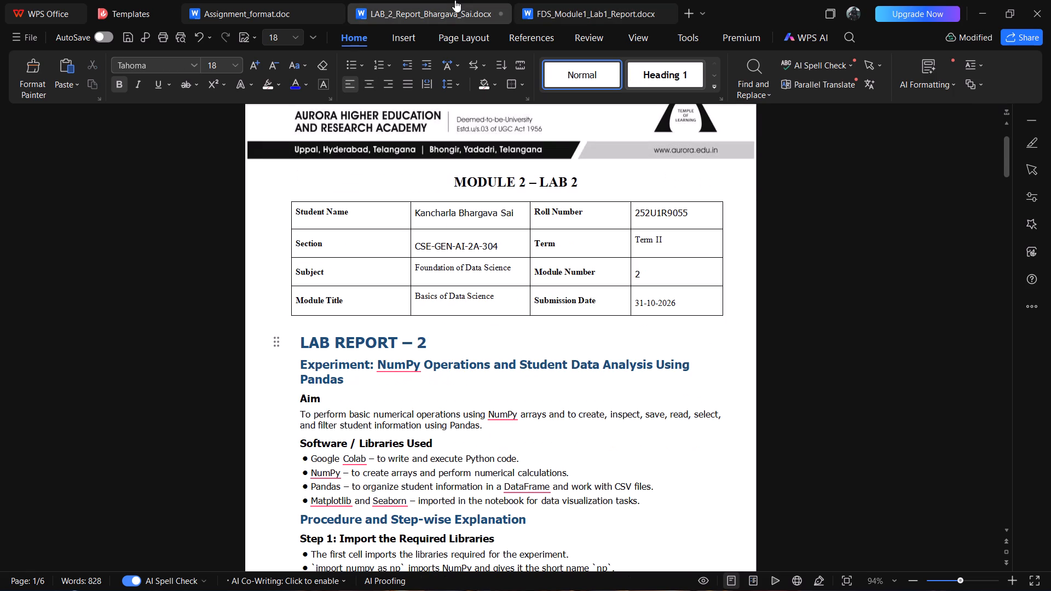
# Format the "LAB REPORT – 2" heading as bold Times New Roman in black.
pyautogui.moveTo(436, 331); pyautogui.dragTo(351, 338)
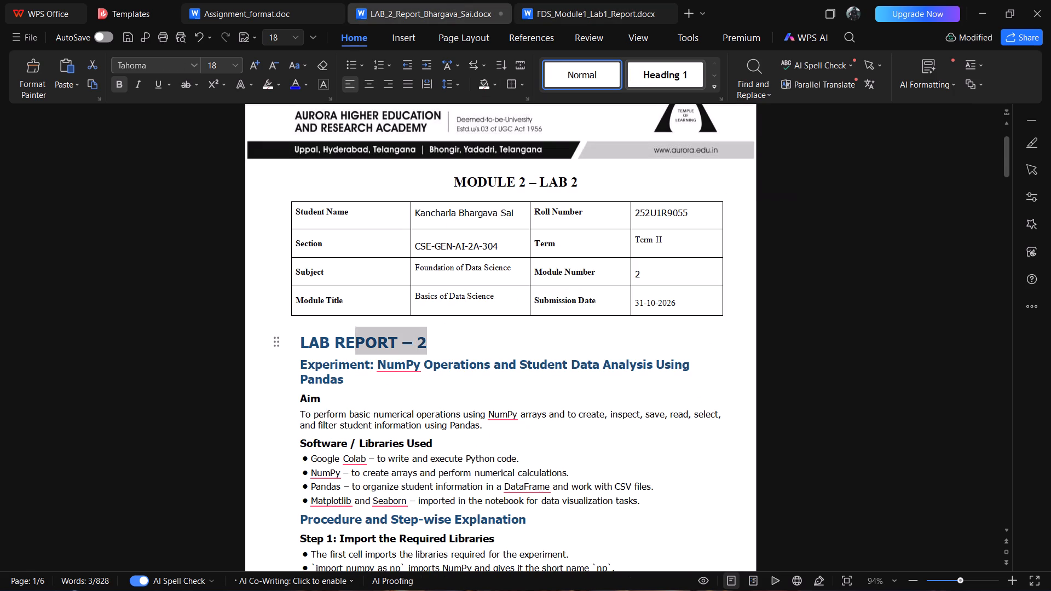
pyautogui.moveTo(351, 338); pyautogui.dragTo(289, 341)
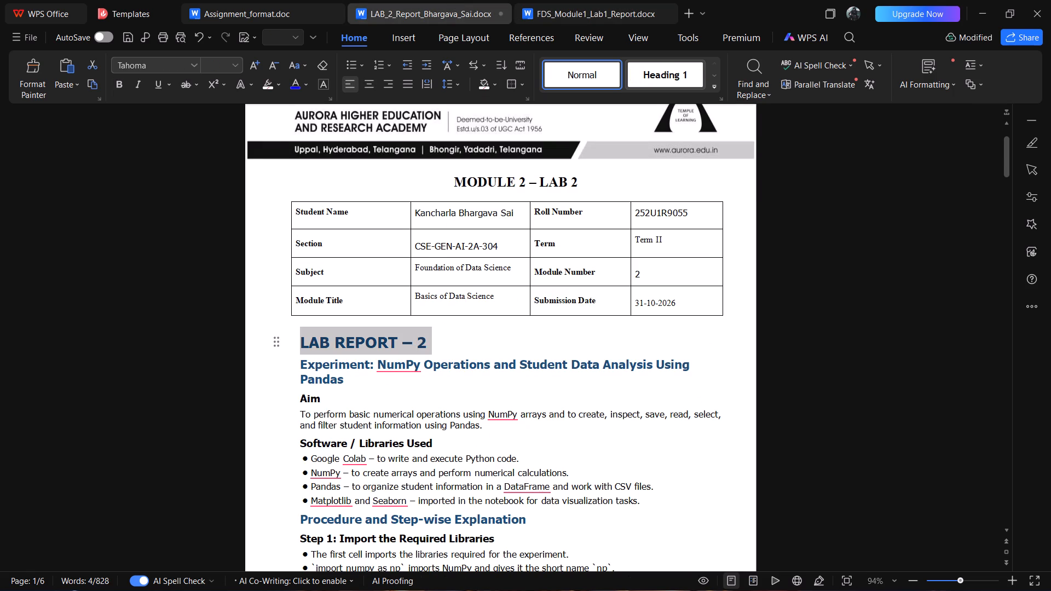
pyautogui.moveTo(289, 341); pyautogui.dragTo(290, 341)
pyautogui.click(193, 295)
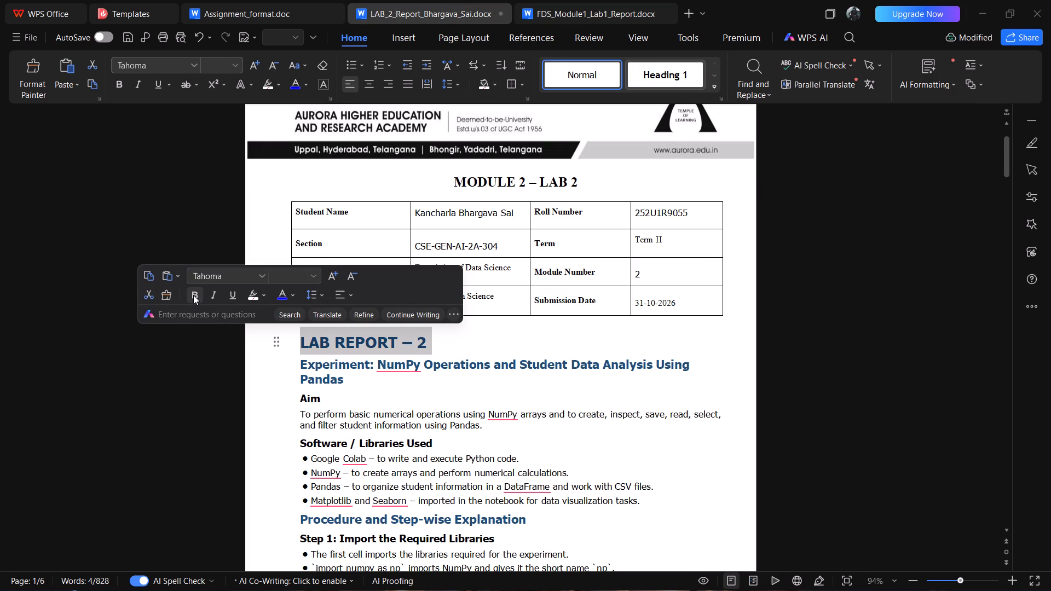
pyautogui.click(192, 294)
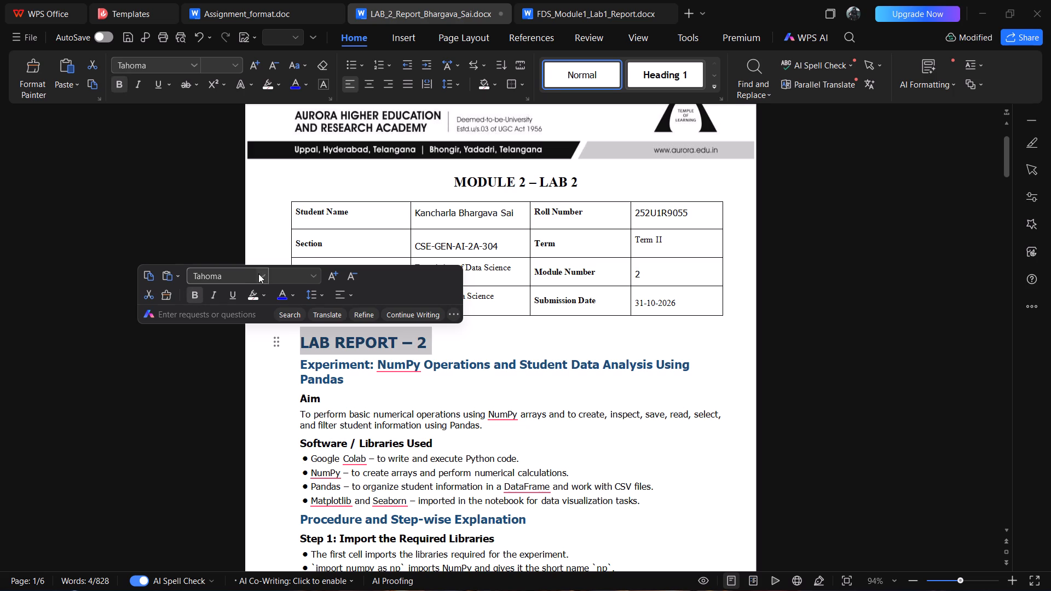
pyautogui.click(261, 275)
pyautogui.click(262, 368)
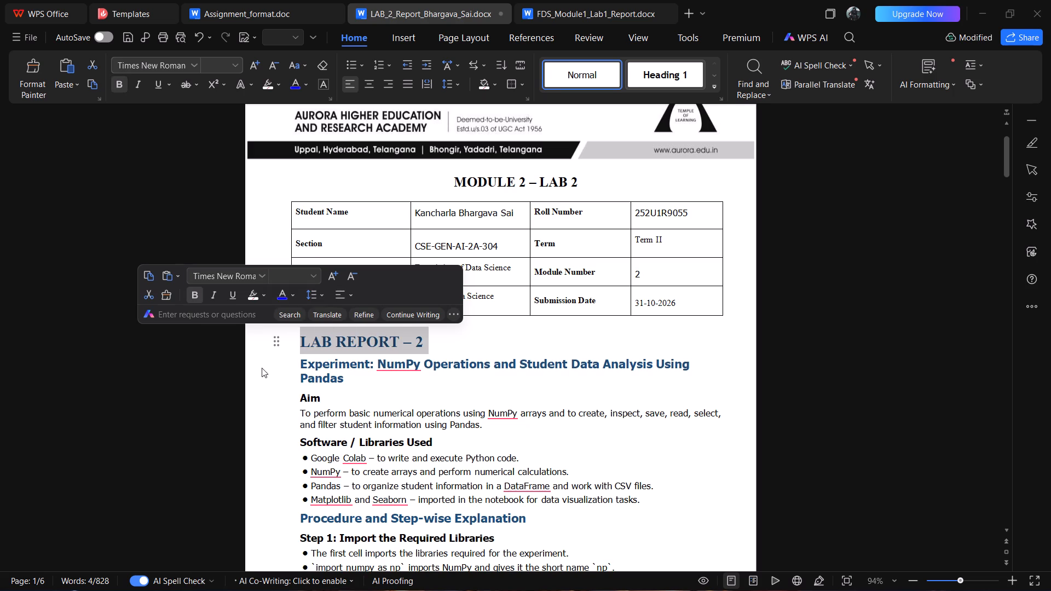
pyautogui.click(294, 297)
pyautogui.click(327, 89)
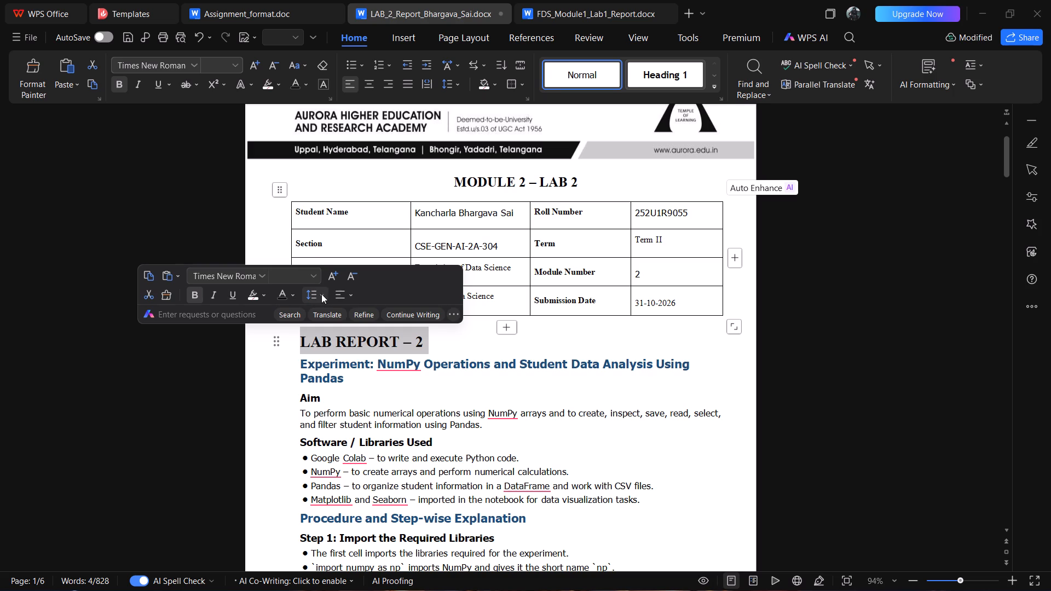
# Centre the "LAB REPORT – 2" heading below the student details table.
pyautogui.click(344, 294)
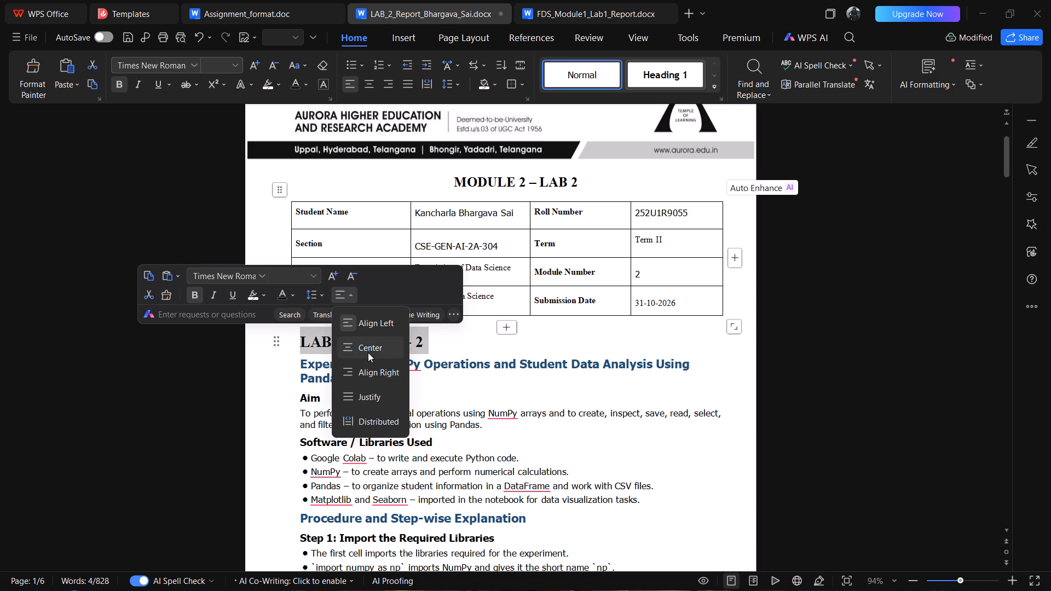
pyautogui.click(368, 352)
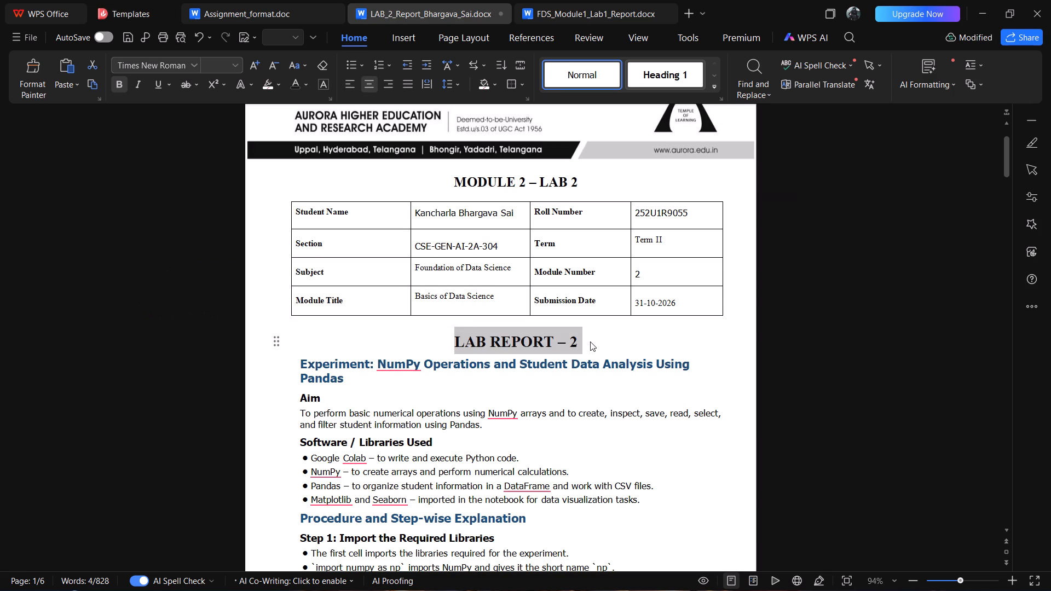
pyautogui.click(595, 343)
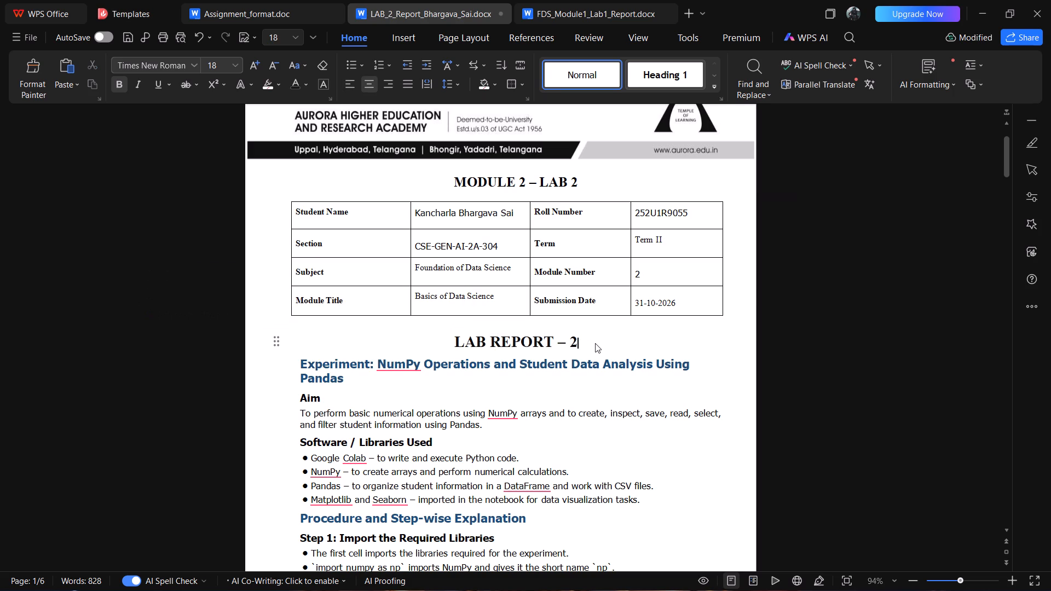
# Change the font colour of the two-line "Experiment: NumPy Operations and Student Data Analysis Using Pandas" heading to black.
pyautogui.moveTo(364, 385); pyautogui.dragTo(325, 378)
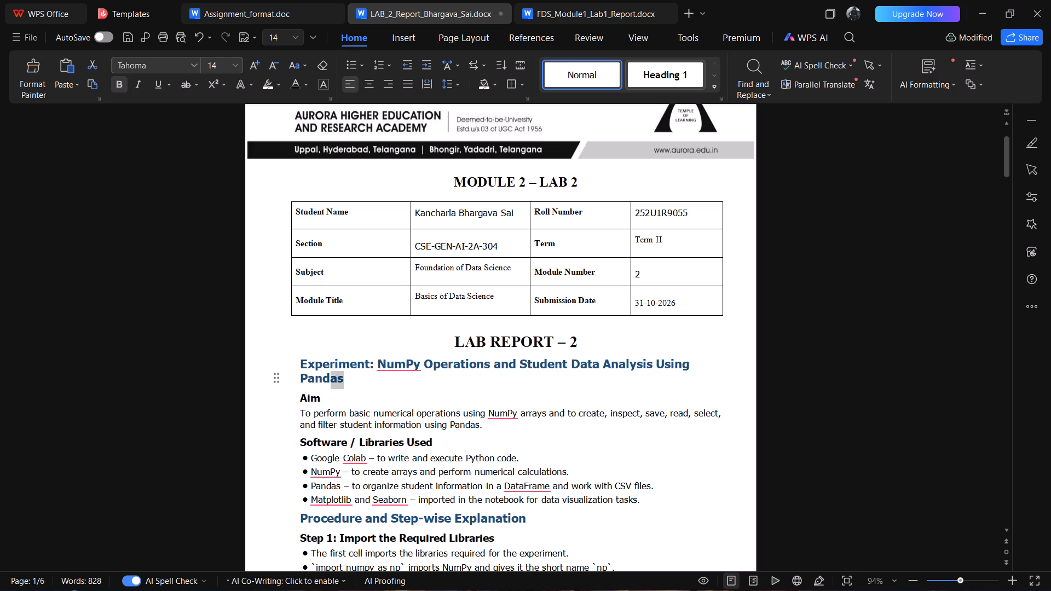
pyautogui.moveTo(325, 378); pyautogui.dragTo(288, 363)
pyautogui.click(285, 321)
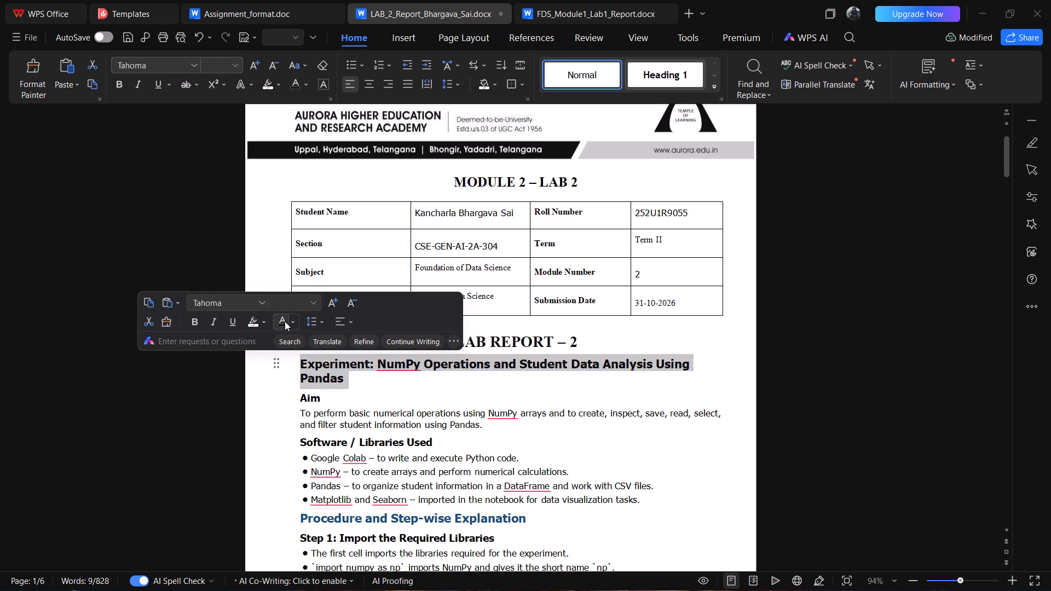
pyautogui.click(383, 377)
# Change the font colour of the "Procedure and Step-wise Explanation" heading to black.
pyautogui.scroll(-1, 383, 377)
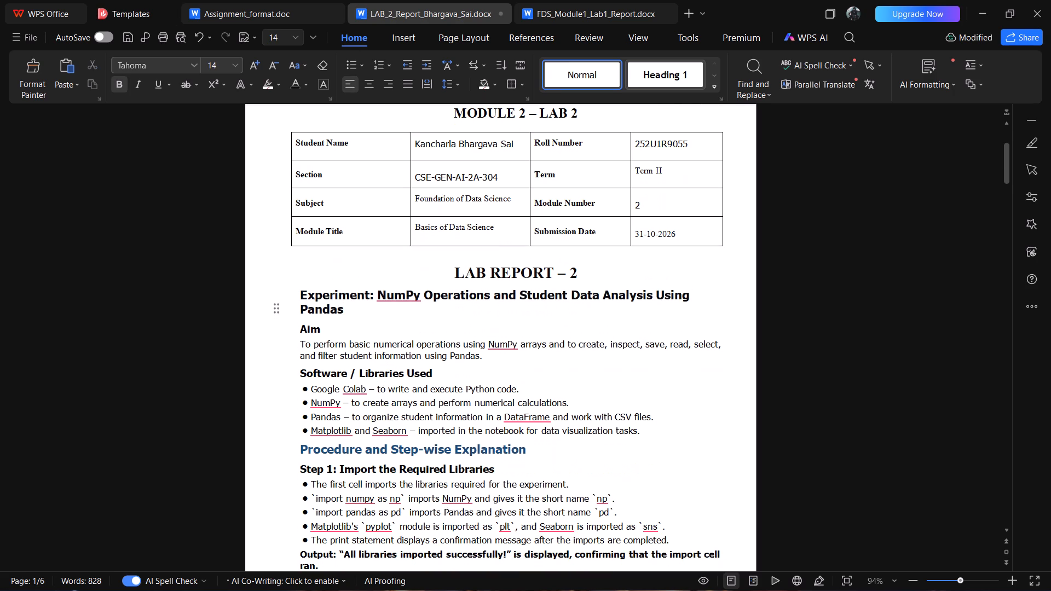
pyautogui.scroll(-1, 361, 360)
pyautogui.moveTo(556, 371); pyautogui.dragTo(286, 378)
pyautogui.click(281, 331)
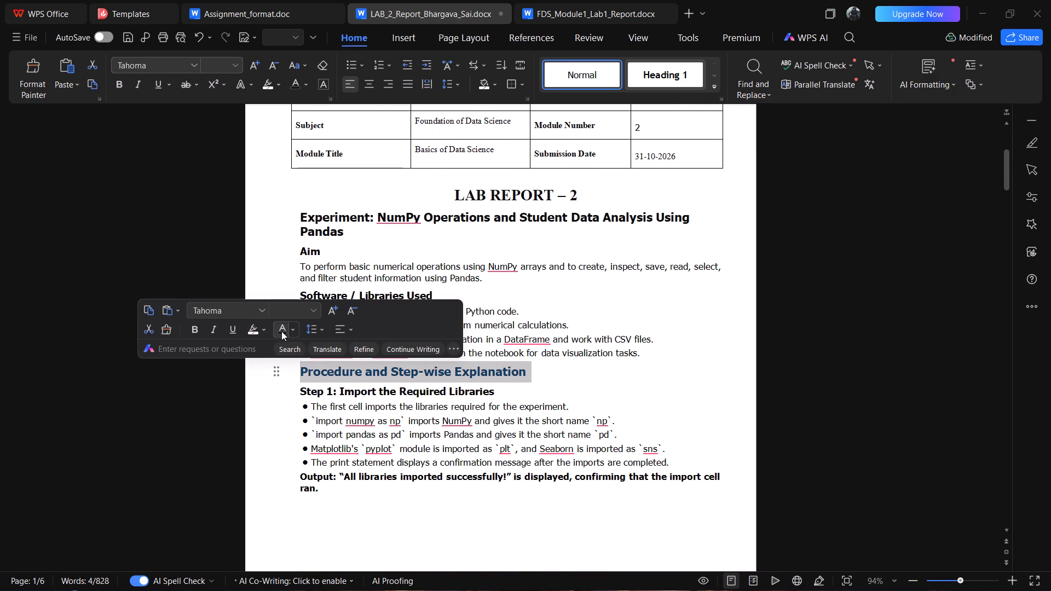
pyautogui.click(587, 369)
# Try to move the first notebook screenshot on page 2 clear of the letterhead by inserting blank lines around it.
pyautogui.hscroll(1, 587, 369)
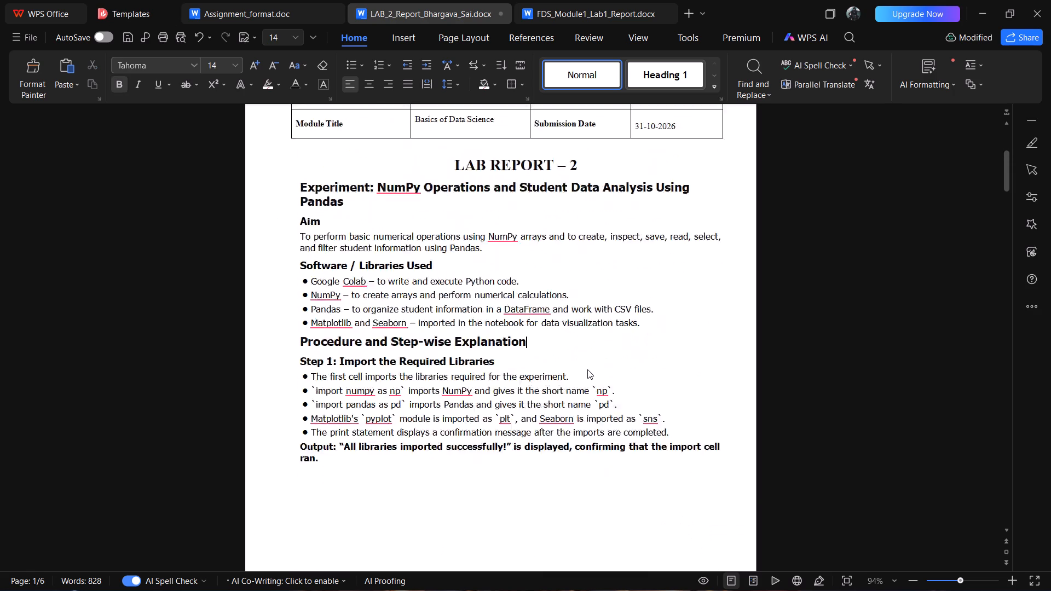
pyautogui.hscroll(1, 587, 369)
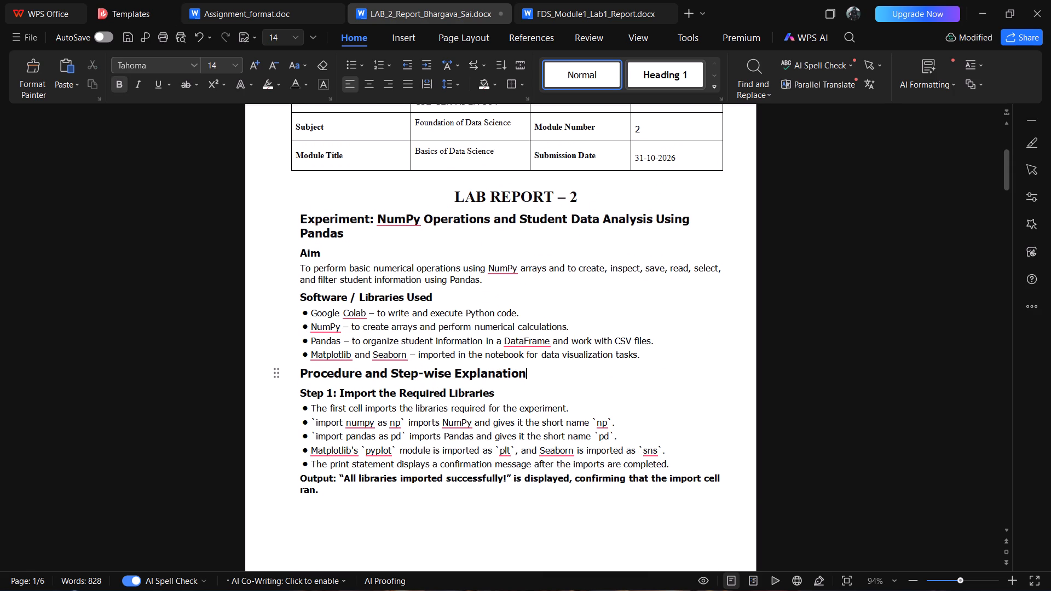
pyautogui.click(298, 216)
pyautogui.scroll(-2, 298, 216)
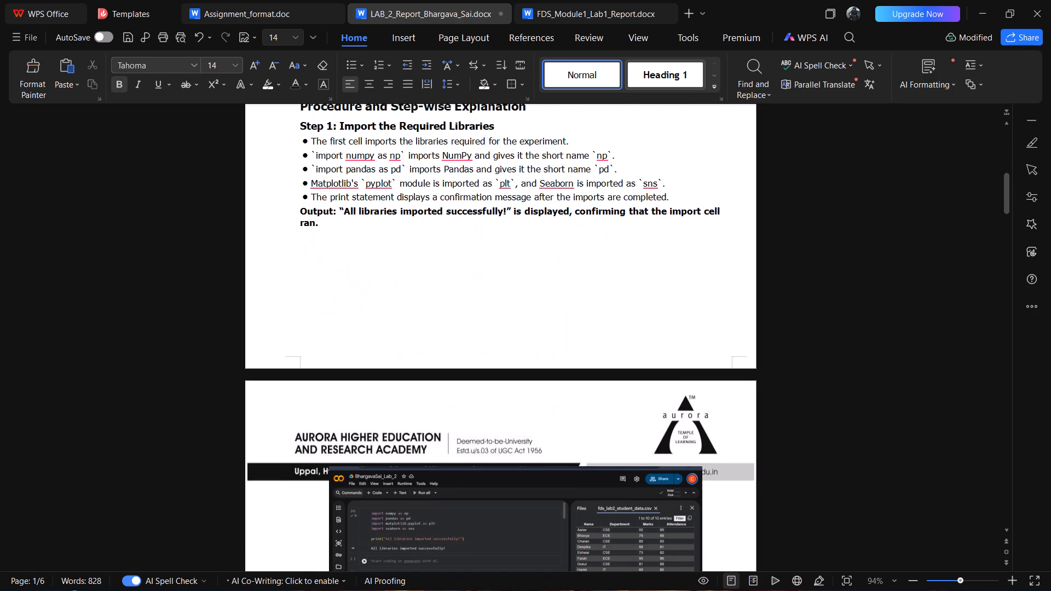
pyautogui.scroll(-1, 298, 216)
pyautogui.scroll(-1, 413, 437)
pyautogui.click(466, 379)
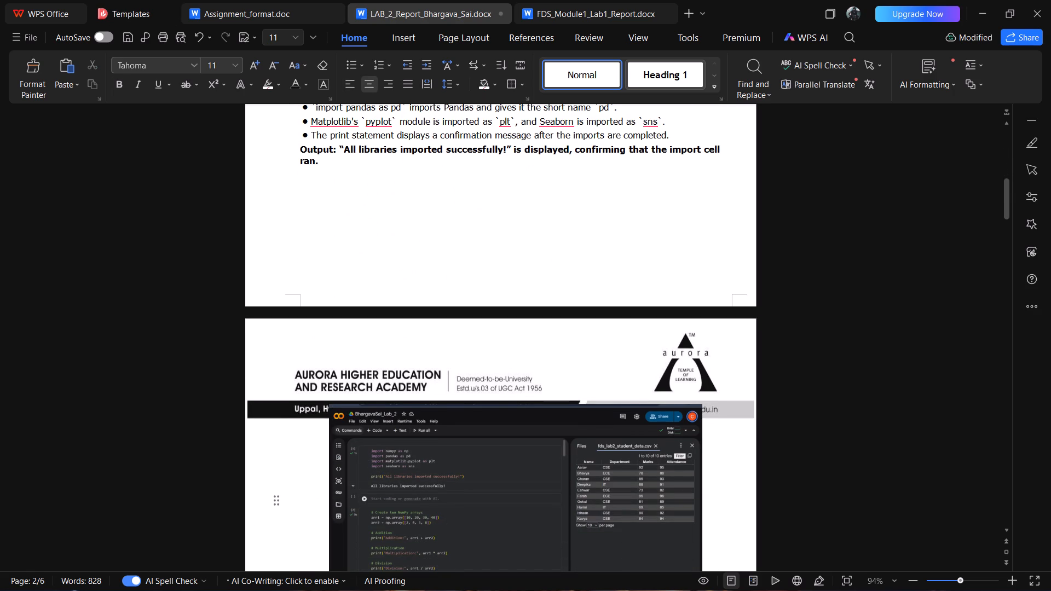
pyautogui.press('Return')
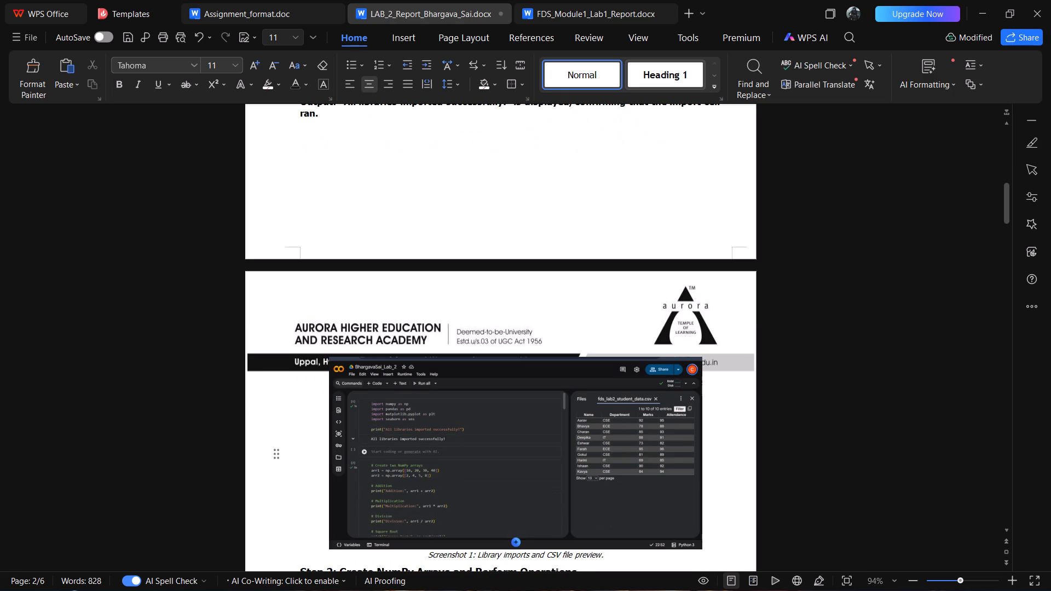
pyautogui.press('Return')
pyautogui.press('Return')
pyautogui.click(728, 396)
pyautogui.press('Return')
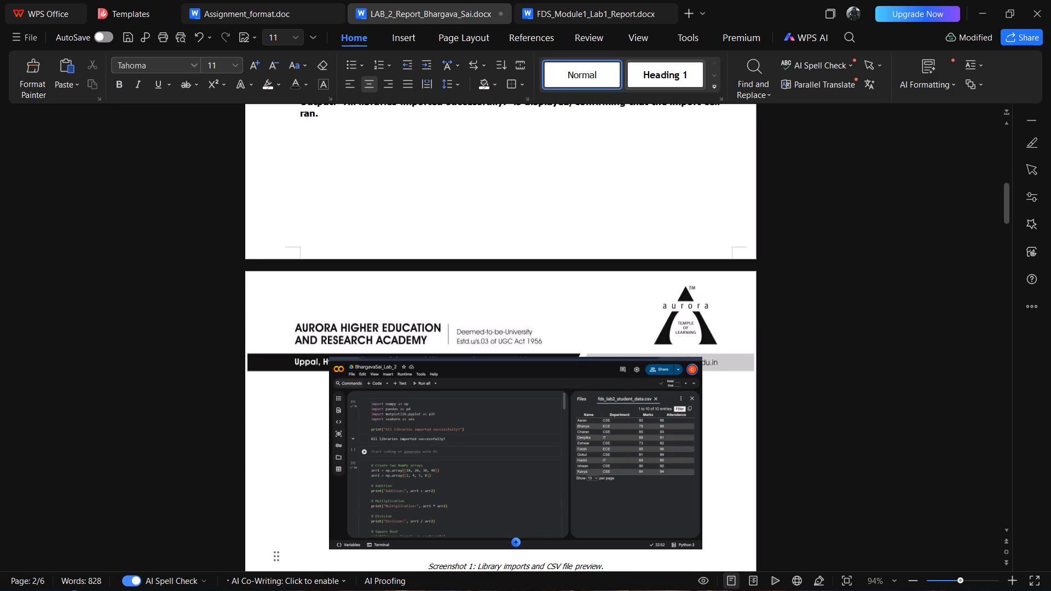
# Delete the caption "Screenshot 1: Library imports and CSV file preview." beneath the first notebook screenshot.
pyautogui.scroll(-1, 728, 396)
pyautogui.moveTo(616, 530); pyautogui.dragTo(619, 524)
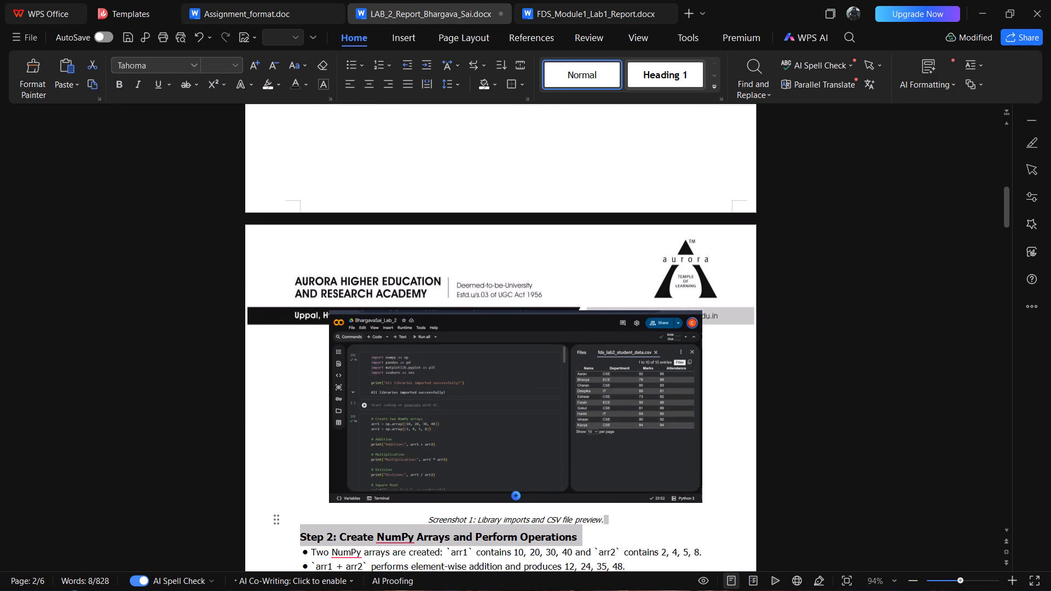
pyautogui.moveTo(619, 524); pyautogui.dragTo(626, 517)
pyautogui.click(626, 517)
pyautogui.tripleClick(626, 517)
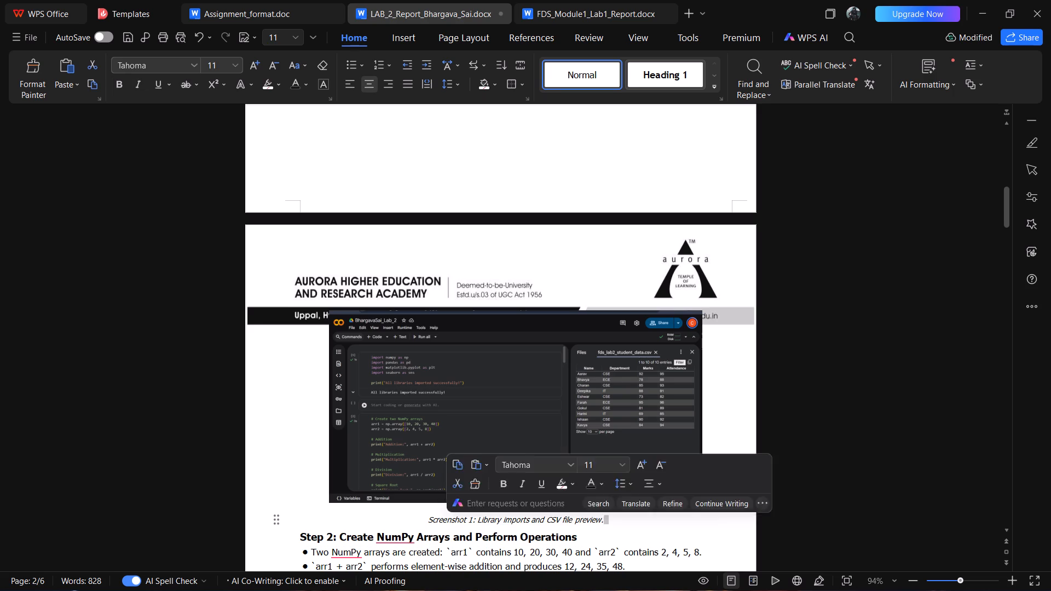
pyautogui.press('BackSpace')
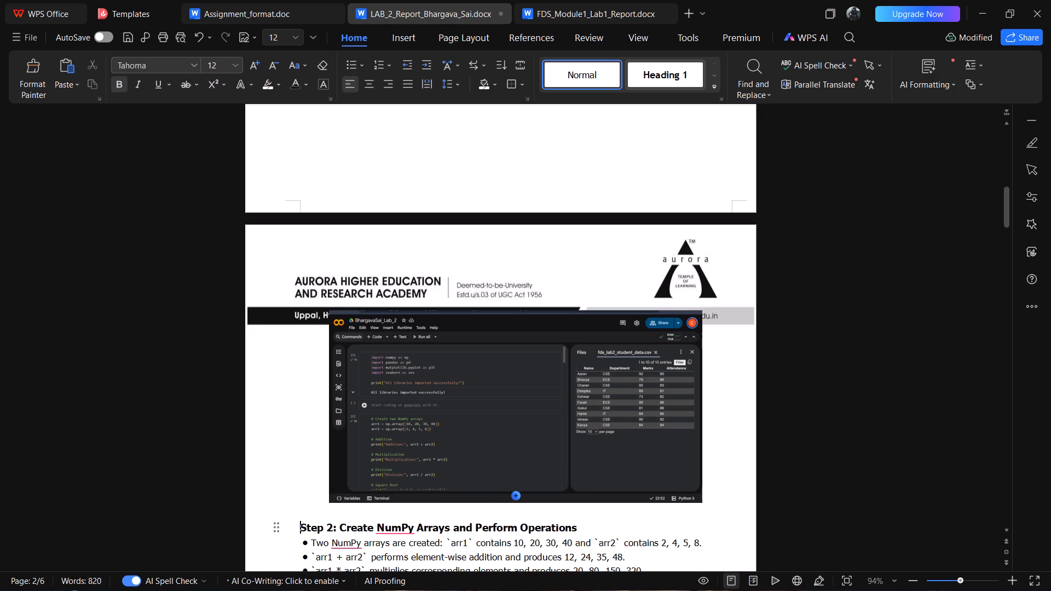
# Insert blank lines ahead of the first notebook screenshot to push it below the page 2 letterhead.
pyautogui.click(314, 387)
pyautogui.press('Return')
pyautogui.press('Return')
pyautogui.press('Return')
pyautogui.click(467, 164)
pyautogui.press('Return')
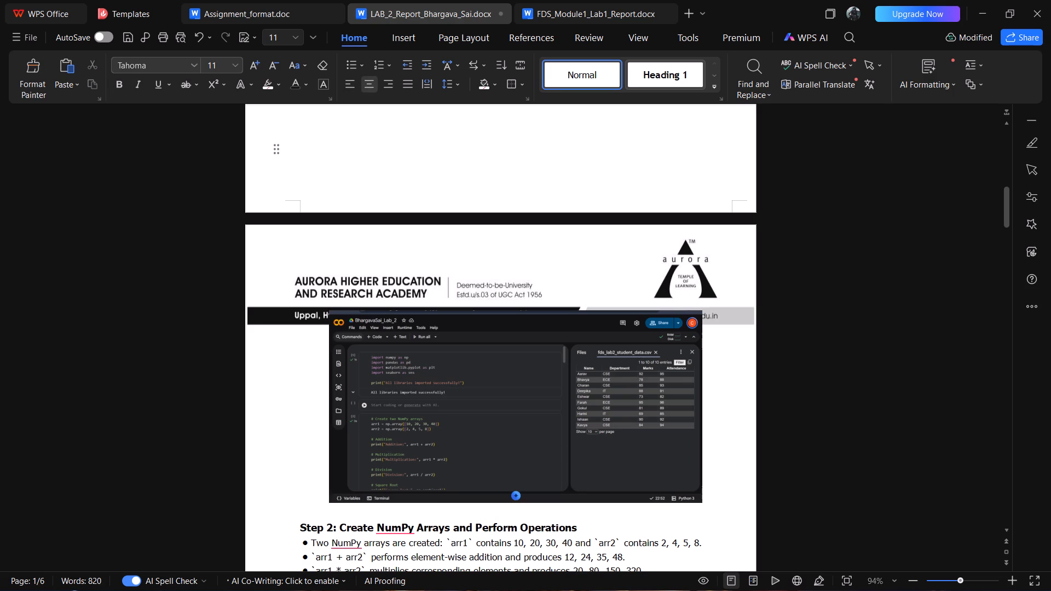
pyautogui.press('Return')
pyautogui.press('Return')
pyautogui.press('Return')
pyautogui.press('Return')
pyautogui.press('Return')
# Set line spacing to 1.5 for the page 1 text from the "Aim" heading through the Step 1 output line.
pyautogui.scroll(1, 467, 164)
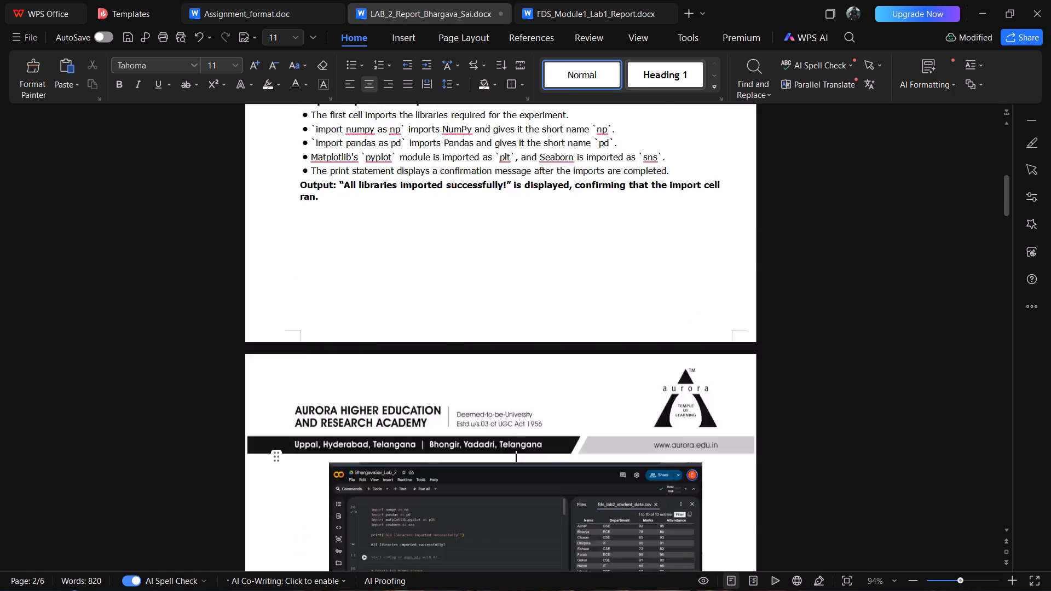
pyautogui.scroll(3, 467, 164)
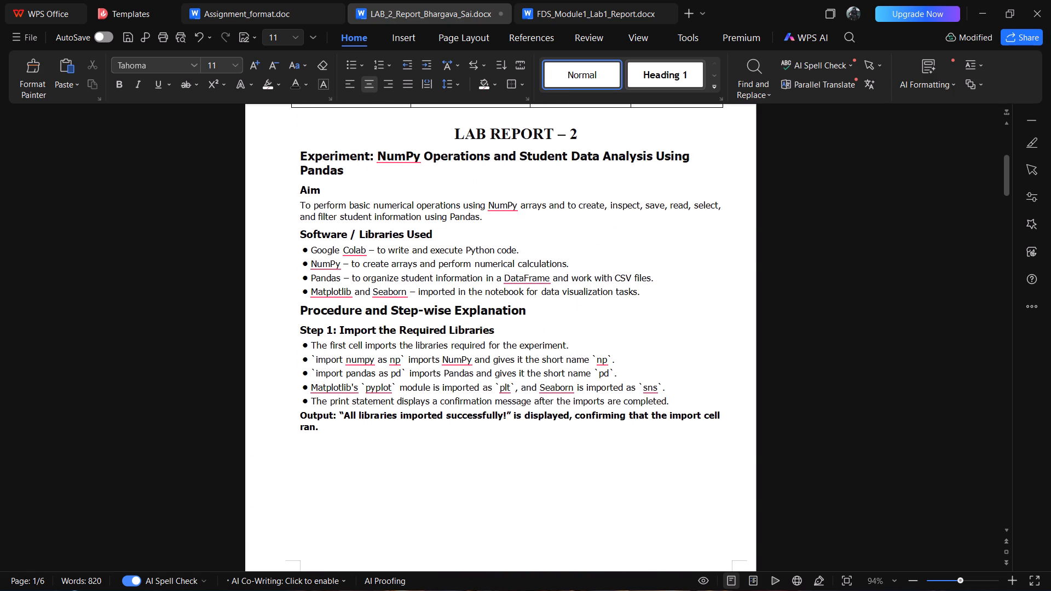
pyautogui.moveTo(297, 191); pyautogui.dragTo(663, 429)
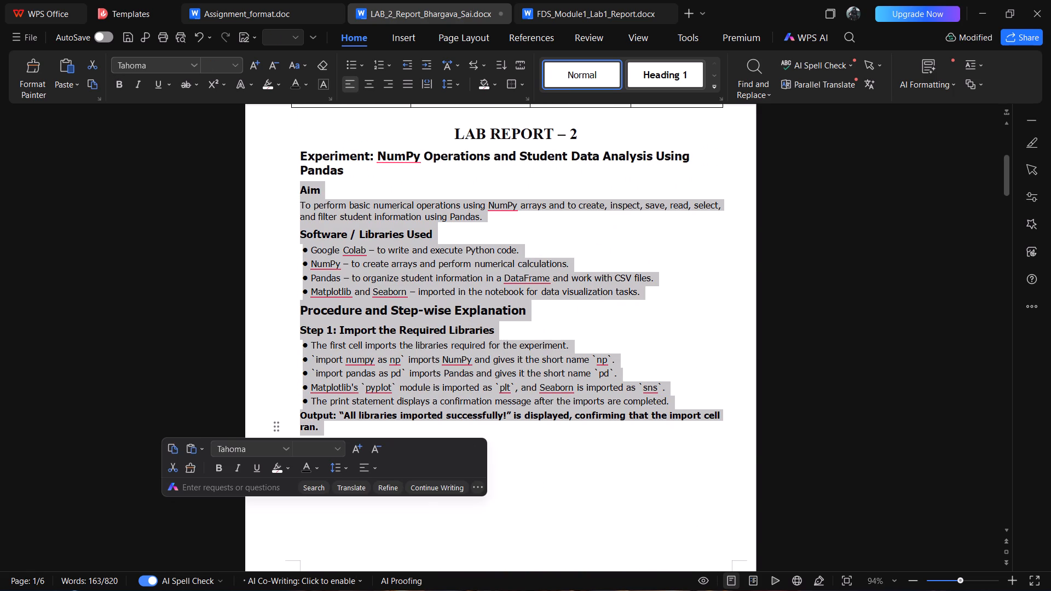
pyautogui.click(345, 468)
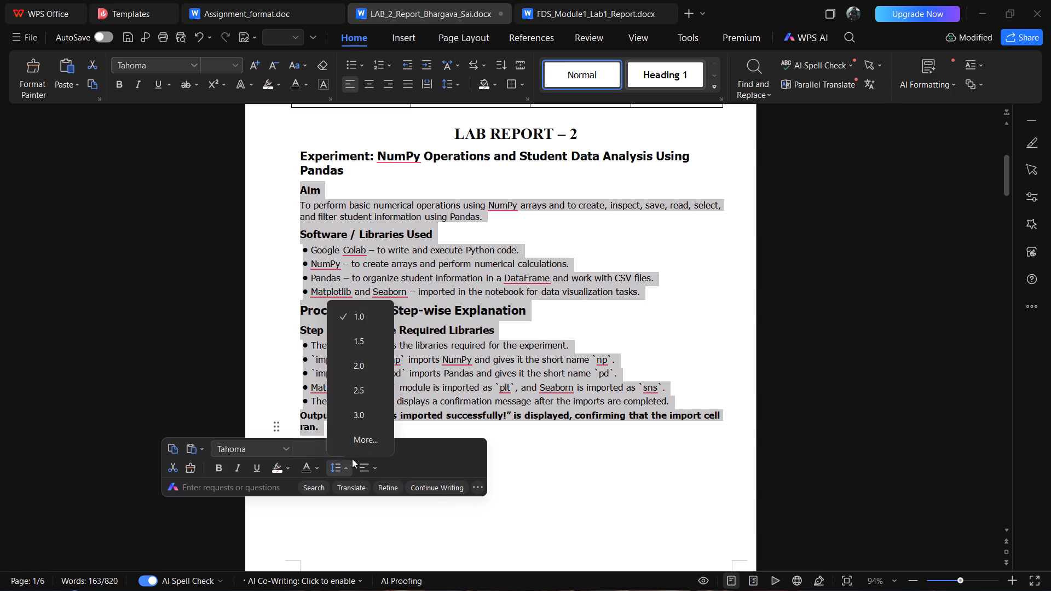
pyautogui.click(372, 340)
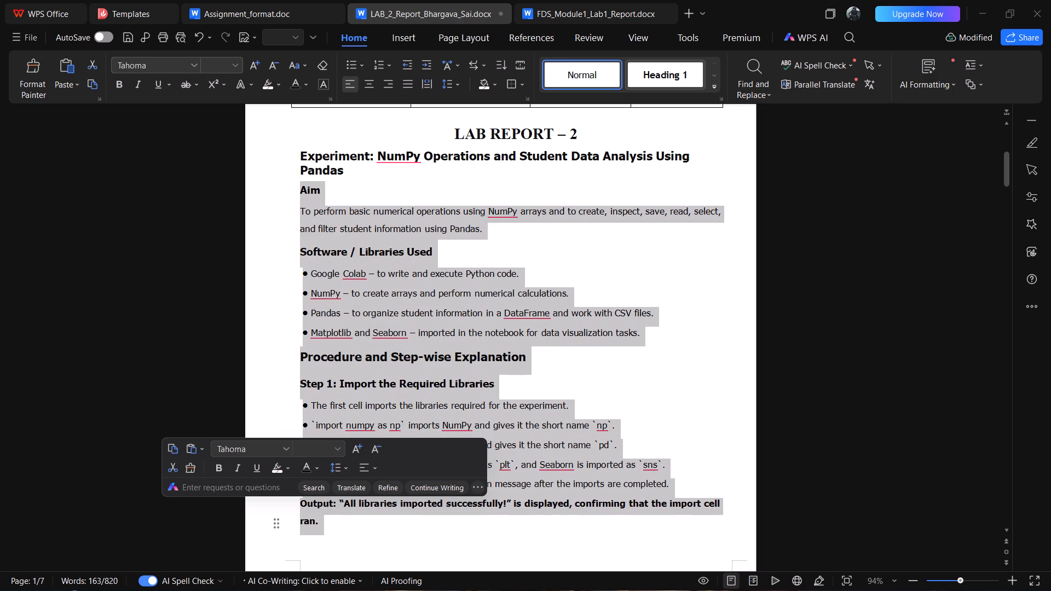
# Change the font of the text from the "Aim" heading through the Step 1 output line to Times New Roman.
pyautogui.click(286, 454)
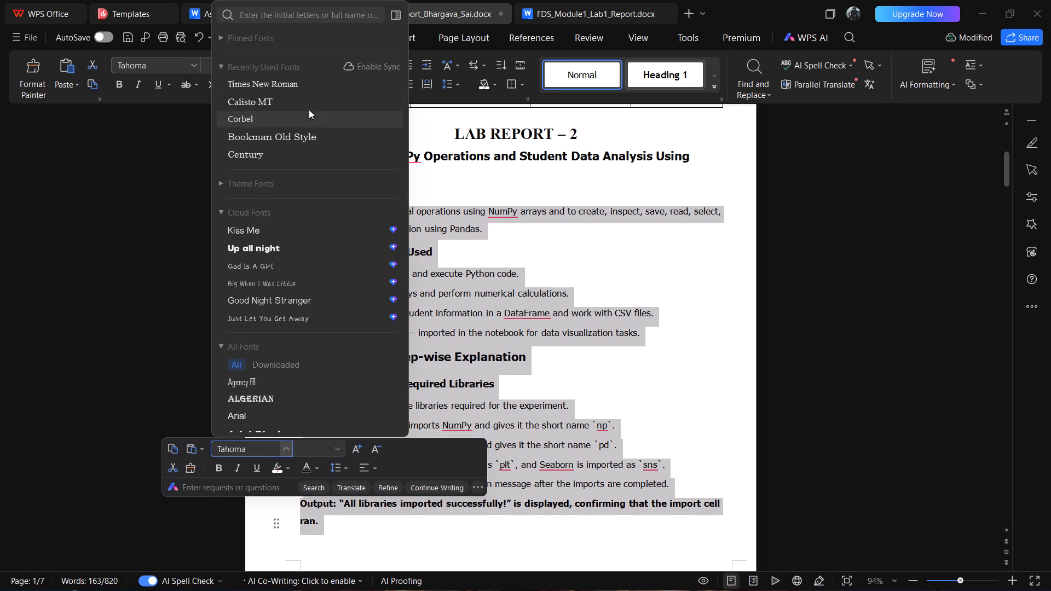
pyautogui.click(297, 84)
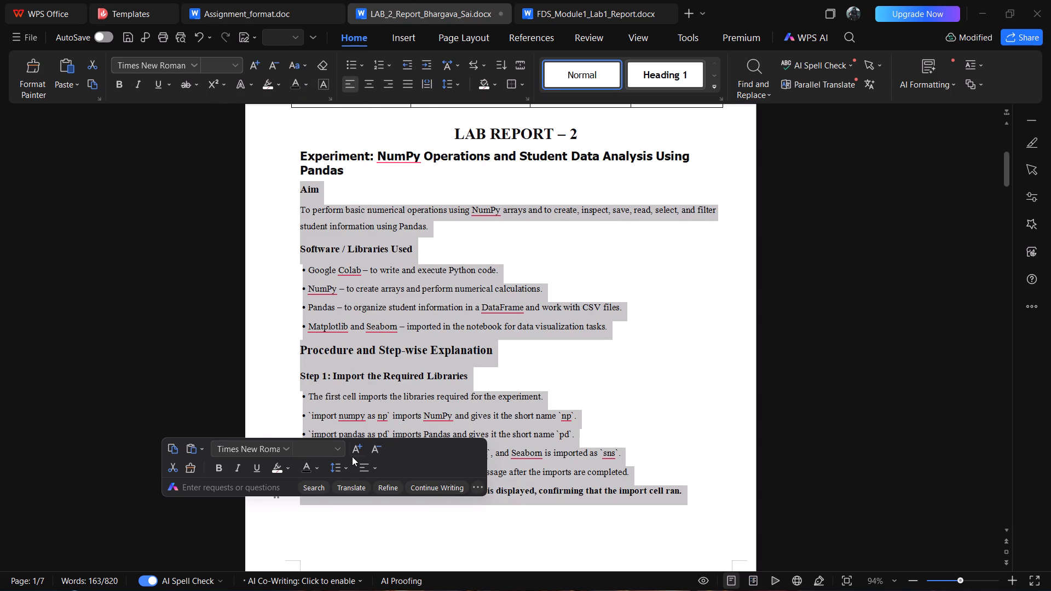
pyautogui.click(343, 451)
pyautogui.click(511, 358)
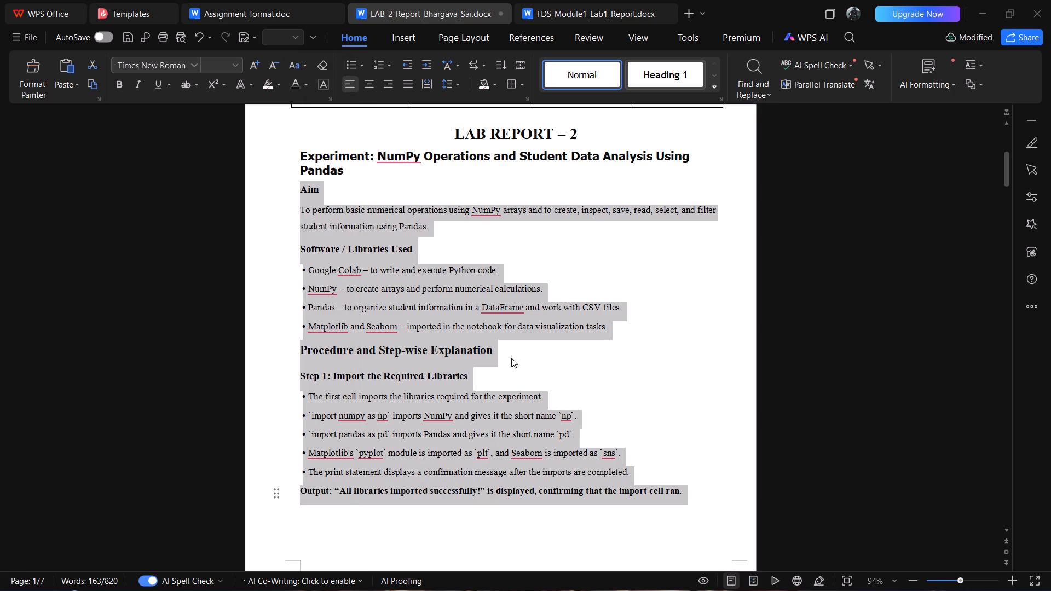
pyautogui.click(441, 223)
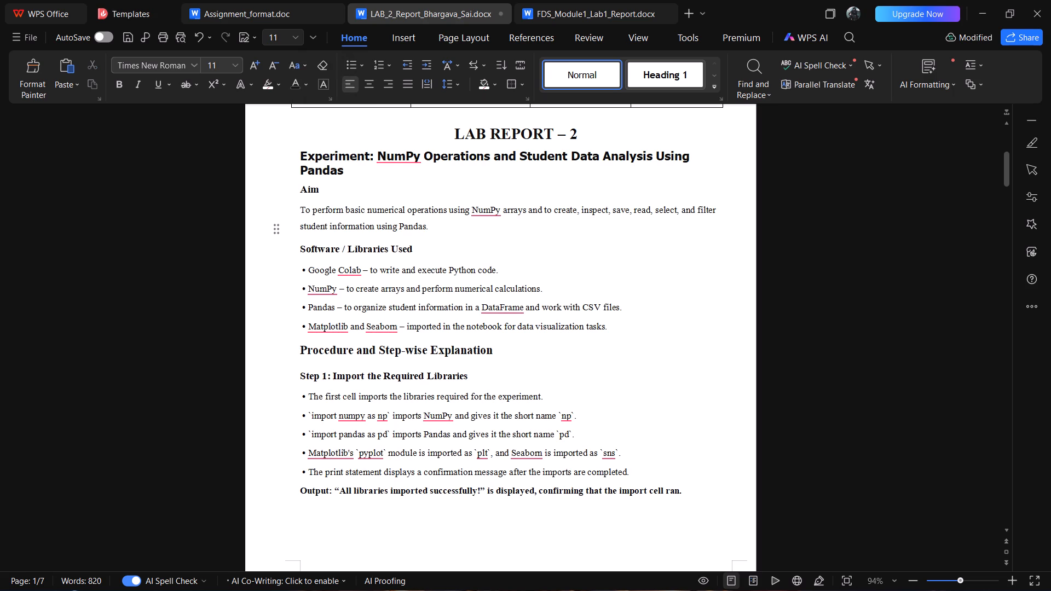
# Set the "Aim" heading's font size to 14.
pyautogui.moveTo(327, 187); pyautogui.dragTo(292, 192)
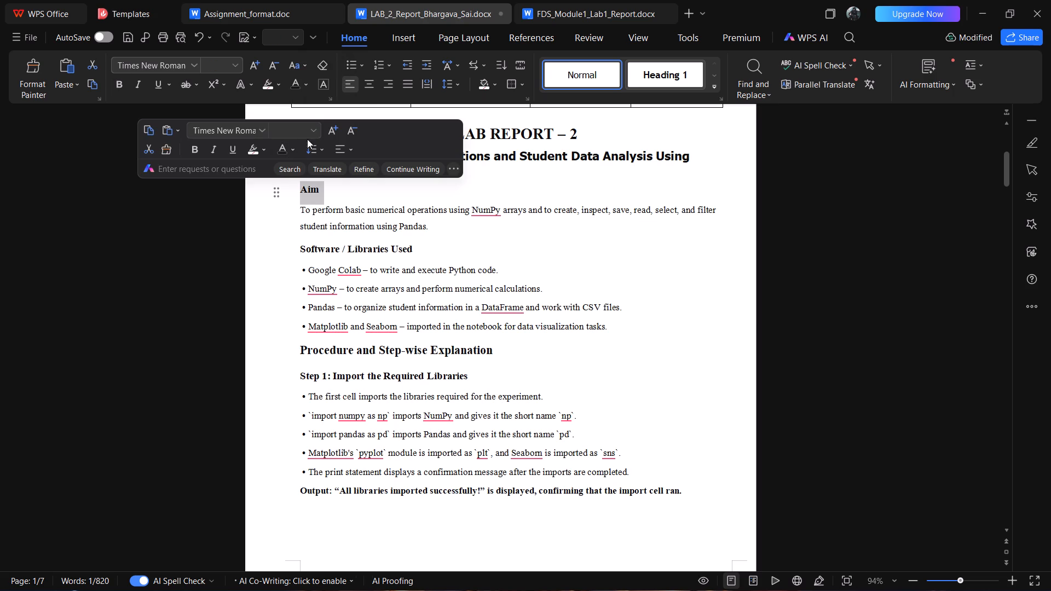
pyautogui.click(317, 130)
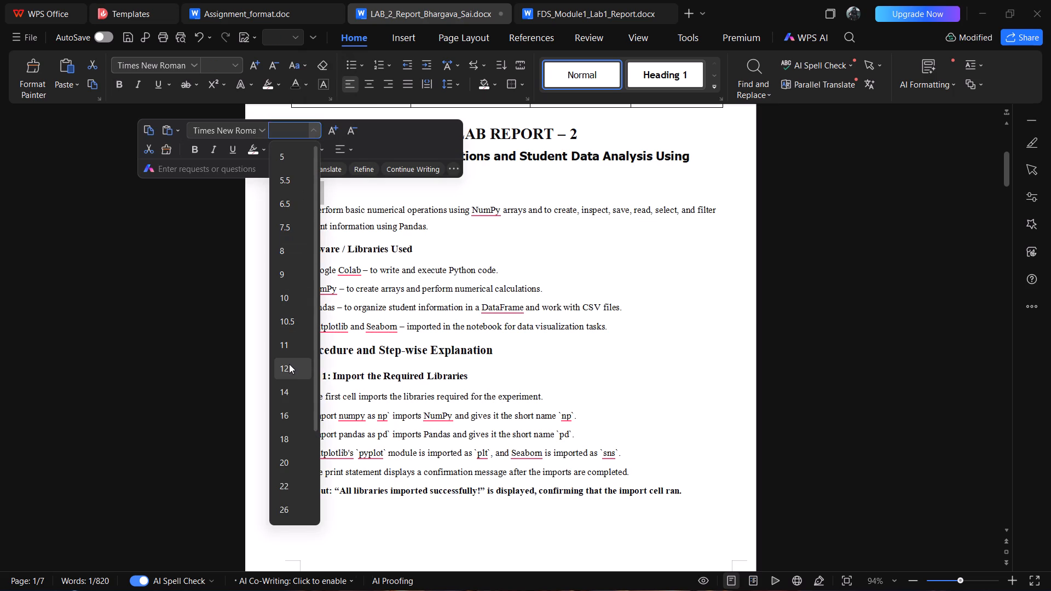
pyautogui.click(298, 384)
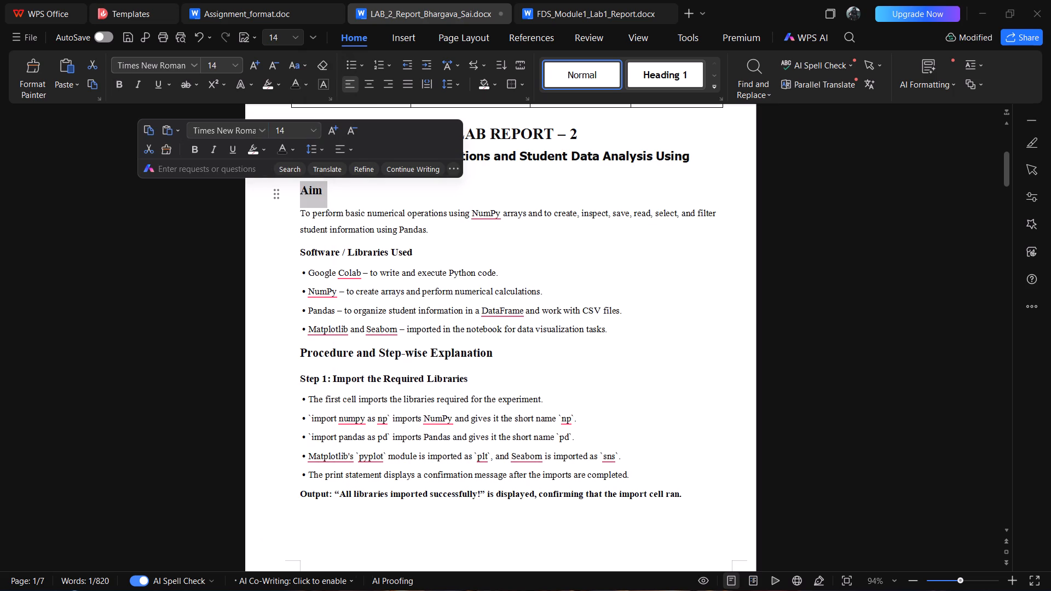
# Set the font size of the two-line paragraph under "Aim" to 12, keeping it non-bold.
pyautogui.moveTo(424, 241); pyautogui.dragTo(440, 228)
pyautogui.click(440, 228)
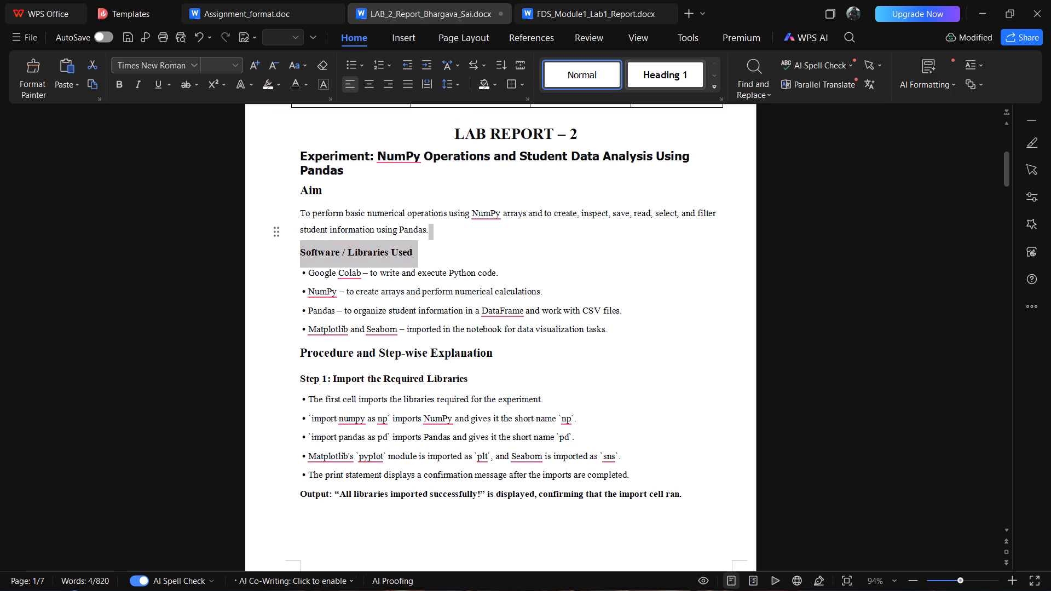
pyautogui.moveTo(440, 228); pyautogui.dragTo(283, 215)
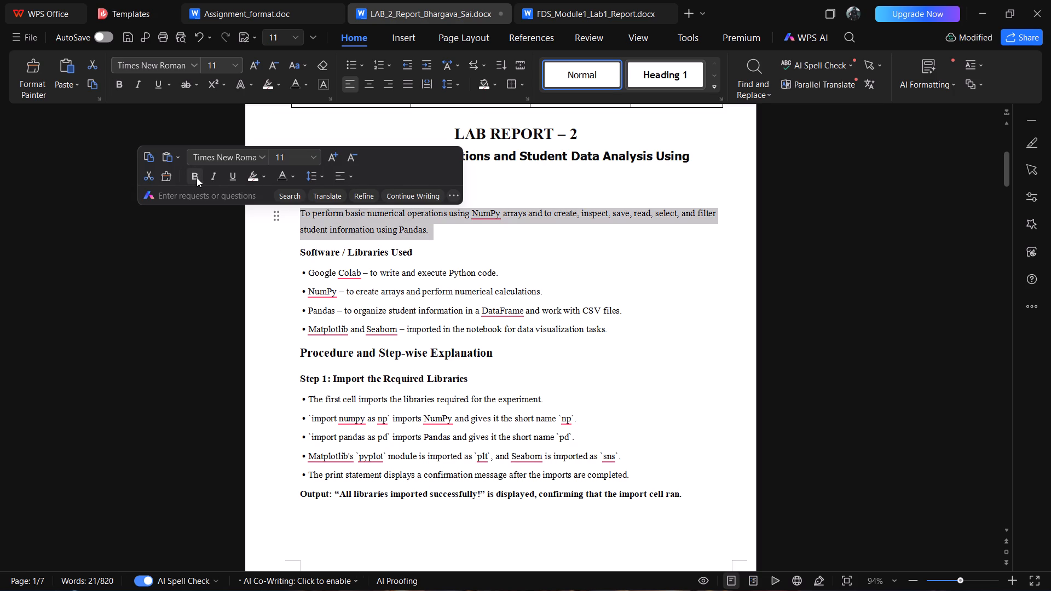
pyautogui.click(197, 177)
pyautogui.click(197, 177)
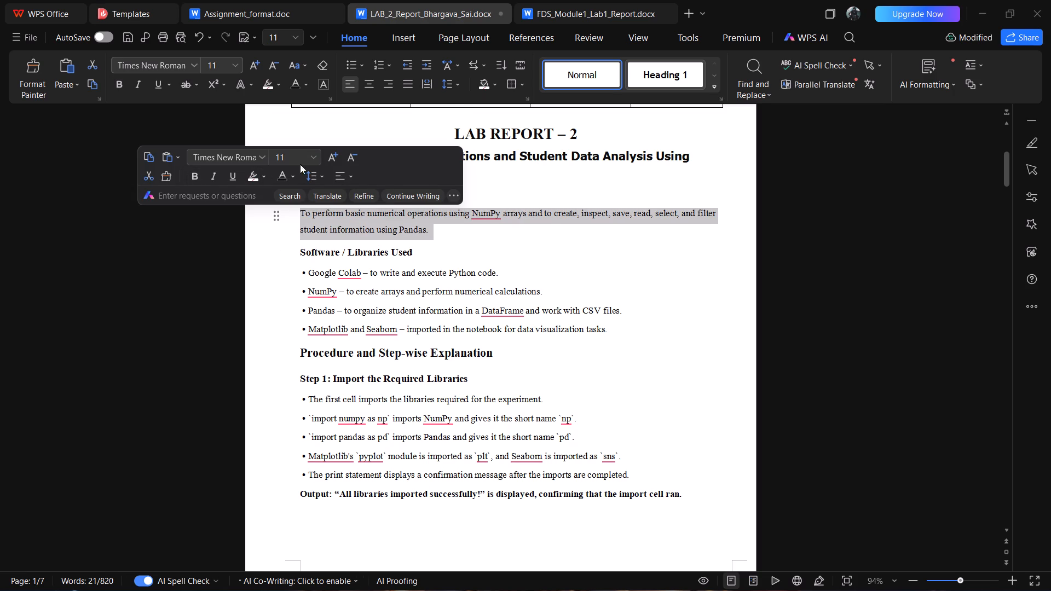
pyautogui.click(311, 157)
pyautogui.click(296, 398)
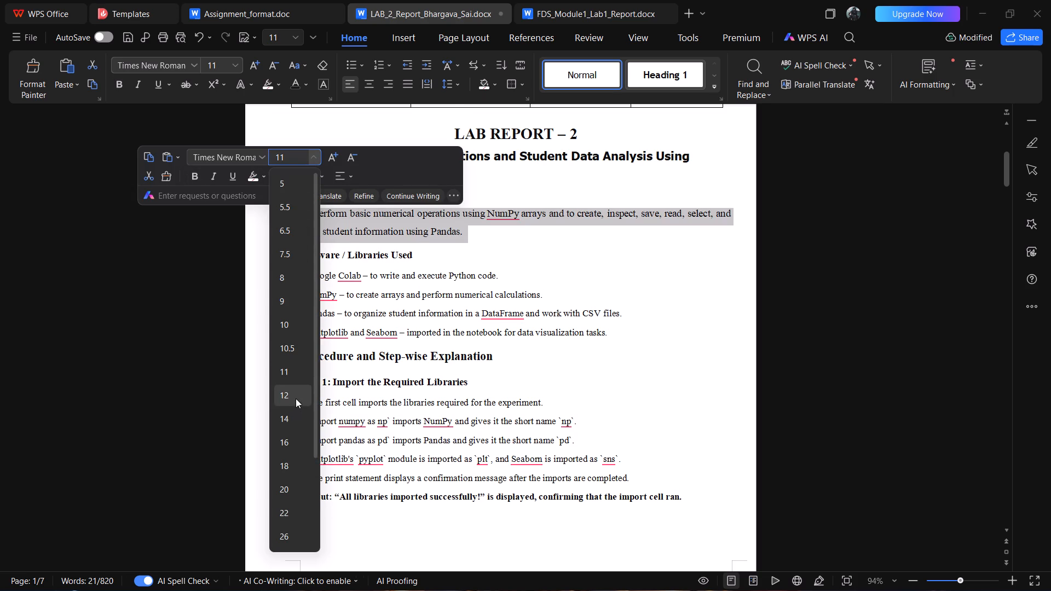
pyautogui.click(517, 242)
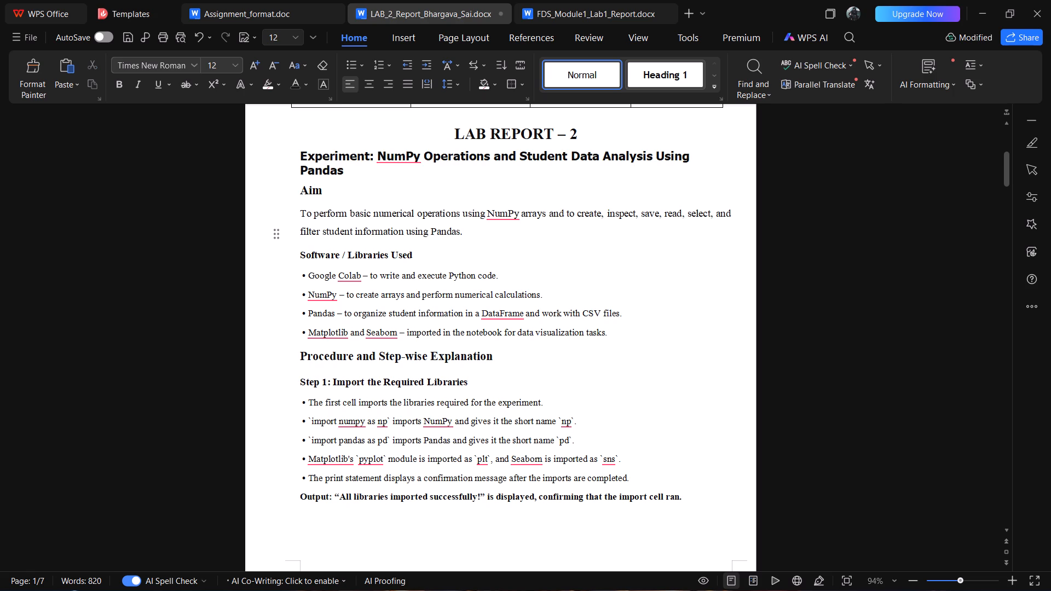
# Set the "Software / Libraries Used" heading's font size to 14.
pyautogui.moveTo(426, 256); pyautogui.dragTo(292, 261)
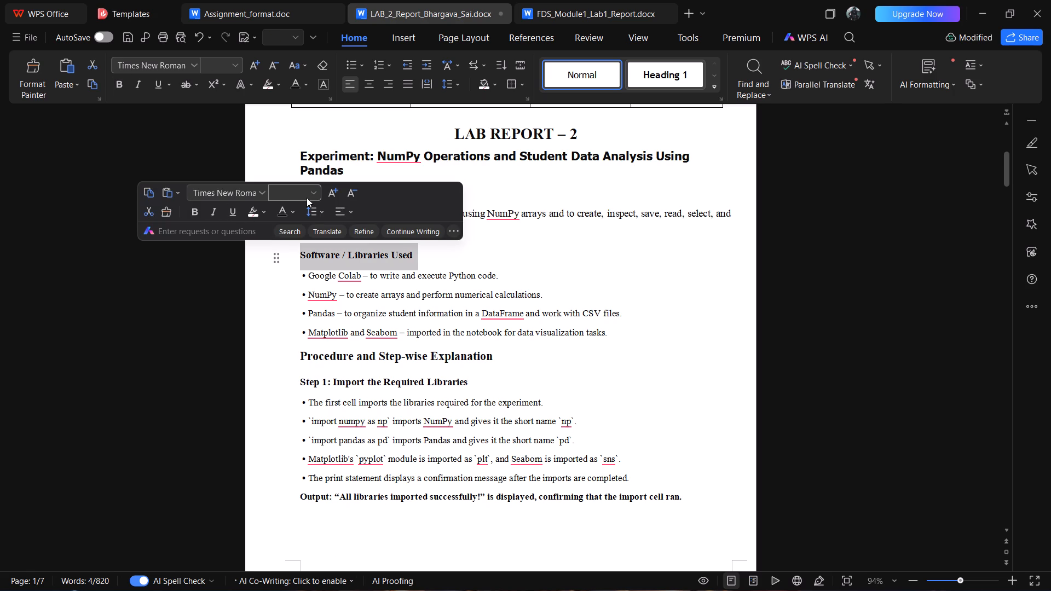
pyautogui.click(315, 191)
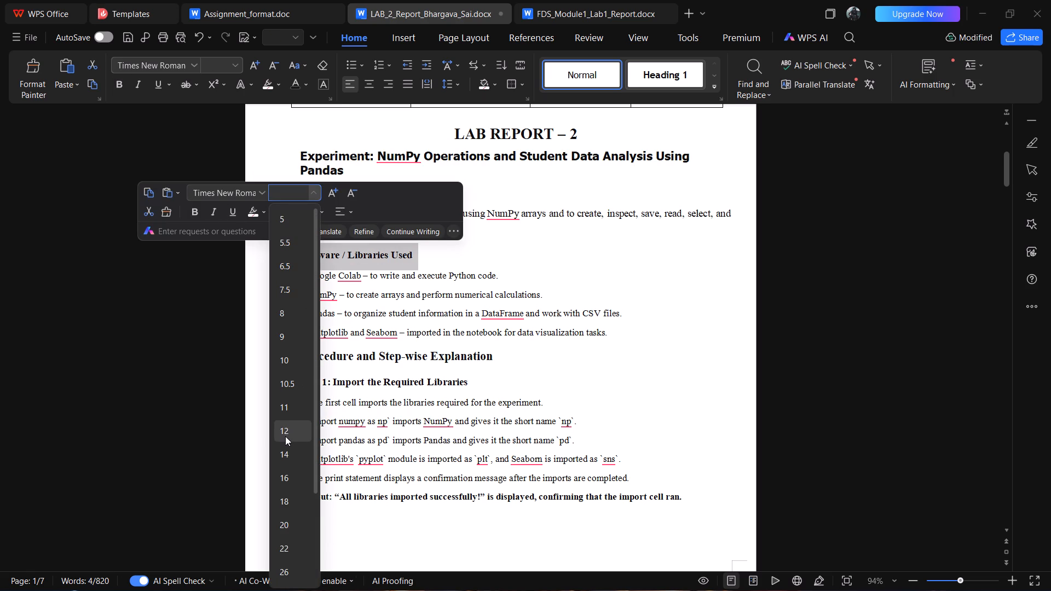
pyautogui.click(287, 436)
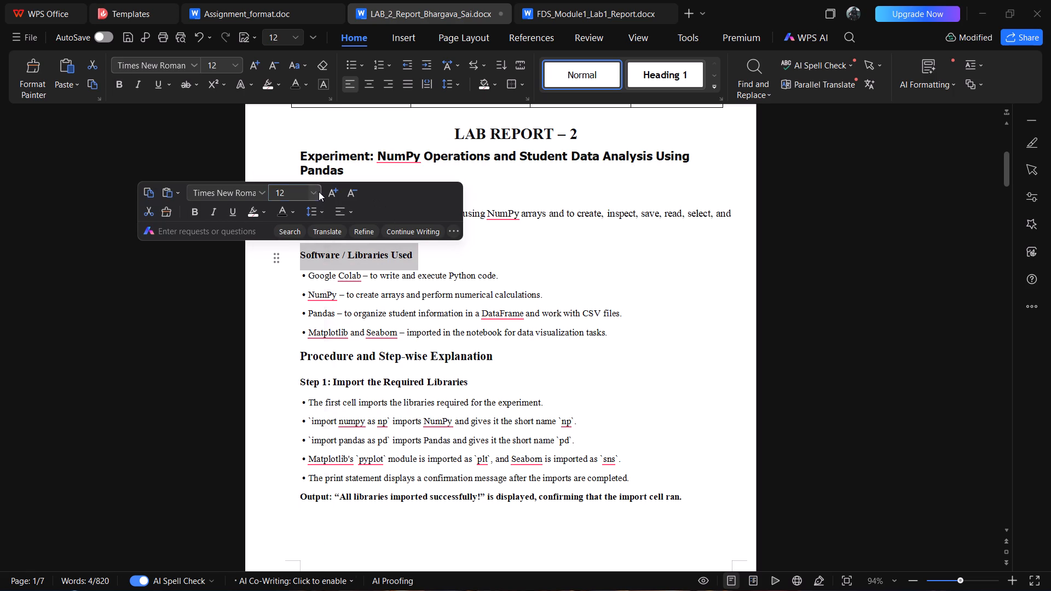
pyautogui.click(319, 192)
pyautogui.click(299, 455)
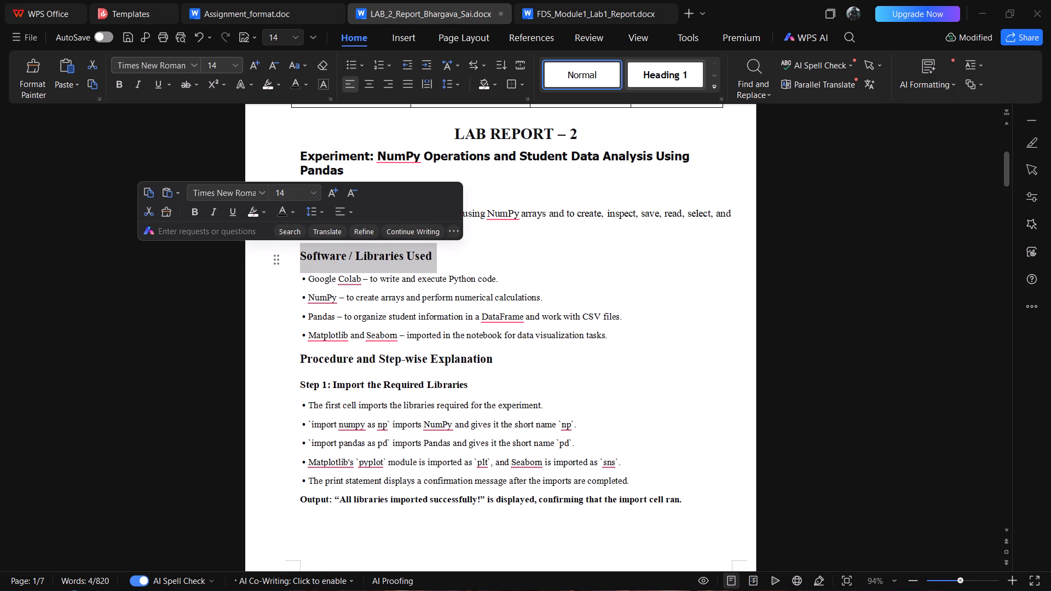
pyautogui.click(529, 261)
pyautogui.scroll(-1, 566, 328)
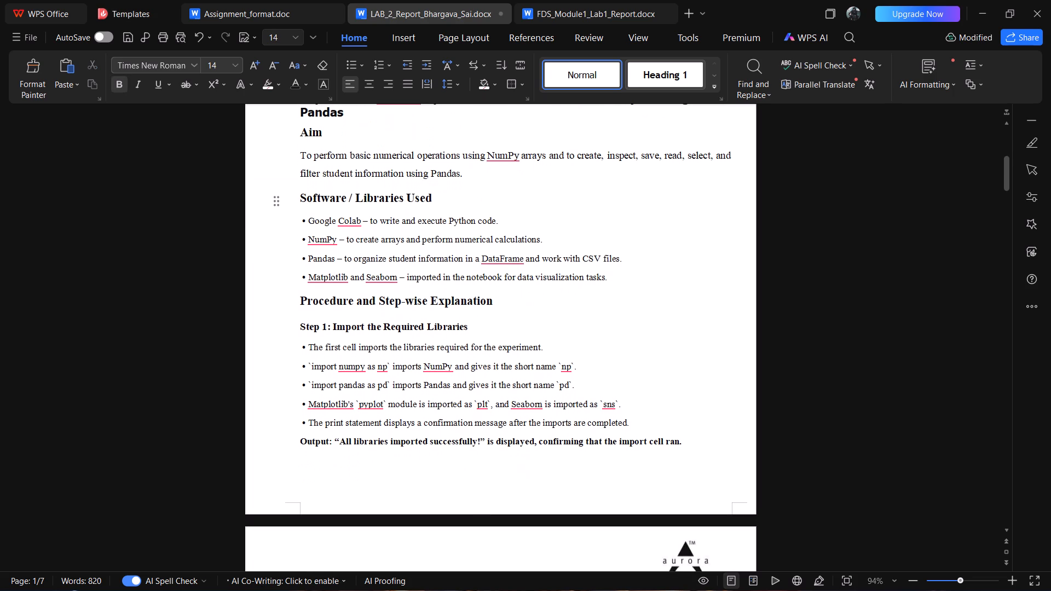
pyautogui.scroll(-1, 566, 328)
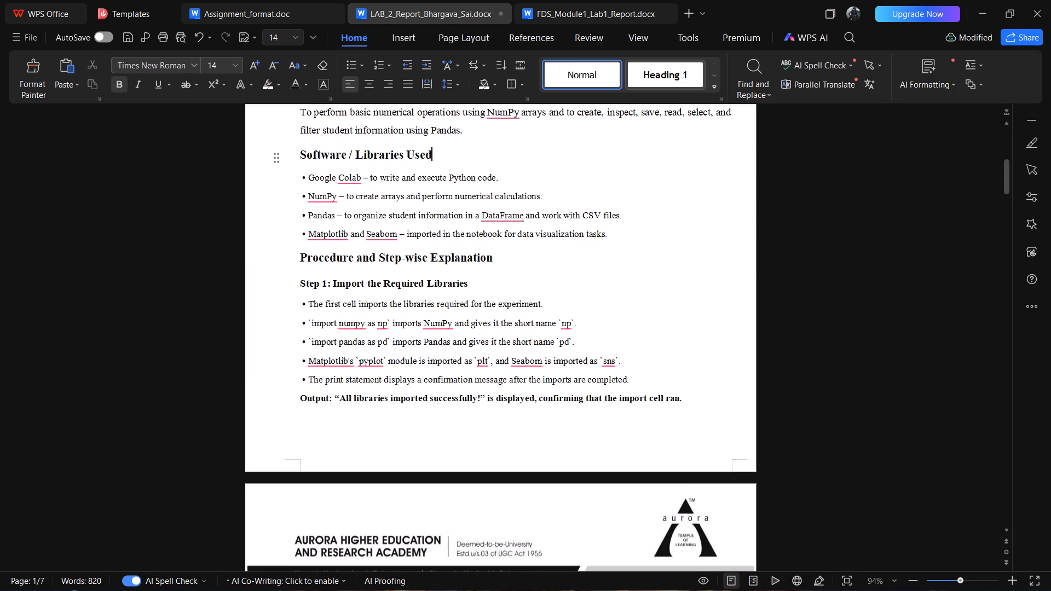
# Delete the blank lines above the first code screenshot at the top of page 2.
pyautogui.scroll(-2, 523, 305)
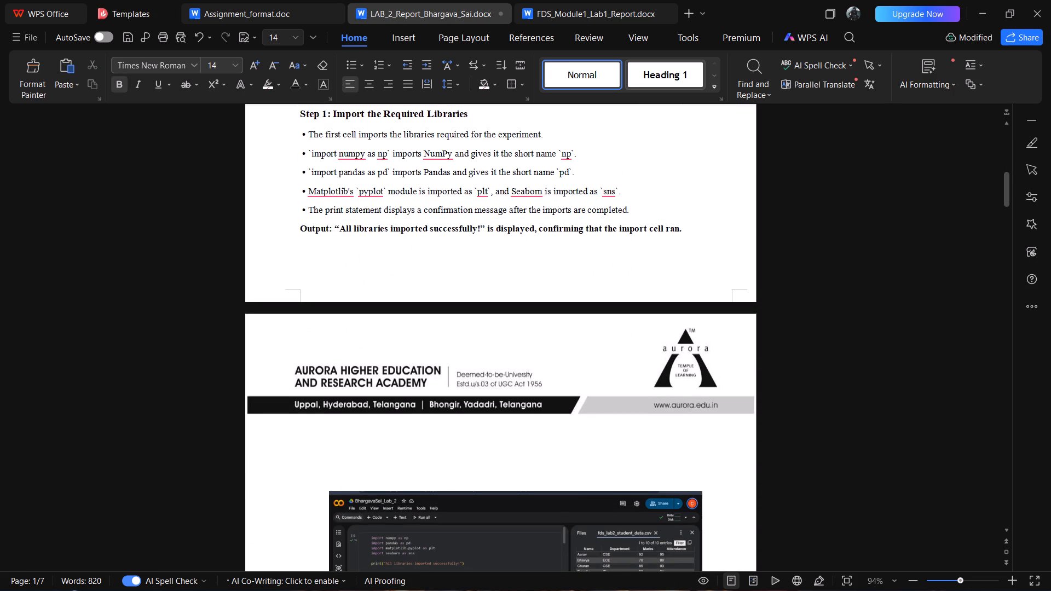
pyautogui.click(496, 468)
pyautogui.press('BackSpace')
pyautogui.press('BackSpace')
pyautogui.press('BackSpace')
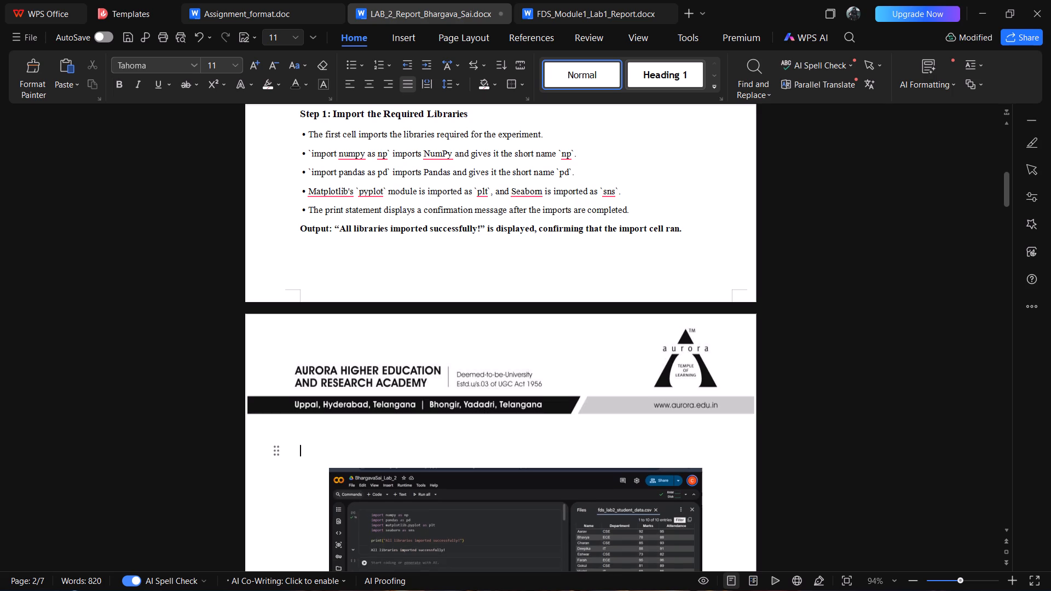
pyautogui.press('BackSpace')
pyautogui.press('BackSpace')
pyautogui.press('BackSpace')
pyautogui.press('BackSpace')
pyautogui.scroll(-1, 496, 468)
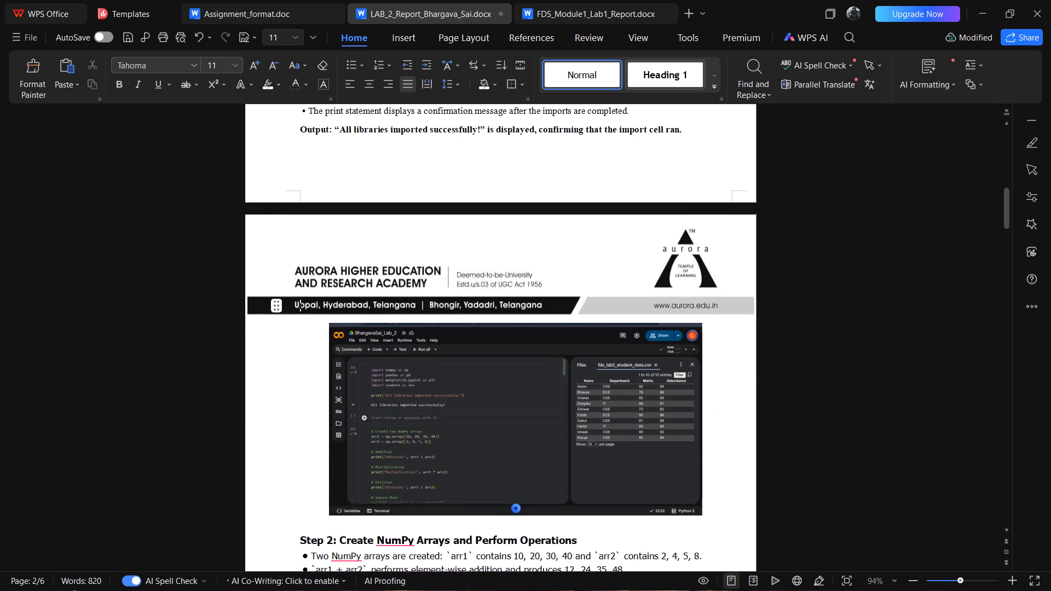
# Delete the URL under the "Google Colab Notebook Link" heading on the last page.
pyautogui.scroll(-1, 496, 468)
pyautogui.scroll(2, 496, 468)
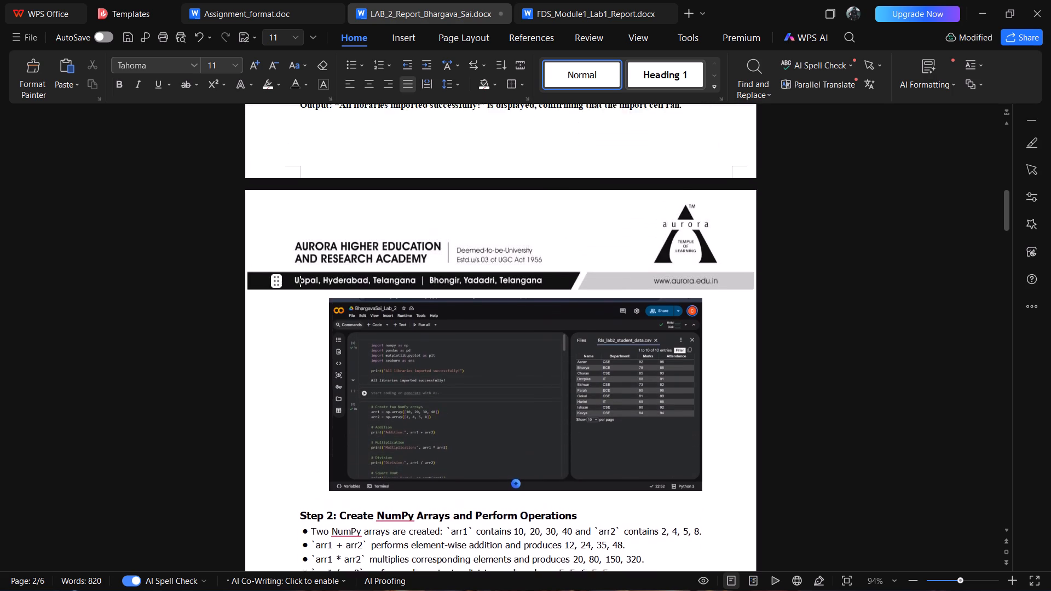
pyautogui.scroll(1, 496, 468)
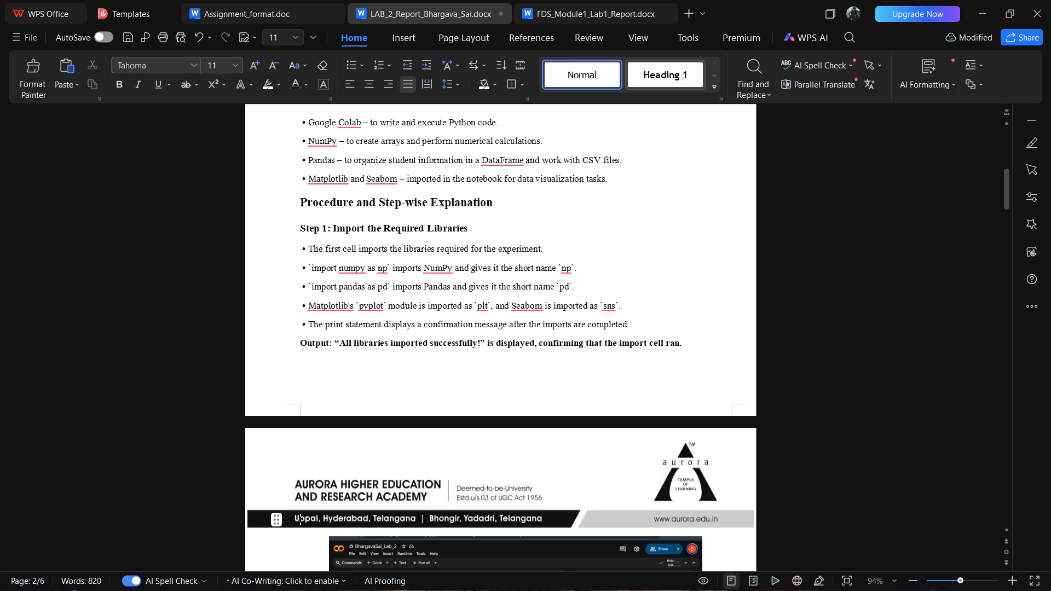
pyautogui.moveTo(428, 201); pyautogui.dragTo(299, 204)
pyautogui.scroll(-1, 299, 204)
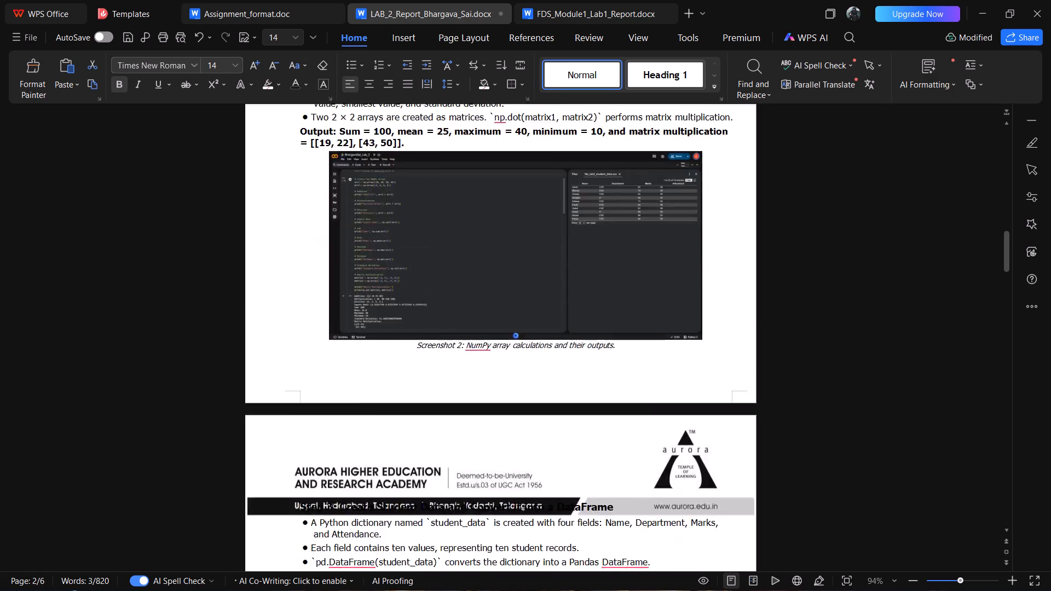
pyautogui.scroll(-1, 299, 204)
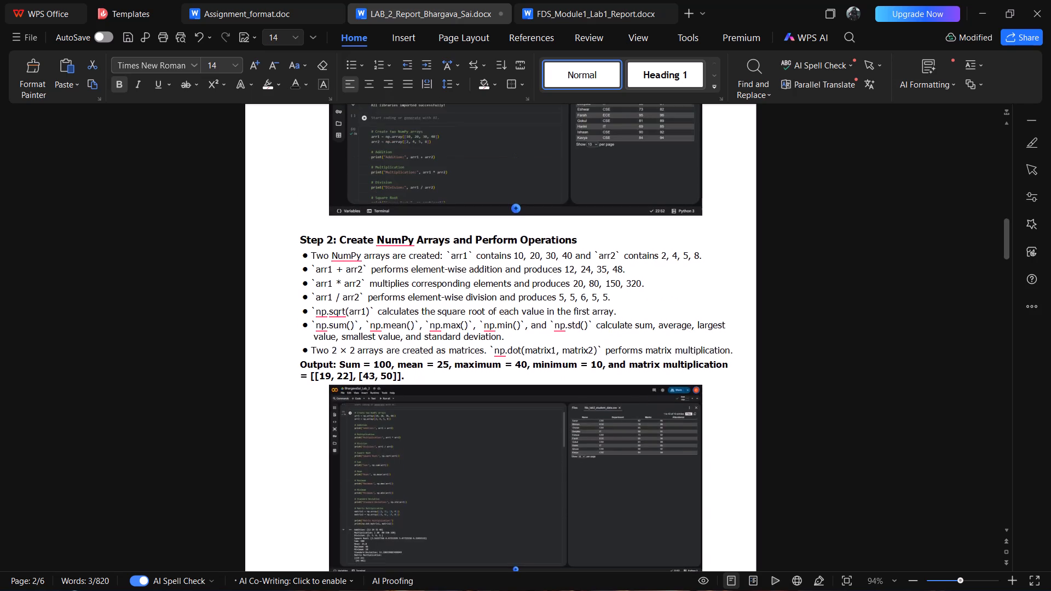
pyautogui.scroll(-1, 299, 204)
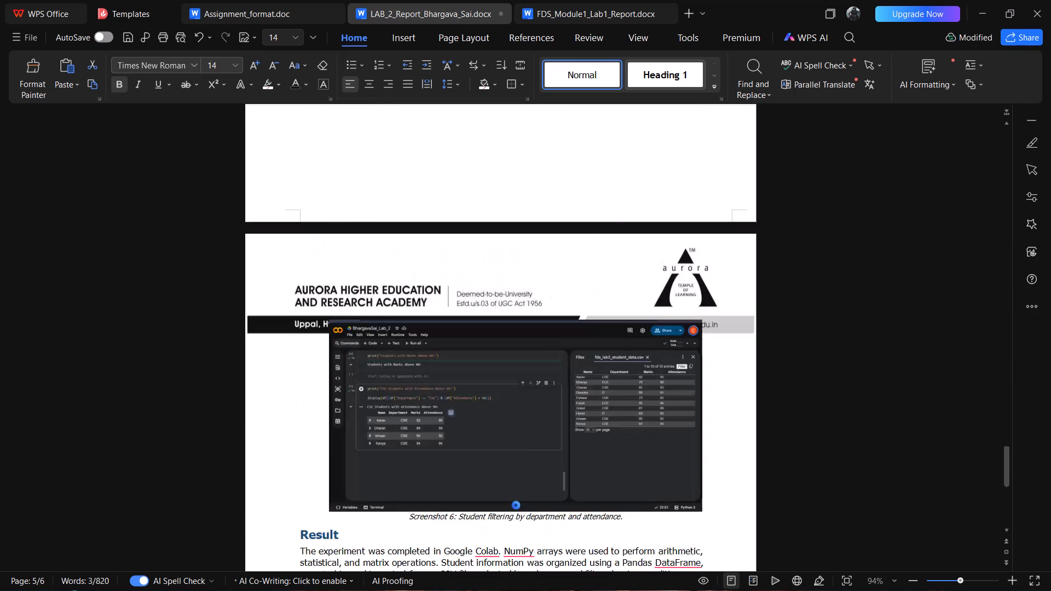
pyautogui.scroll(-1, 299, 204)
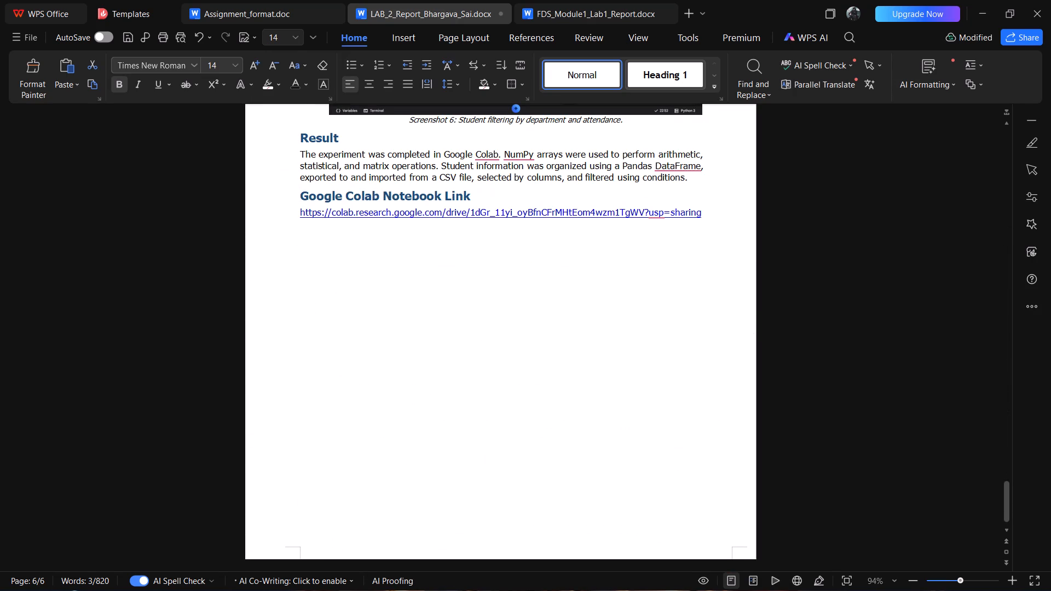
pyautogui.moveTo(727, 212); pyautogui.dragTo(294, 222)
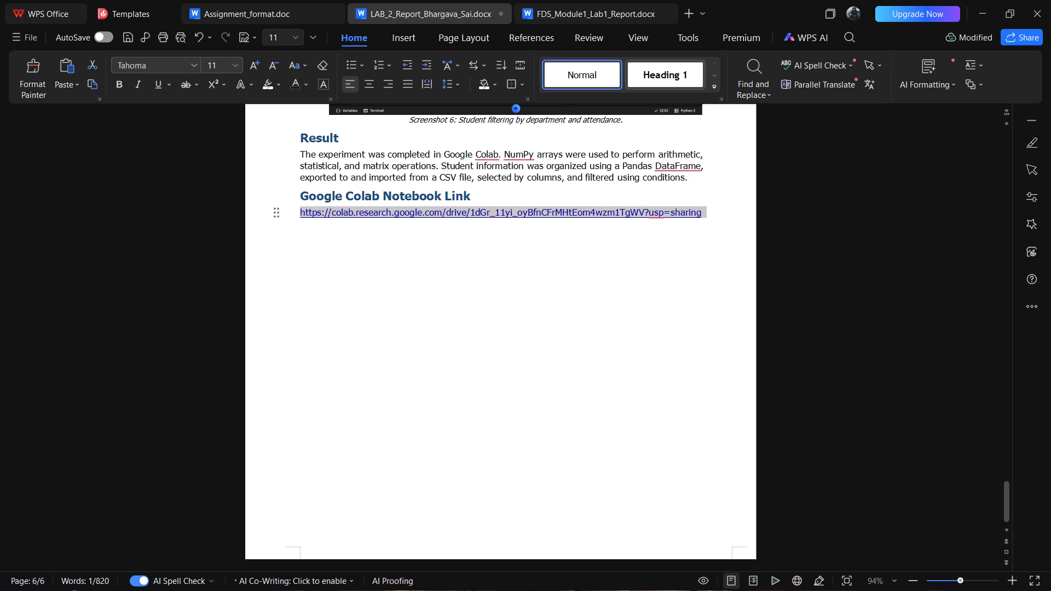
pyautogui.moveTo(294, 222); pyautogui.dragTo(294, 221)
pyautogui.press('BackSpace')
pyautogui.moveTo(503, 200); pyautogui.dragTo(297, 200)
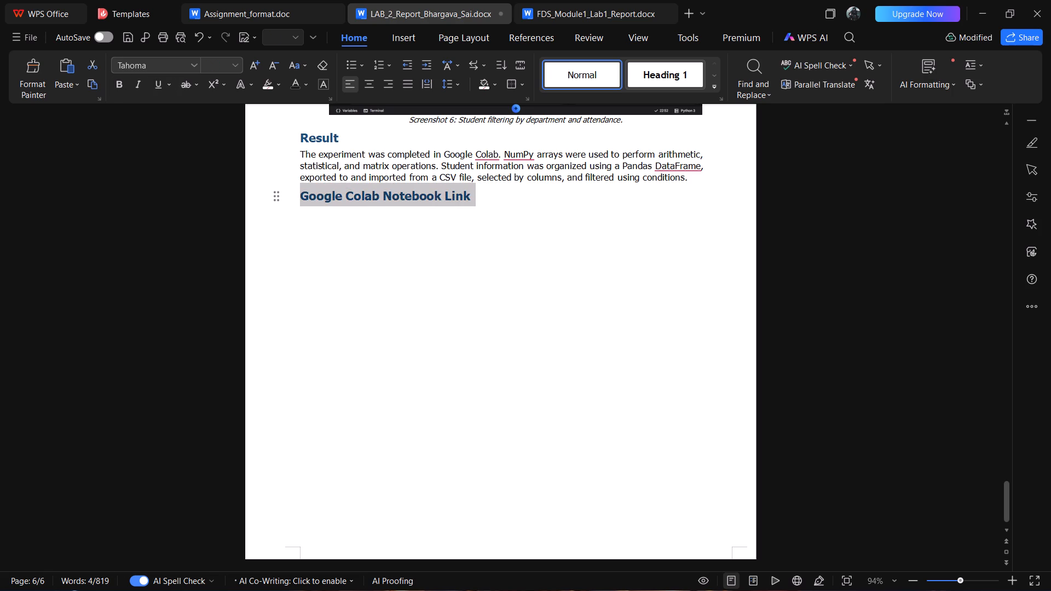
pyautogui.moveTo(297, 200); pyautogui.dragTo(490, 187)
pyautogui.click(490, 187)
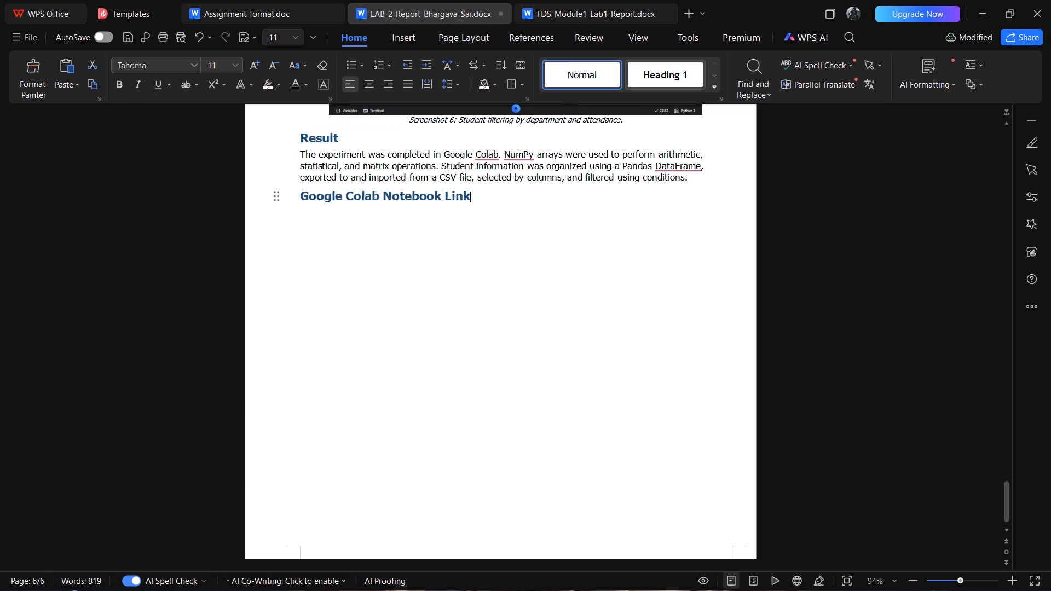
# Delete the "Screenshot 2" caption below the NumPy calculations screenshot on page 2.
pyautogui.scroll(9, 490, 187)
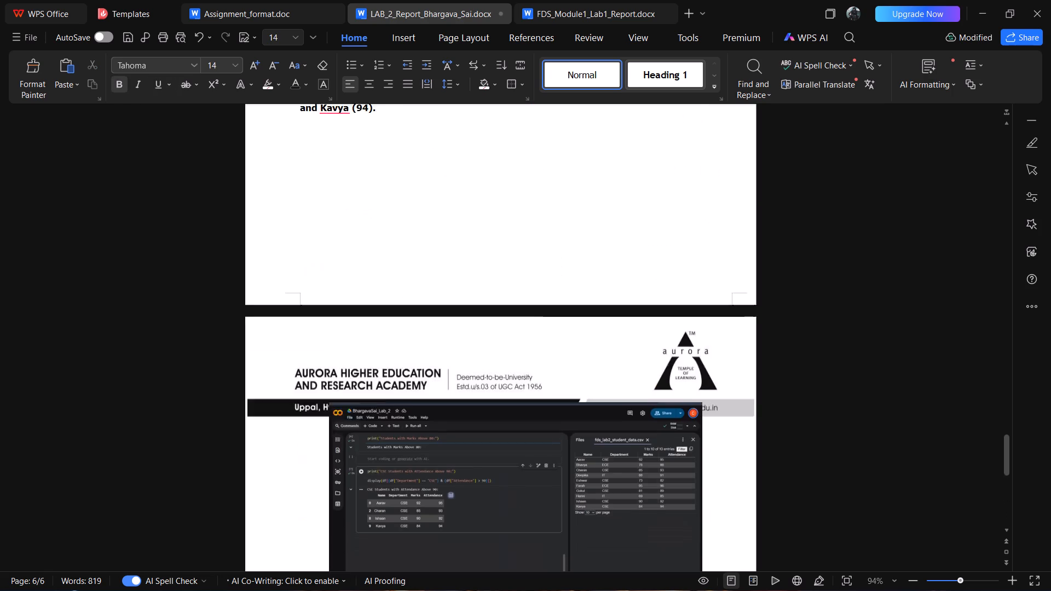
pyautogui.scroll(15, 490, 187)
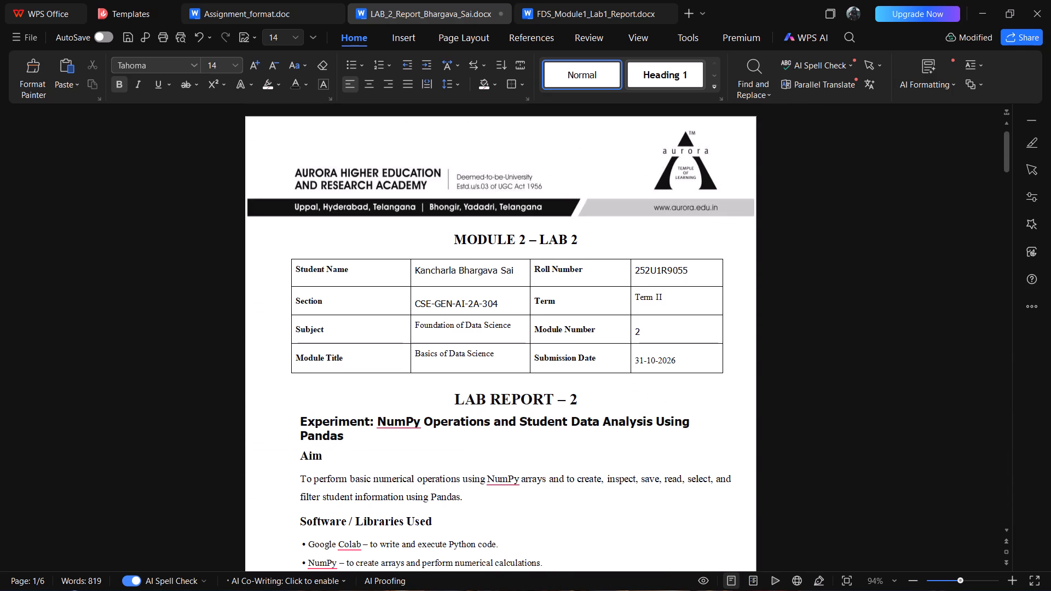
pyautogui.scroll(-7, 490, 187)
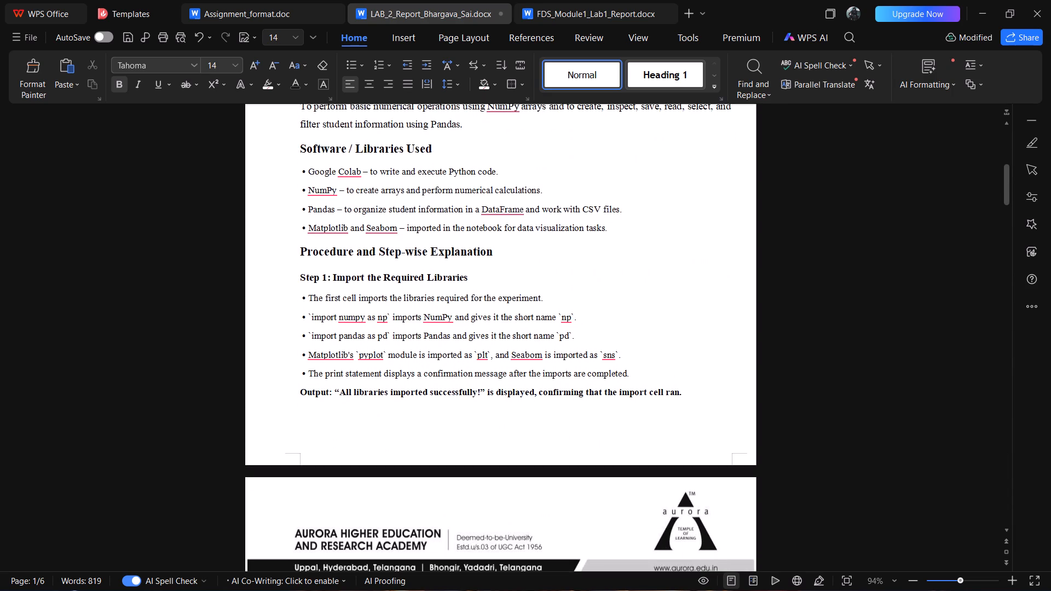
pyautogui.scroll(2, 490, 187)
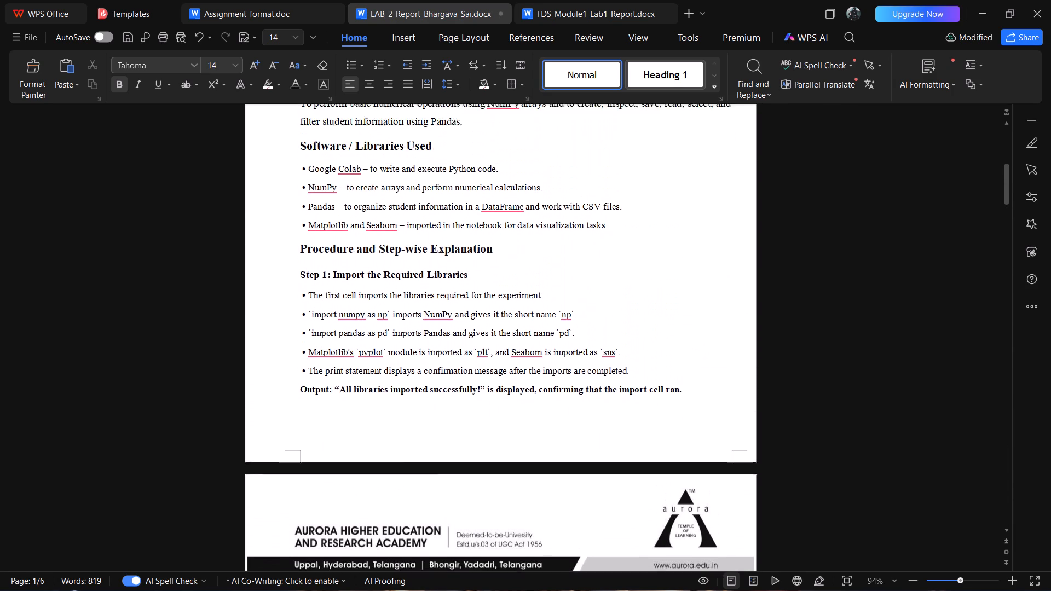
pyautogui.scroll(1, 490, 187)
pyautogui.scroll(-2, 490, 187)
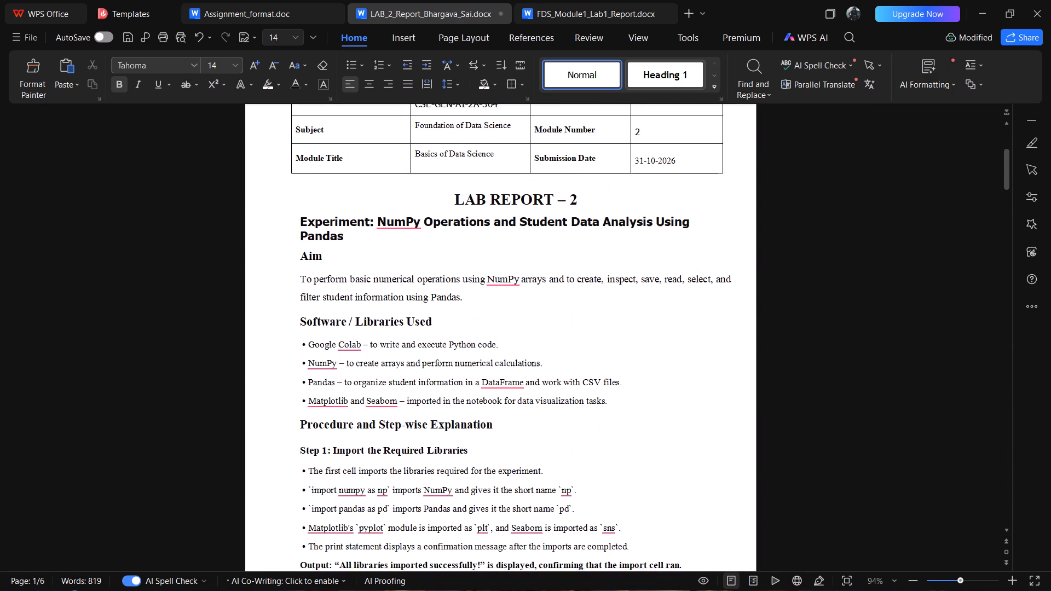
pyautogui.scroll(-2, 490, 187)
pyautogui.scroll(-1, 503, 318)
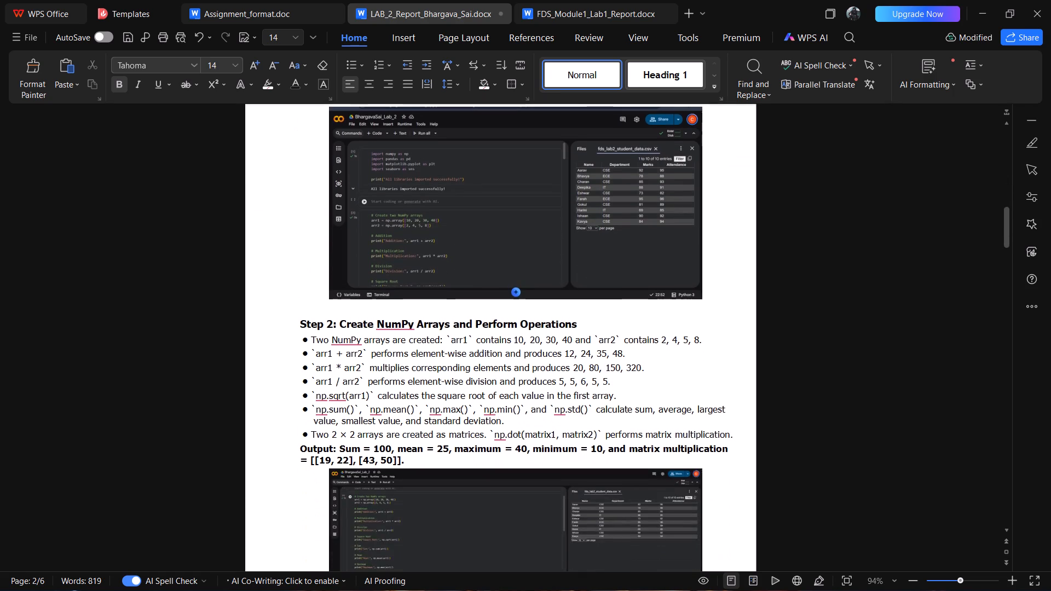
pyautogui.scroll(-4, 503, 318)
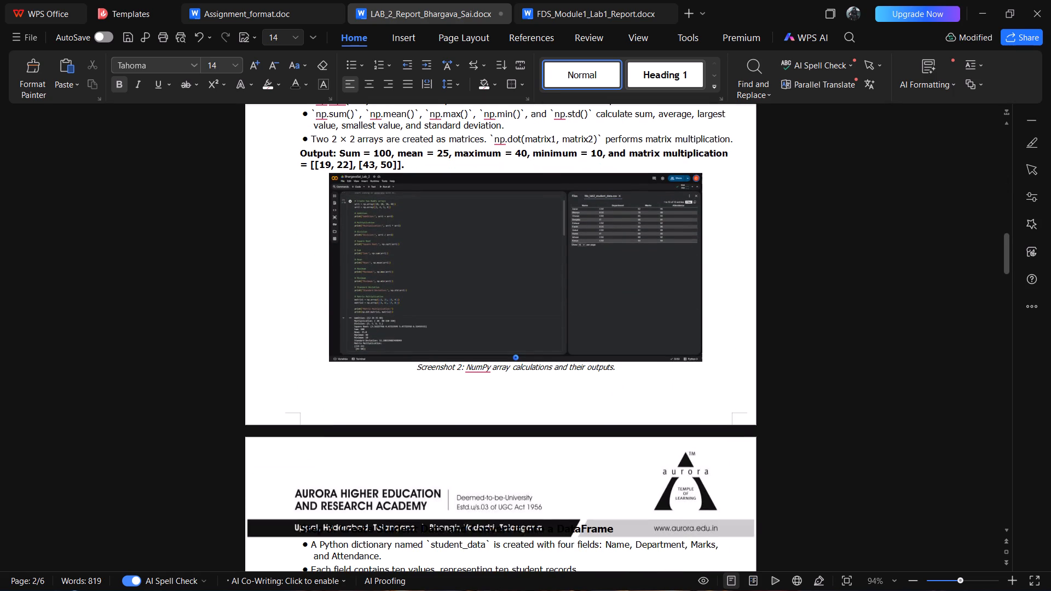
pyautogui.moveTo(621, 366); pyautogui.dragTo(417, 366)
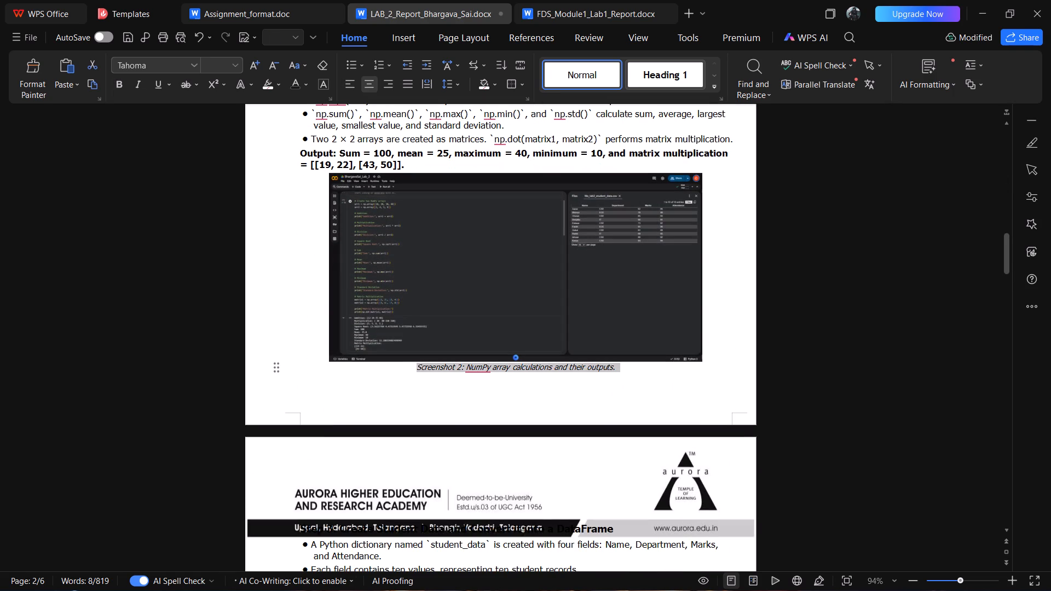
pyautogui.moveTo(417, 366); pyautogui.dragTo(417, 368)
pyautogui.press('BackSpace')
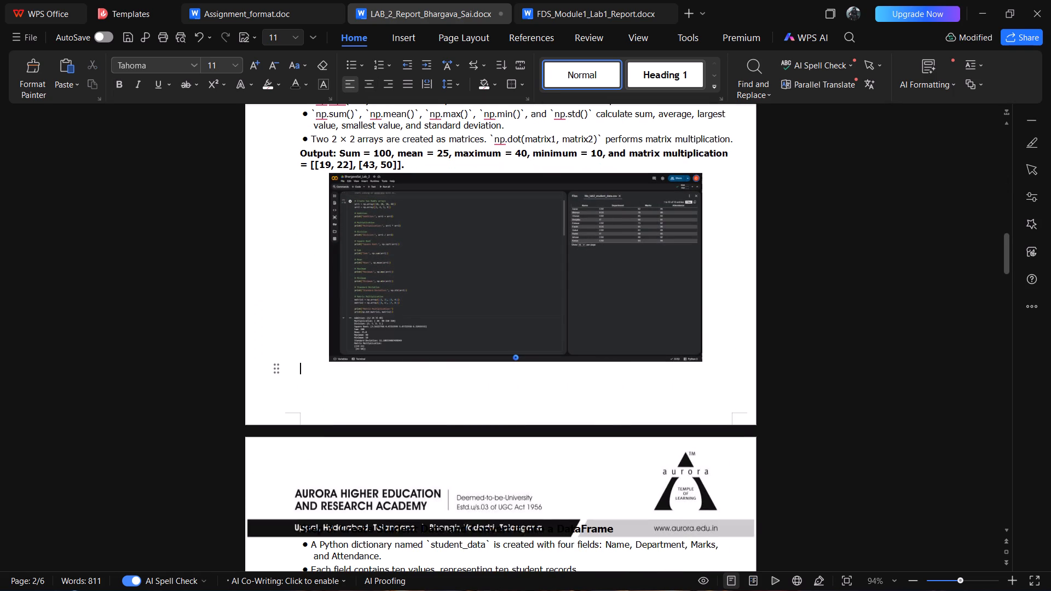
# Add four blank lines below the NumPy calculations screenshot at the end of page 2.
pyautogui.press('Return')
pyautogui.press('Return')
pyautogui.press('Return')
pyautogui.press('Return')
pyautogui.press('Return')
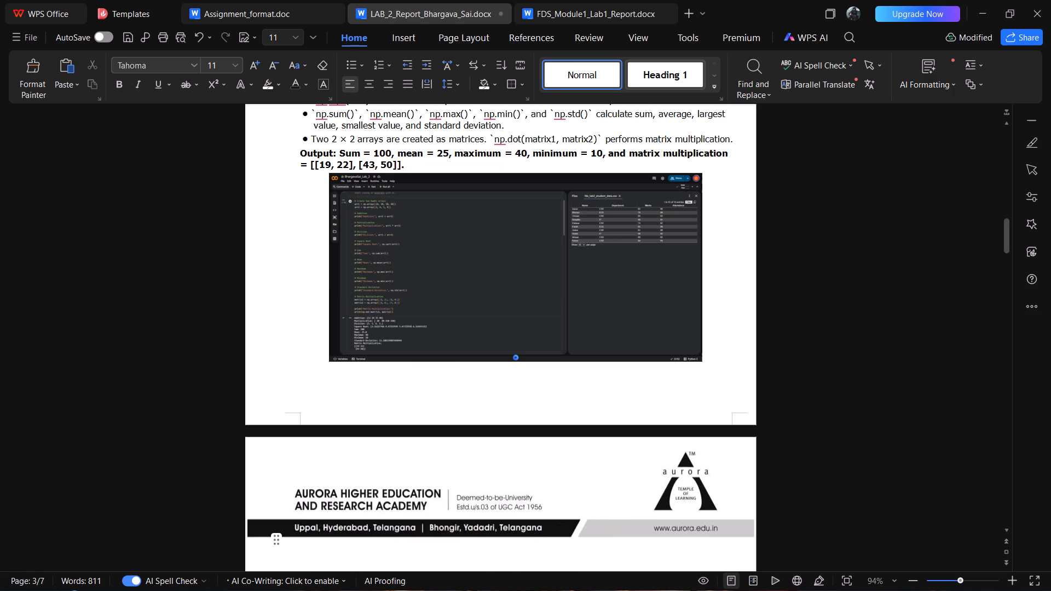
pyautogui.scroll(-2, 417, 368)
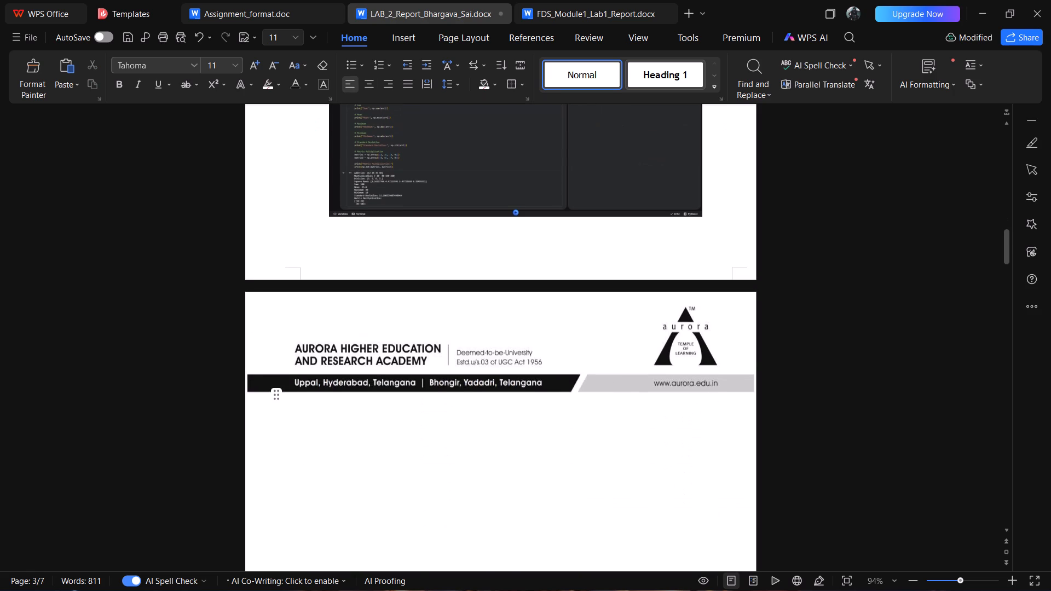
pyautogui.press('BackSpace')
# Insert two blank lines before the "Step 3" heading on page 3 to move it clear of the letterhead banner.
pyautogui.scroll(-1, 370, 465)
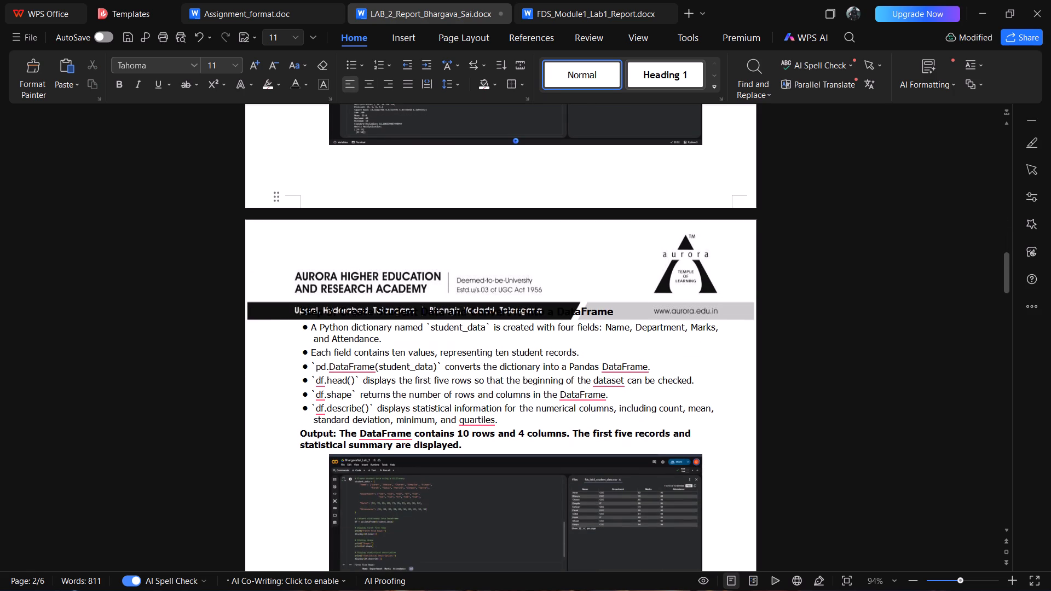
pyautogui.click(299, 313)
pyautogui.press('Left')
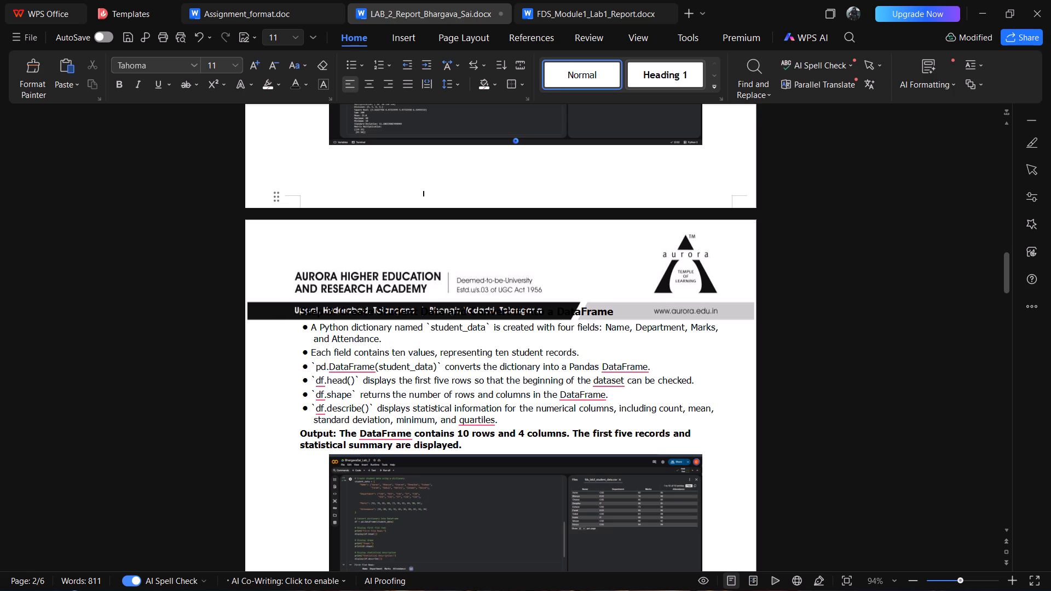
pyautogui.press('Right')
pyautogui.press('Return')
pyautogui.press('Return')
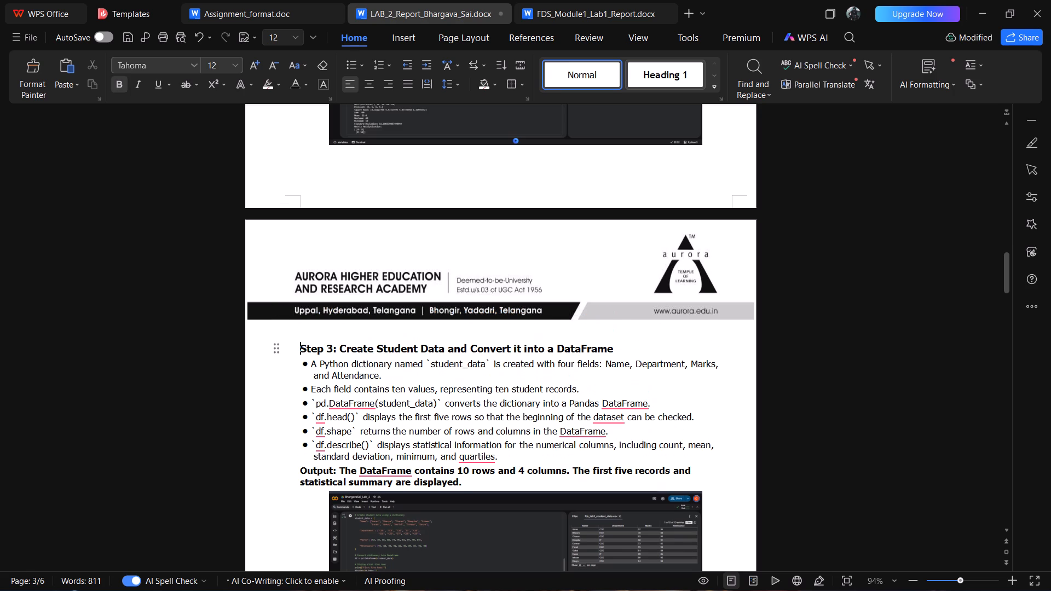
# Replace the "Screenshot 3" caption below the student dictionary screenshot with a blank line above the "Step 4" heading.
pyautogui.scroll(-4, 299, 313)
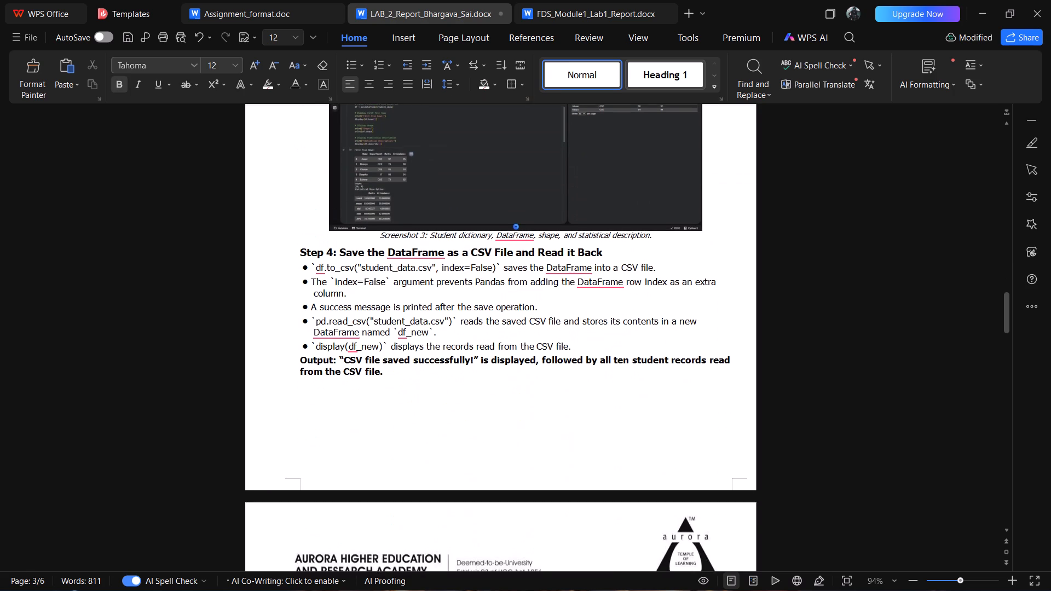
pyautogui.scroll(-1, 299, 313)
pyautogui.moveTo(299, 313); pyautogui.dragTo(666, 271)
pyautogui.click(666, 271)
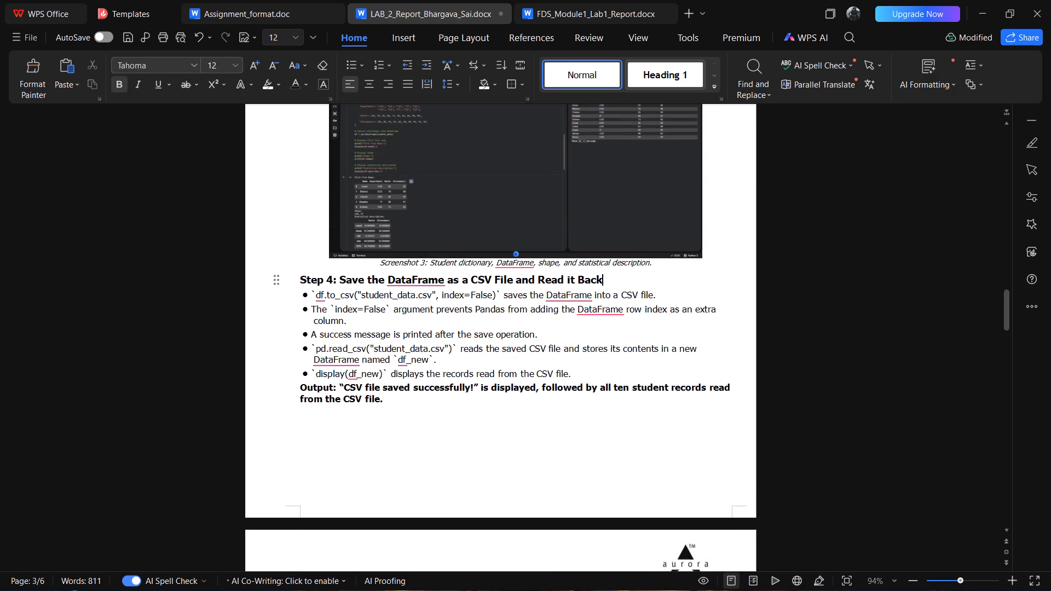
pyautogui.moveTo(658, 268); pyautogui.dragTo(384, 260)
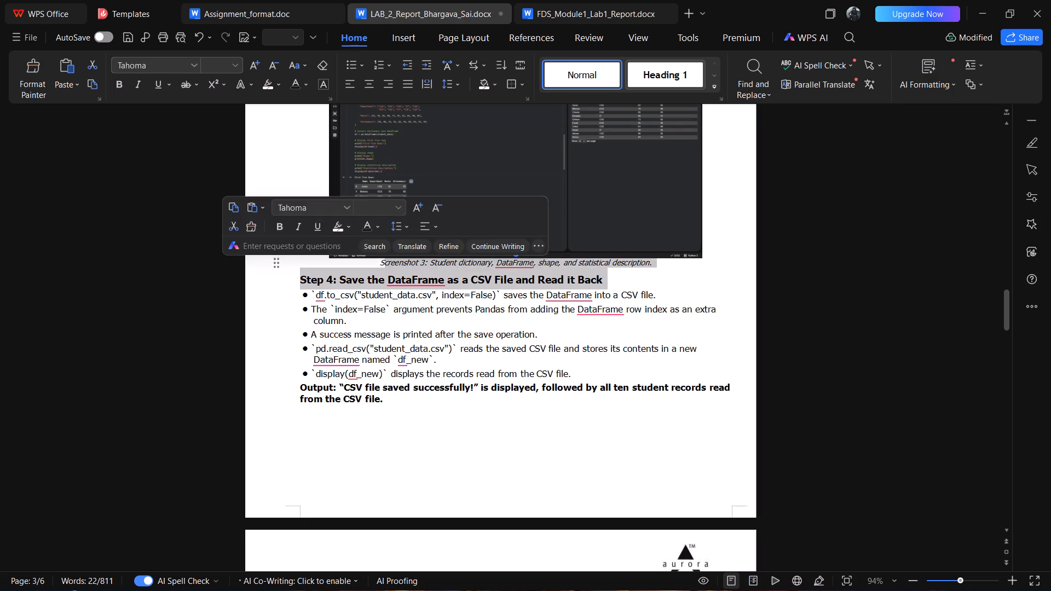
pyautogui.click(384, 260)
pyautogui.click(384, 260)
pyautogui.moveTo(380, 260); pyautogui.dragTo(702, 265)
pyautogui.press('BackSpace')
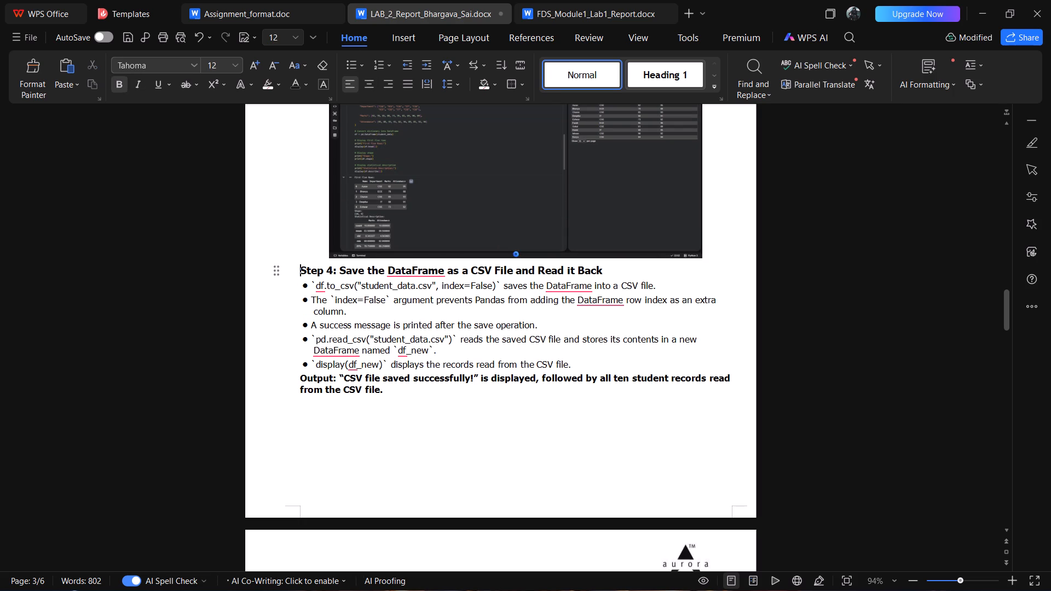
pyautogui.press('Return')
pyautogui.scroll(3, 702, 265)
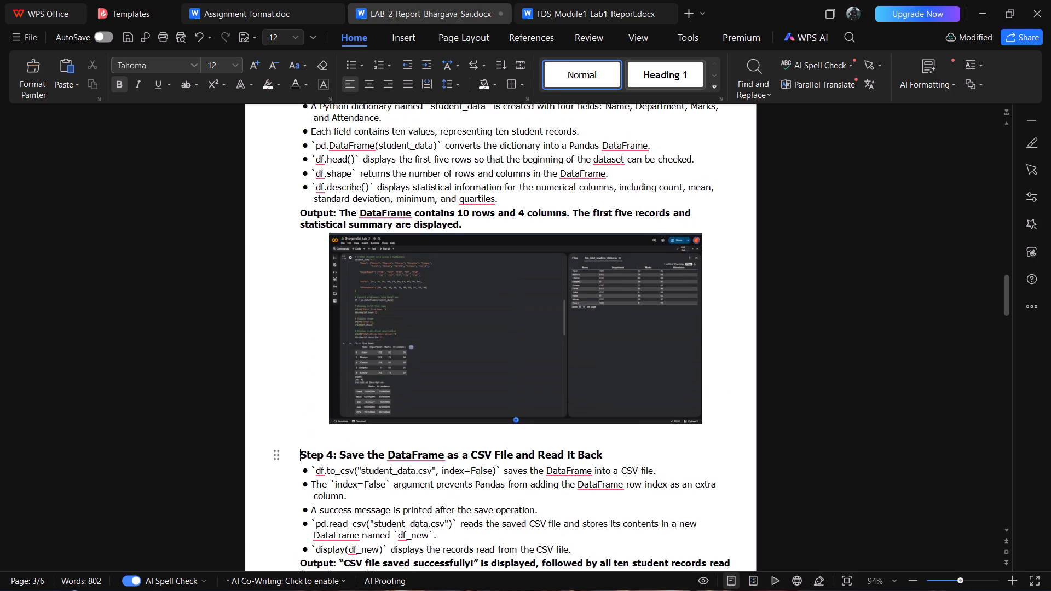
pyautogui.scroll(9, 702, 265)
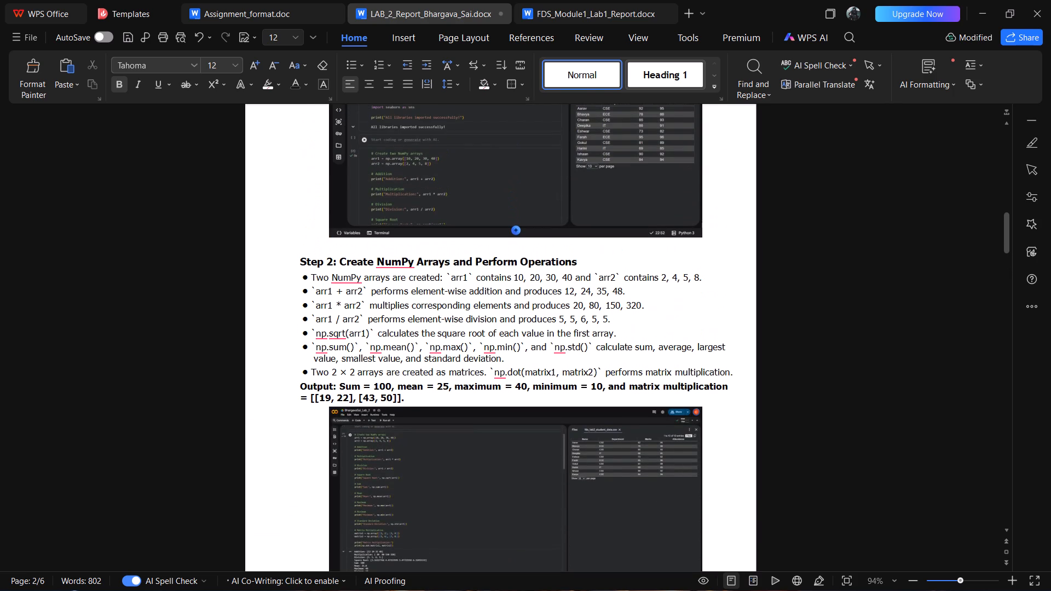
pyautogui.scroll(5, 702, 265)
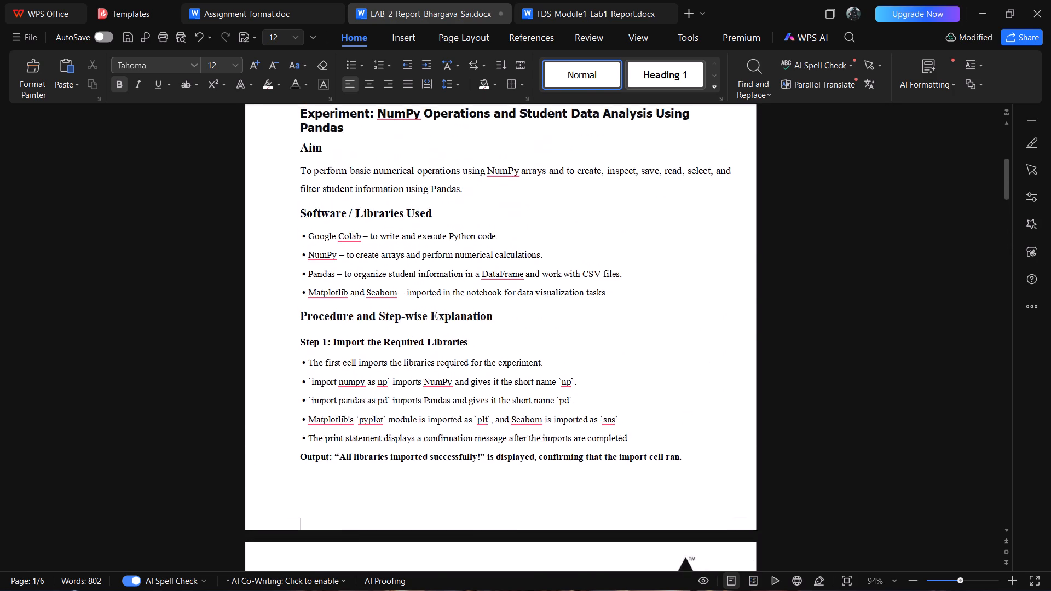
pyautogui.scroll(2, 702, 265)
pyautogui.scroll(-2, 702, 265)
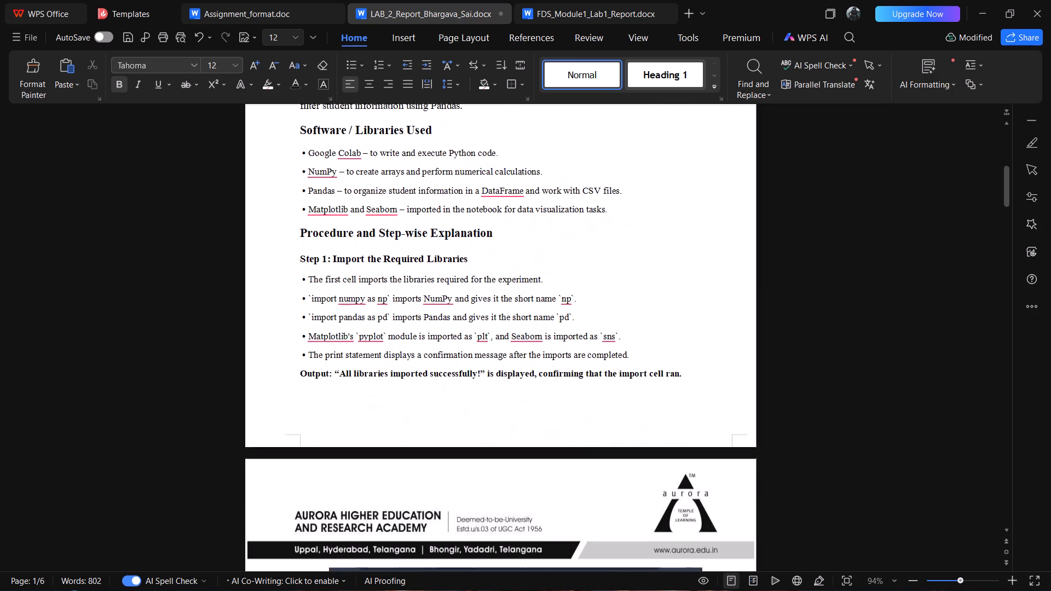
# Set the four bullet points under "Software / Libraries Used" on page 1 to font size 12.
pyautogui.scroll(-2, 702, 265)
pyautogui.scroll(1, 702, 265)
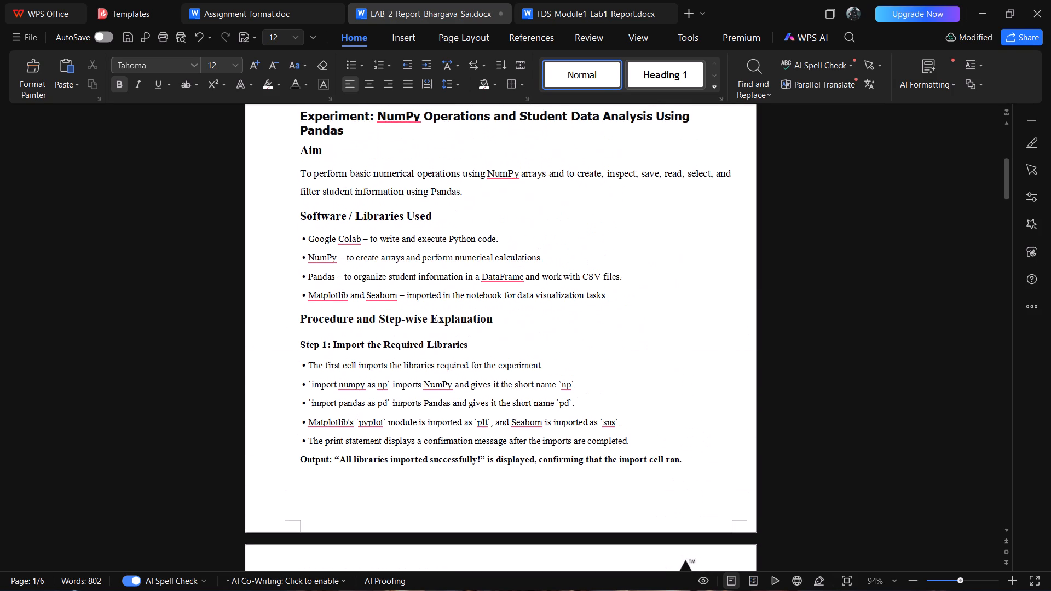
pyautogui.moveTo(301, 231); pyautogui.dragTo(617, 299)
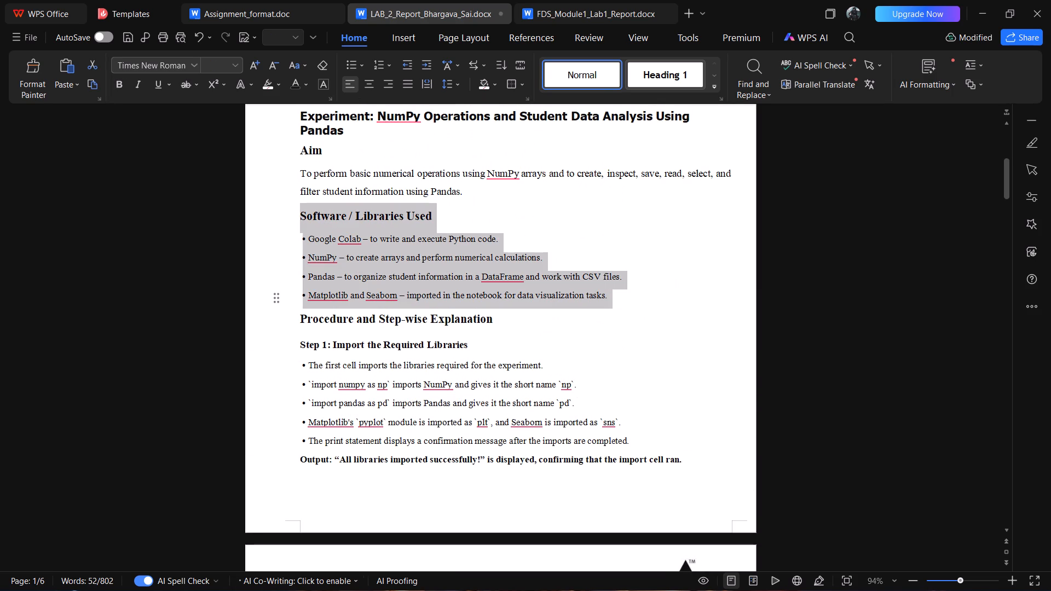
pyautogui.moveTo(617, 299); pyautogui.dragTo(617, 302)
pyautogui.click(617, 302)
pyautogui.moveTo(617, 302); pyautogui.dragTo(287, 244)
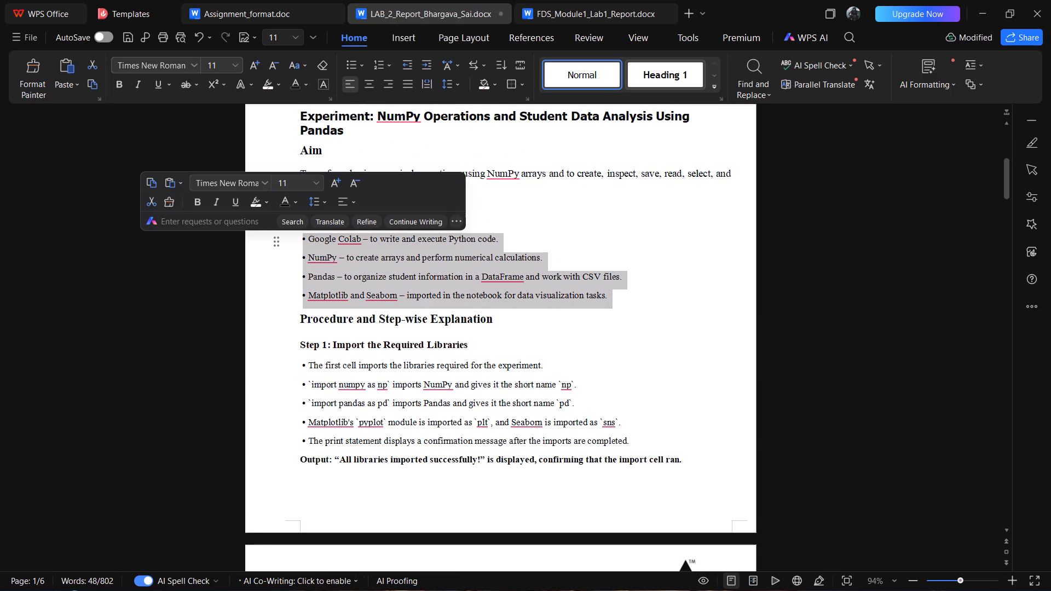
pyautogui.click(321, 176)
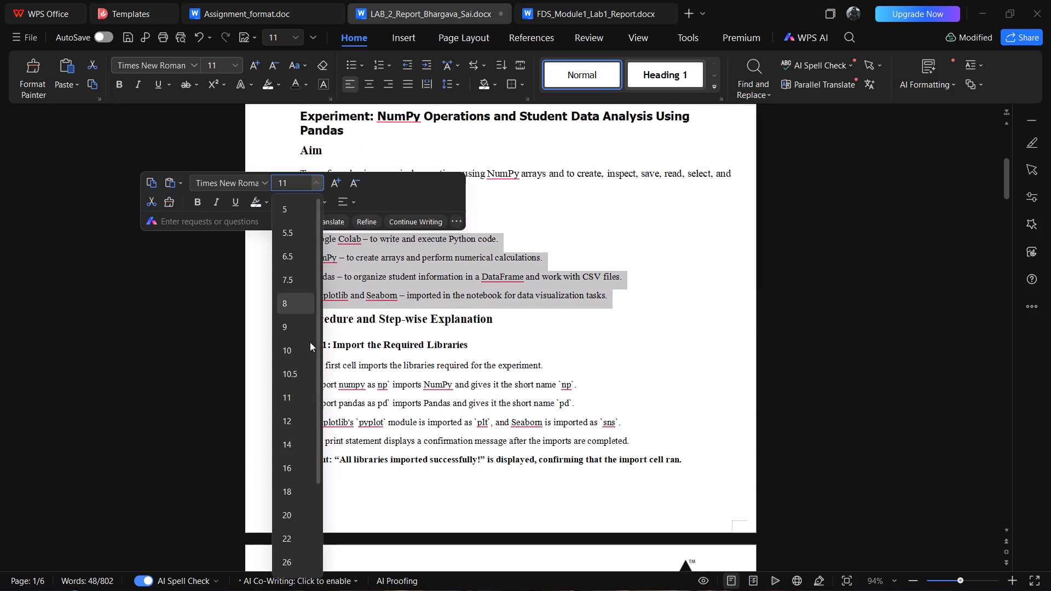
pyautogui.click(306, 421)
pyautogui.click(585, 360)
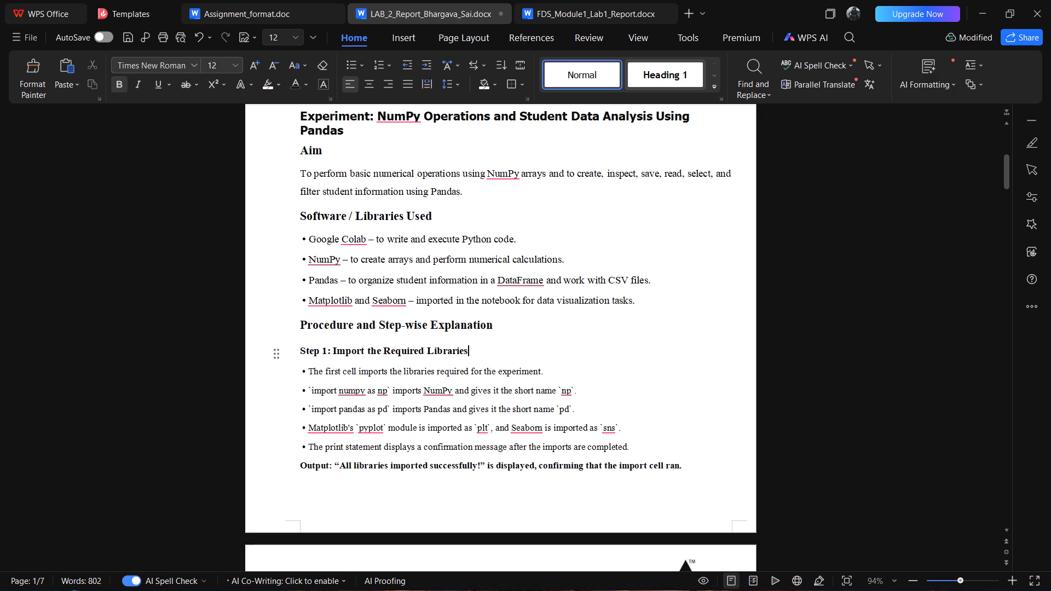
# Set the "Step 1" heading, its bullet points and the Output line on page 1 to font size 12.
pyautogui.moveTo(299, 347); pyautogui.dragTo(480, 384)
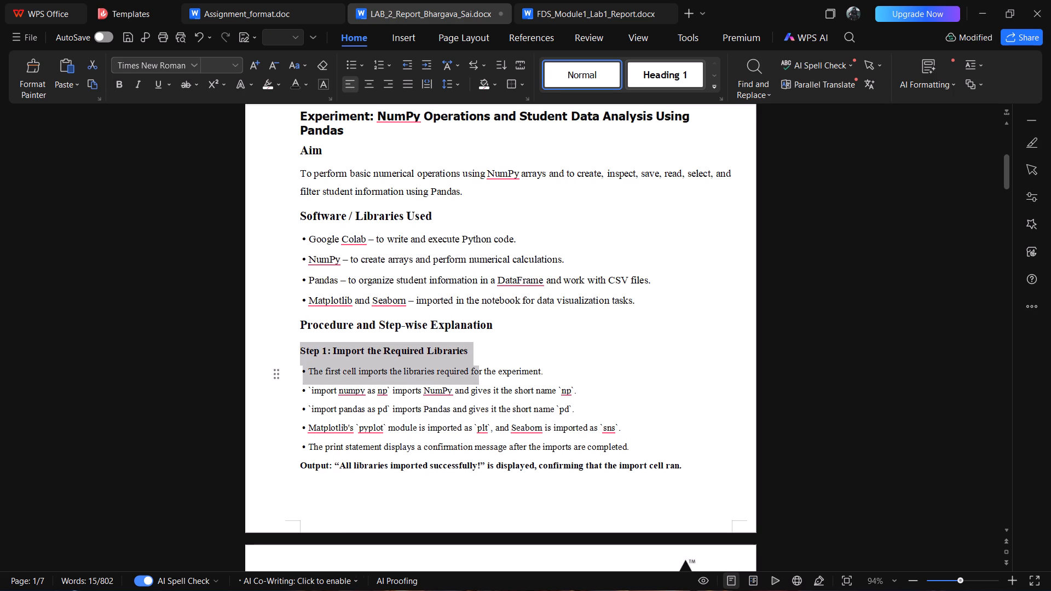
pyautogui.moveTo(480, 384); pyautogui.dragTo(664, 462)
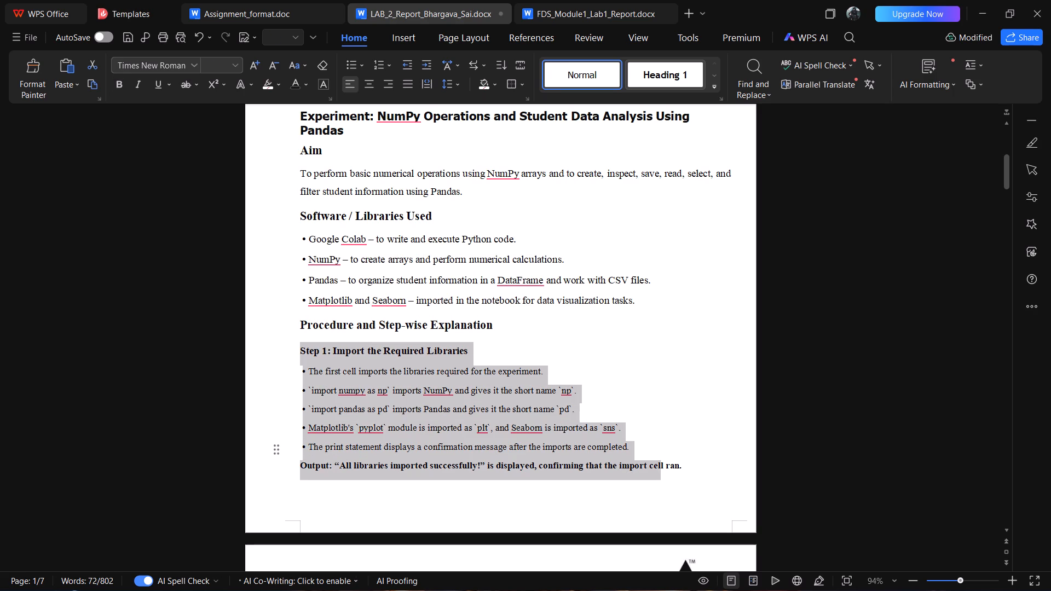
pyautogui.moveTo(664, 462); pyautogui.dragTo(790, 467)
pyautogui.moveTo(790, 467); pyautogui.dragTo(798, 467)
pyautogui.click(706, 493)
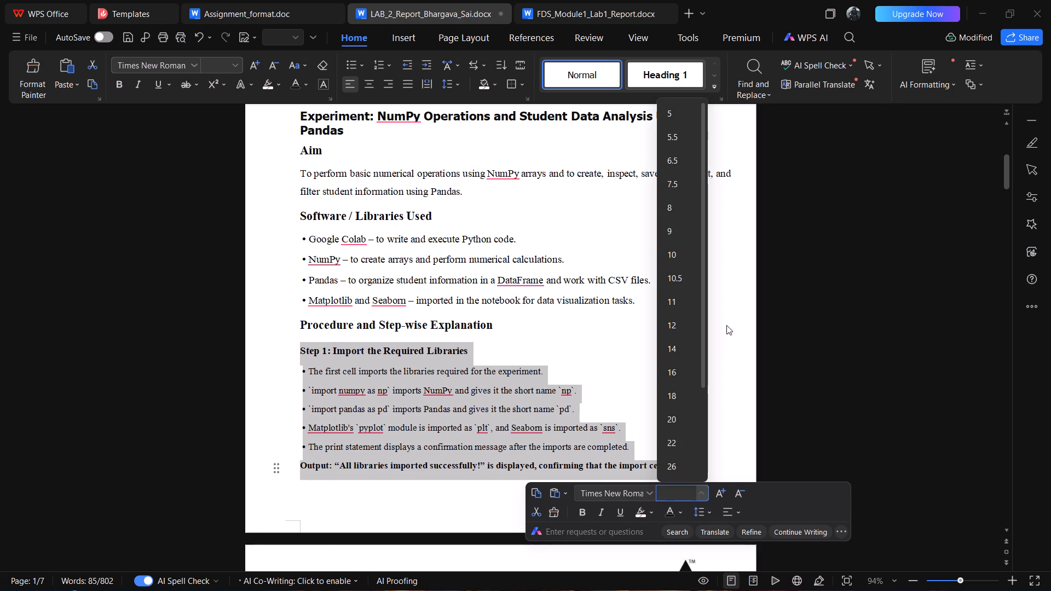
pyautogui.click(678, 326)
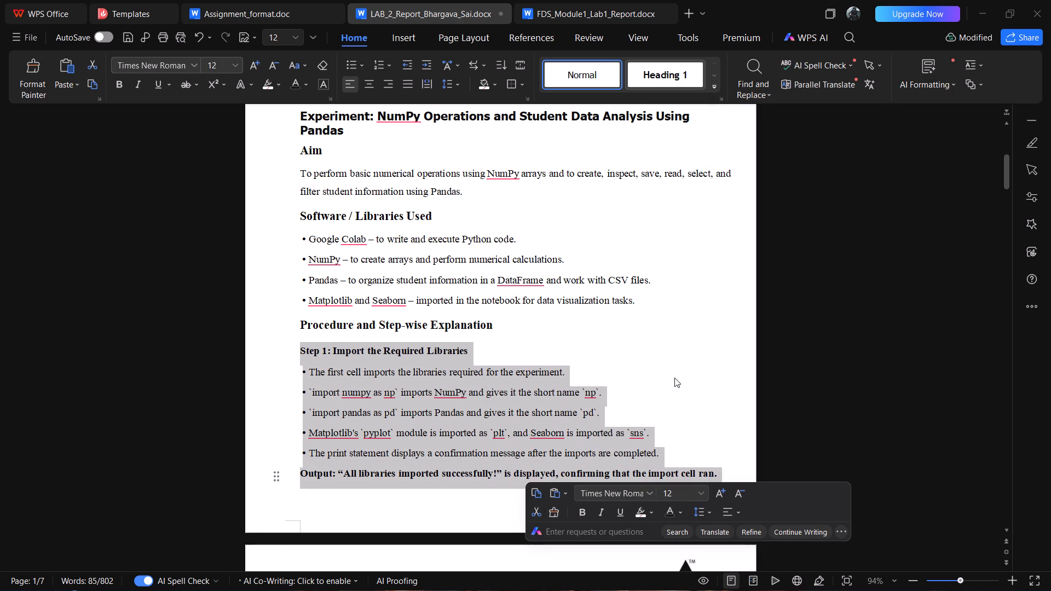
pyautogui.click(674, 378)
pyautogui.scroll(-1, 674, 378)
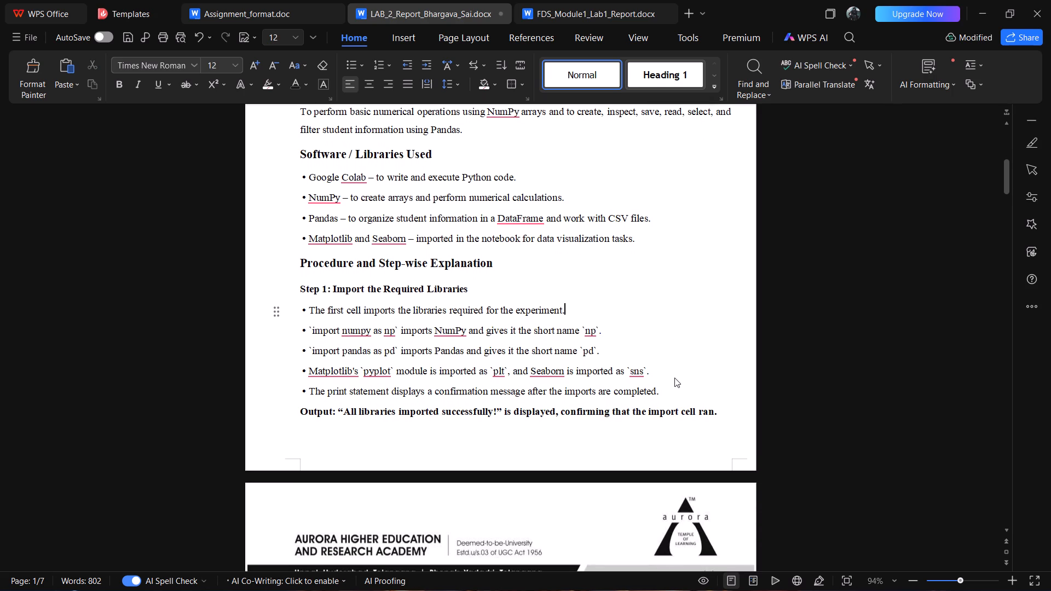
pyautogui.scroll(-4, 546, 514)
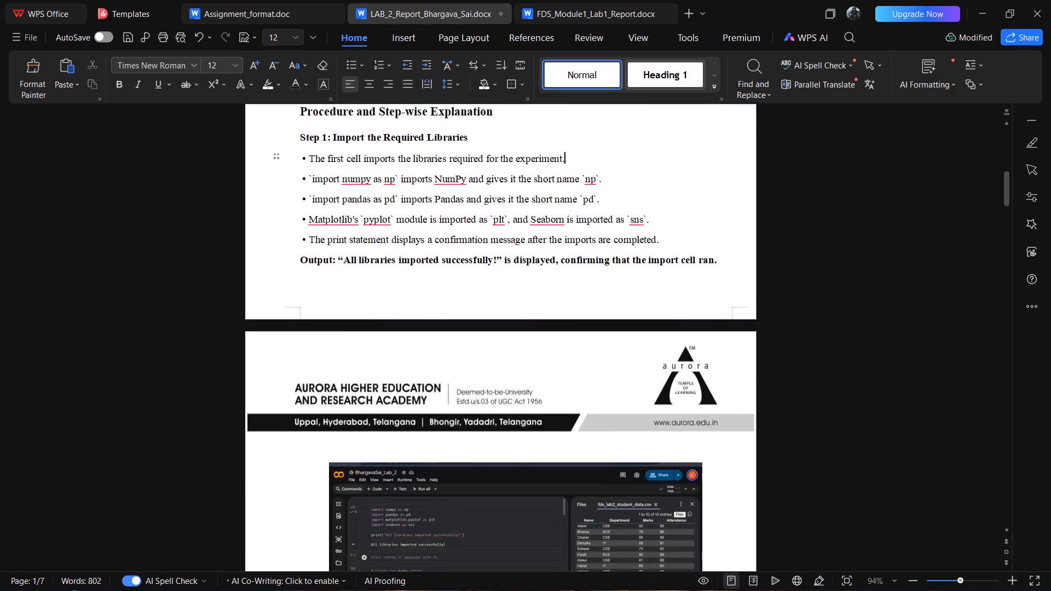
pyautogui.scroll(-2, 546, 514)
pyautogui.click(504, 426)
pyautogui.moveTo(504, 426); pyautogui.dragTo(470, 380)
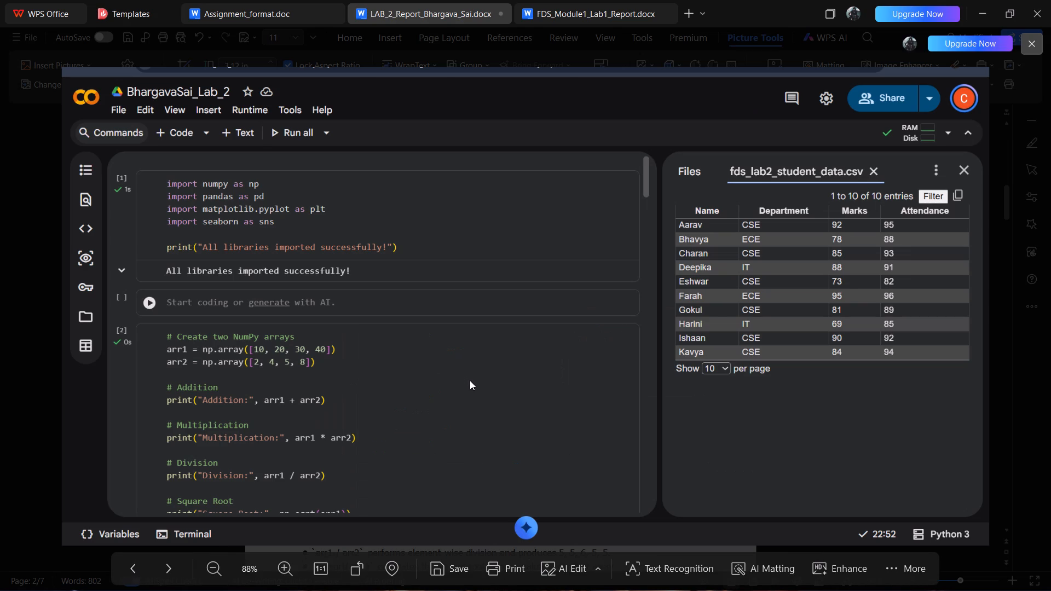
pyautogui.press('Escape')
# Delete four surplus blank lines before the "Step 3" heading to remove the empty page between Step 2 and Step 3.
pyautogui.scroll(-3, 470, 382)
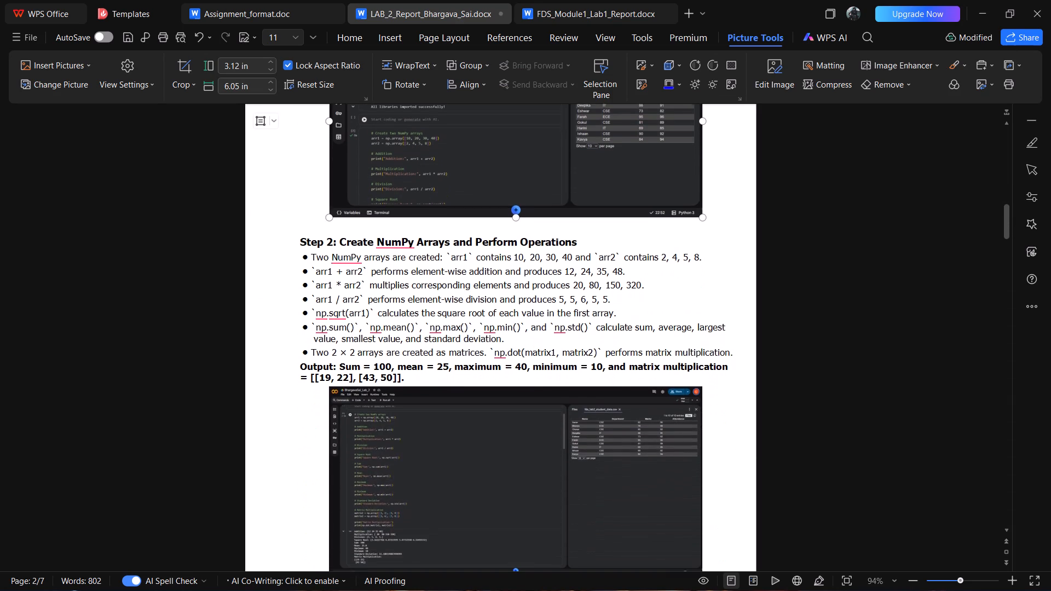
pyautogui.scroll(-1, 470, 382)
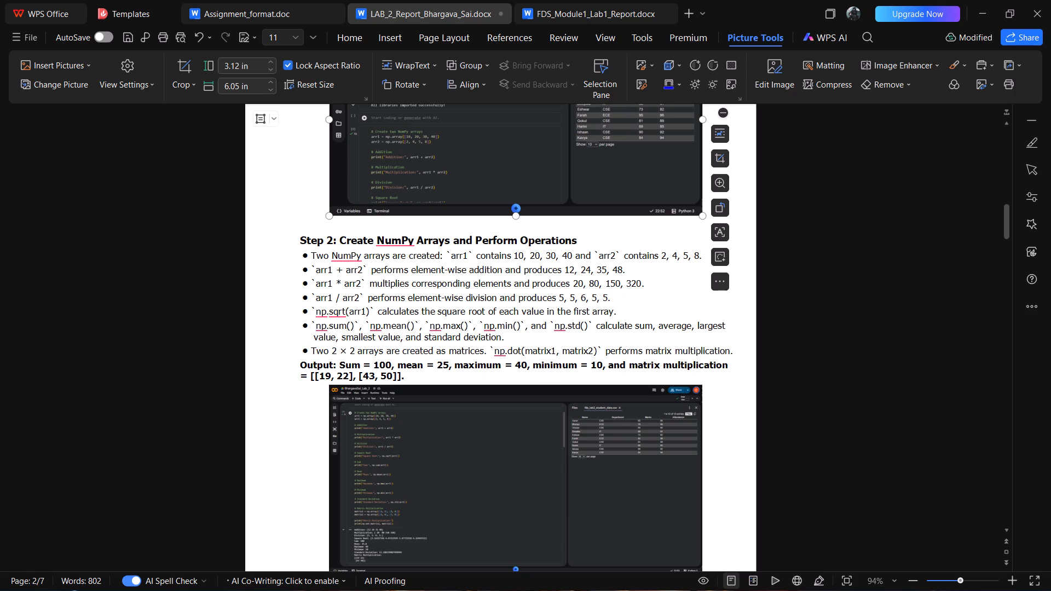
pyautogui.scroll(-2, 470, 382)
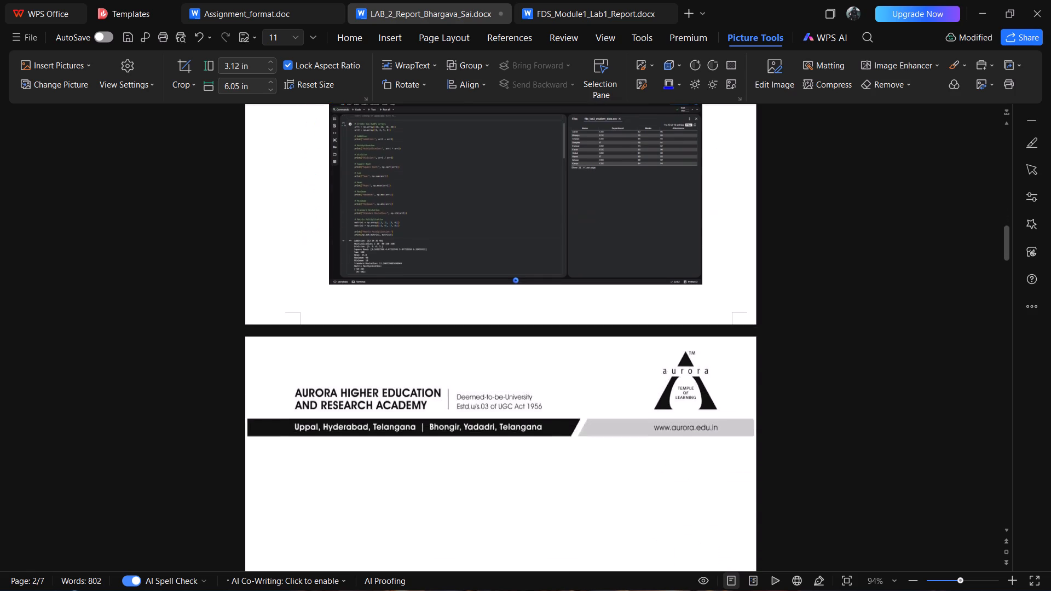
pyautogui.scroll(-4, 470, 382)
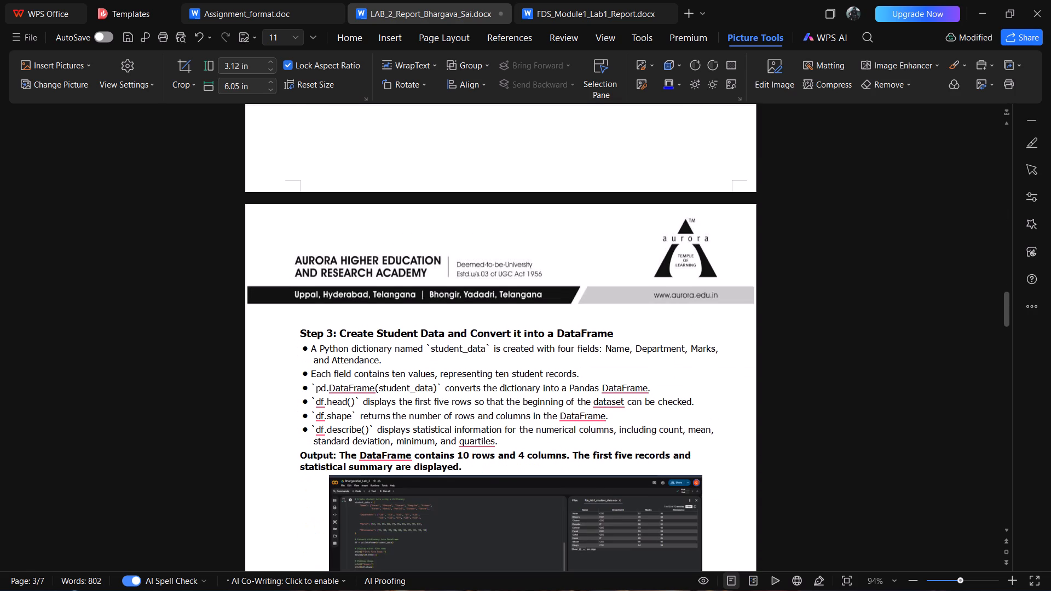
pyautogui.scroll(-4, 470, 382)
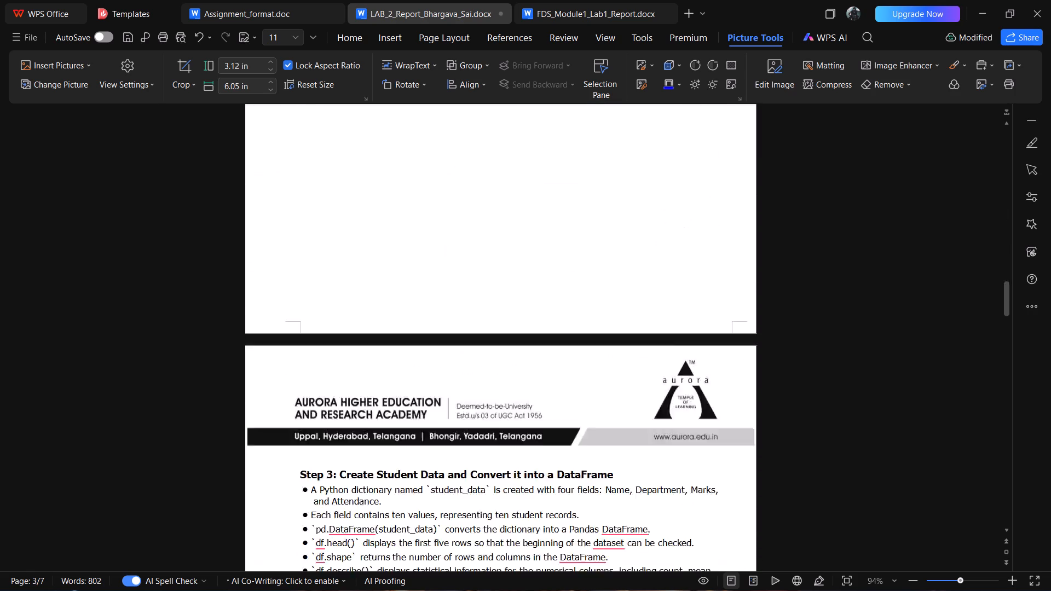
pyautogui.scroll(-1, 470, 382)
pyautogui.click(390, 355)
pyautogui.press('BackSpace')
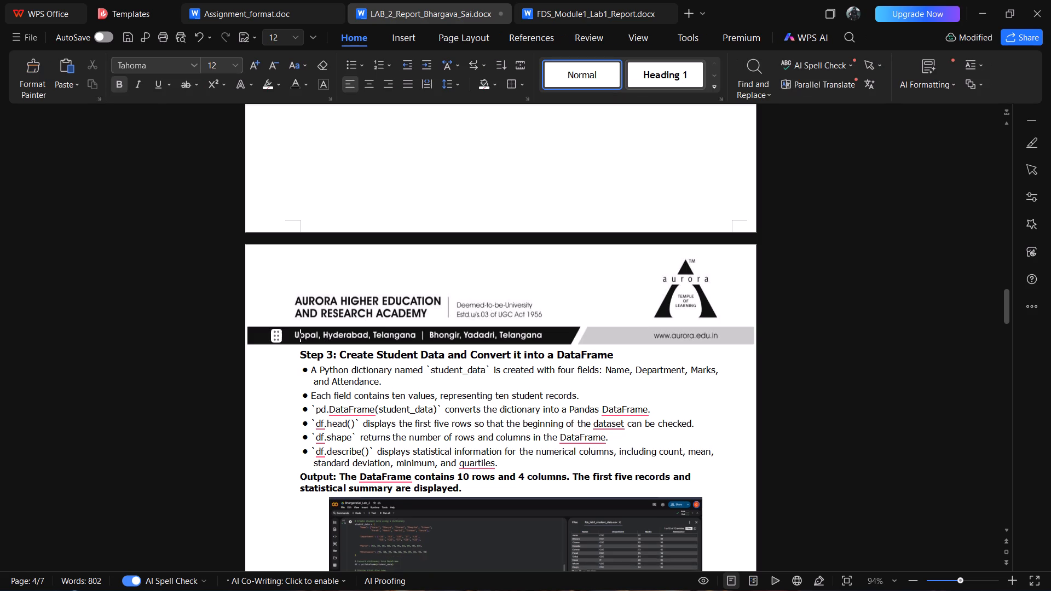
pyautogui.press('BackSpace')
pyautogui.scroll(3, 390, 355)
pyautogui.press('BackSpace')
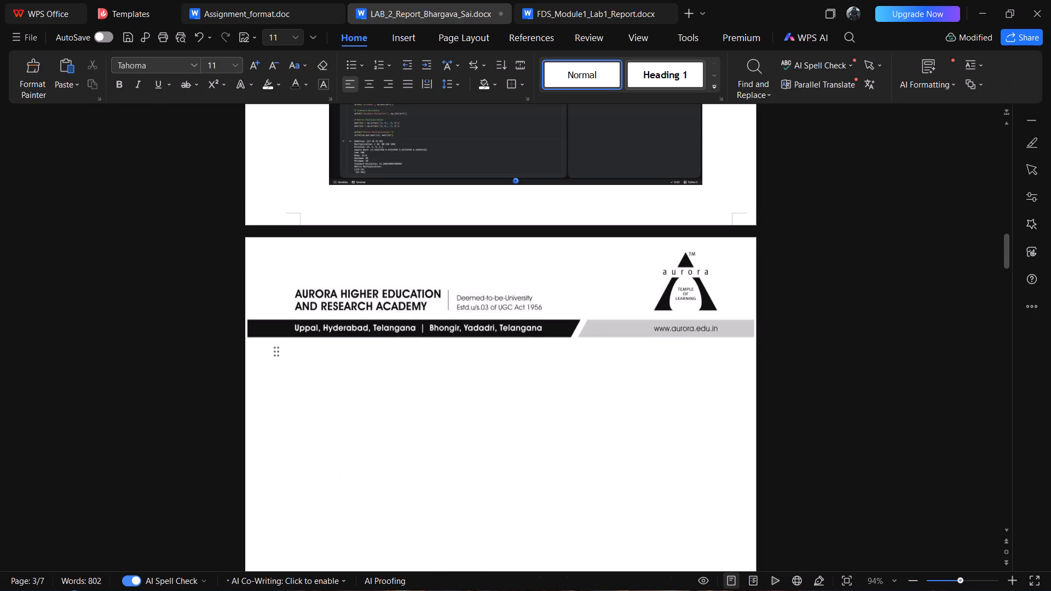
pyautogui.press('BackSpace')
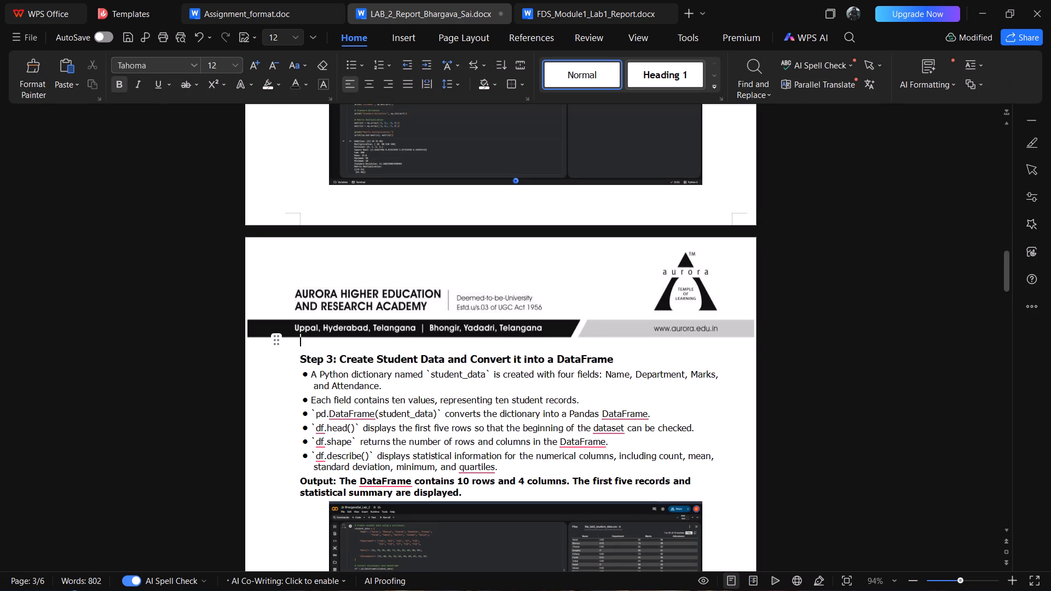
# Format the whole Step 2 text on page 2, from heading to Output line, in Times New Roman, size 12, with wider line spacing.
pyautogui.scroll(-6, 390, 355)
pyautogui.scroll(1, 390, 355)
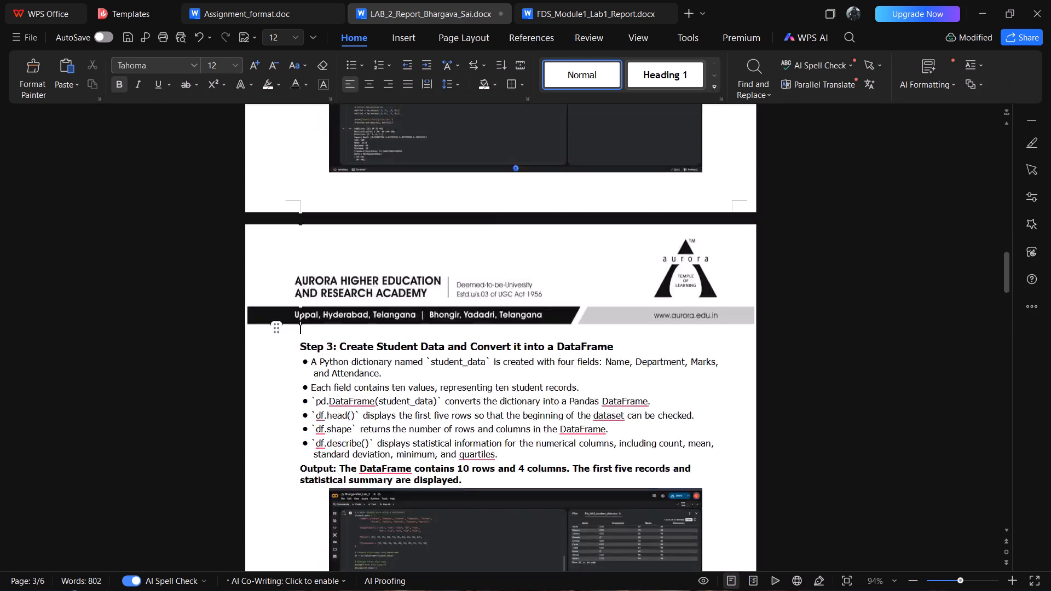
pyautogui.scroll(1, 390, 355)
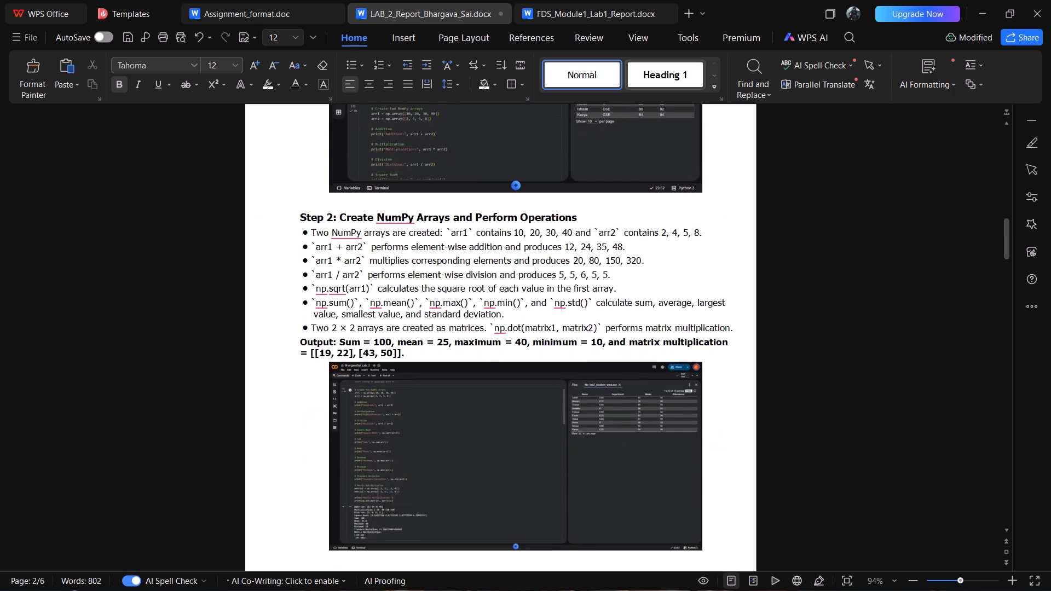
pyautogui.scroll(1, 390, 355)
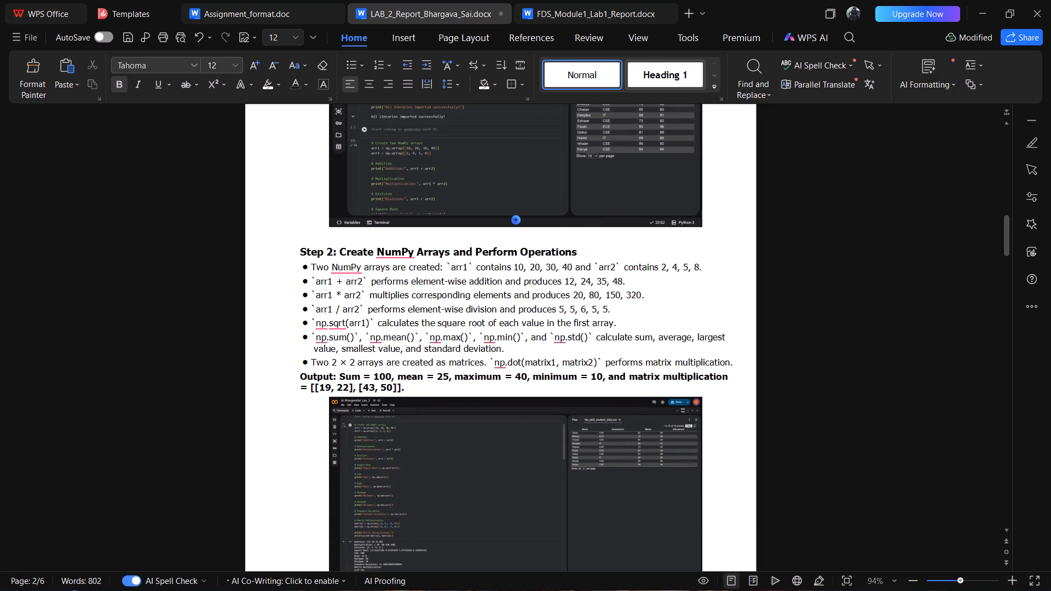
pyautogui.moveTo(300, 248); pyautogui.dragTo(590, 395)
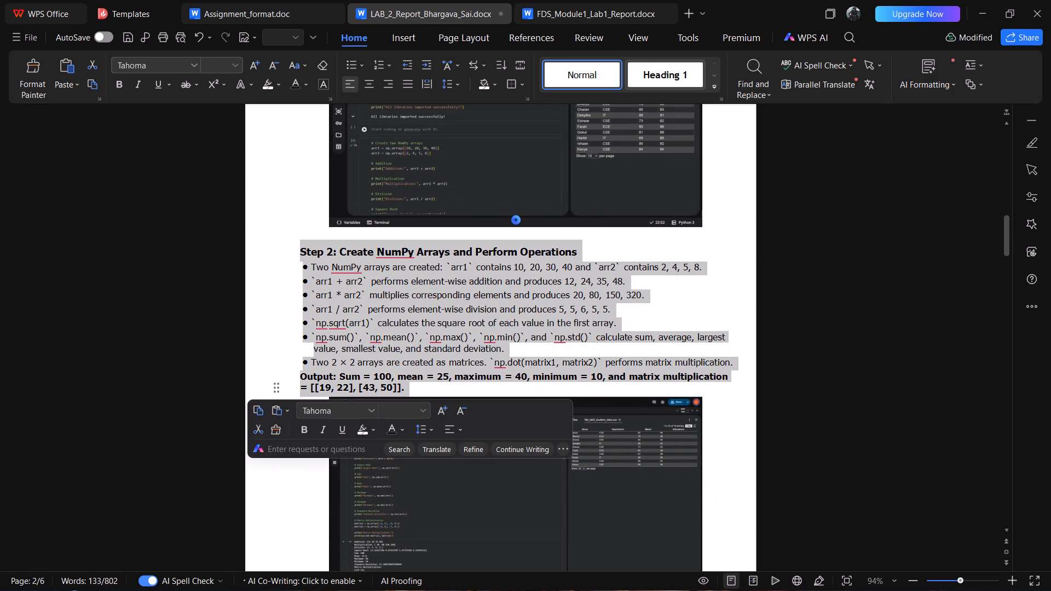
pyautogui.click(368, 405)
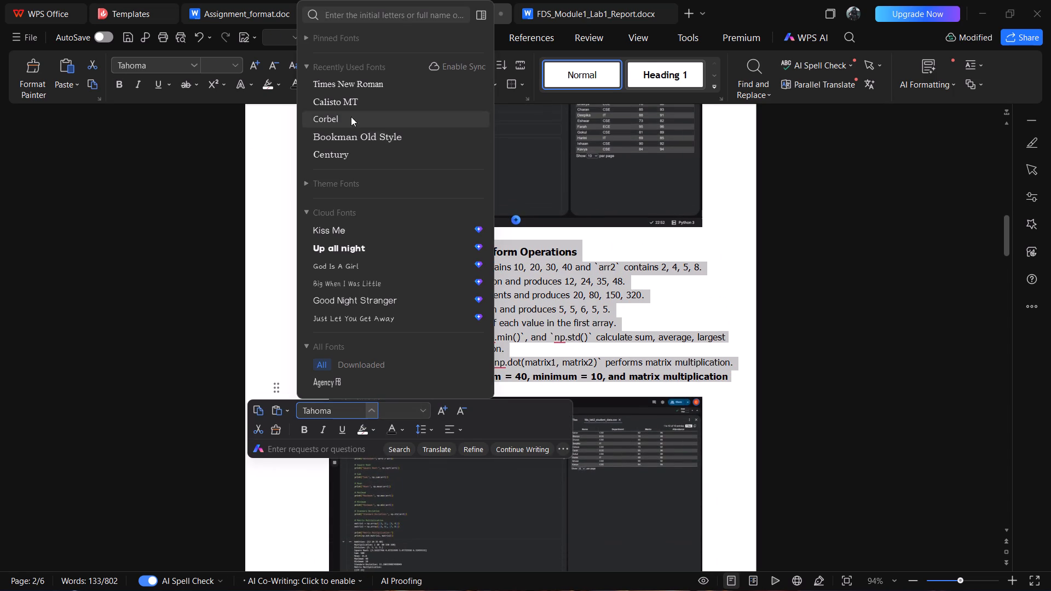
pyautogui.click(343, 88)
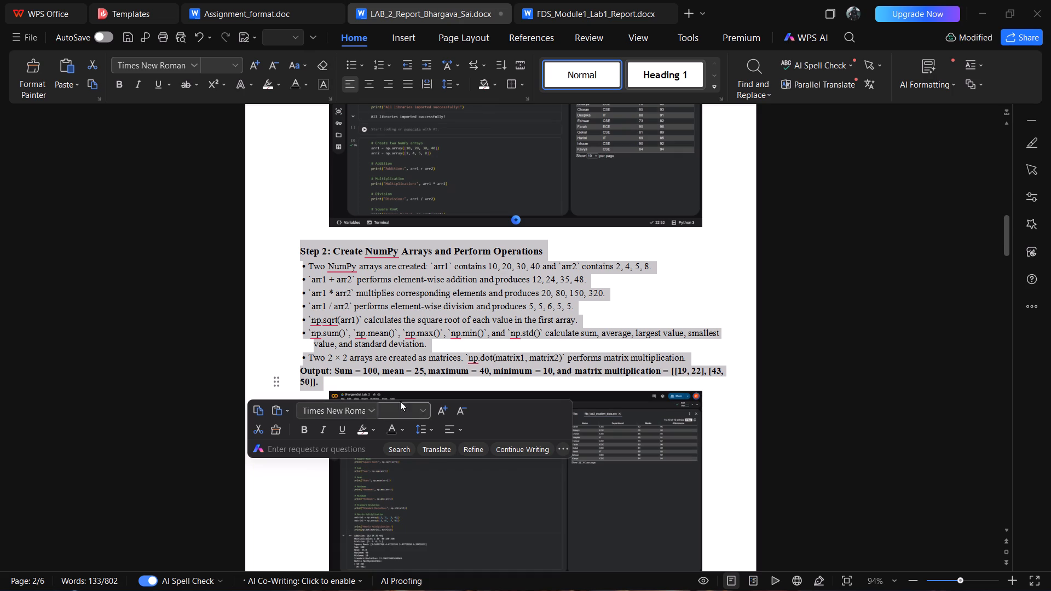
pyautogui.click(426, 407)
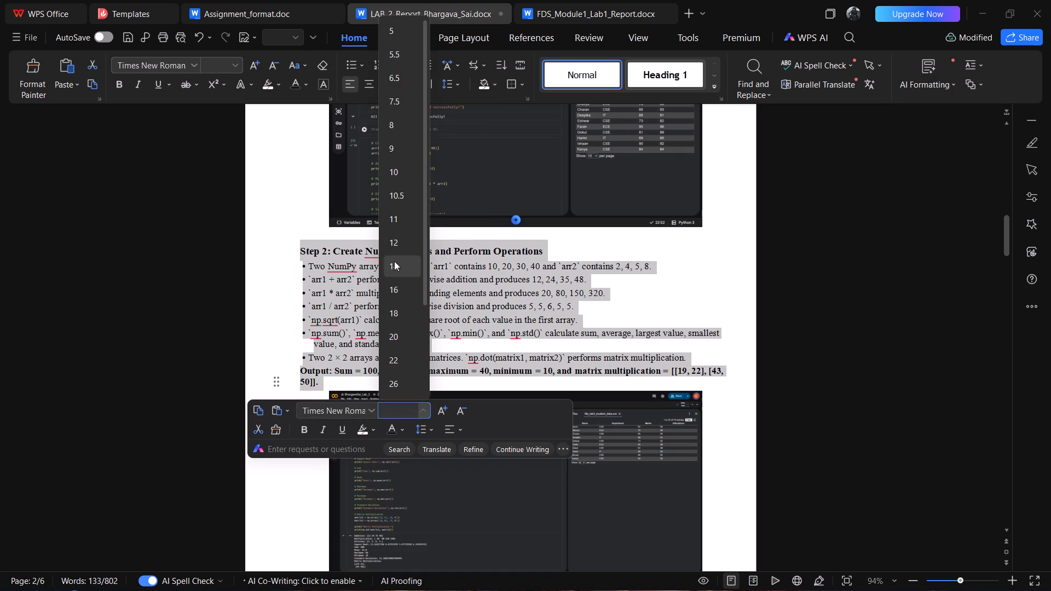
pyautogui.click(397, 248)
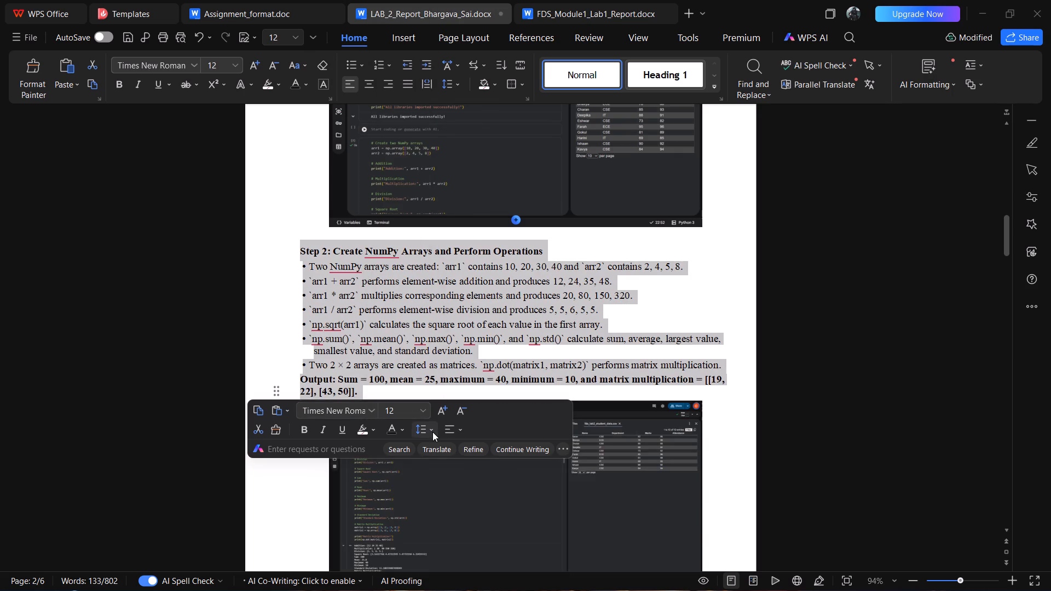
pyautogui.click(432, 432)
pyautogui.click(458, 297)
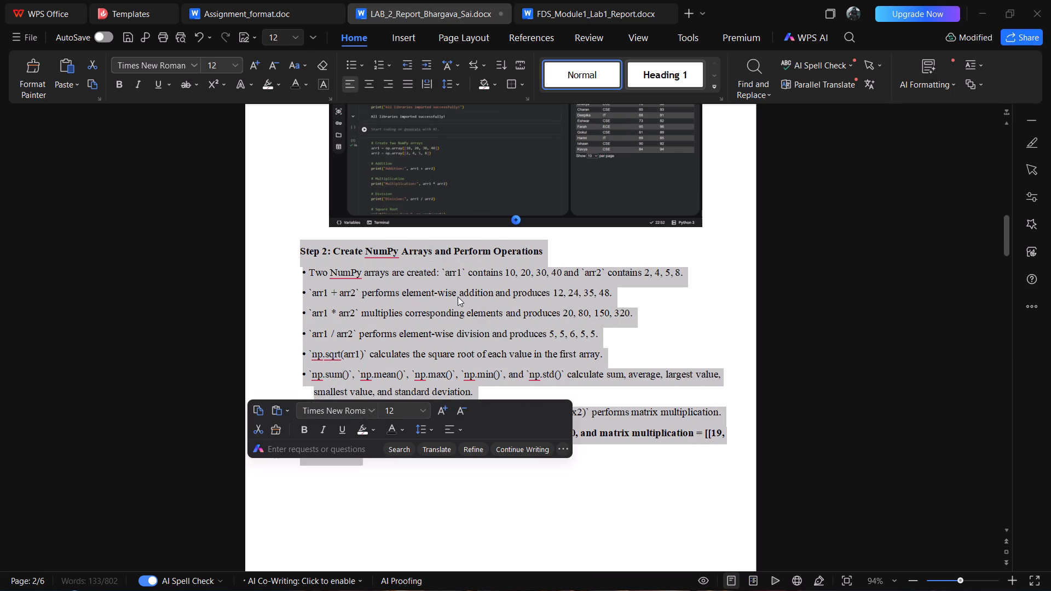
pyautogui.click(493, 501)
# Make the "Step 2: Create NumPy Arrays and Perform Operations" heading bold at font size 14.
pyautogui.scroll(1, 493, 501)
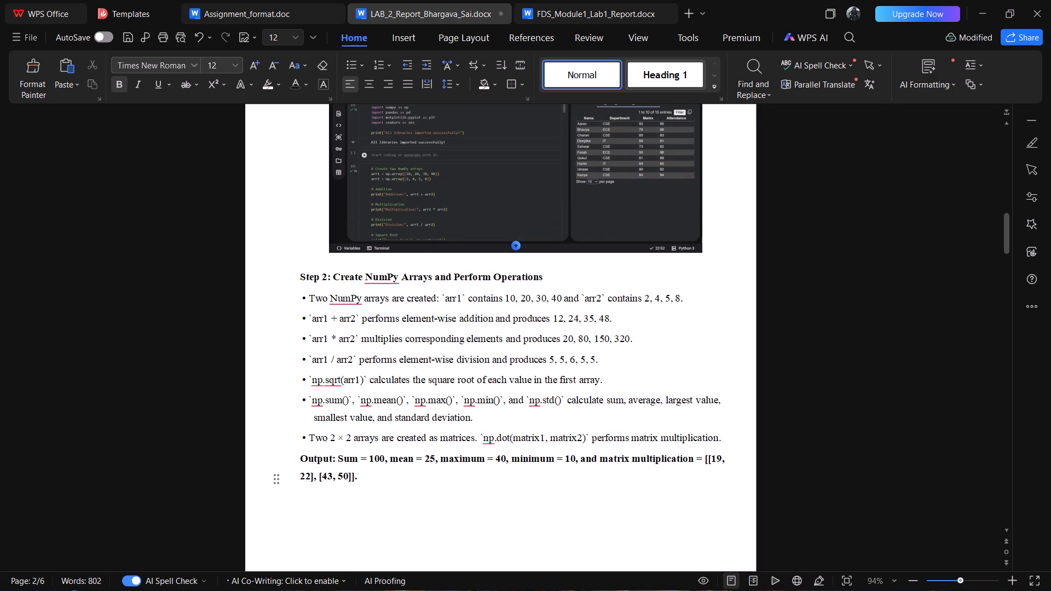
pyautogui.moveTo(551, 277); pyautogui.dragTo(295, 282)
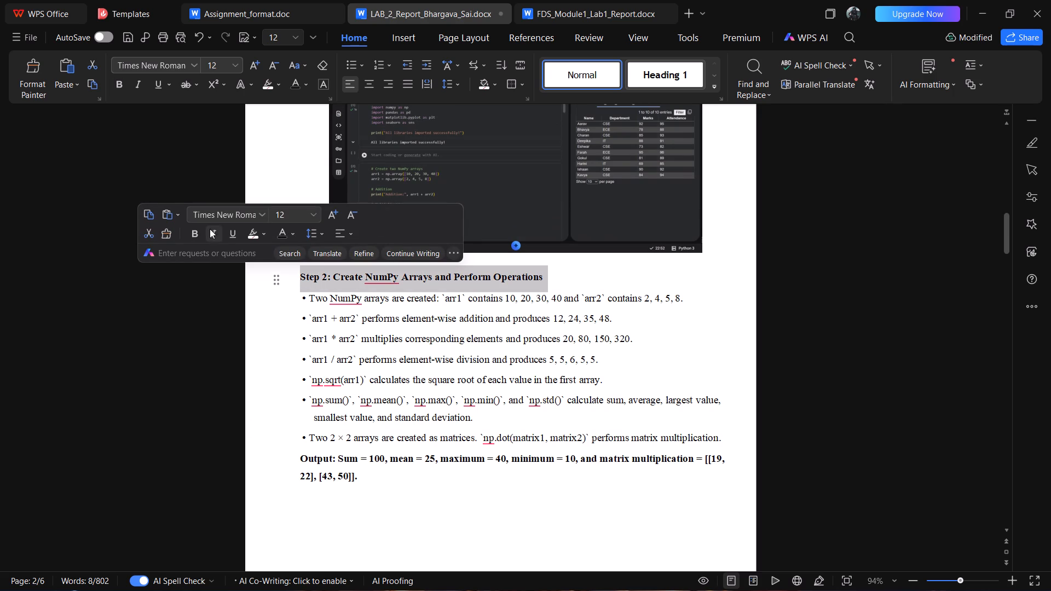
pyautogui.click(198, 234)
pyautogui.click(198, 234)
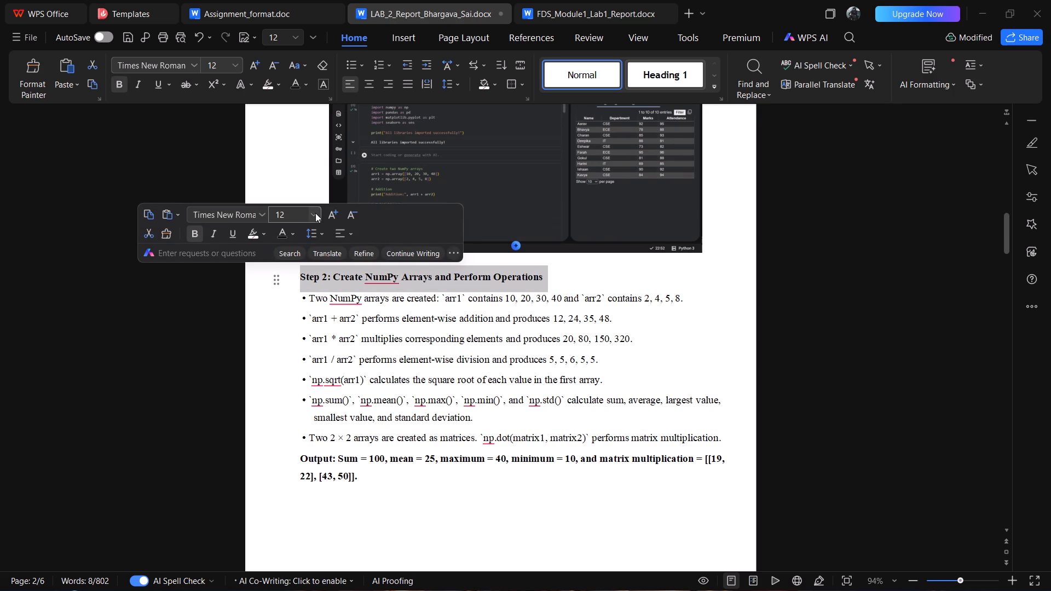
pyautogui.click(315, 213)
pyautogui.click(289, 472)
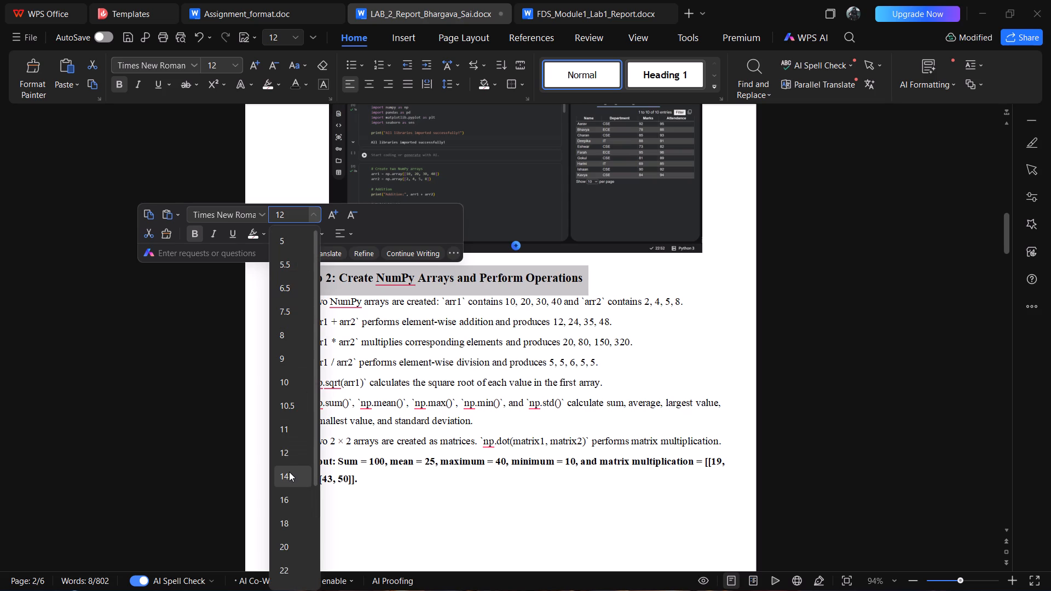
pyautogui.click(598, 282)
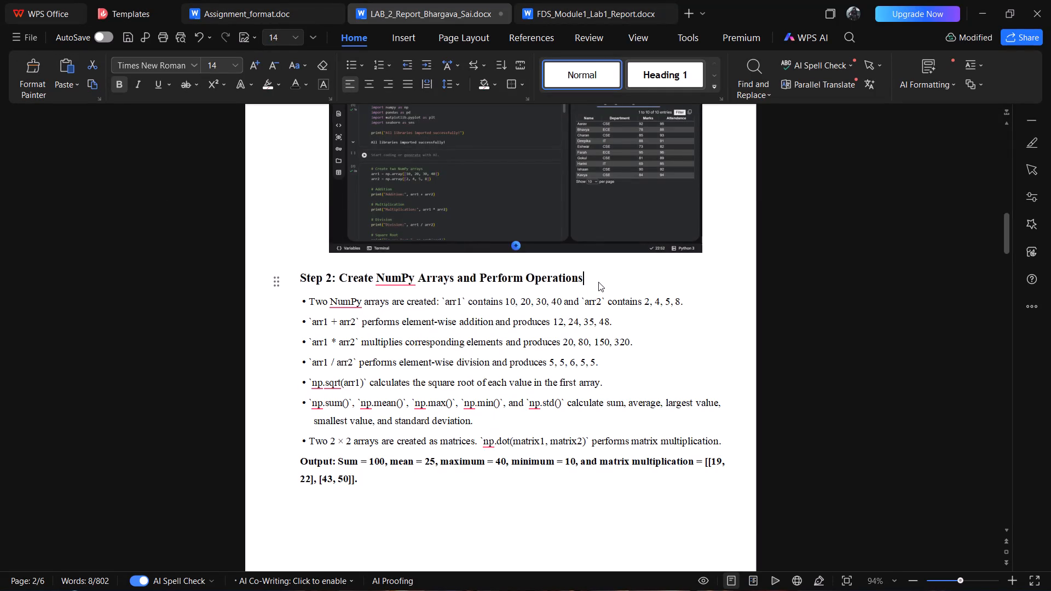
# Check the Step 2 bullet points on page 2 and how the surrounding pages and screenshots are laid out.
pyautogui.scroll(-2, 598, 282)
pyautogui.scroll(1, 598, 282)
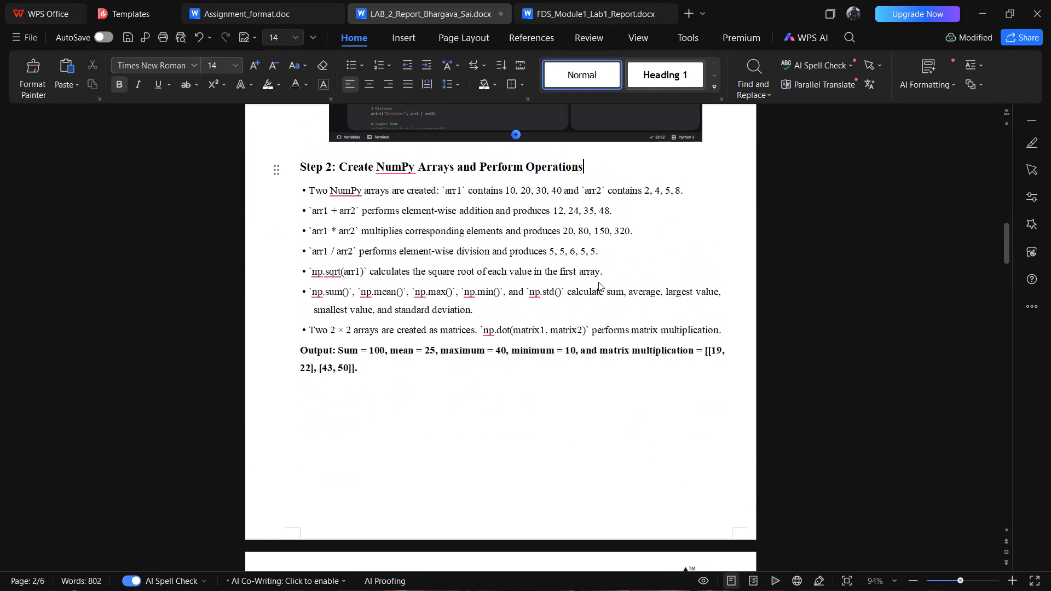
pyautogui.scroll(1, 598, 282)
pyautogui.moveTo(298, 192); pyautogui.dragTo(382, 215)
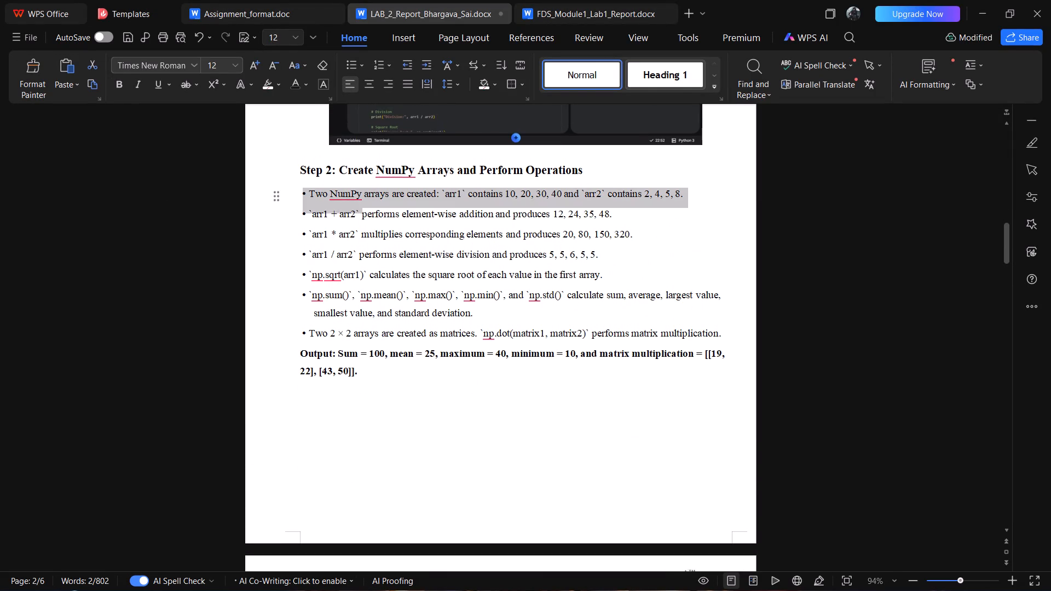
pyautogui.moveTo(382, 215); pyautogui.dragTo(734, 327)
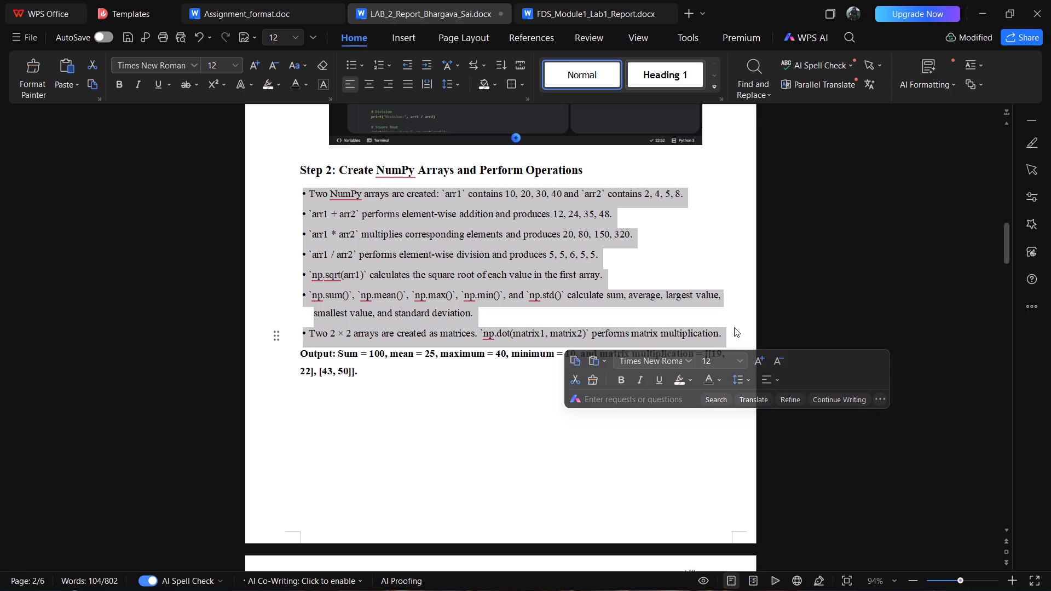
pyautogui.click(734, 327)
pyautogui.scroll(6, 734, 327)
pyautogui.scroll(-1, 734, 322)
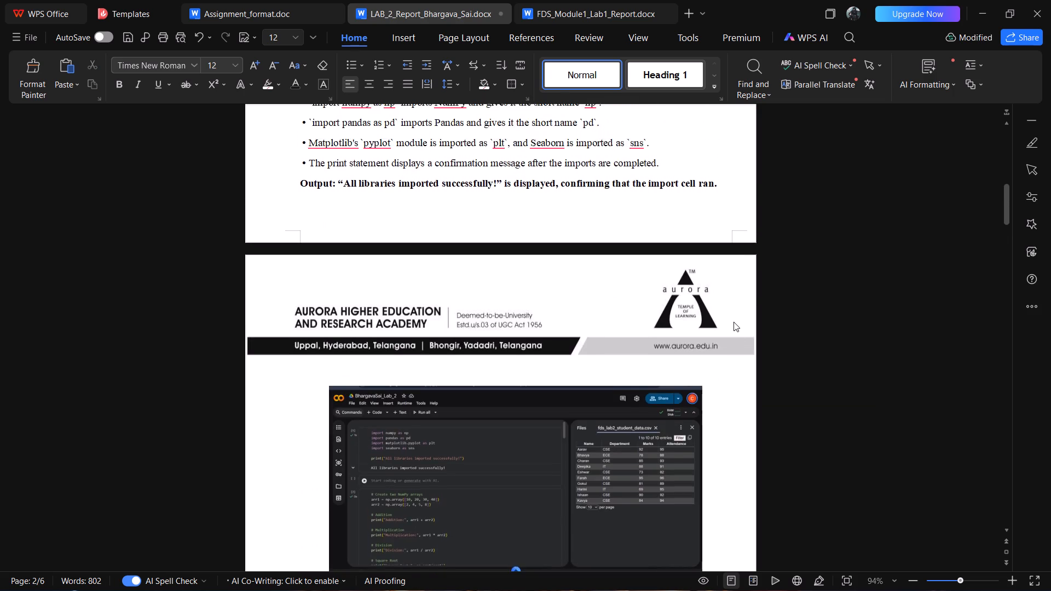
pyautogui.scroll(-6, 734, 322)
pyautogui.scroll(1, 555, 253)
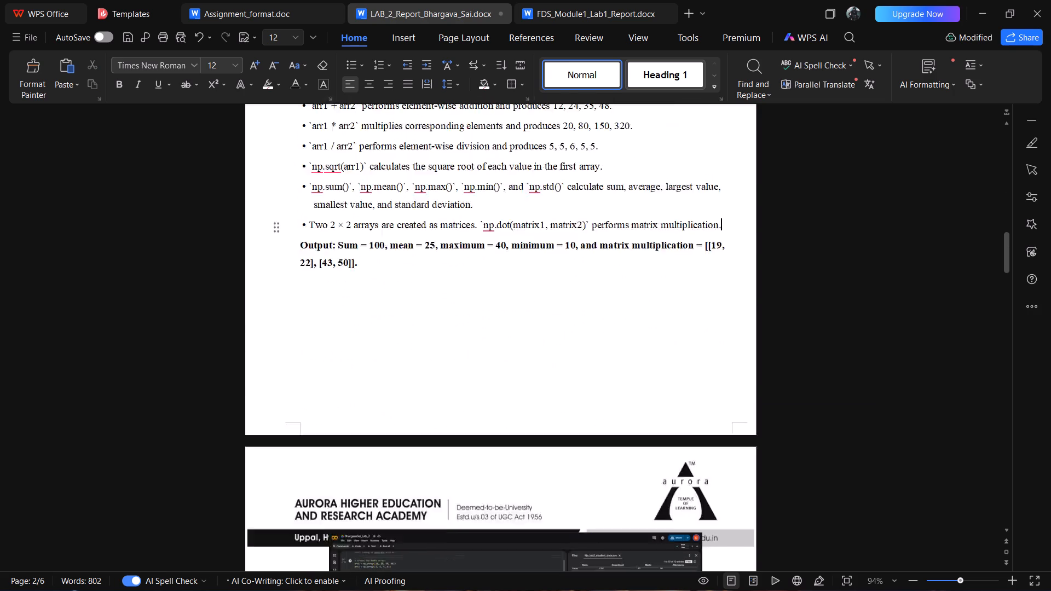
pyautogui.scroll(1, 555, 253)
pyautogui.scroll(-2, 525, 244)
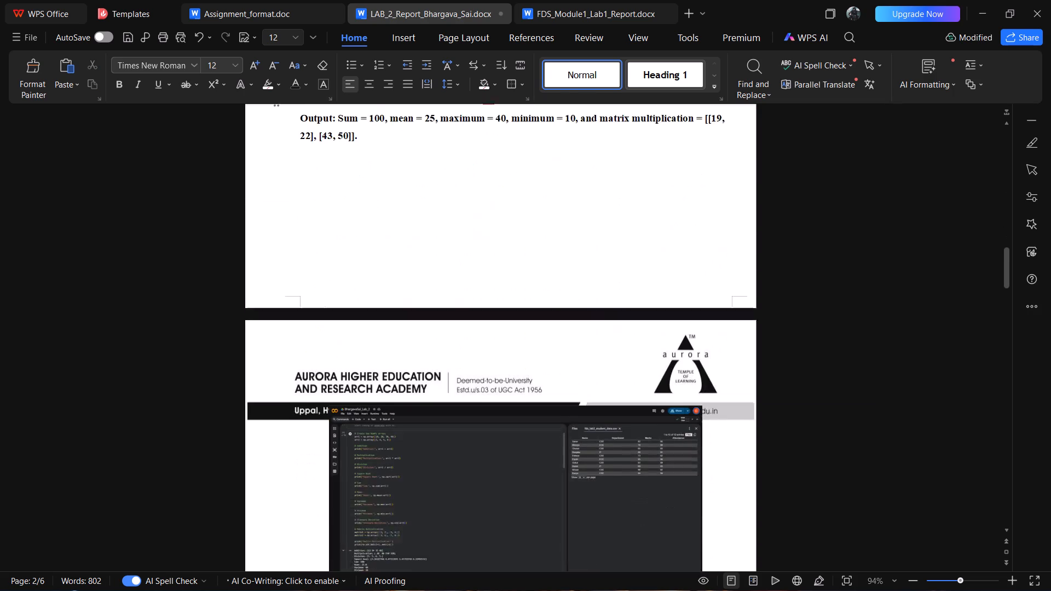
pyautogui.scroll(-2, 525, 244)
pyautogui.scroll(1, 525, 244)
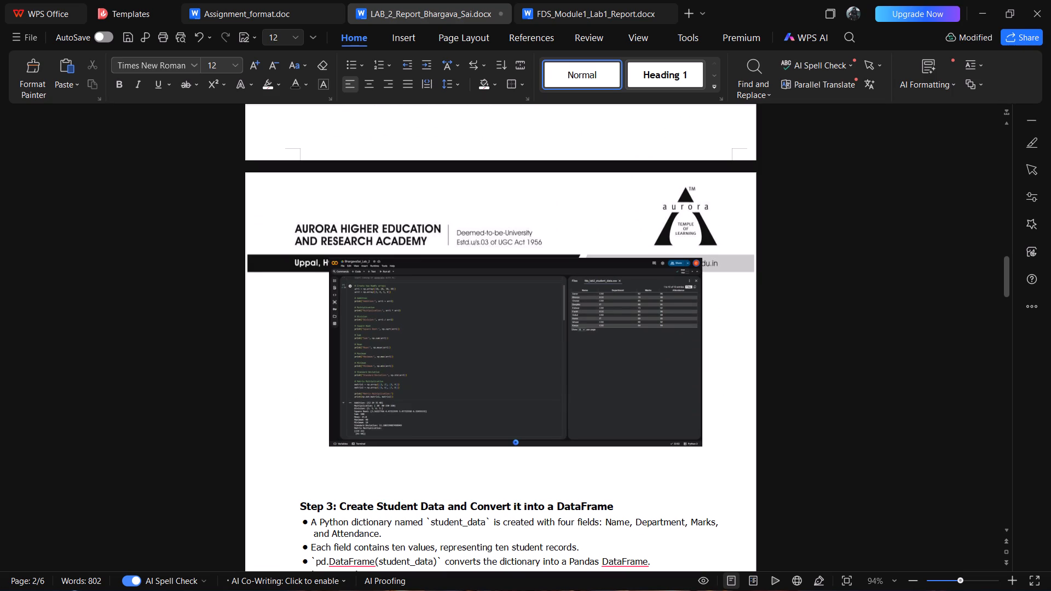
# Try to push the page 3 screenshot clear of the letterhead by inserting blank lines before it, after the Step 2 Output line.
pyautogui.click(506, 229)
pyautogui.press('Return')
pyautogui.press('Return')
pyautogui.press('Return')
pyautogui.press('Return')
pyautogui.scroll(2, 506, 229)
pyautogui.click(486, 297)
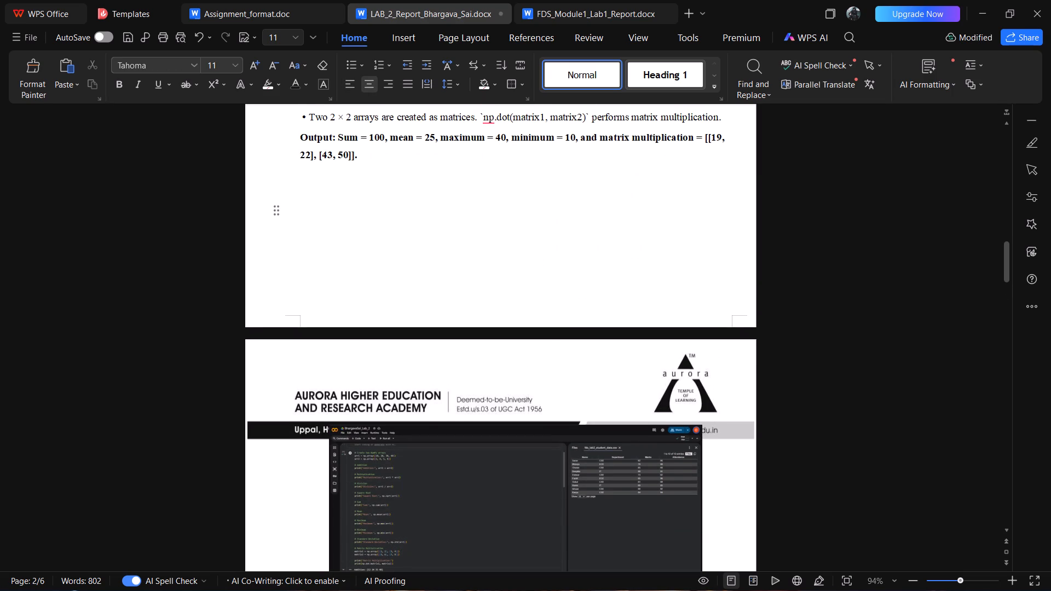
pyautogui.press('Down')
pyautogui.press('Up')
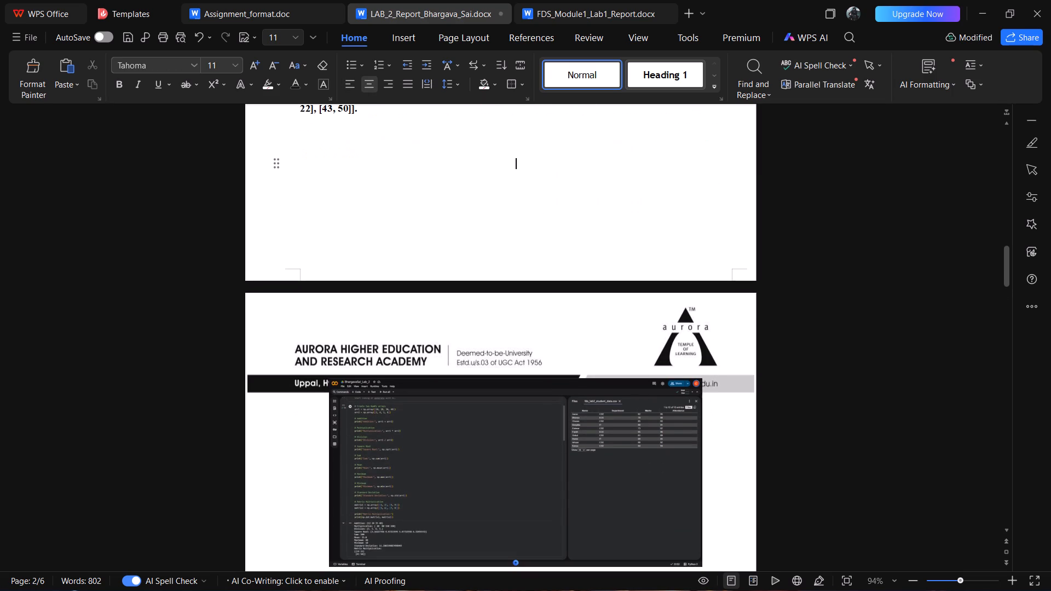
pyautogui.press('Return')
pyautogui.press('Return')
pyautogui.press('Return')
pyautogui.press('Return')
pyautogui.press('Return')
pyautogui.press('Return')
pyautogui.press('Return')
pyautogui.press('Return')
pyautogui.press('Return')
pyautogui.press('Return')
pyautogui.scroll(-7, 486, 297)
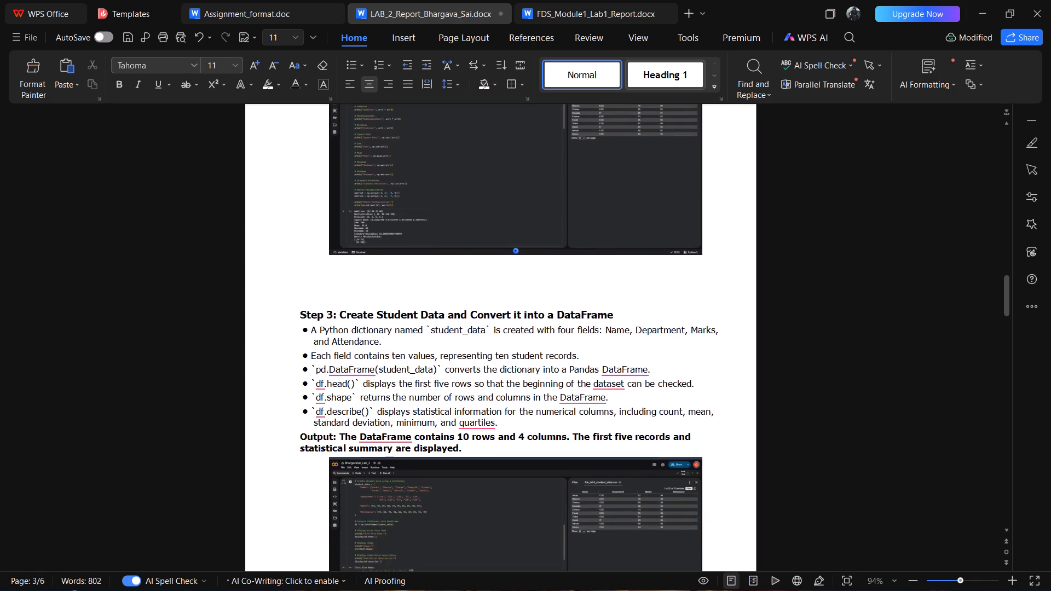
# Delete the surplus blank space between the page 3 screenshot and the "Step 3" heading.
pyautogui.click(485, 297)
pyautogui.press('BackSpace')
pyautogui.press('BackSpace')
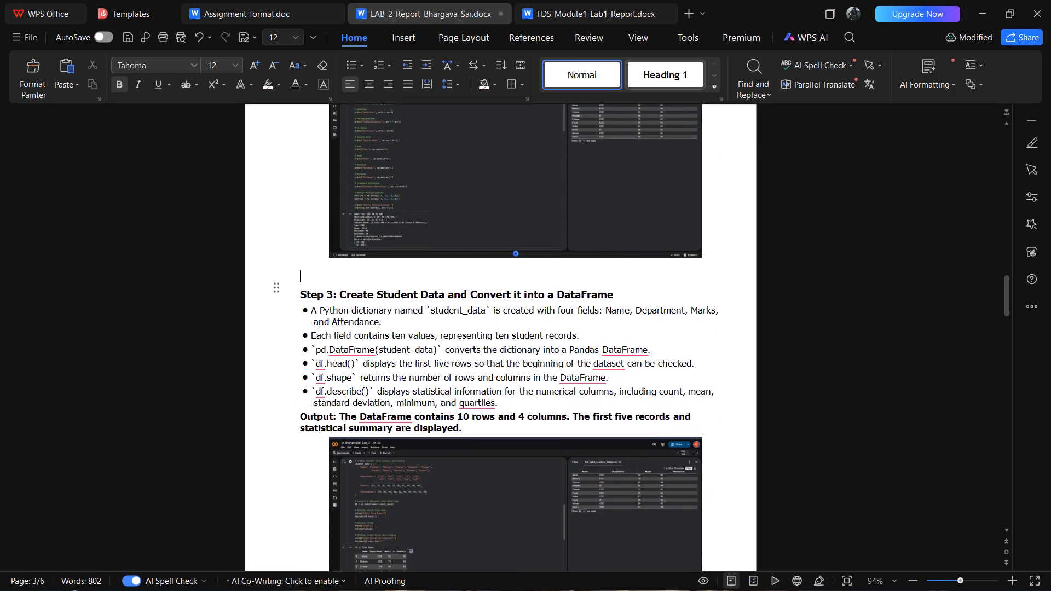
# Format the whole Step 3 text, from heading to Output line, as non-bold Times New Roman, size 12, with 1.5 line spacing.
pyautogui.scroll(-1, 485, 297)
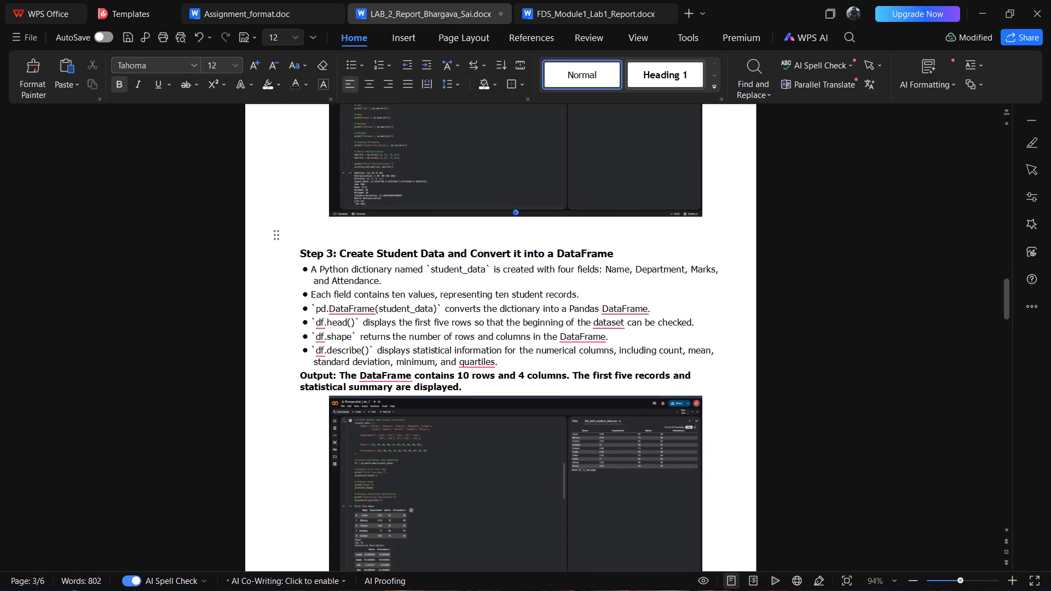
pyautogui.moveTo(486, 391); pyautogui.dragTo(253, 252)
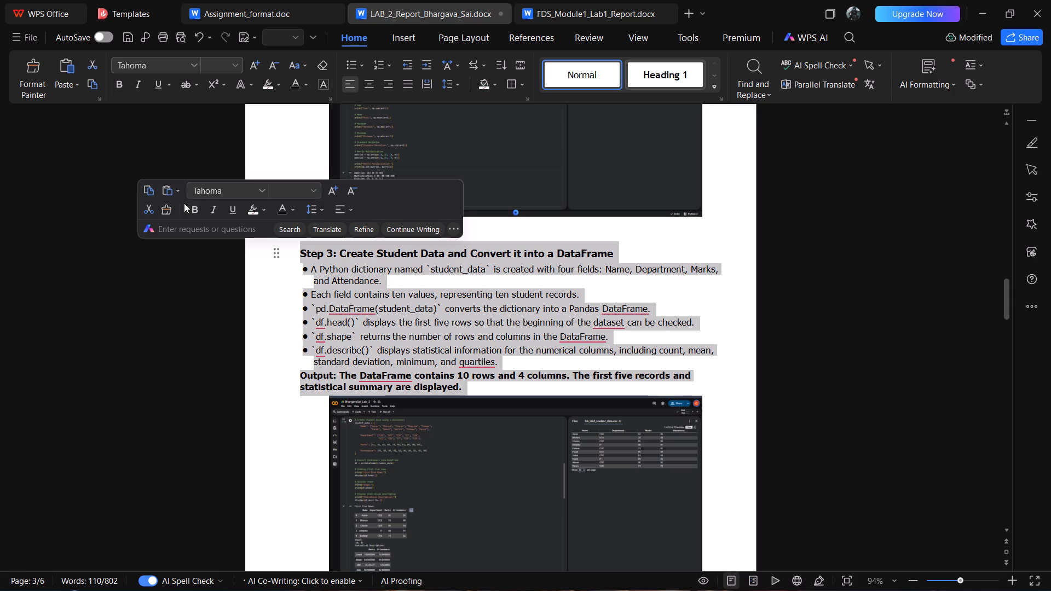
pyautogui.click(198, 208)
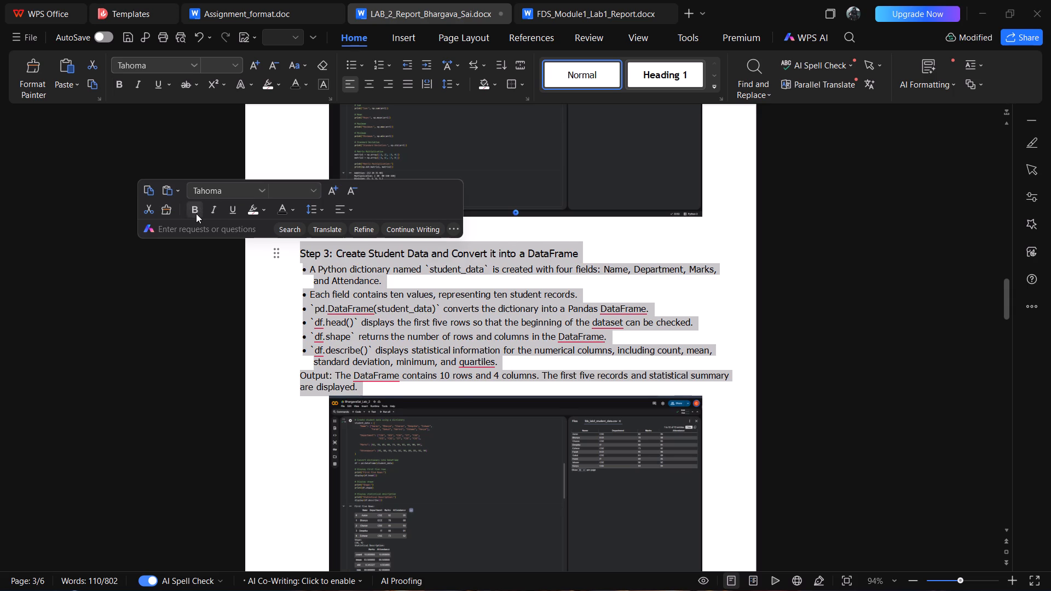
pyautogui.click(196, 213)
pyautogui.click(260, 192)
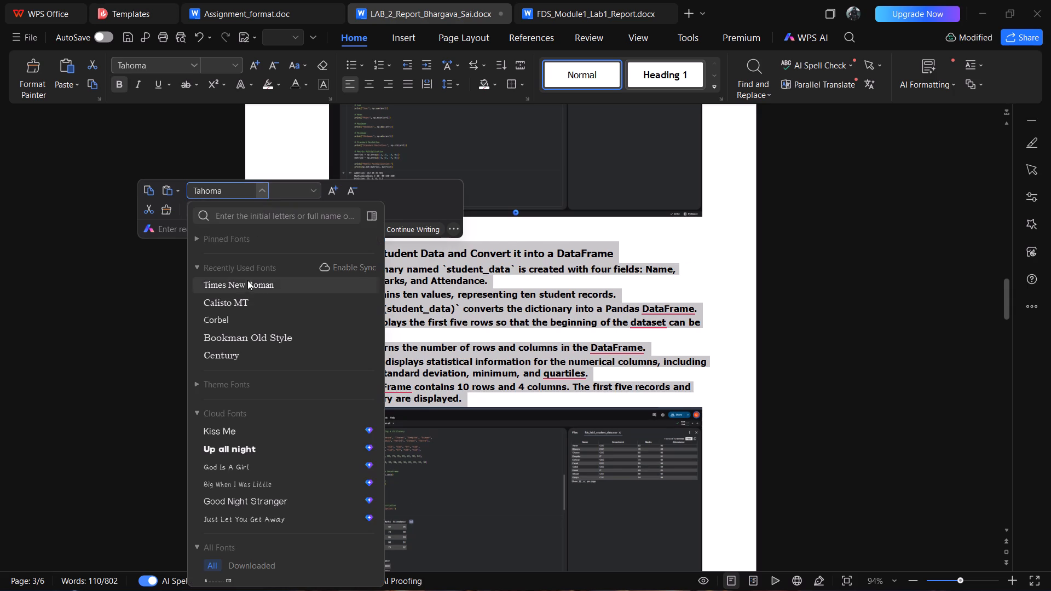
pyautogui.click(249, 286)
pyautogui.click(197, 208)
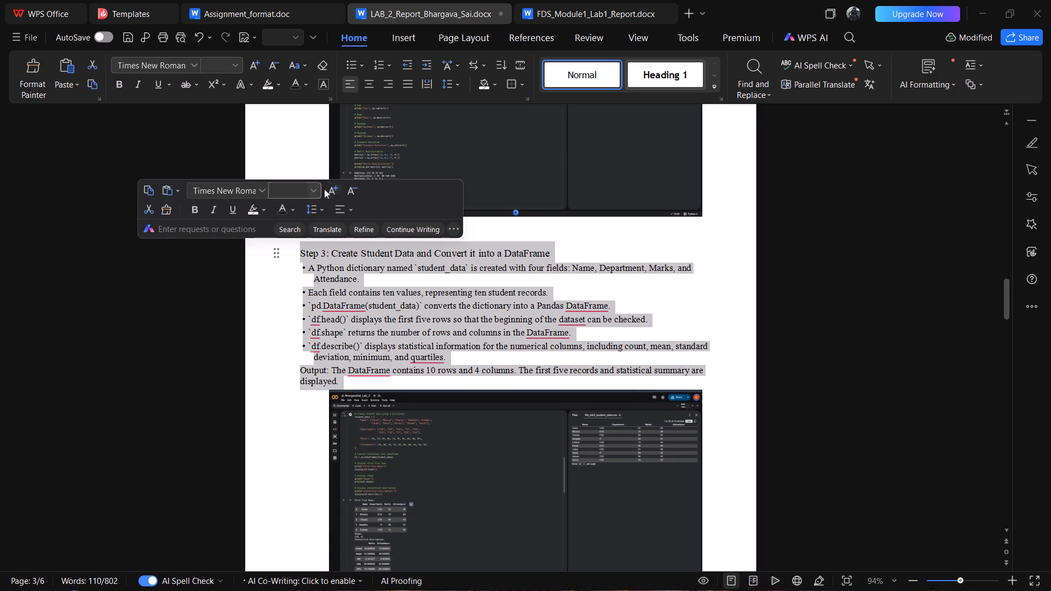
pyautogui.click(314, 189)
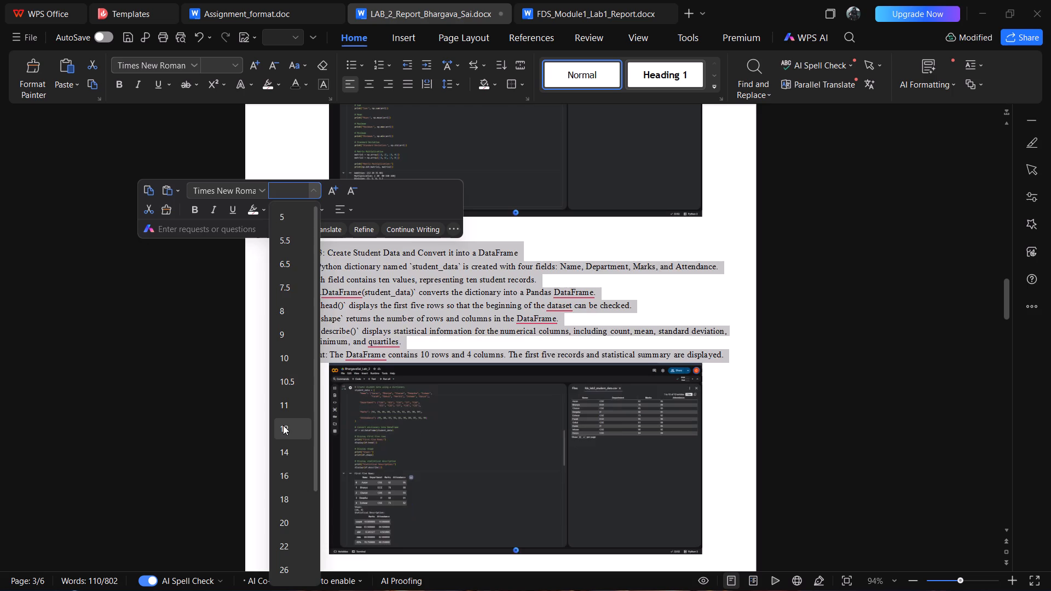
pyautogui.click(283, 425)
pyautogui.click(321, 206)
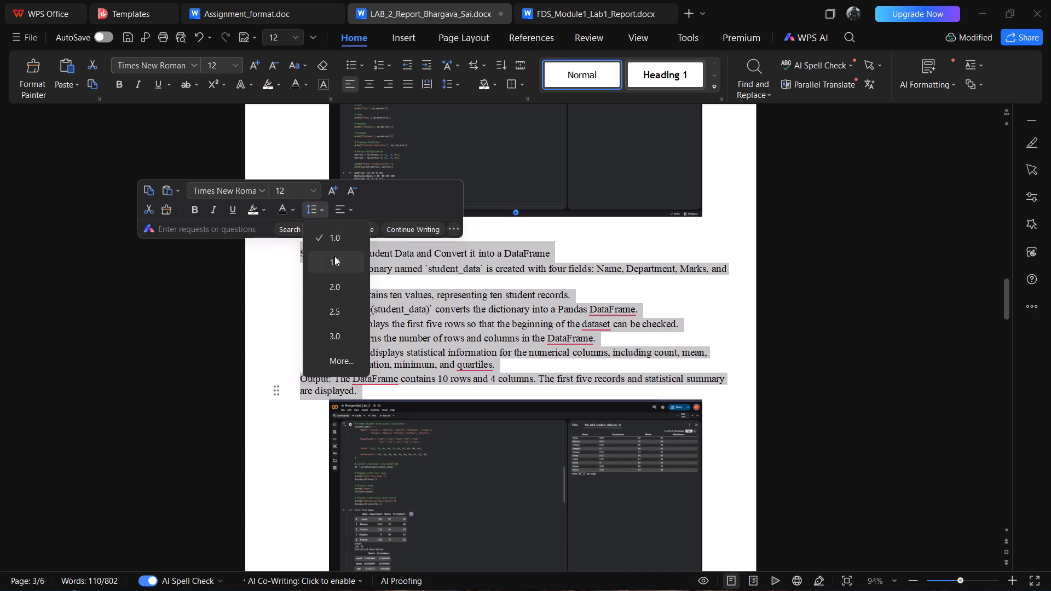
pyautogui.click(334, 256)
pyautogui.click(401, 323)
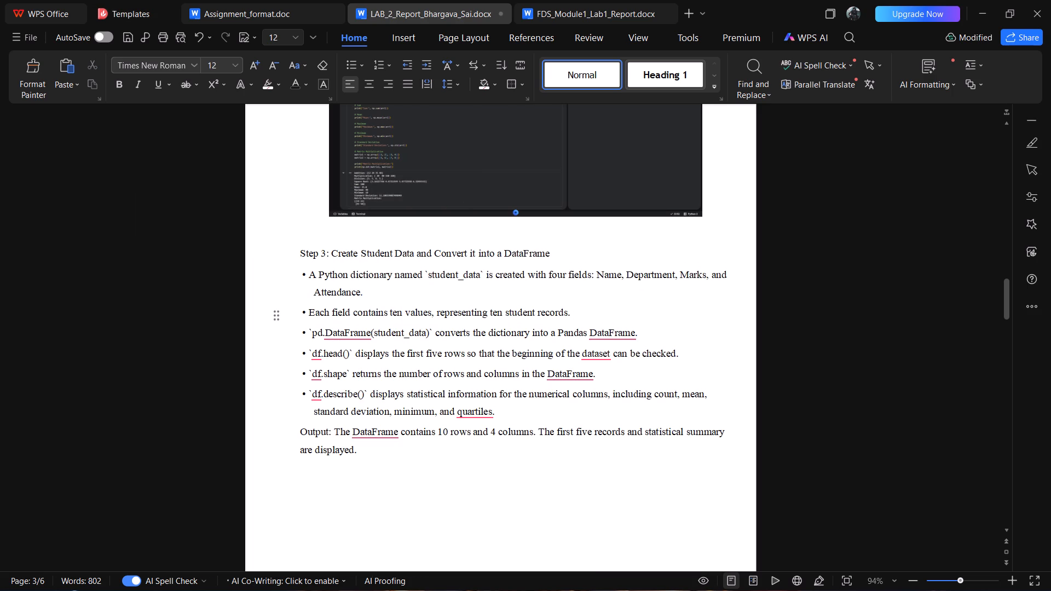
# Make the "Step 3: Create Student Data and Convert it into a DataFrame" heading bold at font size 14.
pyautogui.moveTo(571, 251); pyautogui.dragTo(293, 252)
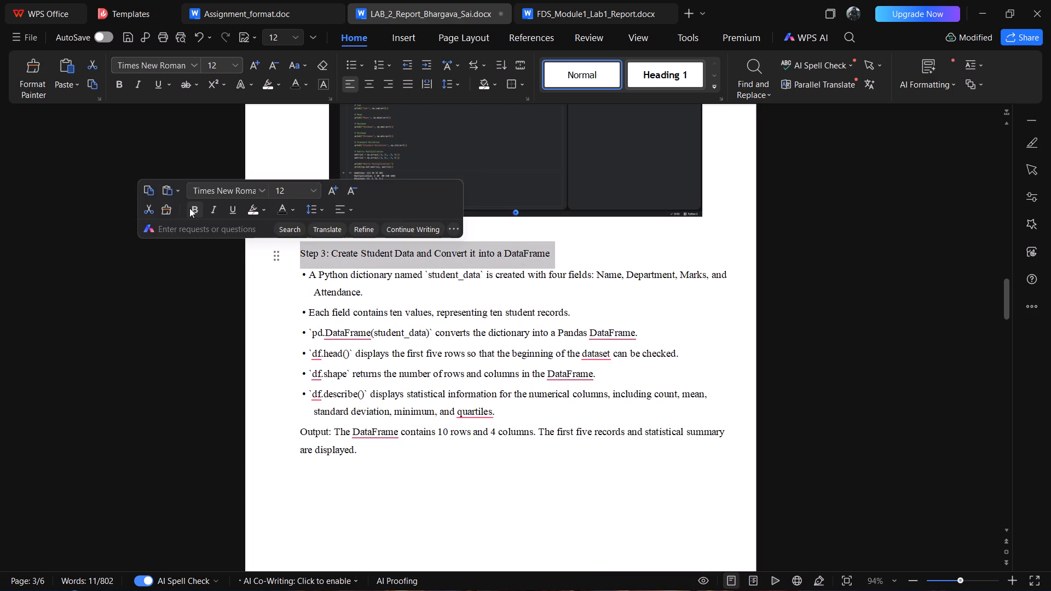
pyautogui.click(193, 207)
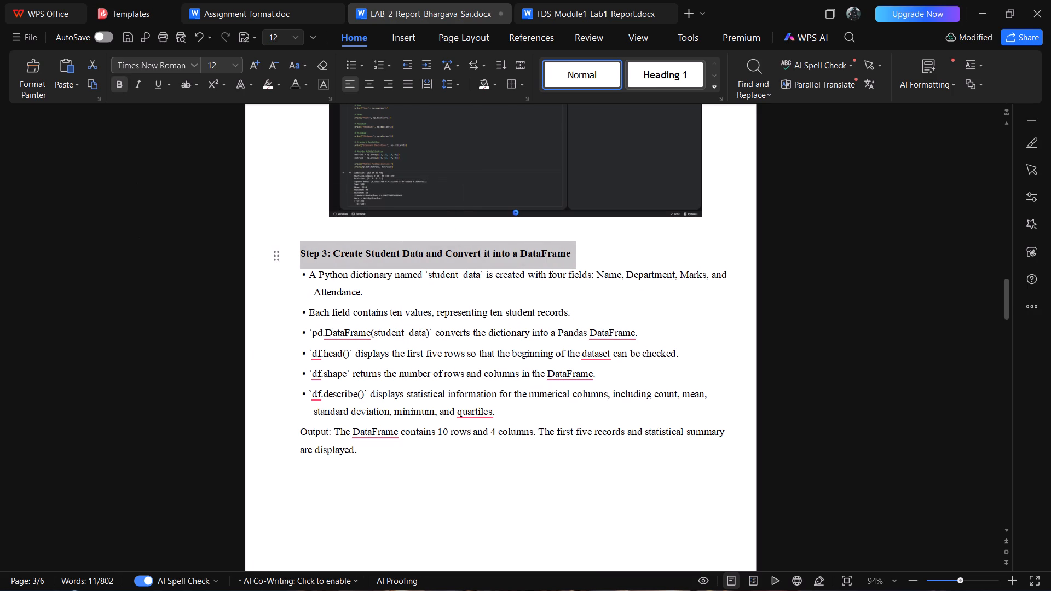
pyautogui.click(234, 66)
pyautogui.click(215, 207)
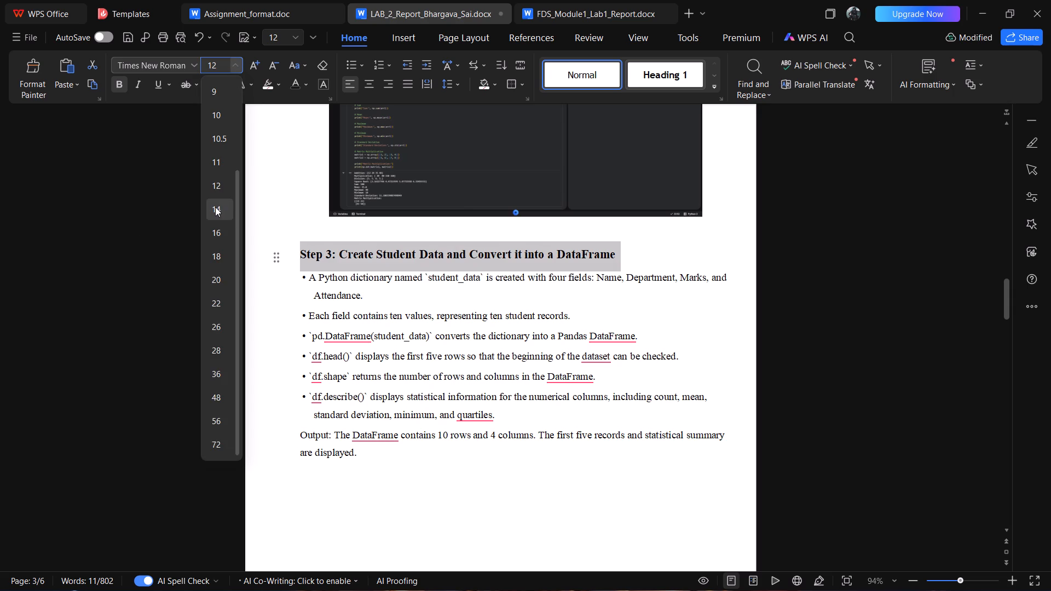
pyautogui.click(629, 253)
# Try to move the page 4 screenshot below the letterhead by inserting a blank line before it.
pyautogui.scroll(-2, 629, 253)
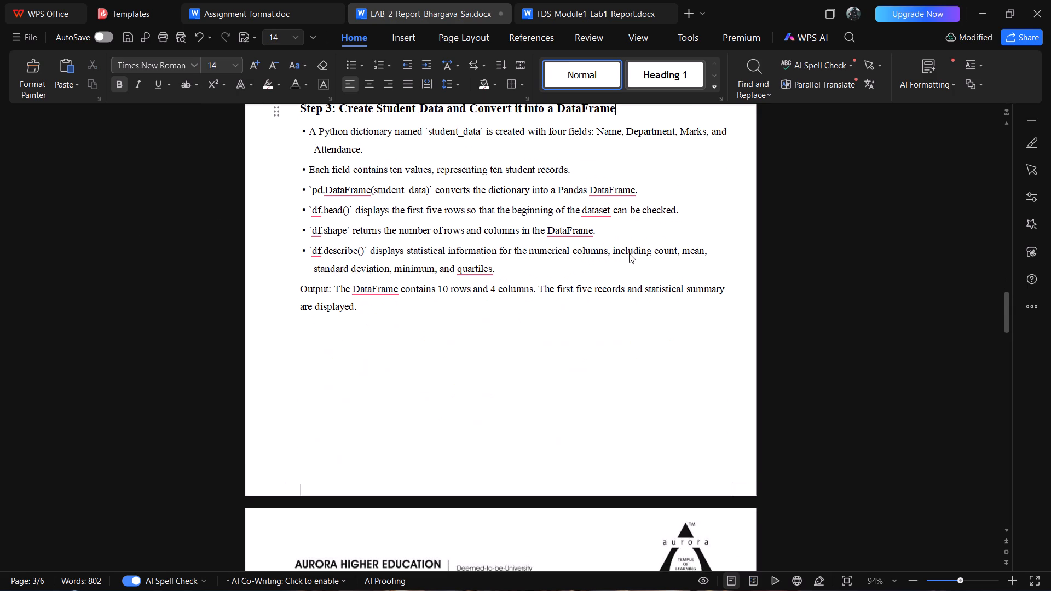
pyautogui.scroll(1, 629, 253)
pyautogui.scroll(-4, 629, 253)
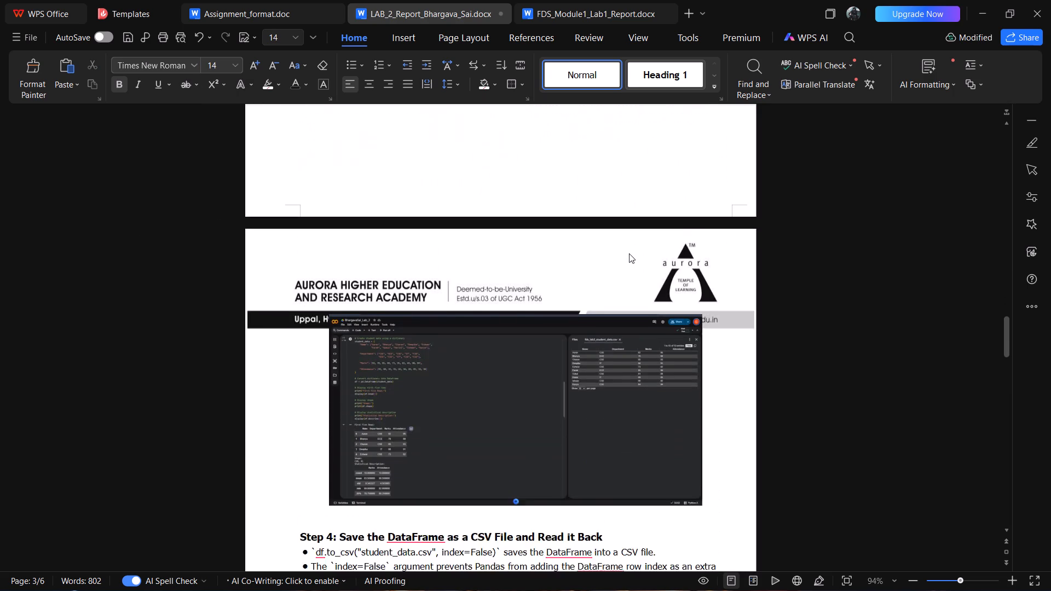
pyautogui.scroll(-2, 629, 253)
pyautogui.scroll(2, 629, 253)
pyautogui.scroll(1, 569, 180)
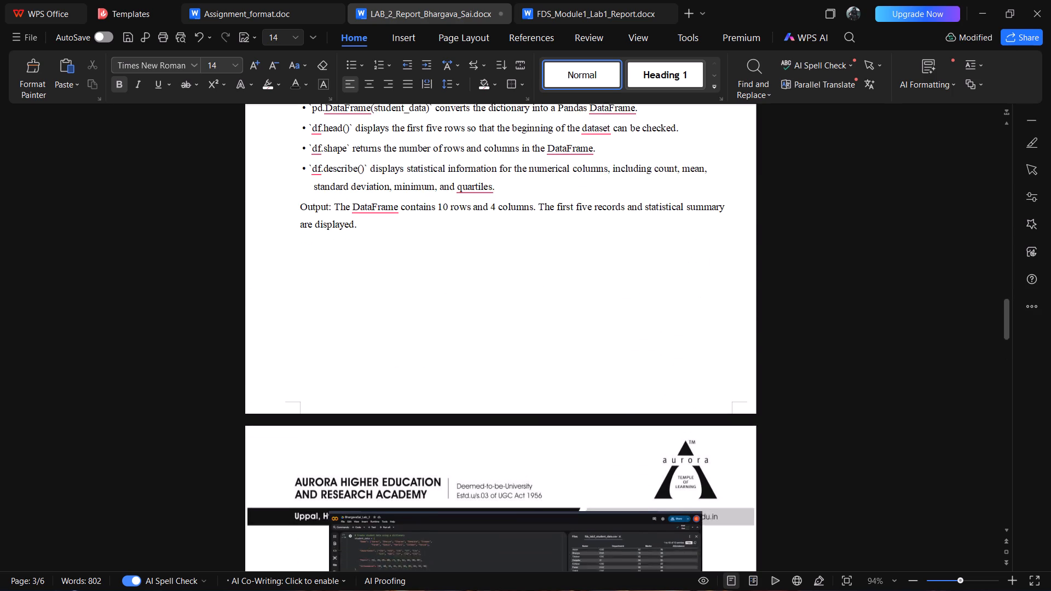
pyautogui.scroll(1, 569, 180)
pyautogui.click(530, 285)
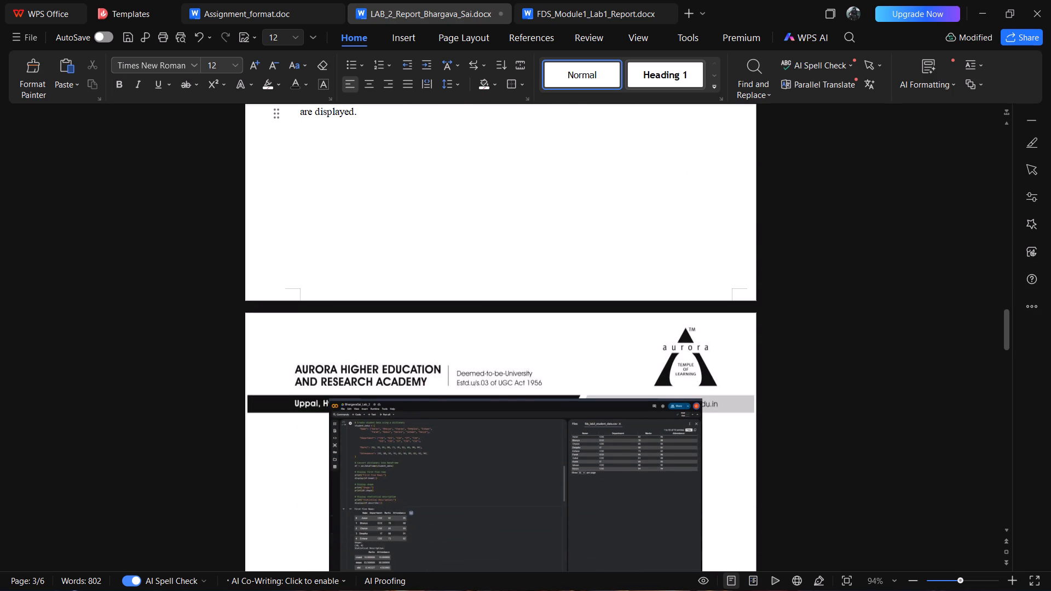
pyautogui.click(503, 358)
pyautogui.press('Return')
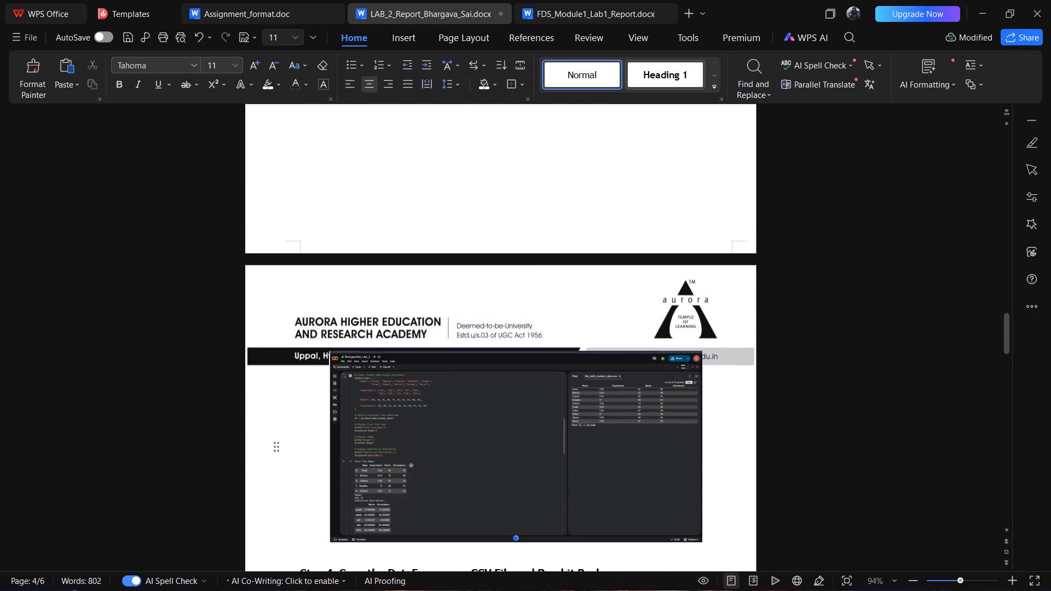
pyautogui.click(523, 196)
pyautogui.press('Up')
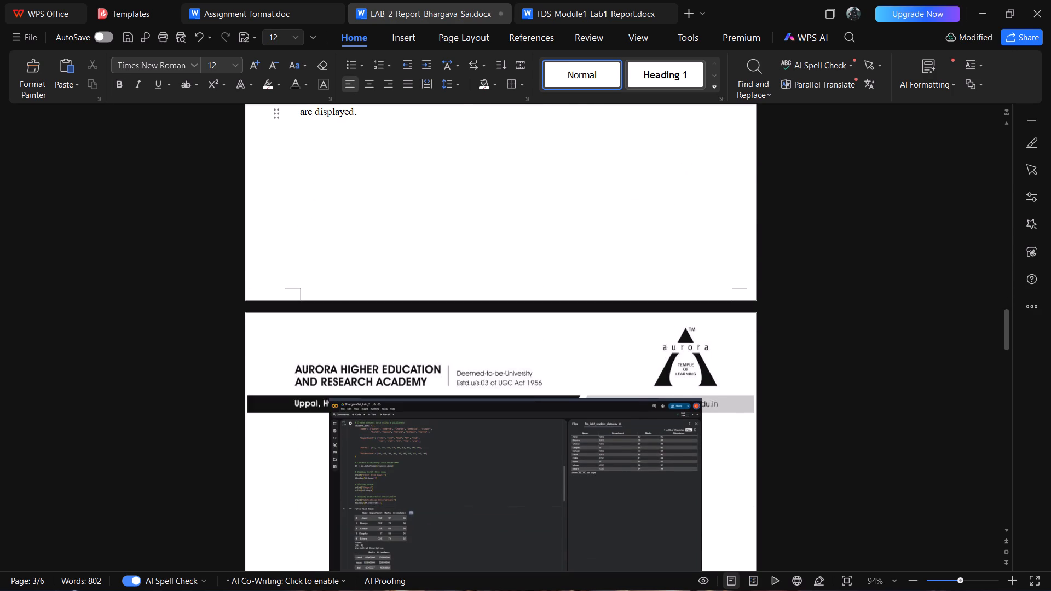
# Review the report from page 1 through the Step 4 section to compare formatting and screenshot placement.
pyautogui.scroll(14, 525, 219)
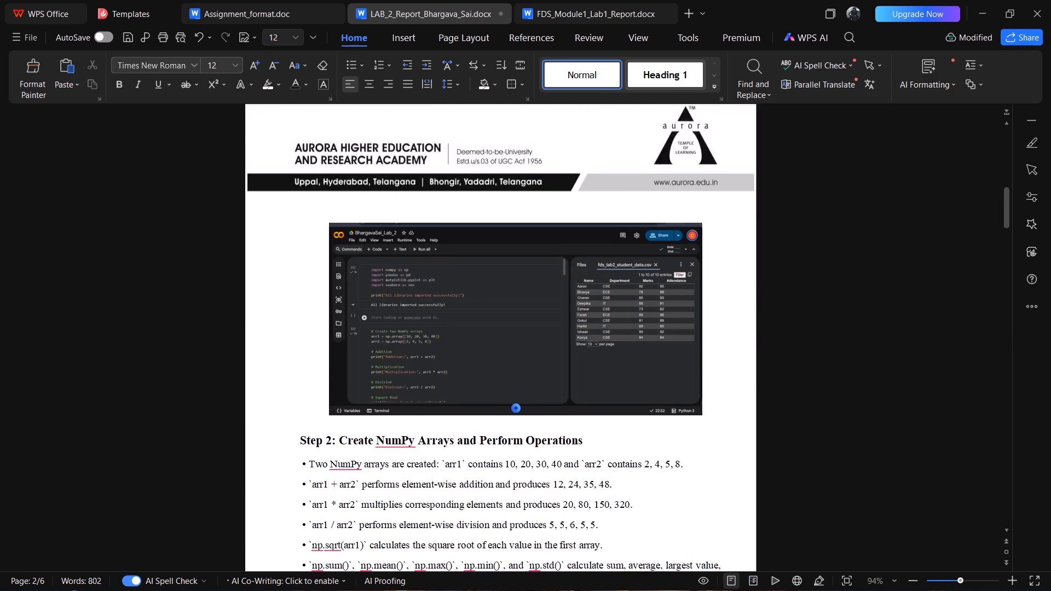
pyautogui.scroll(3, 525, 219)
pyautogui.scroll(-4, 525, 219)
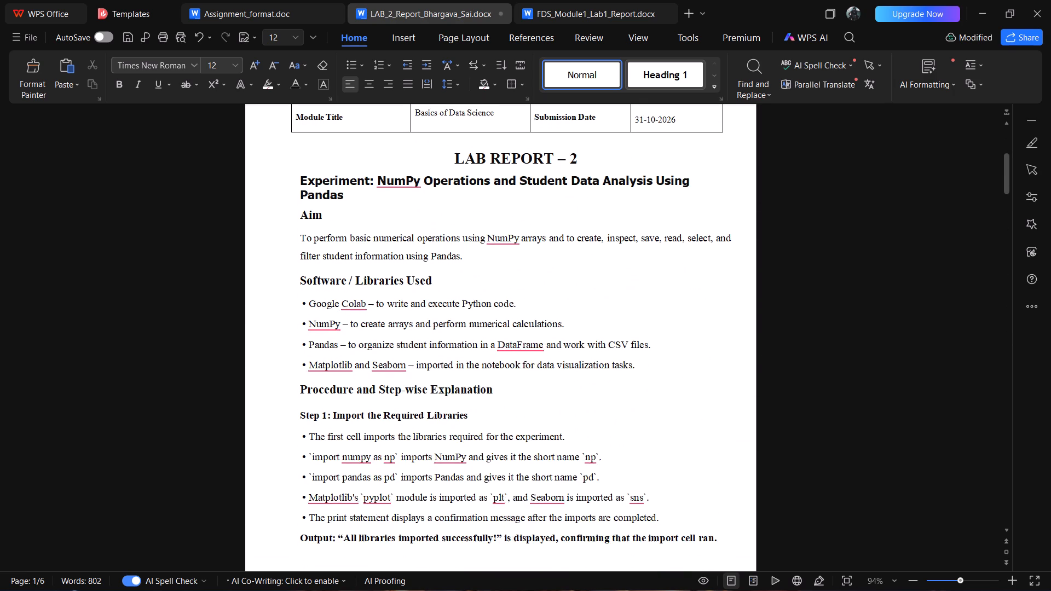
pyautogui.scroll(-2, 525, 219)
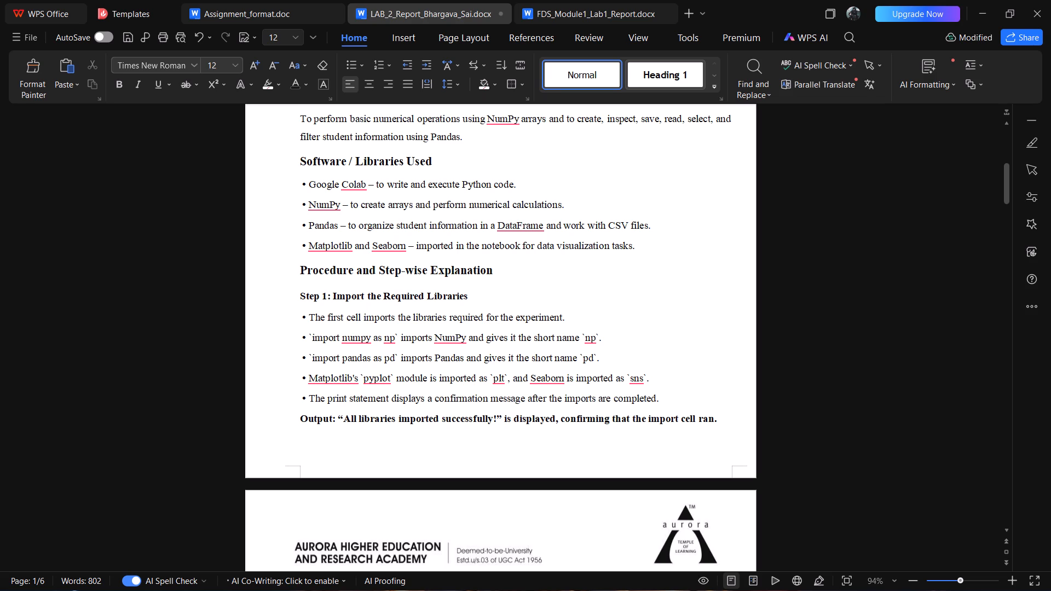
pyautogui.scroll(-9, 525, 219)
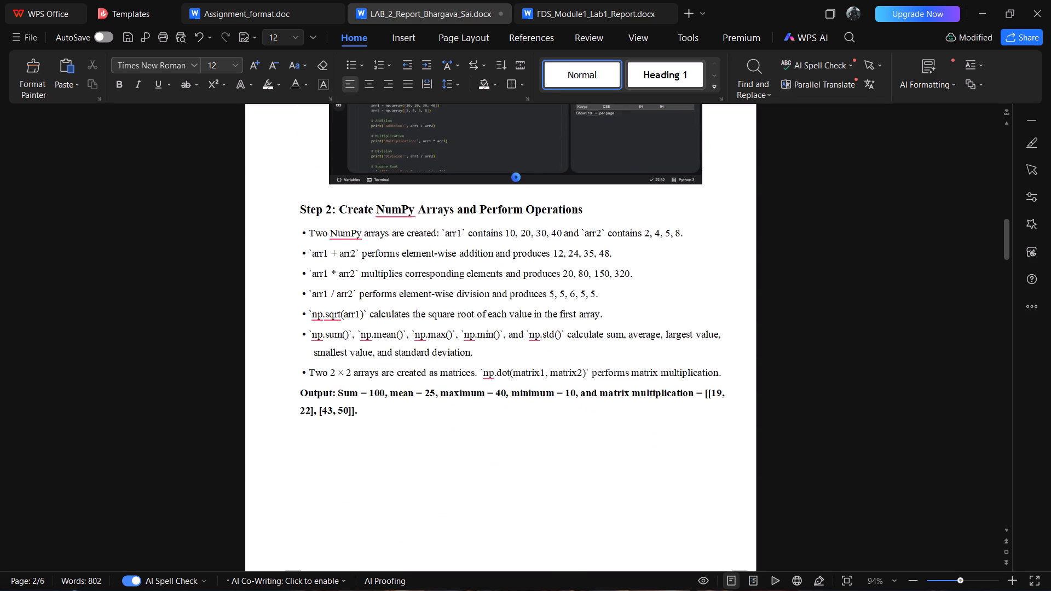
pyautogui.scroll(-14, 525, 219)
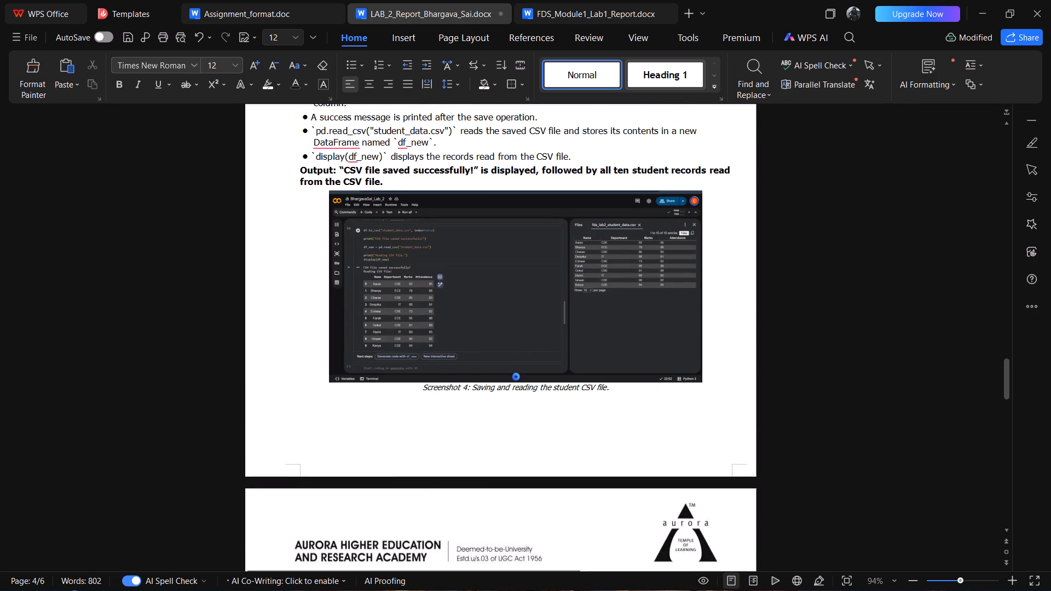
# Compare the report's remaining pages with the explanation layout in FDS_Module1_Lab1_Report, then return to the Lab 2 report.
pyautogui.scroll(-10, 525, 219)
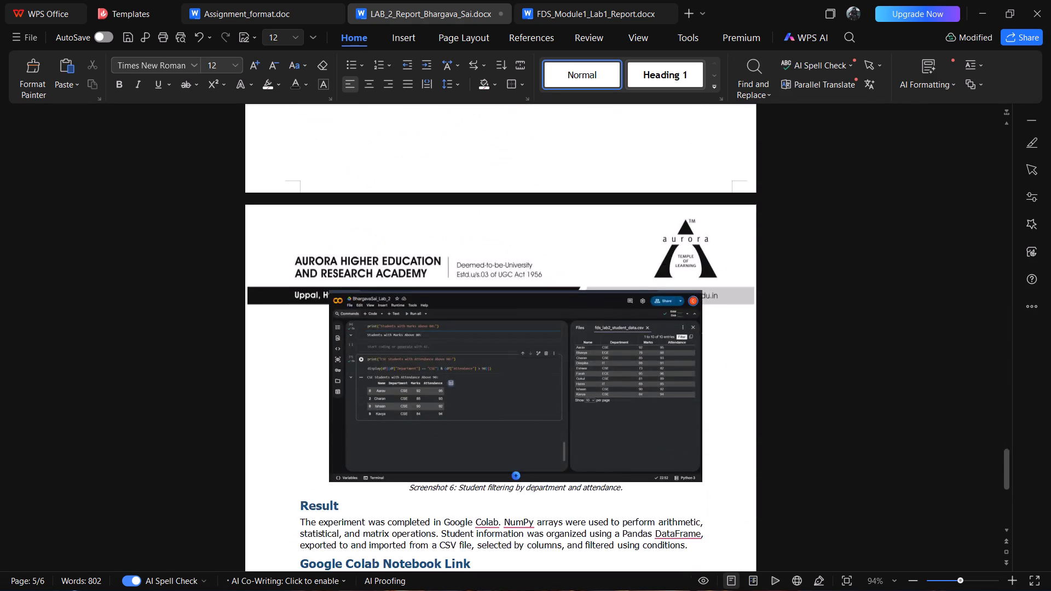
pyautogui.scroll(-3, 525, 219)
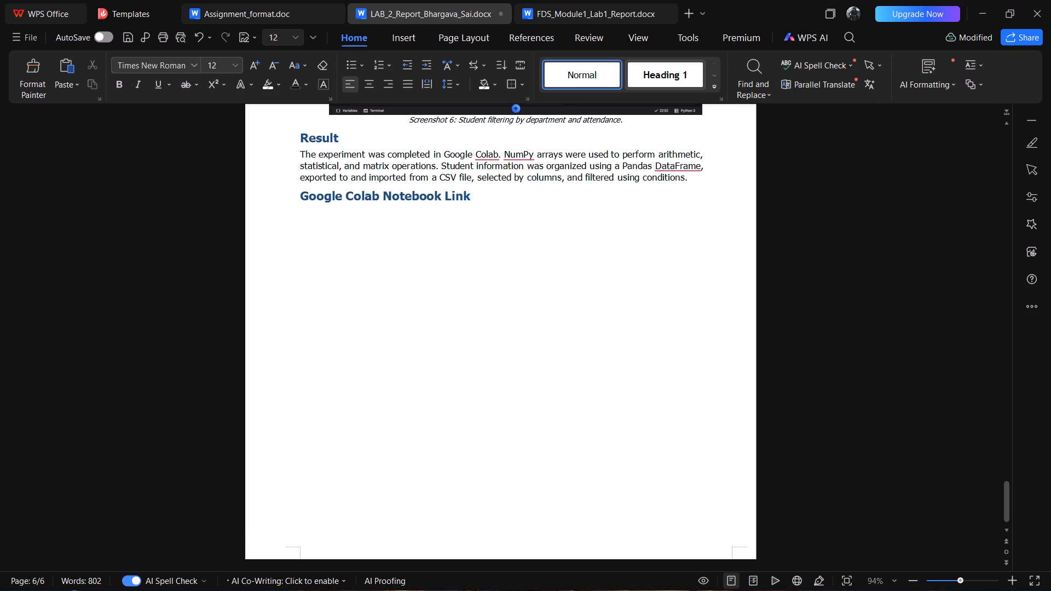
pyautogui.scroll(3, 525, 219)
pyautogui.click(580, 0)
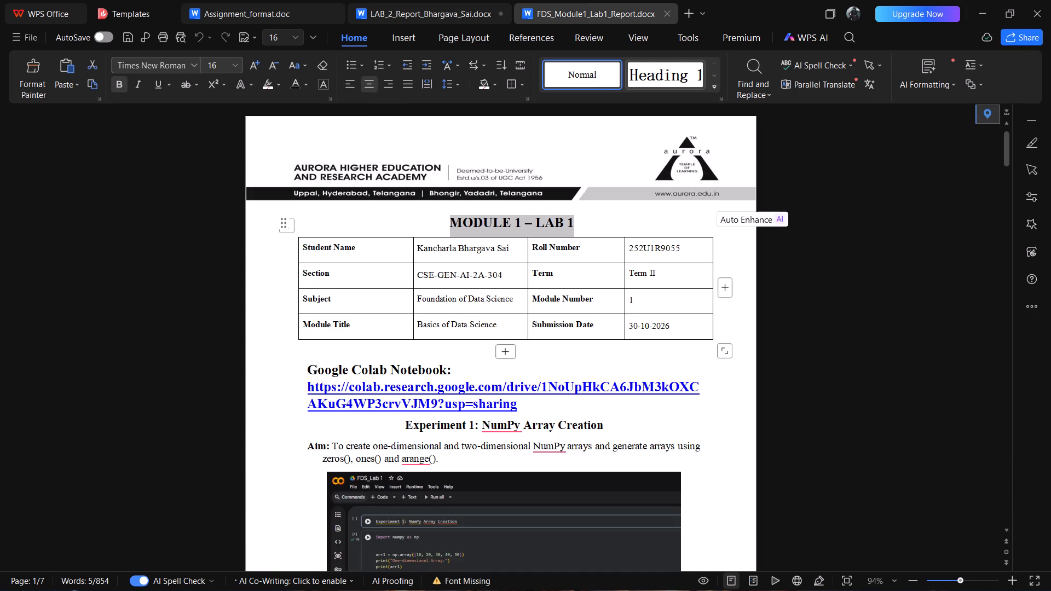
pyautogui.scroll(-6, 549, 322)
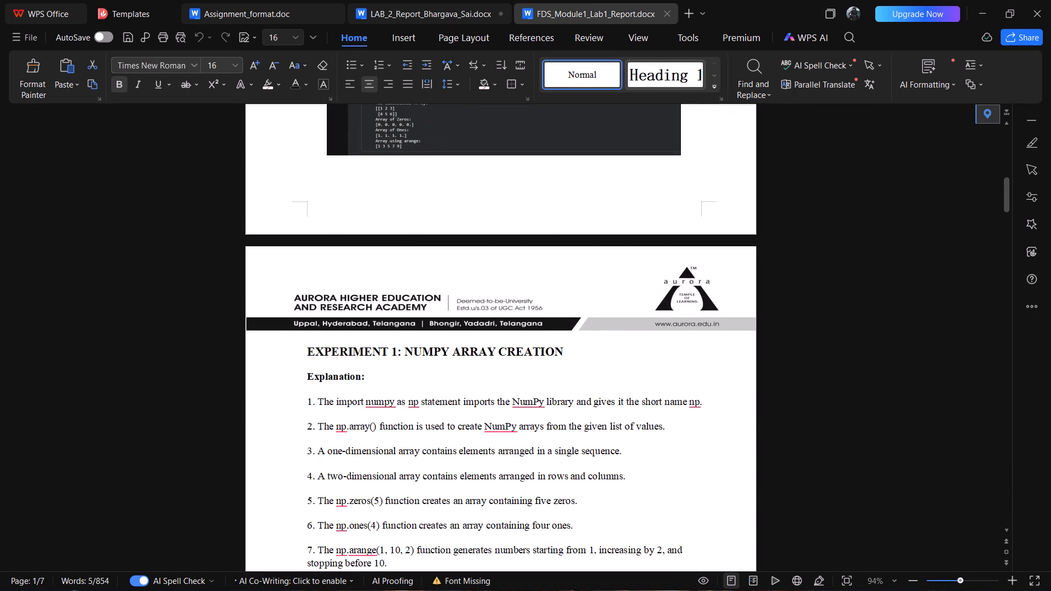
pyautogui.scroll(-3, 549, 322)
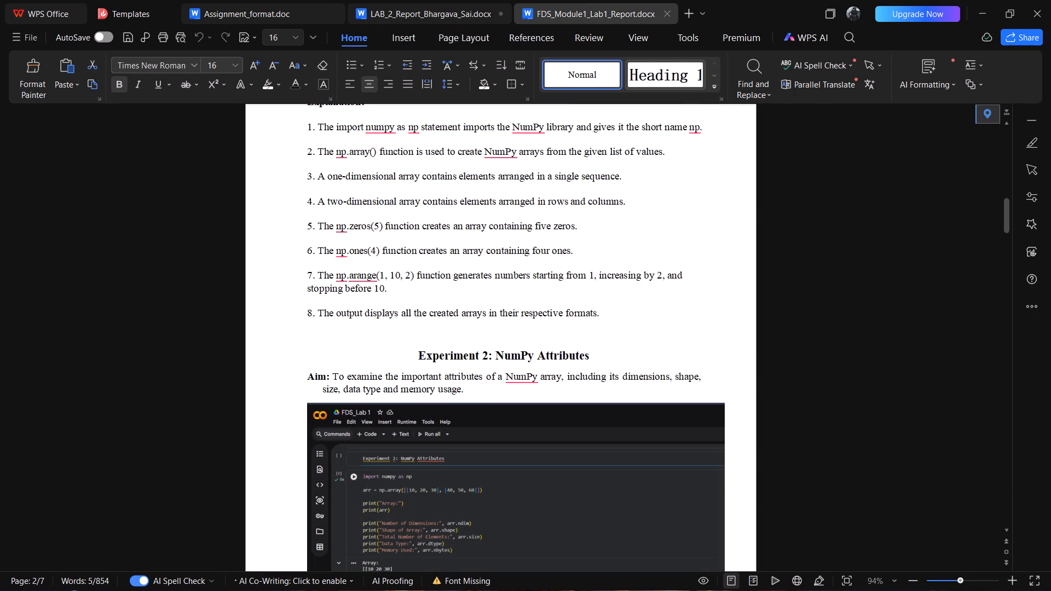
pyautogui.click(592, 1)
pyautogui.click(462, 0)
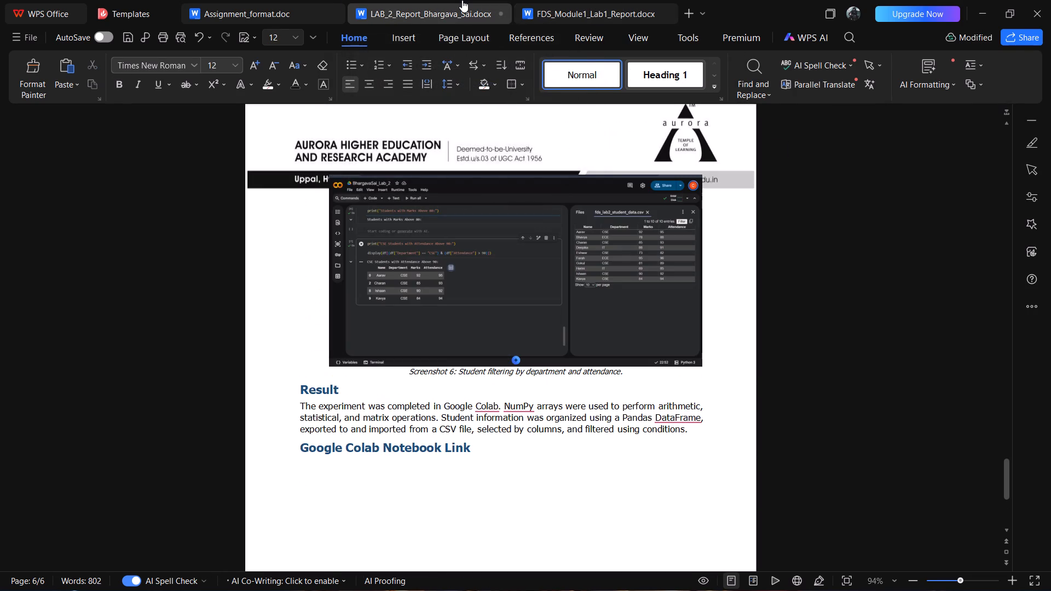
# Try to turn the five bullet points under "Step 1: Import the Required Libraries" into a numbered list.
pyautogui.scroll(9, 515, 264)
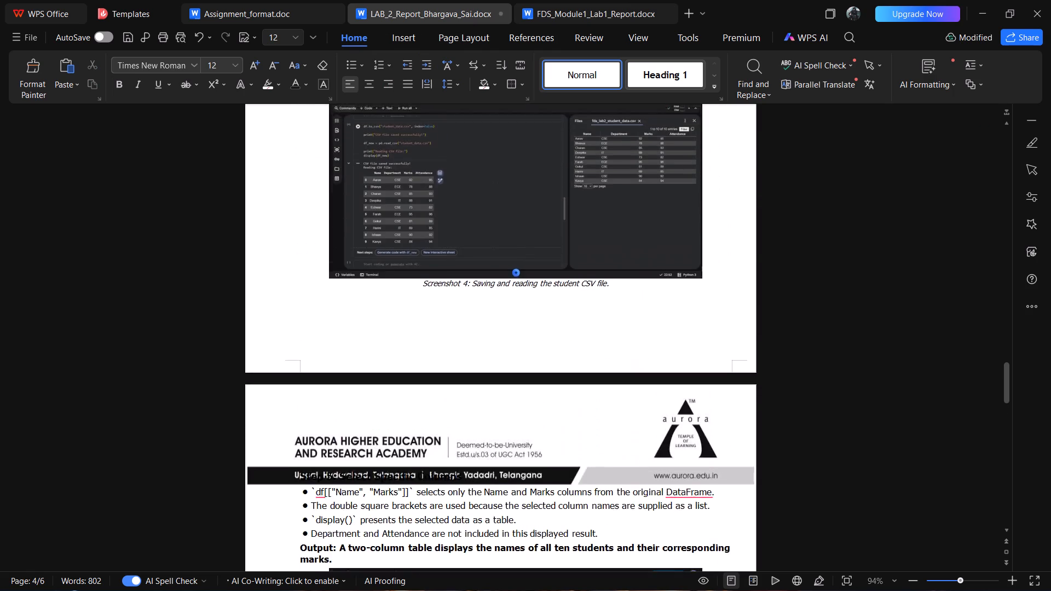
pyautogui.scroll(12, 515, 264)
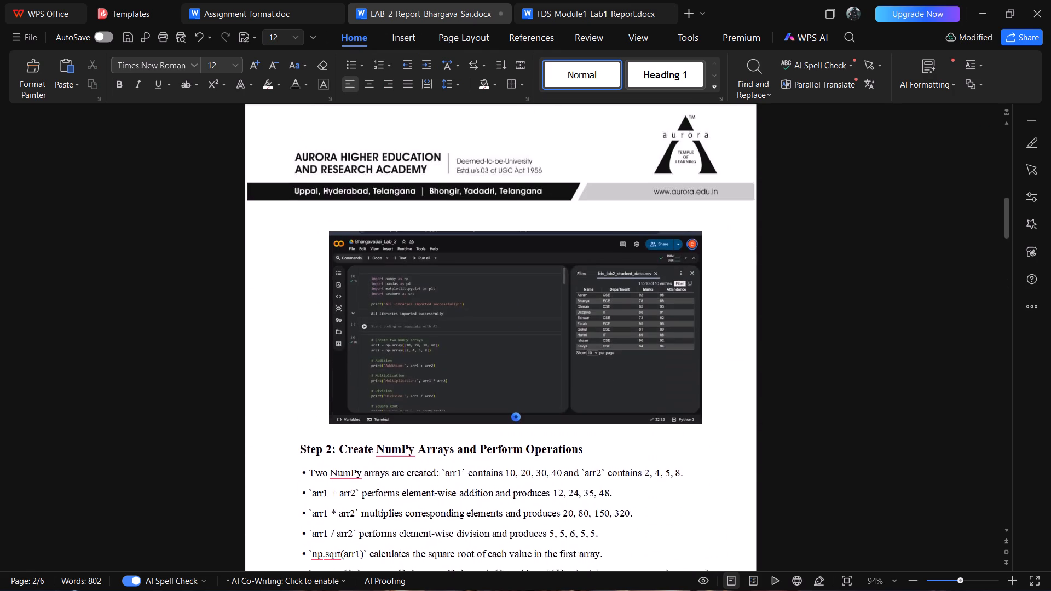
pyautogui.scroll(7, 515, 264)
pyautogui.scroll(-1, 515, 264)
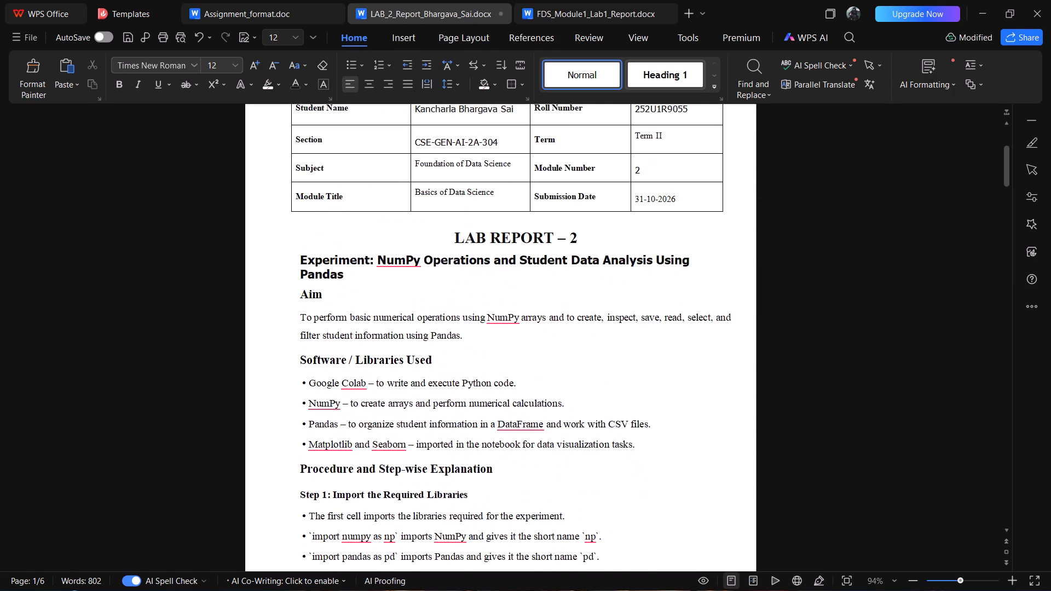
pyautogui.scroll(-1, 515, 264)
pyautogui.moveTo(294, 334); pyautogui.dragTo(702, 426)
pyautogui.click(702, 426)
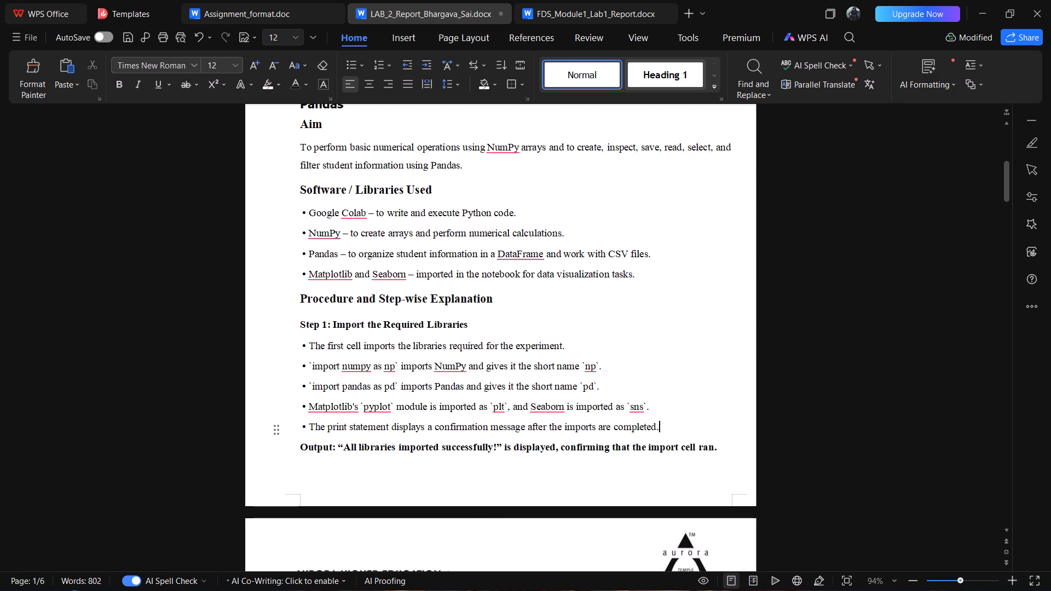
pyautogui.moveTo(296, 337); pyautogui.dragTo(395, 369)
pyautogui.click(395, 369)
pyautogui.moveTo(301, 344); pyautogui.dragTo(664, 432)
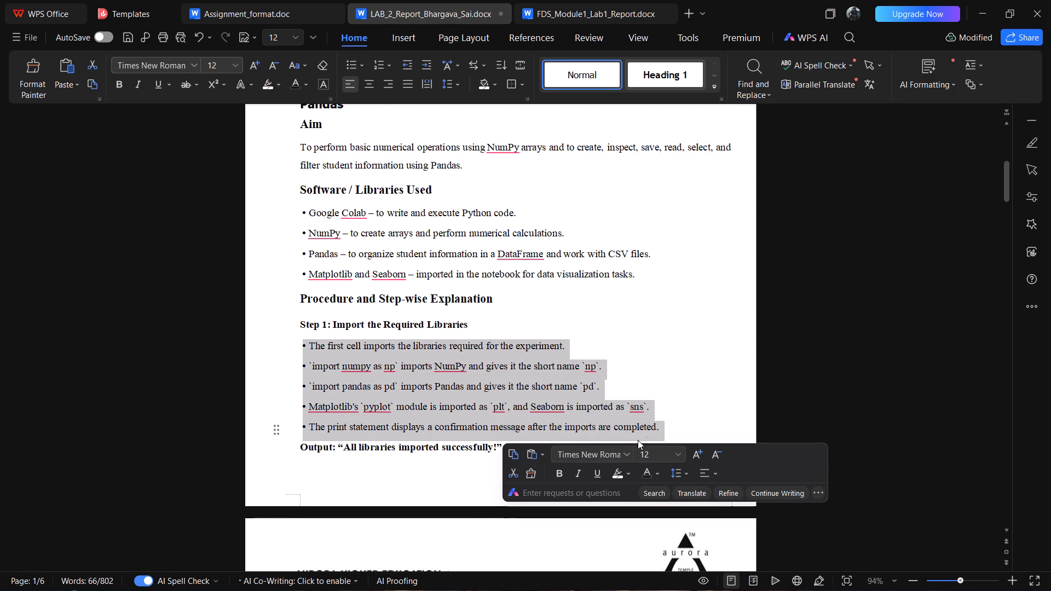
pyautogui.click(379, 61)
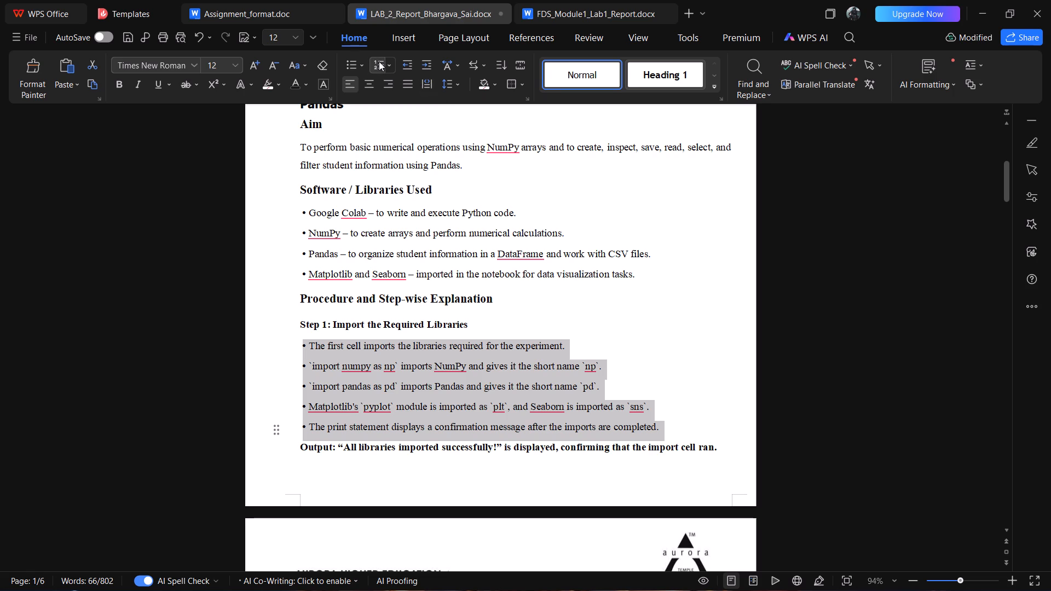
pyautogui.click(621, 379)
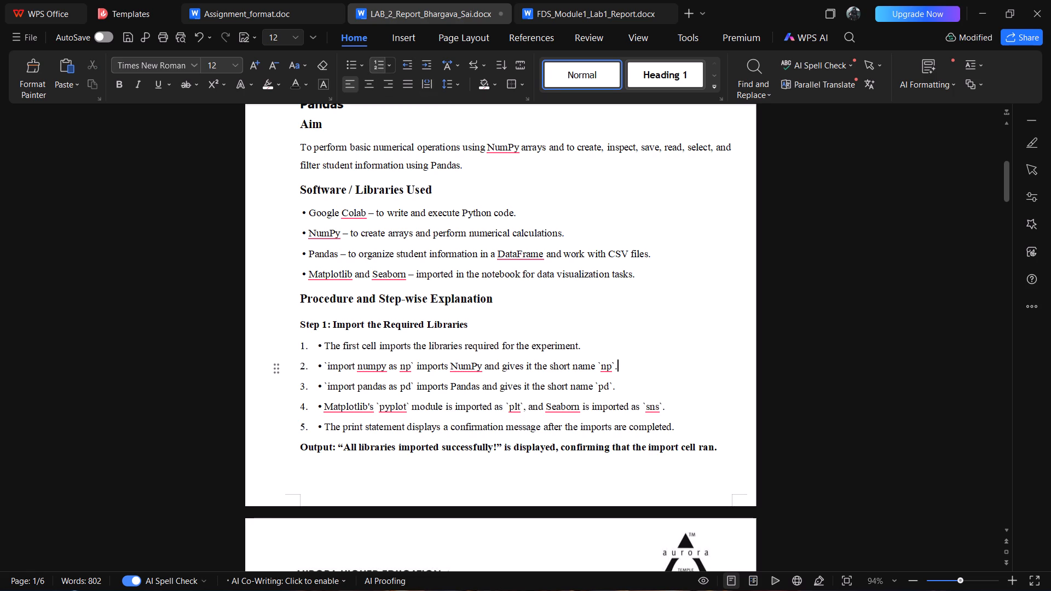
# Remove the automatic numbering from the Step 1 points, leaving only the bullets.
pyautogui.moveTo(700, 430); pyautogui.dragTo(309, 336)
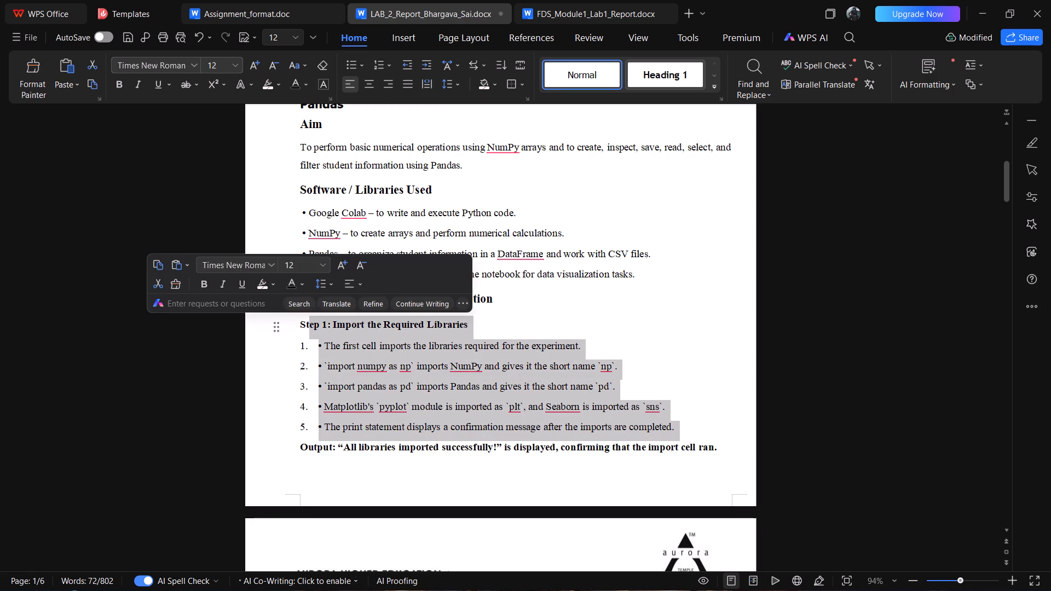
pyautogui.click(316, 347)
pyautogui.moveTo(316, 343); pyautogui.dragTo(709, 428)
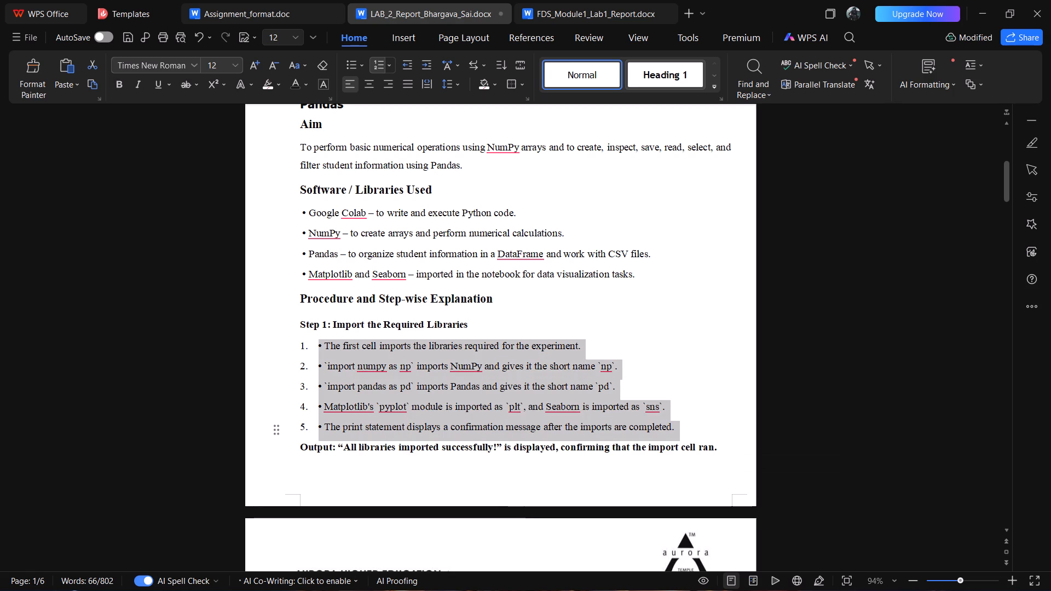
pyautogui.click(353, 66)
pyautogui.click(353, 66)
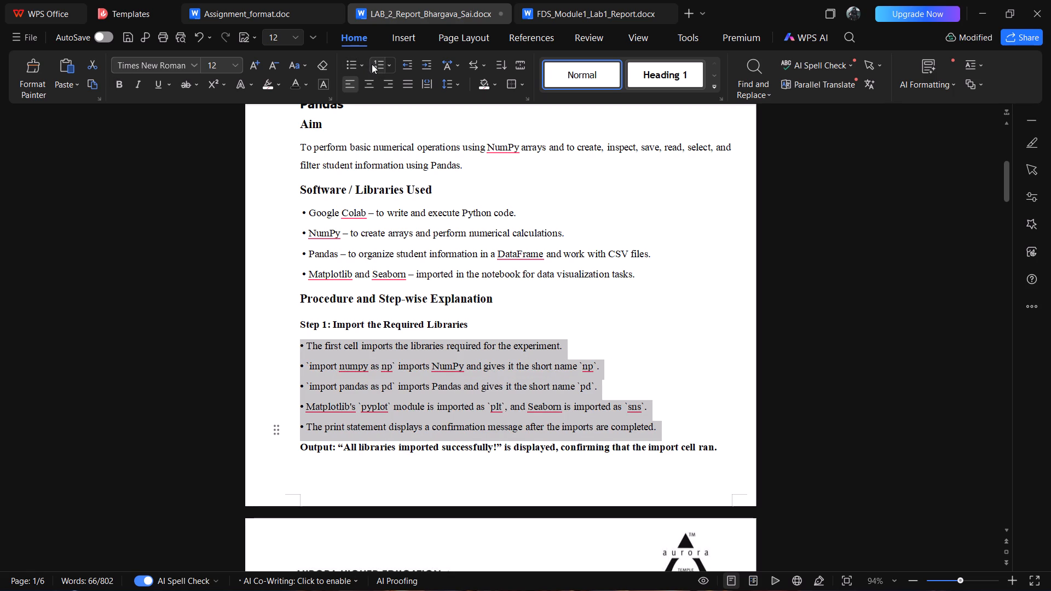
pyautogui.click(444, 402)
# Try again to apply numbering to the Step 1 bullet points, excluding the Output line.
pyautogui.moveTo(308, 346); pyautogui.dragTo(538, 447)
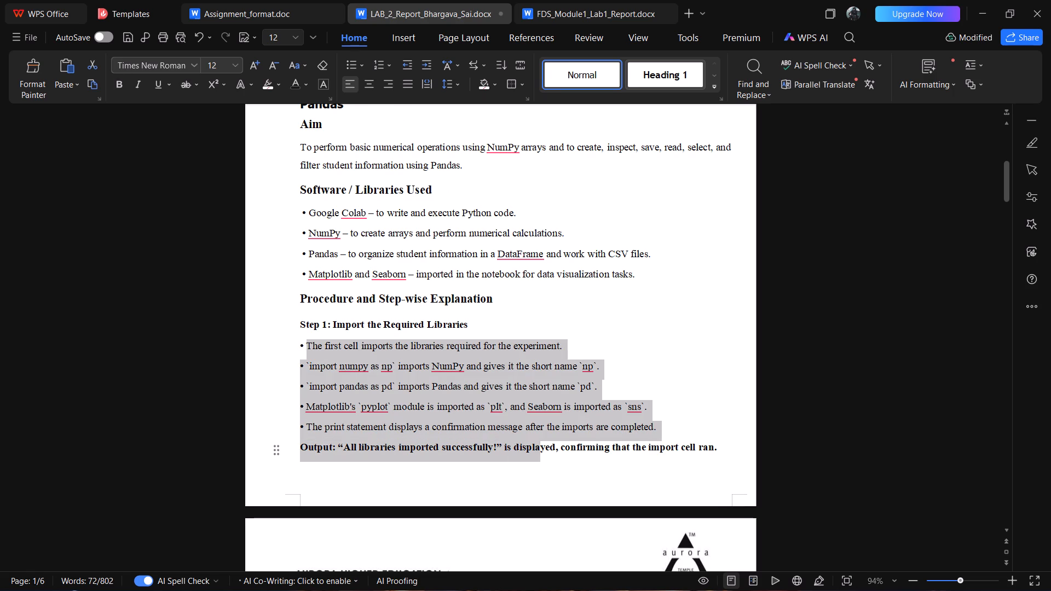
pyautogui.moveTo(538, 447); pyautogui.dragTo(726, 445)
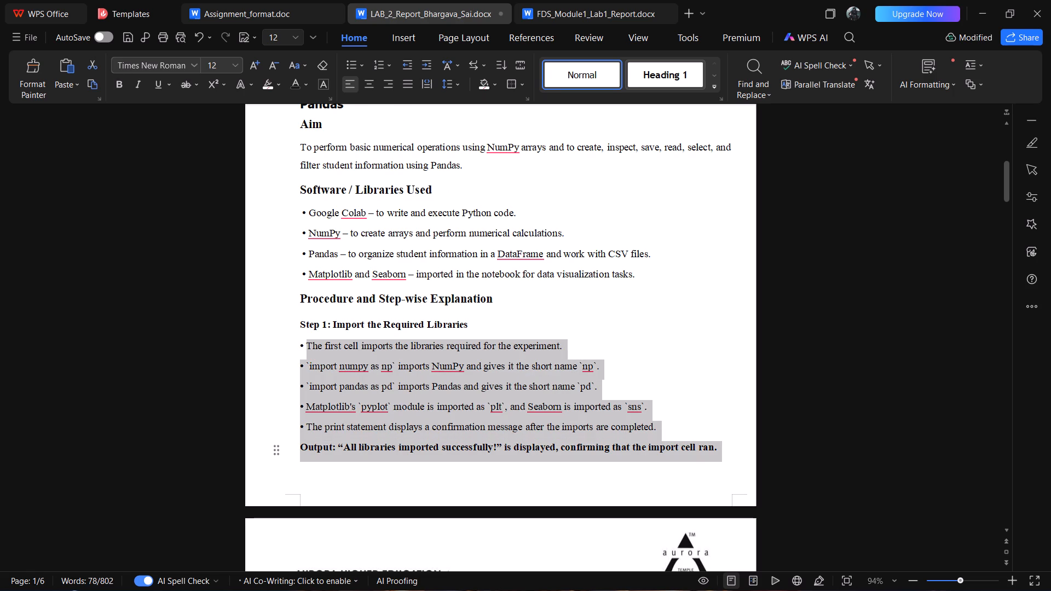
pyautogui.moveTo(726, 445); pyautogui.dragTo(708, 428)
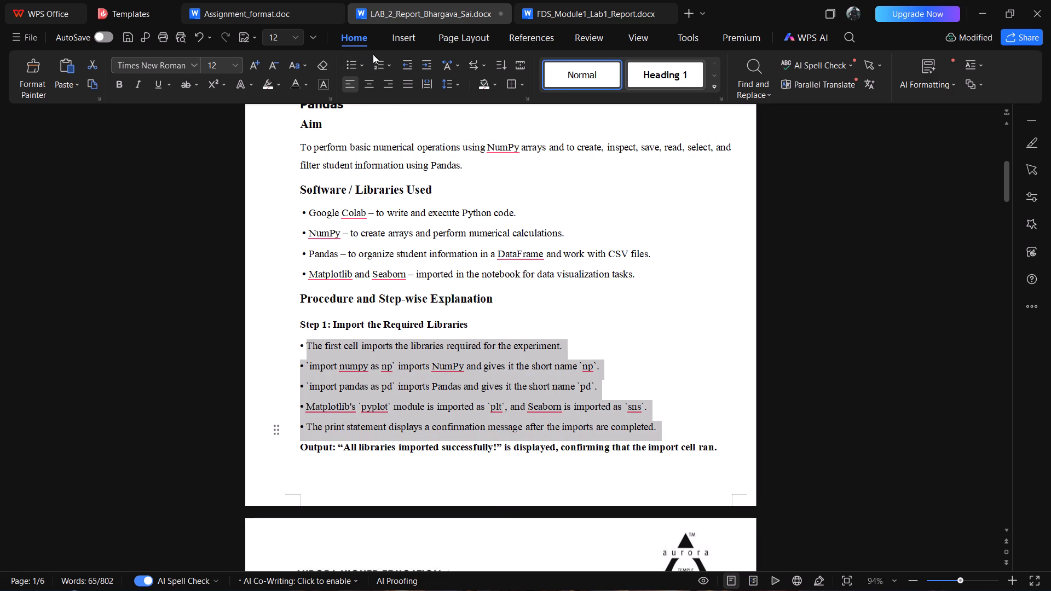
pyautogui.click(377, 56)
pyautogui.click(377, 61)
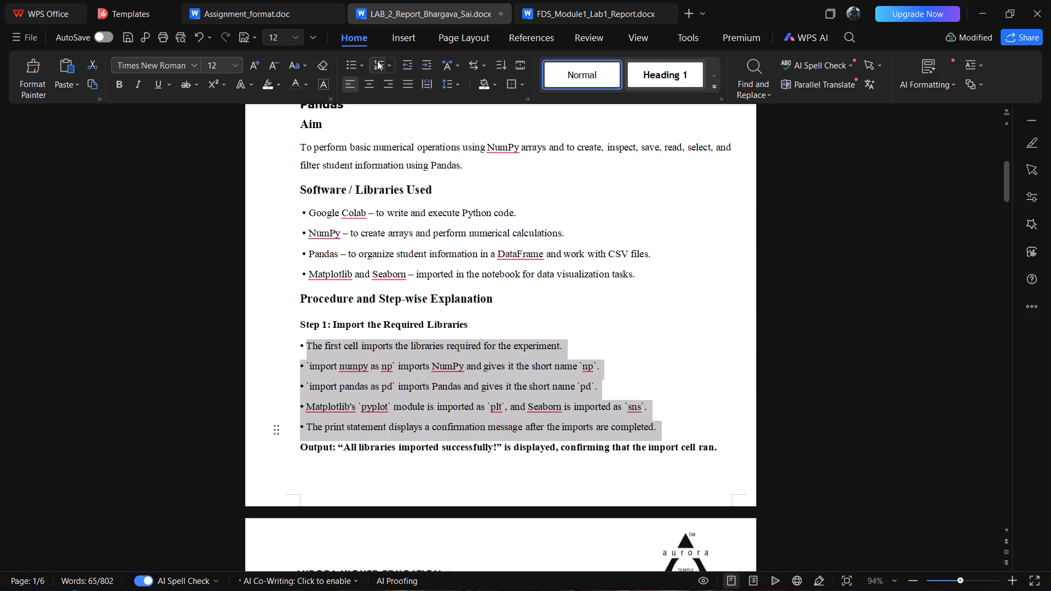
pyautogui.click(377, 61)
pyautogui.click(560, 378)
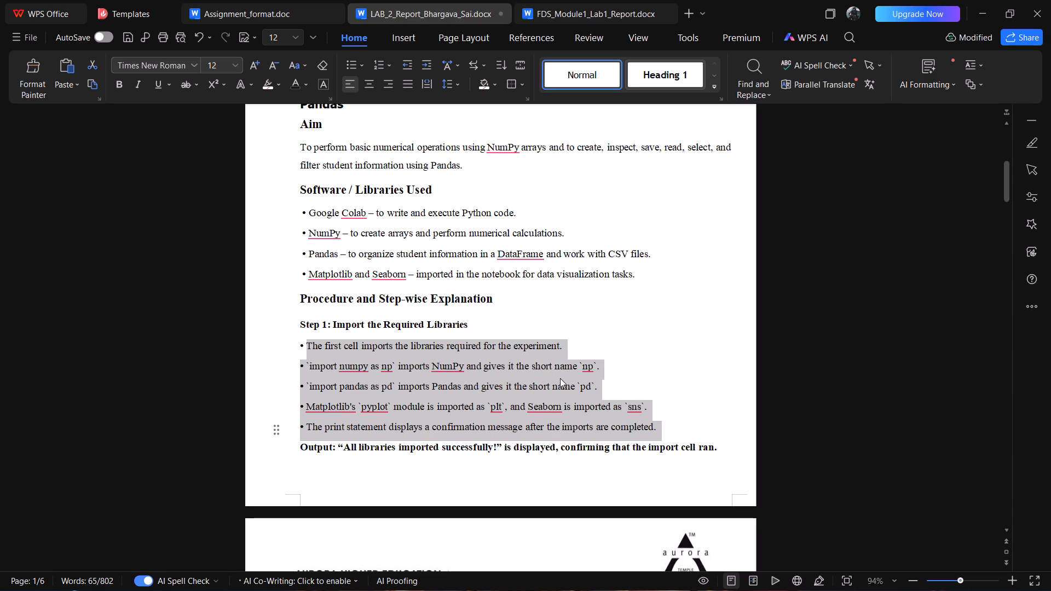
# Format the whole Step 4 text, from heading to Output line, as Times New Roman, size 12, with 1.5 line spacing.
pyautogui.scroll(-5, 363, 354)
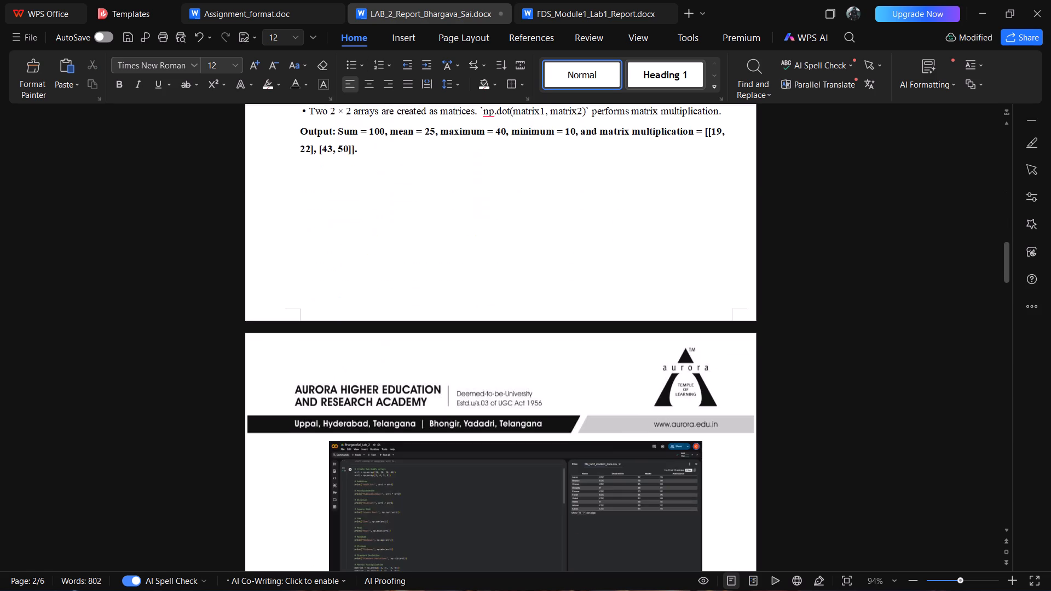
pyautogui.scroll(-12, 363, 354)
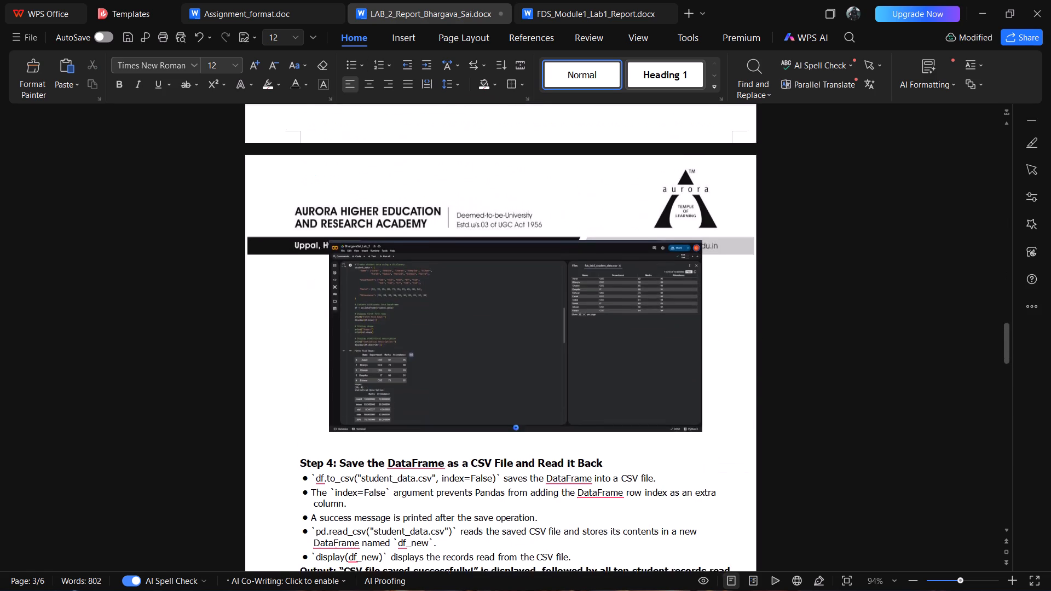
pyautogui.scroll(-5, 363, 354)
pyautogui.scroll(1, 363, 354)
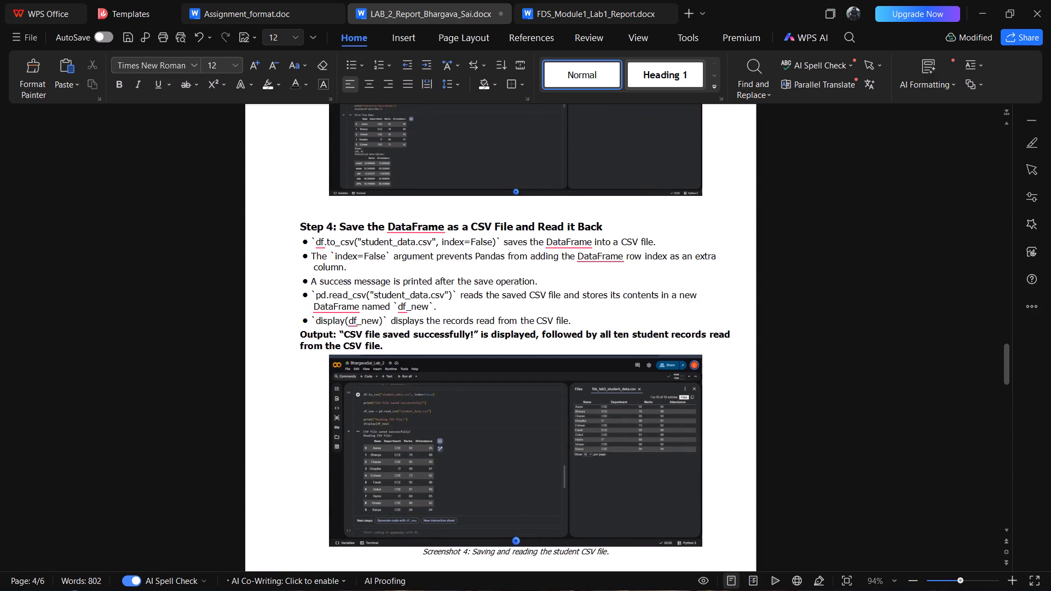
pyautogui.moveTo(399, 350); pyautogui.dragTo(288, 233)
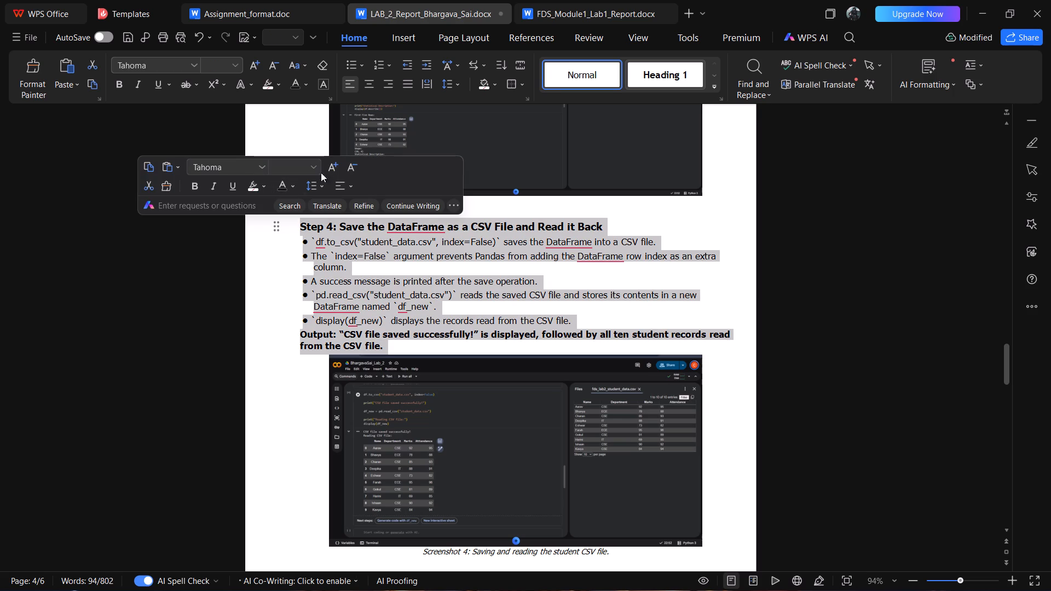
pyautogui.click(322, 184)
pyautogui.click(334, 235)
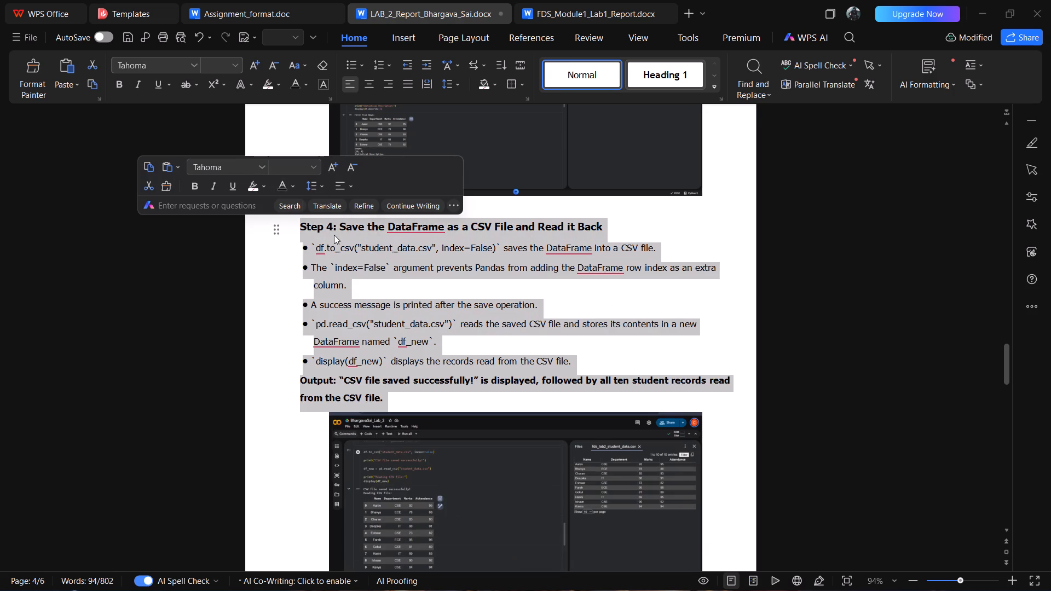
pyautogui.click(262, 167)
pyautogui.click(259, 259)
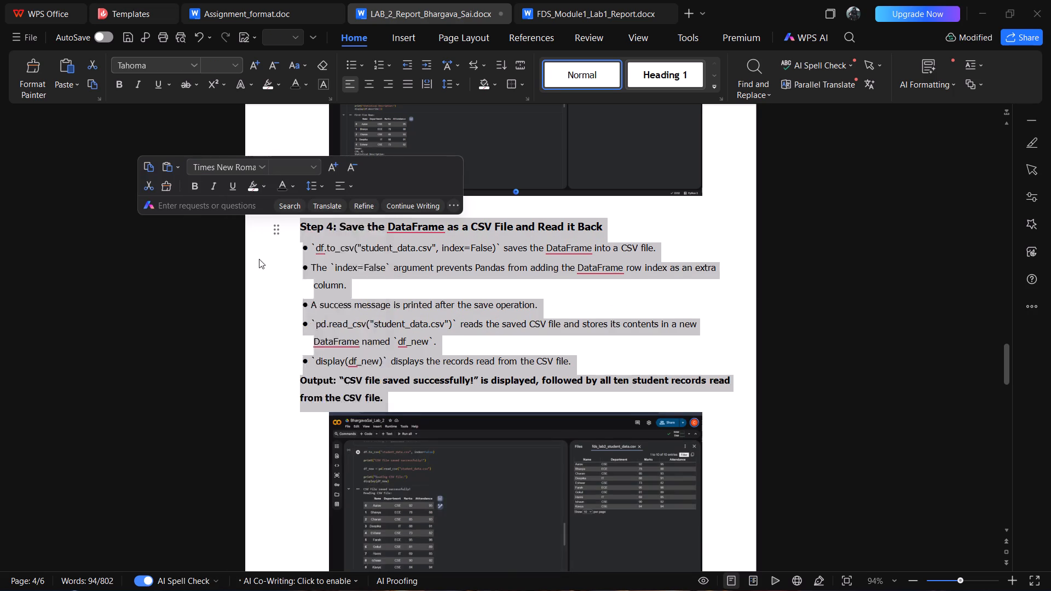
pyautogui.click(315, 168)
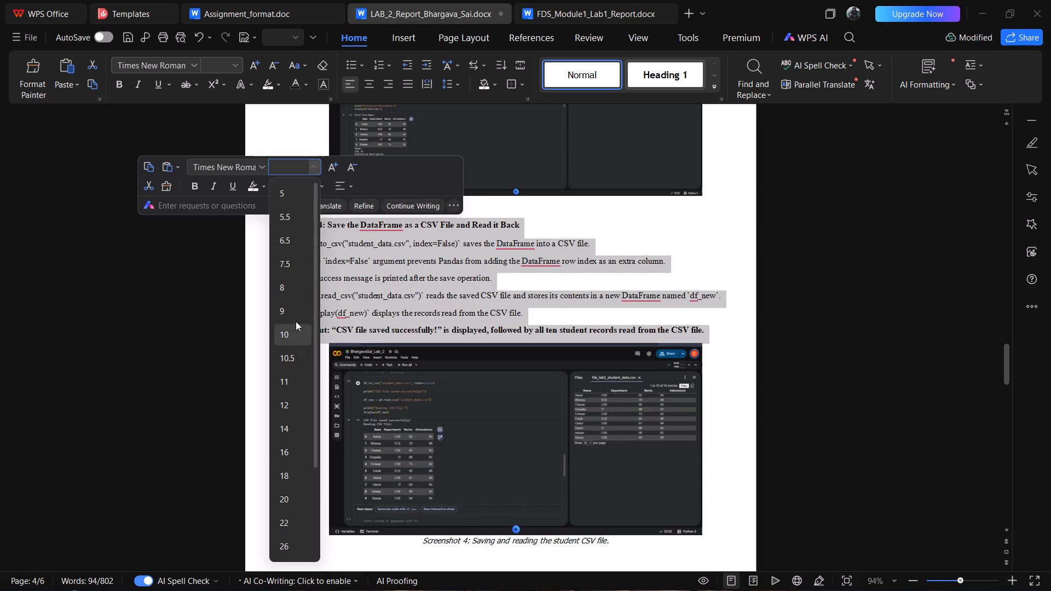
pyautogui.click(292, 398)
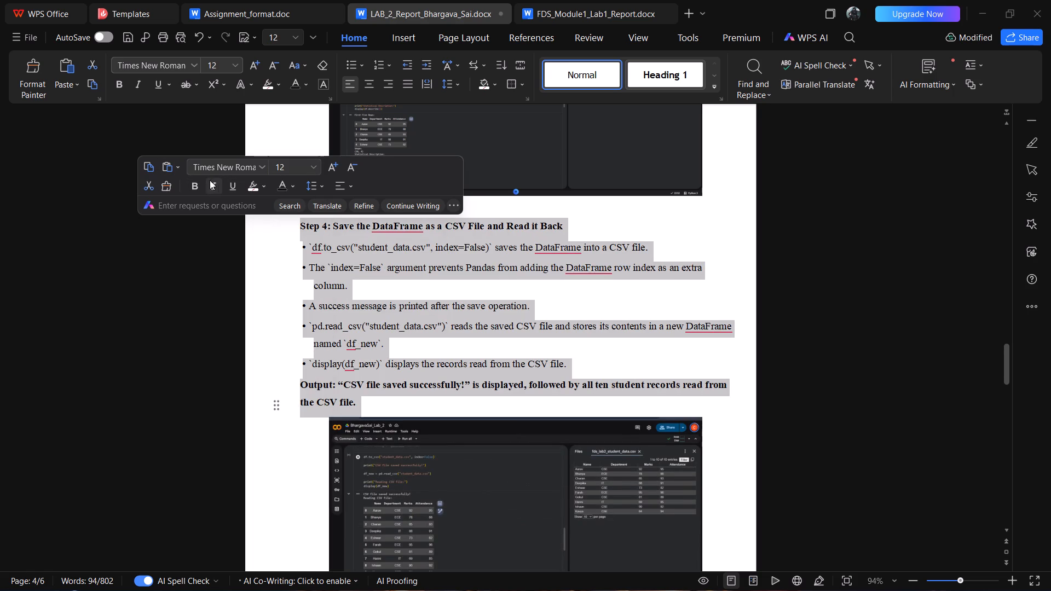
pyautogui.click(442, 312)
# Set the "Step 4: Save the DataFrame as a CSV File and Read it Back" heading to font size 14.
pyautogui.moveTo(581, 221); pyautogui.dragTo(323, 224)
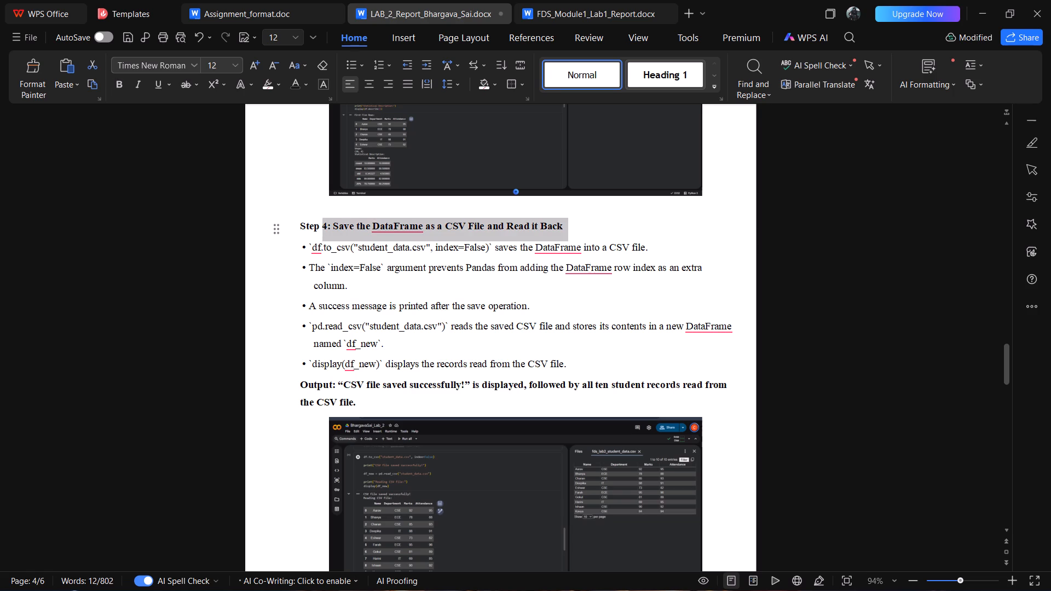
pyautogui.moveTo(323, 224); pyautogui.dragTo(296, 225)
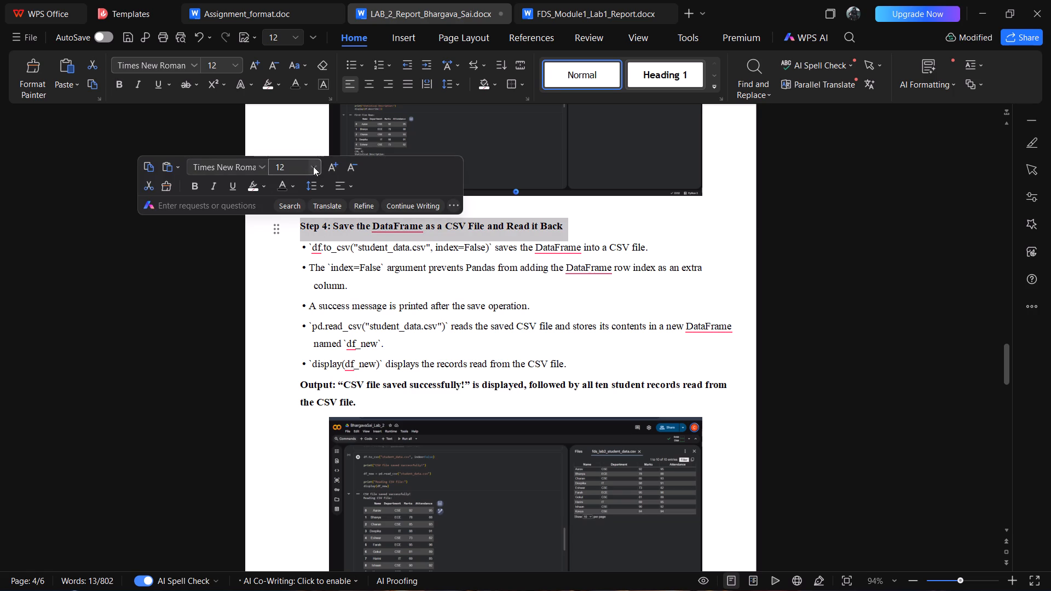
pyautogui.click(313, 166)
pyautogui.click(287, 433)
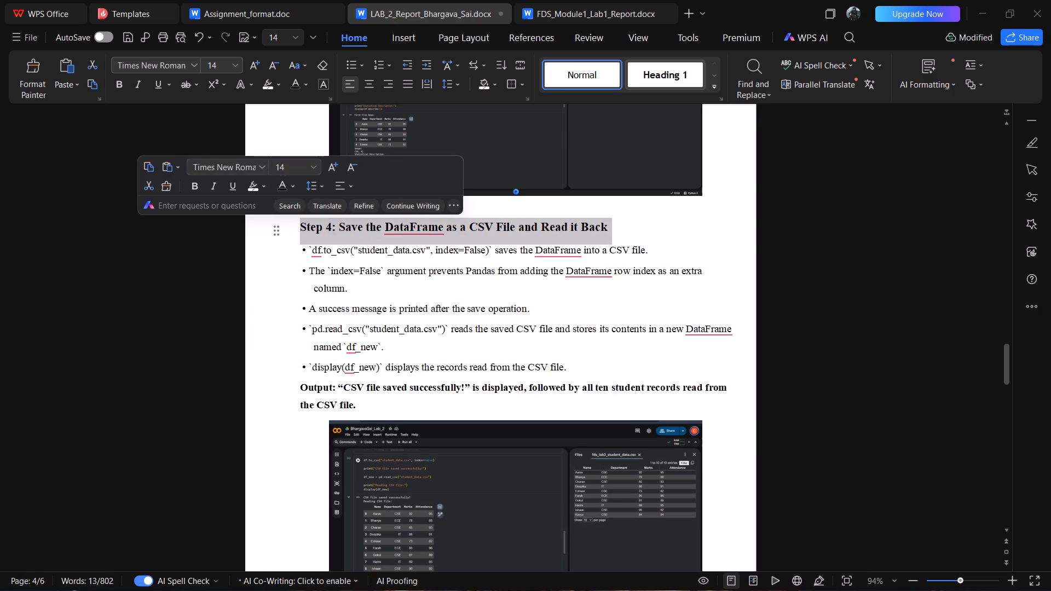
pyautogui.click(489, 383)
pyautogui.scroll(-5, 489, 383)
pyautogui.scroll(1, 489, 383)
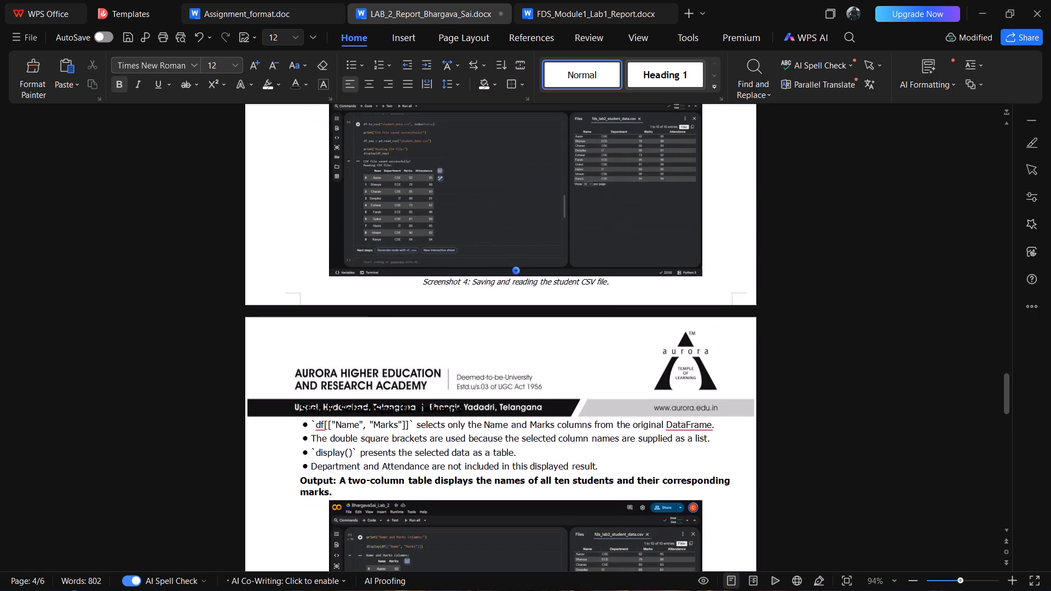
# Delete the Screenshot 4 caption about saving and reading the student CSV file.
pyautogui.moveTo(616, 290); pyautogui.dragTo(427, 281)
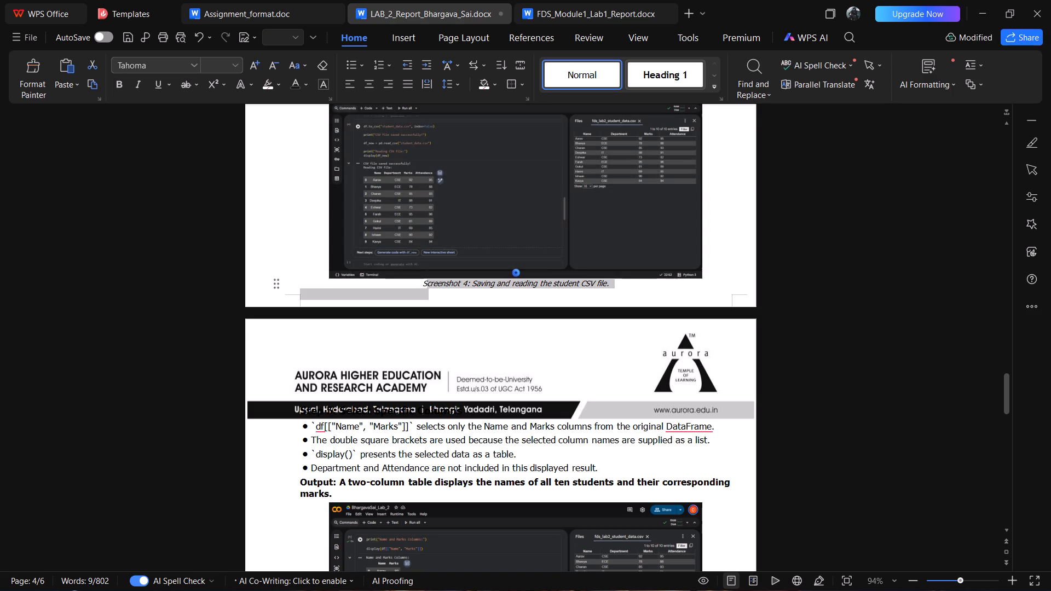
pyautogui.moveTo(427, 281); pyautogui.dragTo(420, 282)
pyautogui.press('BackSpace')
# Look back over the formatted Steps 1 to 4 and their screenshots, checking the layout down to Step 5.
pyautogui.scroll(2, 420, 282)
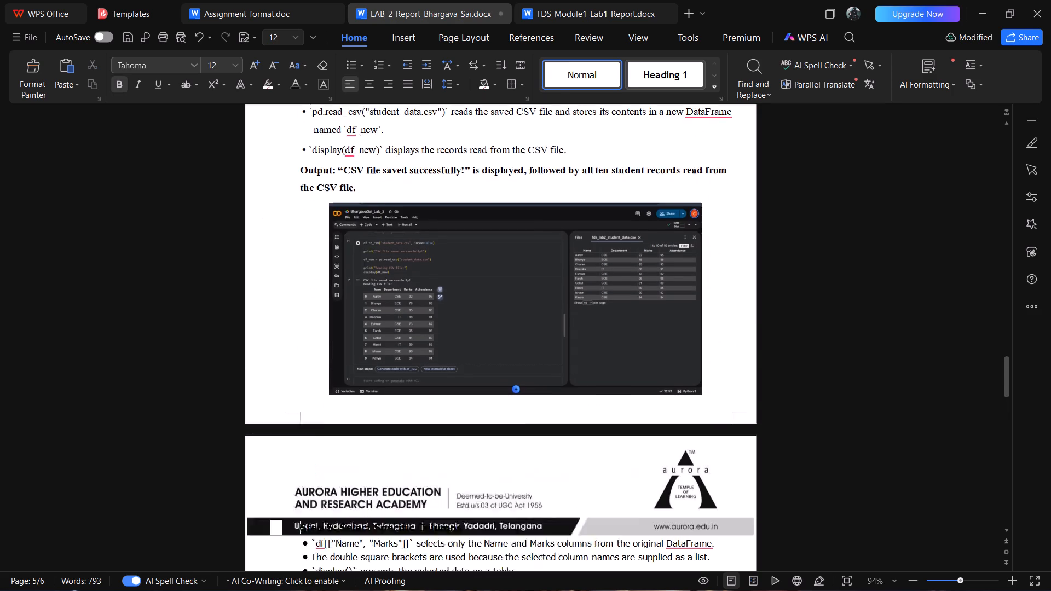
pyautogui.scroll(10, 420, 282)
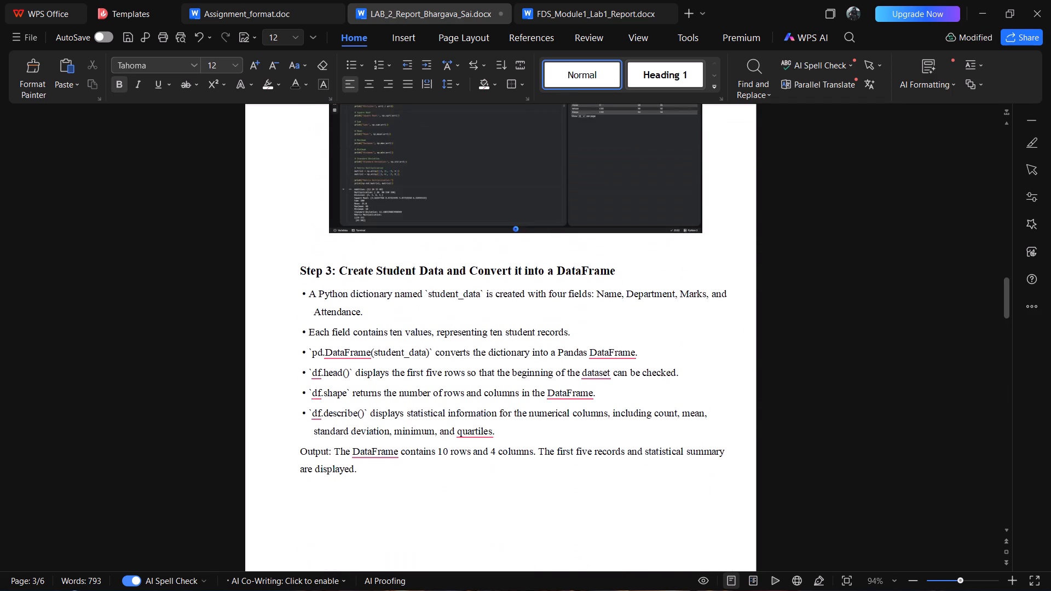
pyautogui.scroll(12, 420, 282)
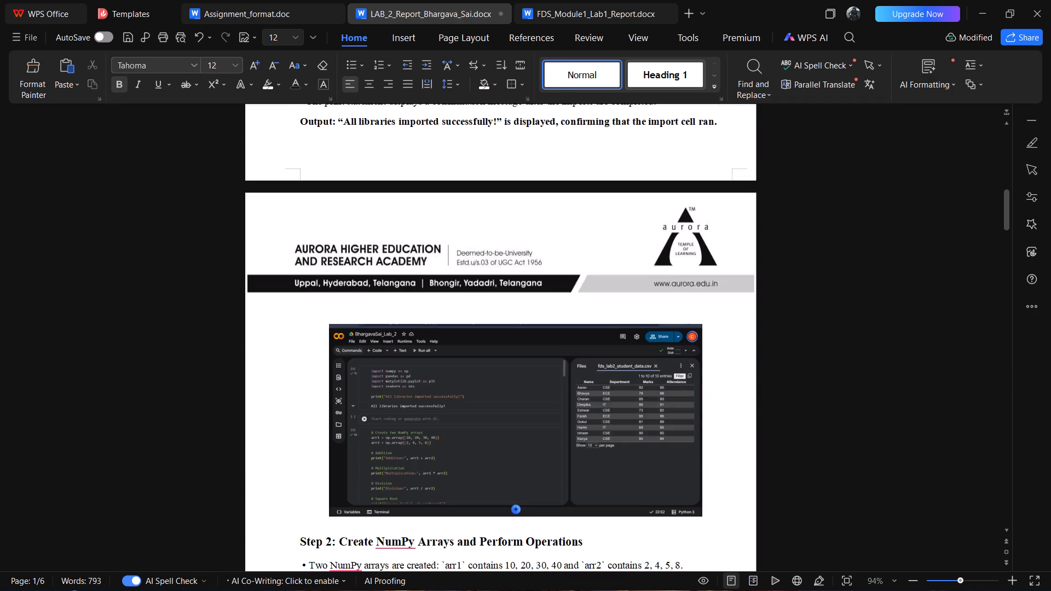
pyautogui.scroll(4, 420, 282)
pyautogui.scroll(-5, 420, 282)
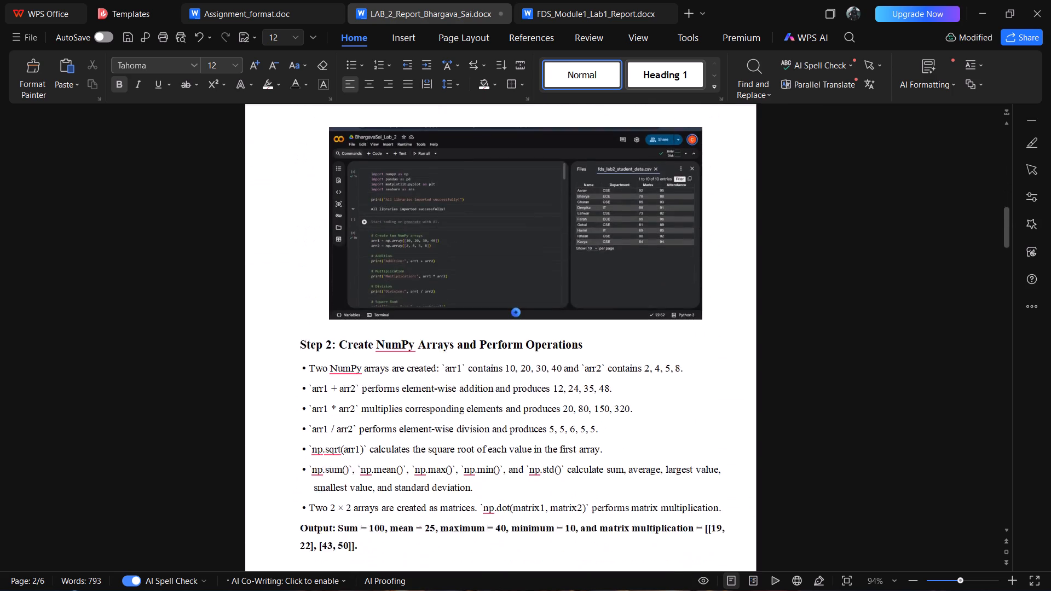
pyautogui.scroll(-10, 420, 282)
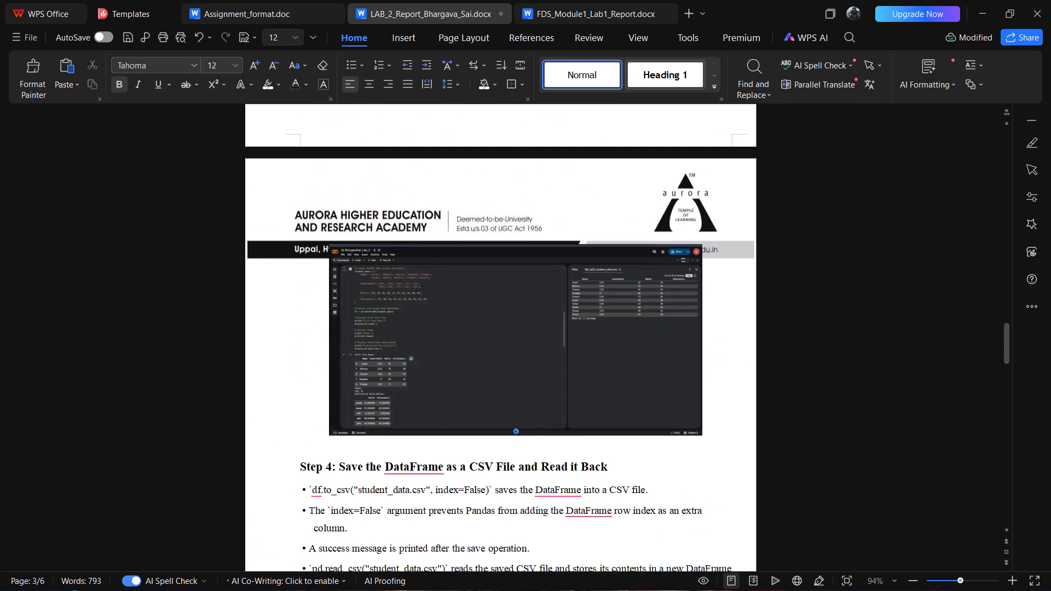
pyautogui.scroll(-10, 420, 282)
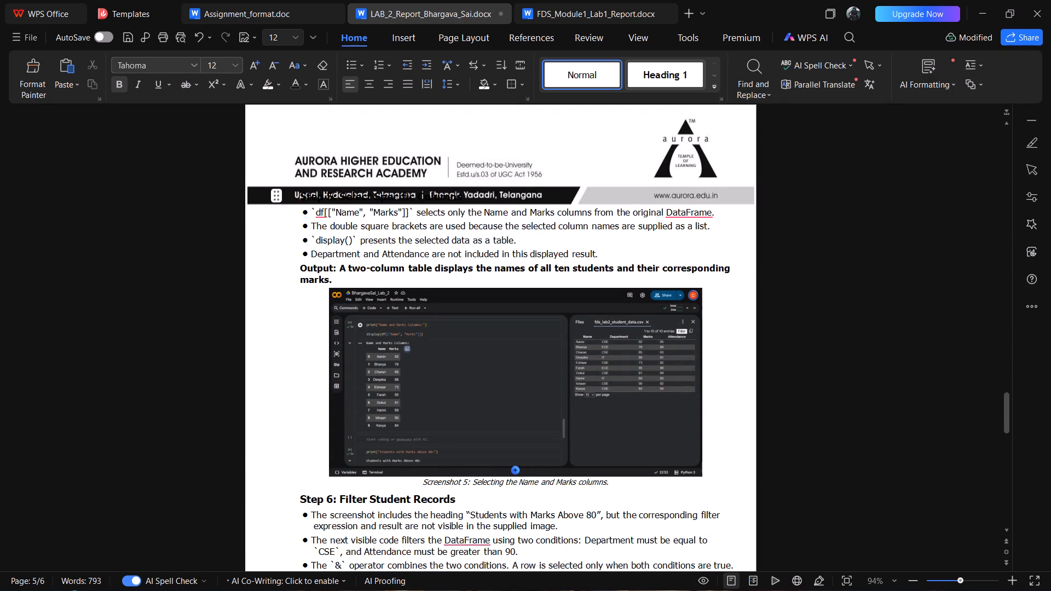
# Insert a blank line before the Step 5 heading to move it clear of the page header banner.
pyautogui.scroll(-7, 420, 282)
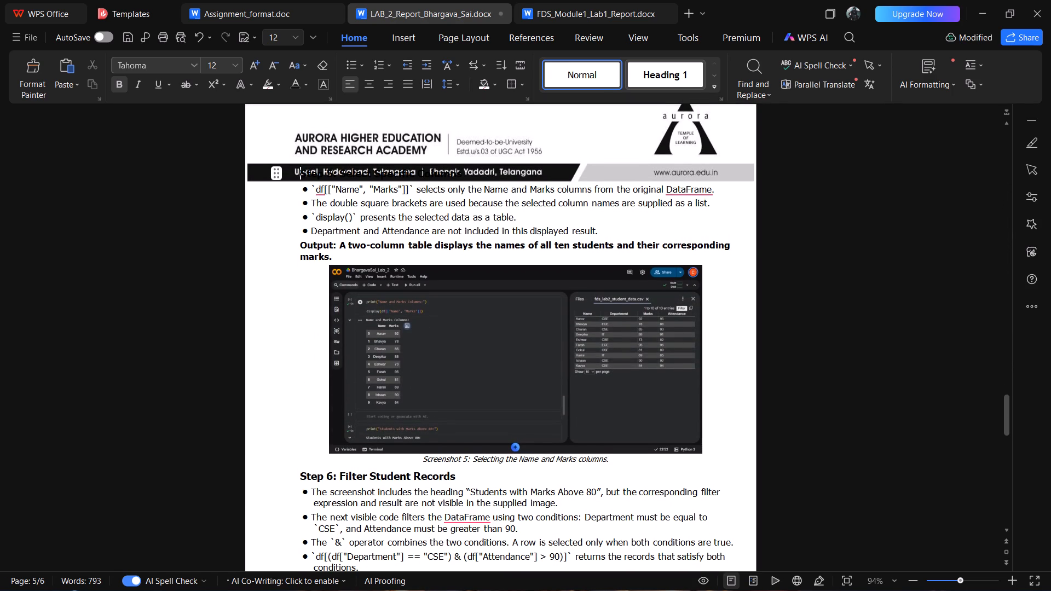
pyautogui.scroll(3, 380, 264)
pyautogui.scroll(-1, 380, 264)
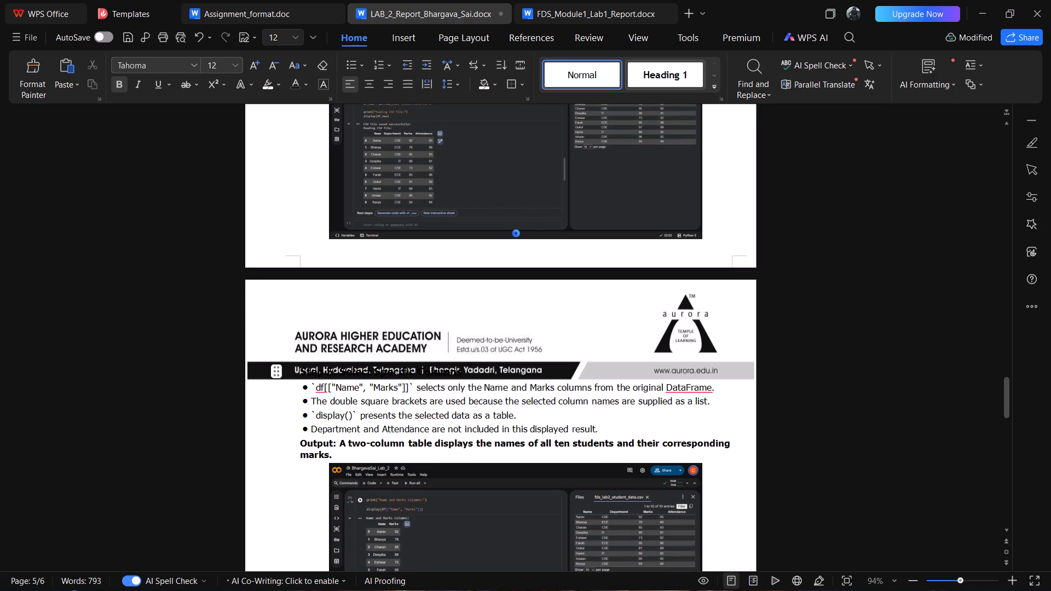
pyautogui.hscroll(1, 380, 264)
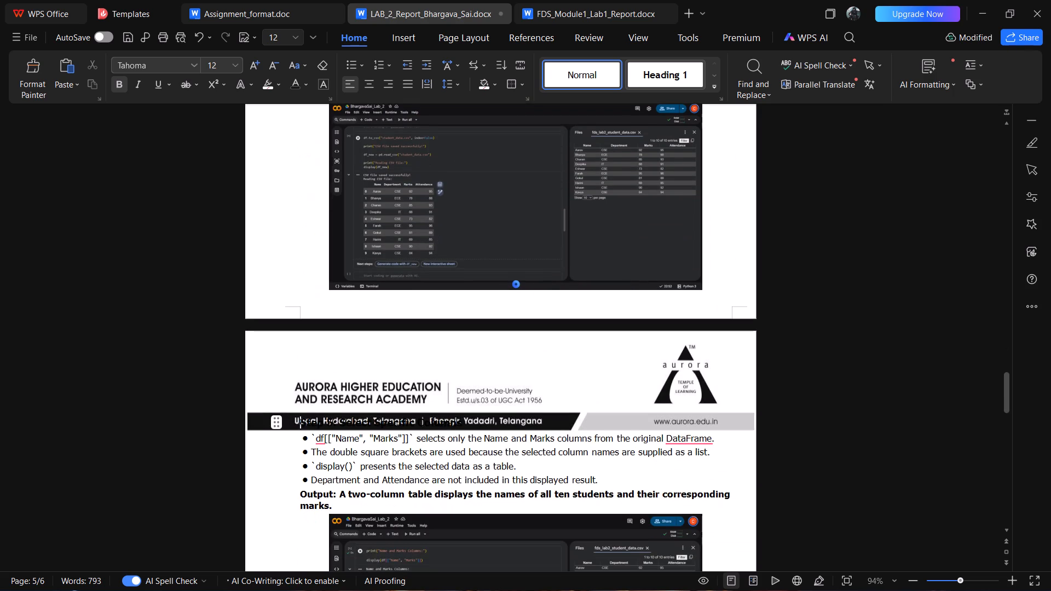
pyautogui.hscroll(1, 380, 264)
pyautogui.scroll(-2, 380, 264)
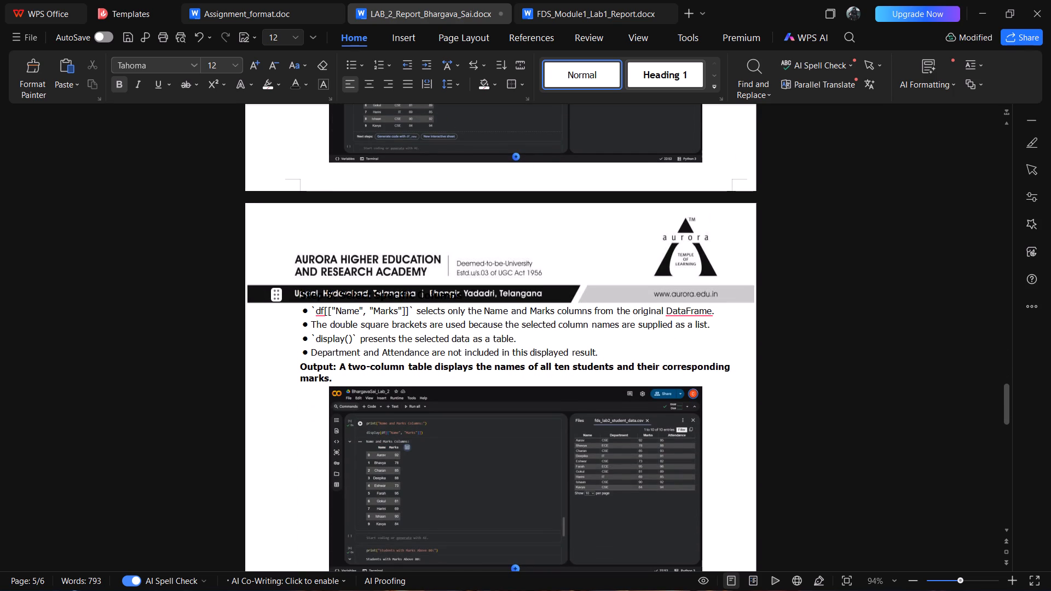
pyautogui.scroll(-1, 380, 264)
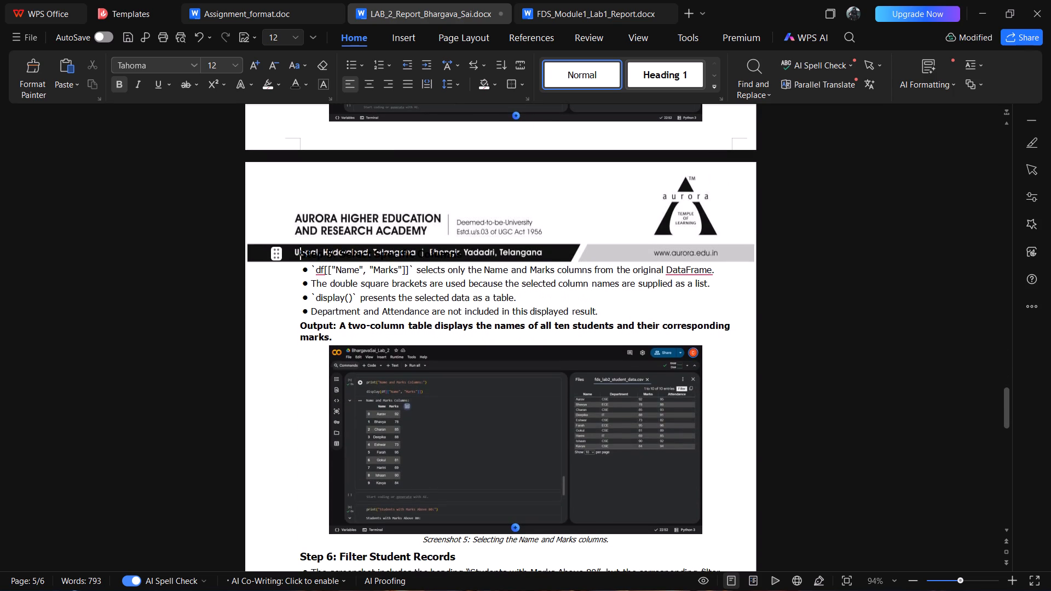
pyautogui.scroll(-1, 380, 264)
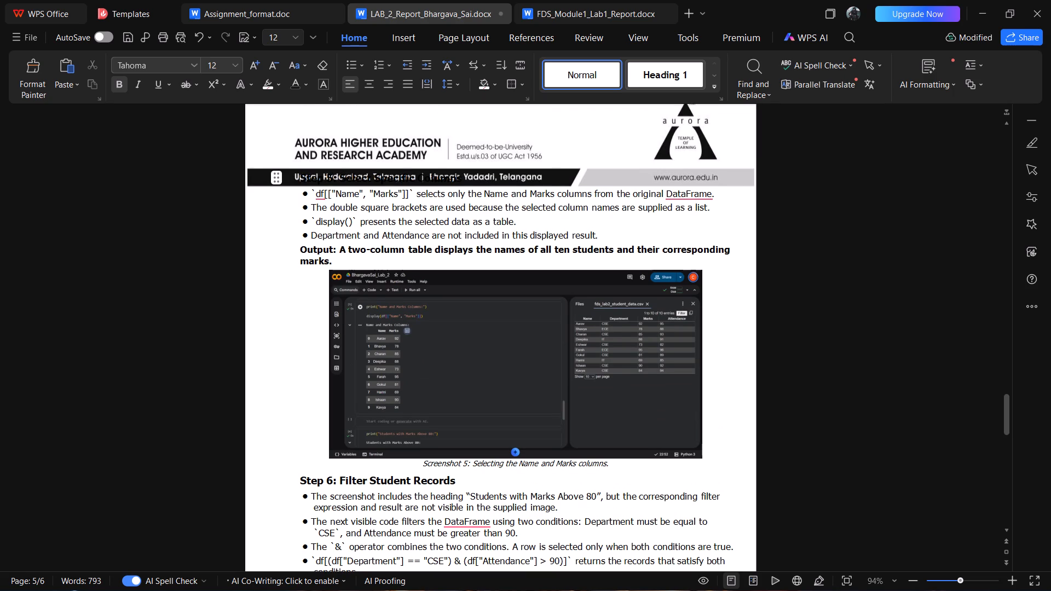
pyautogui.press('Return')
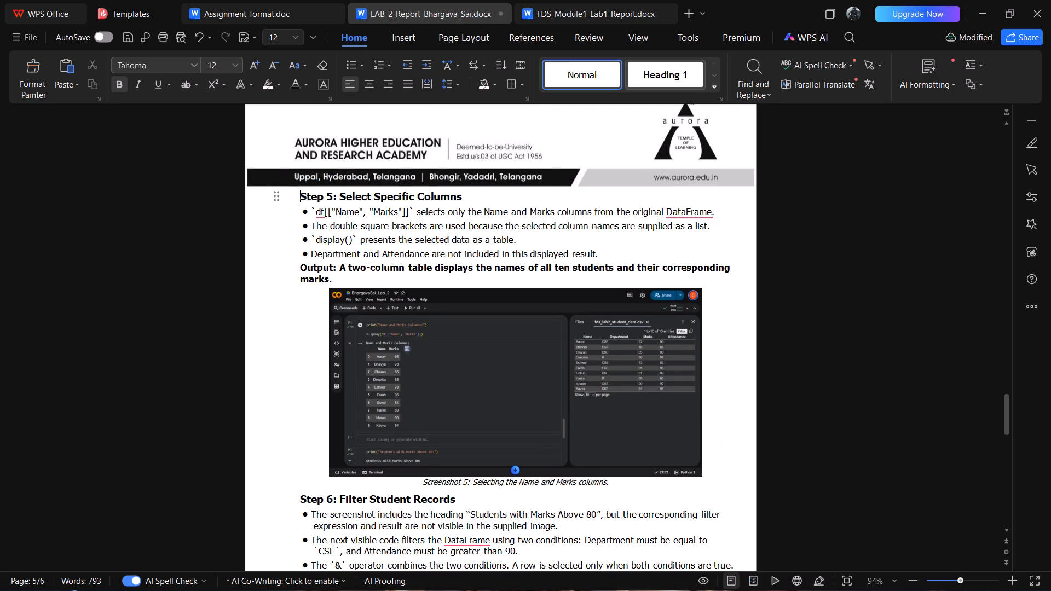
# Format the whole Step 5 text, from heading to Output line, as Times New Roman, size 12, with 1.5 line spacing.
pyautogui.moveTo(297, 187); pyautogui.dragTo(586, 279)
pyautogui.click(299, 300)
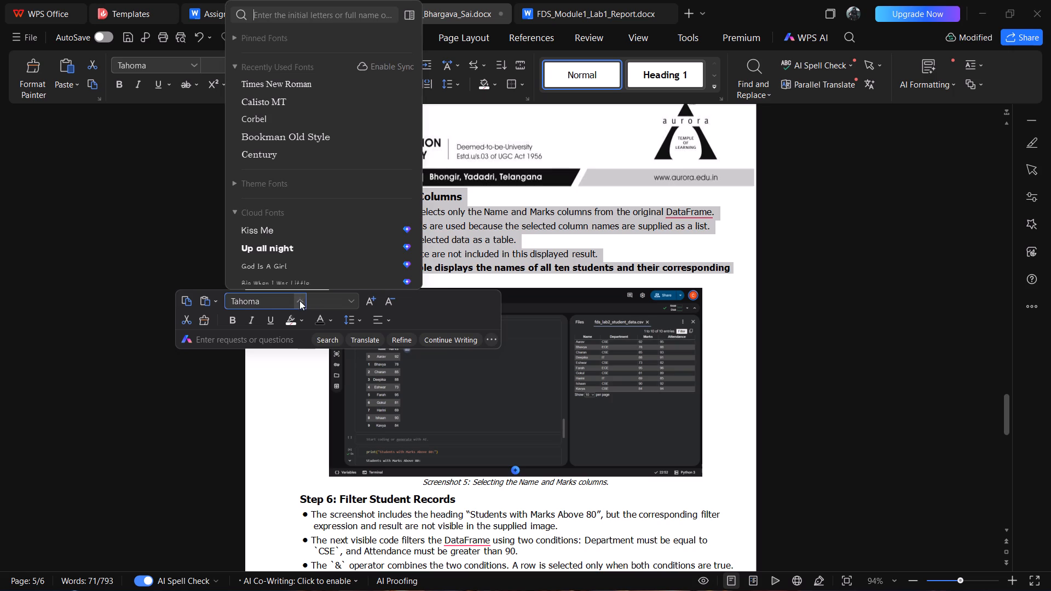
pyautogui.click(282, 76)
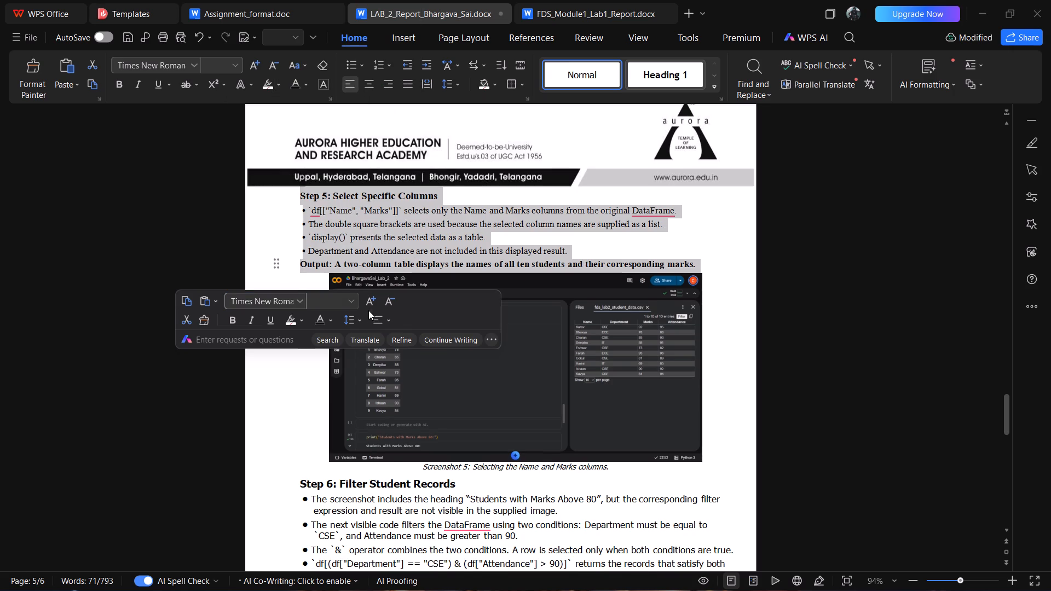
pyautogui.click(350, 303)
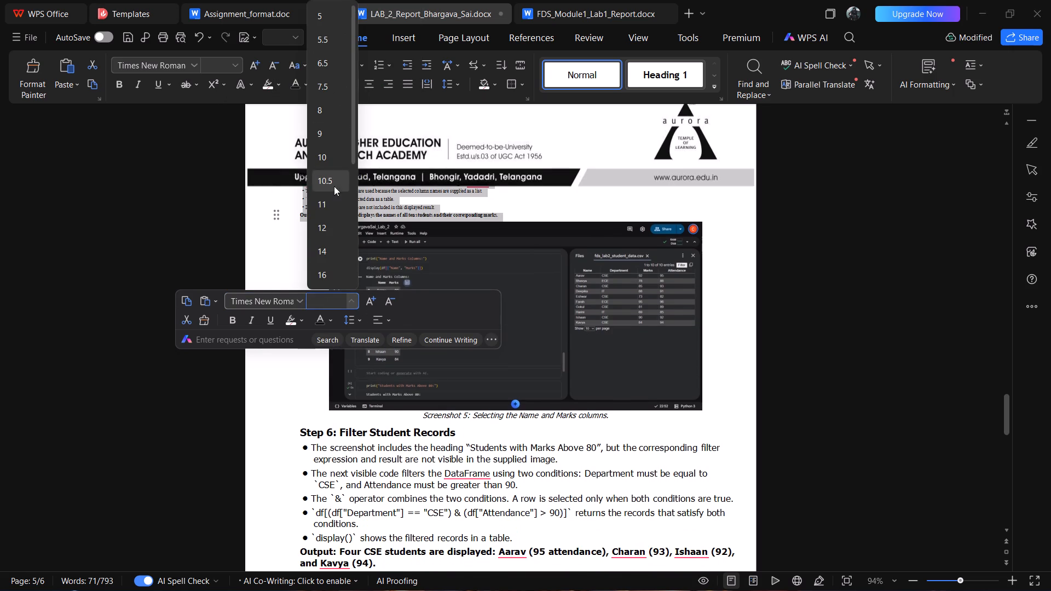
pyautogui.click(331, 222)
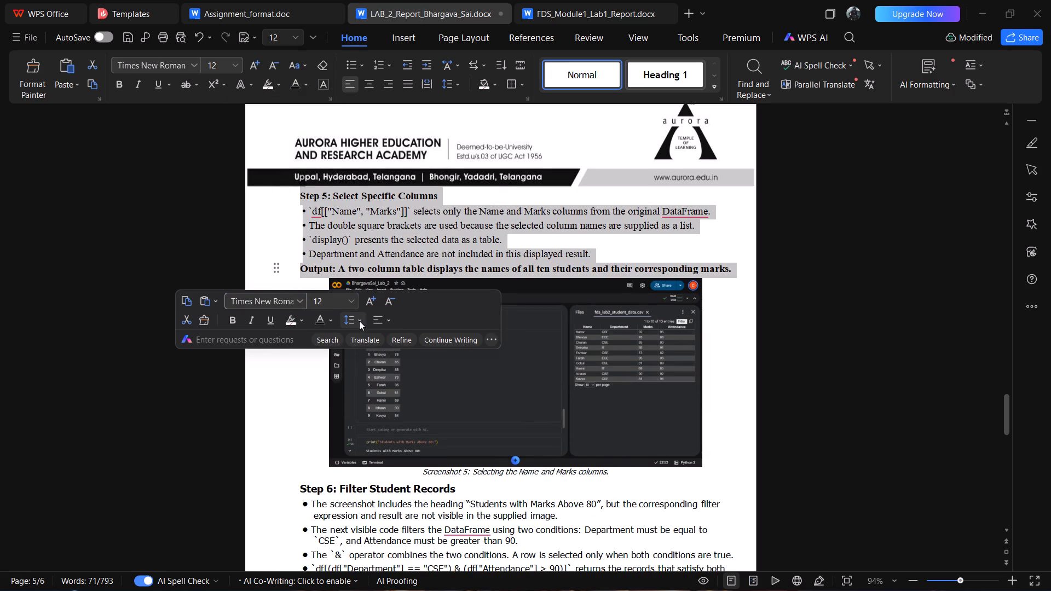
pyautogui.click(359, 321)
pyautogui.click(384, 373)
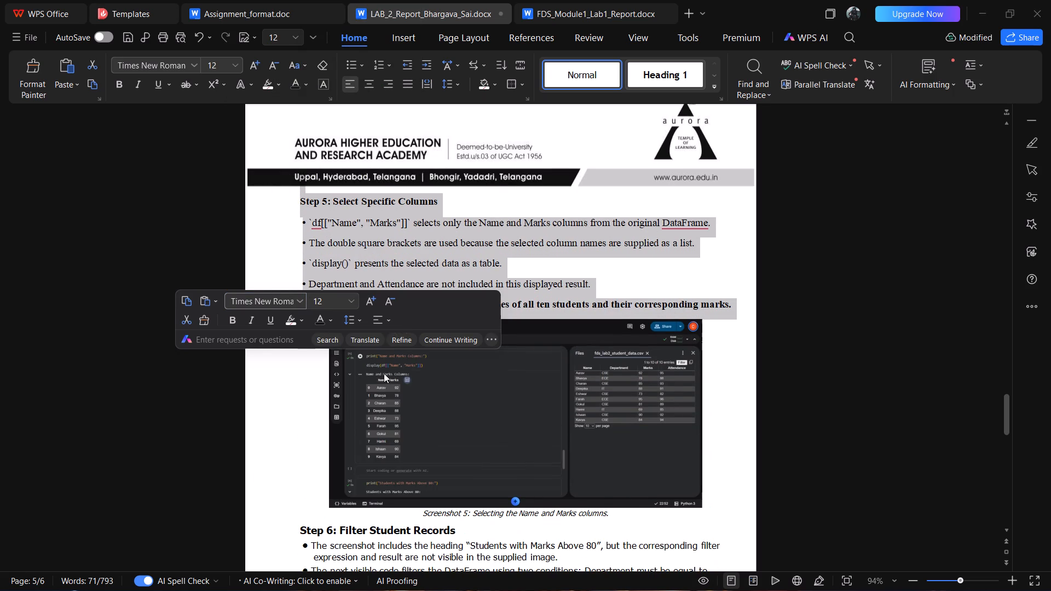
# Set the "Step 5: Select Specific Columns" heading to font size 14.
pyautogui.click(456, 200)
pyautogui.moveTo(456, 200); pyautogui.dragTo(293, 204)
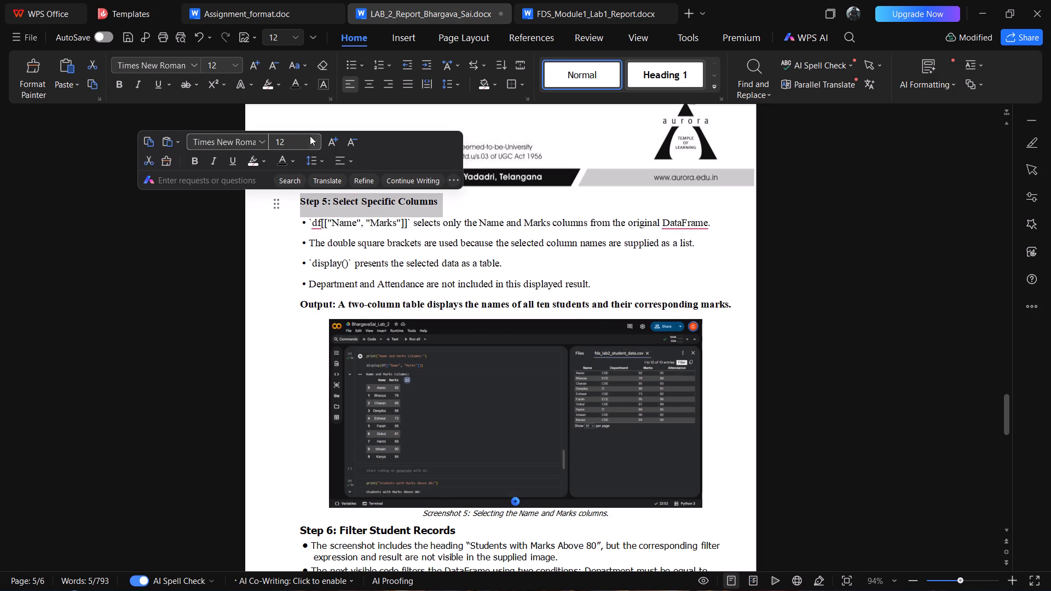
pyautogui.click(310, 136)
pyautogui.click(301, 403)
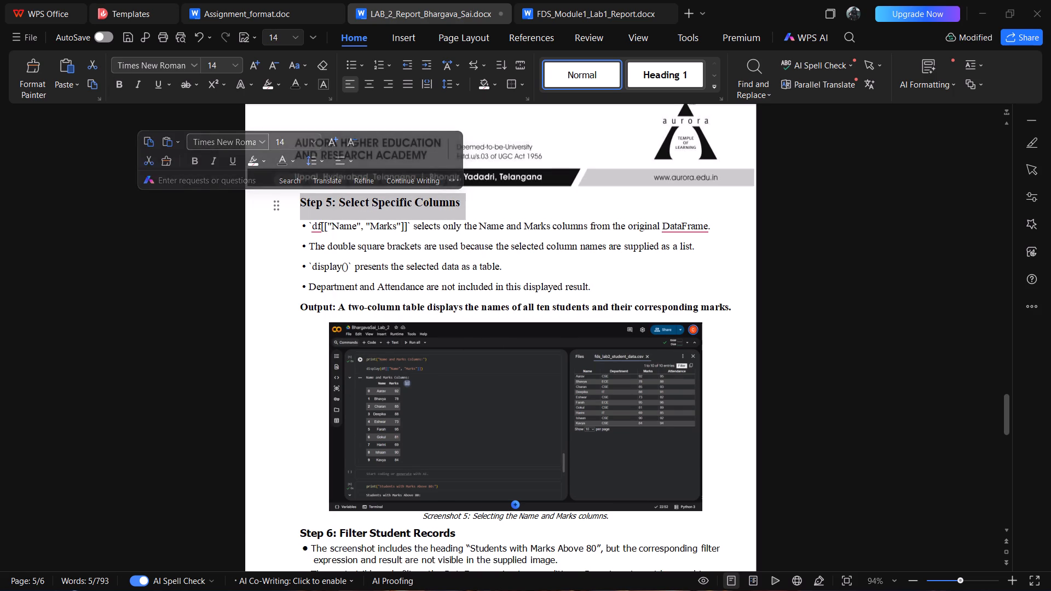
pyautogui.click(539, 231)
# Replace the Screenshot 5 caption about selecting the Name and Marks columns with a blank line above the Step 6 heading.
pyautogui.scroll(-1, 539, 231)
pyautogui.scroll(-1, 590, 230)
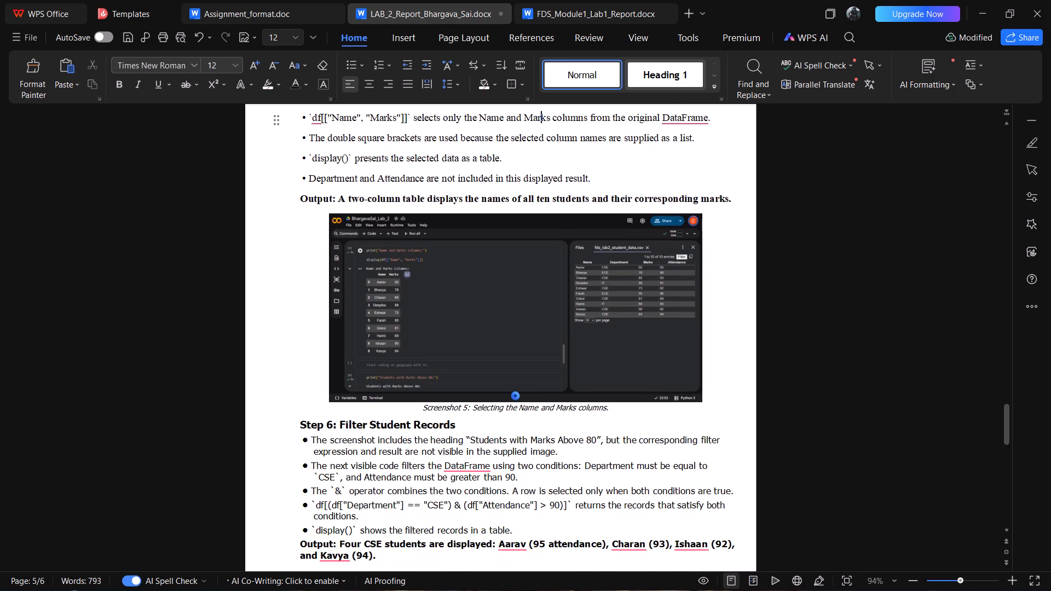
pyautogui.scroll(-1, 590, 230)
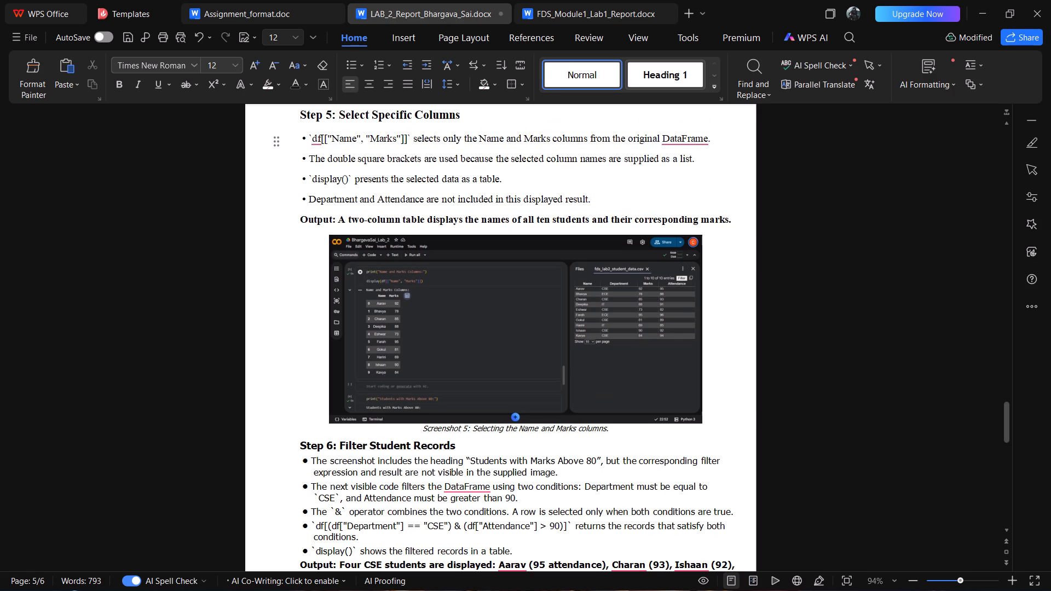
pyautogui.scroll(-1, 590, 230)
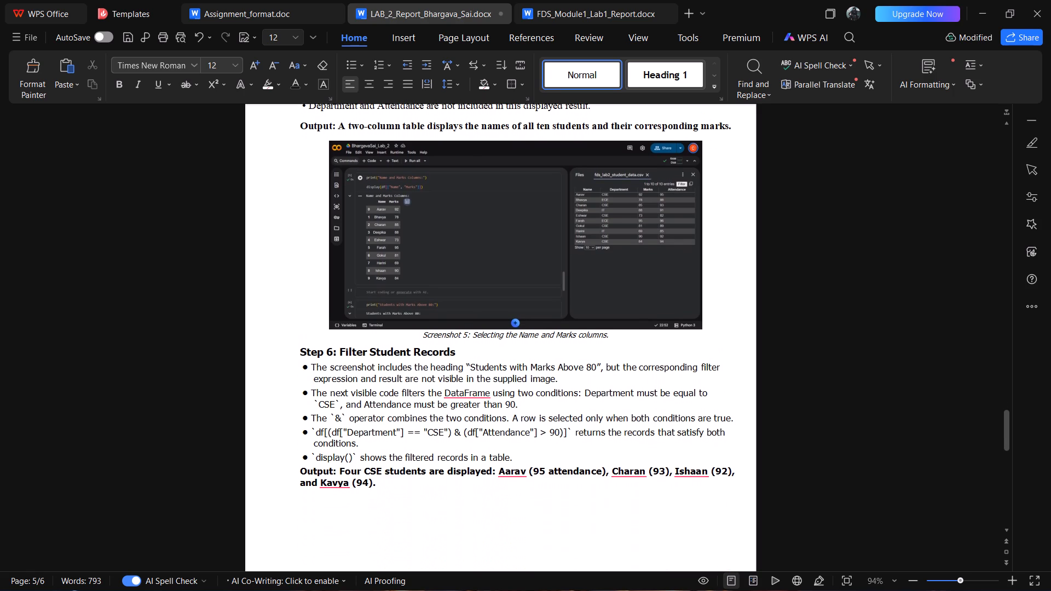
pyautogui.scroll(-3, 590, 230)
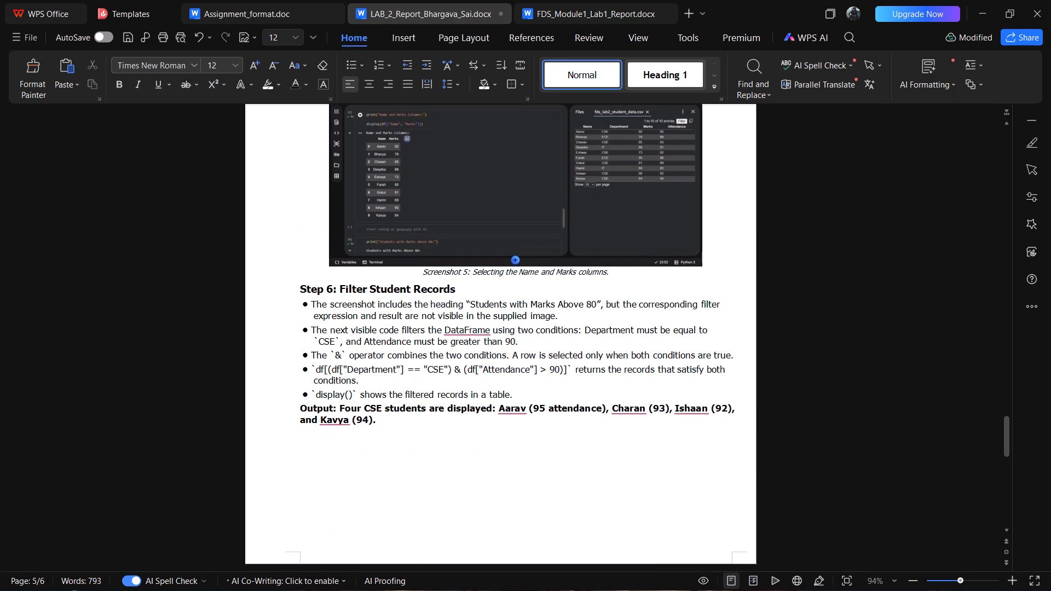
pyautogui.scroll(-5, 590, 230)
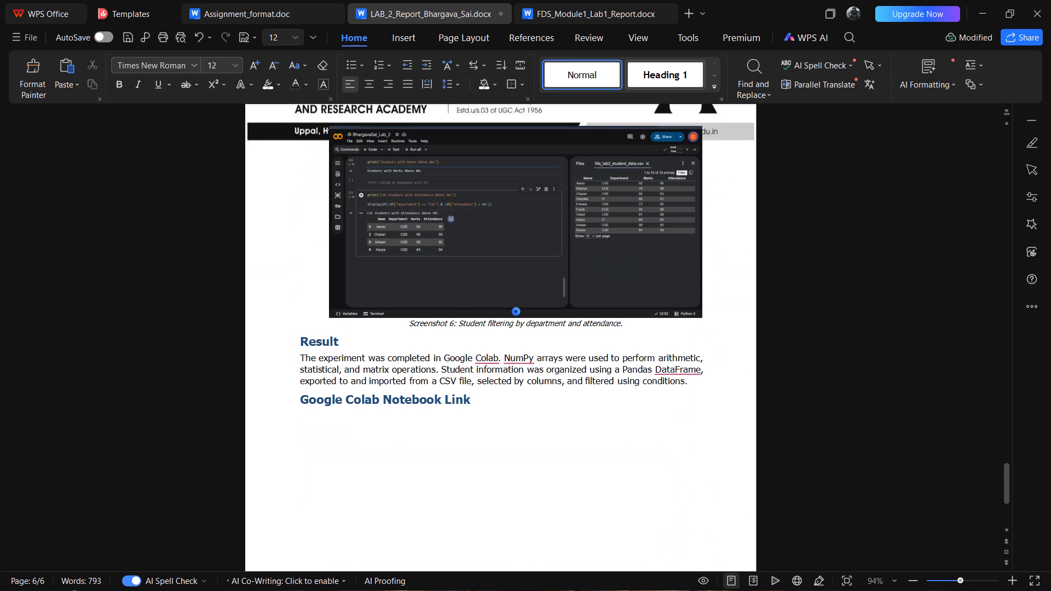
pyautogui.scroll(6, 590, 230)
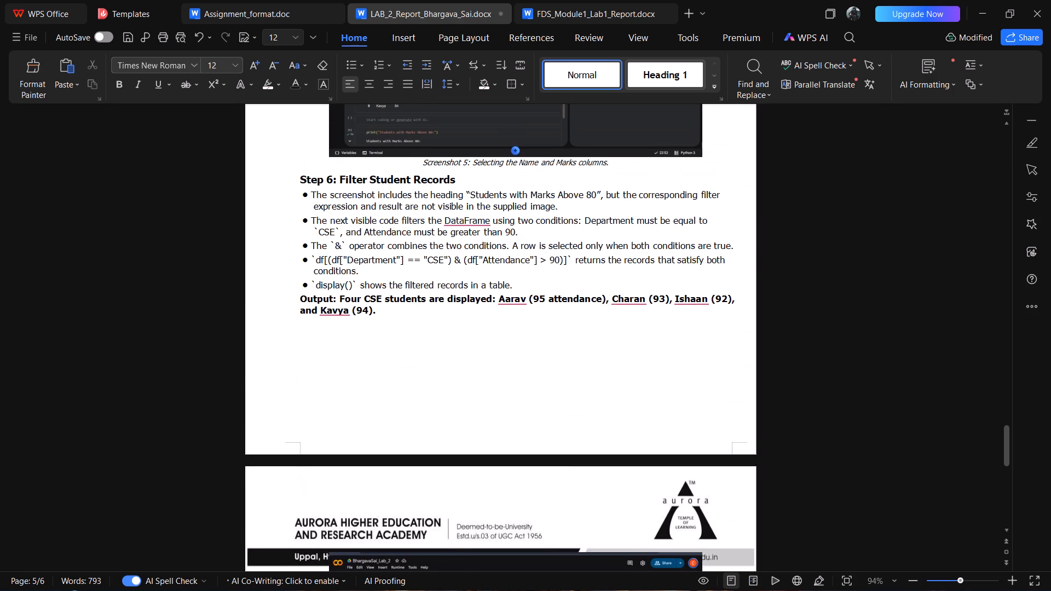
pyautogui.scroll(2, 590, 230)
pyautogui.moveTo(633, 258); pyautogui.dragTo(487, 256)
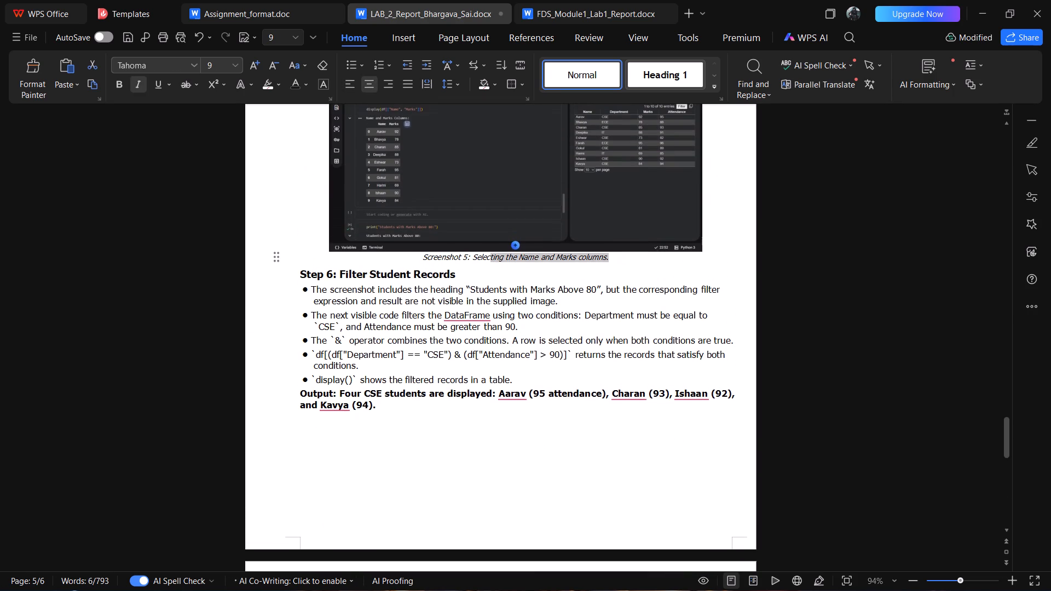
pyautogui.moveTo(487, 256); pyautogui.dragTo(419, 259)
pyautogui.press('BackSpace')
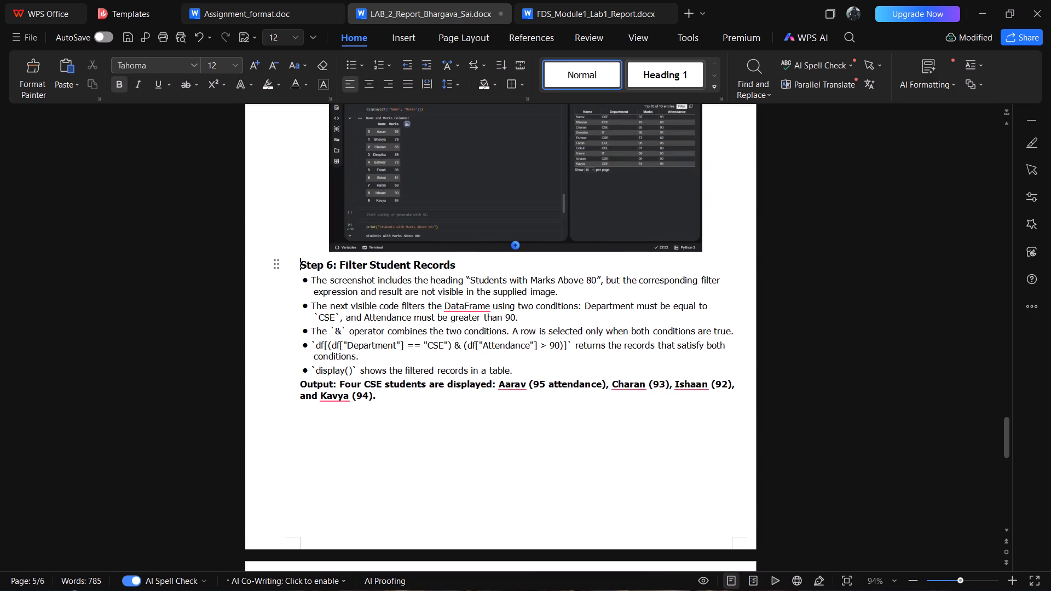
pyautogui.press('Return')
# Format the Step 6 heading and its bullet points as Times New Roman, size 12, leaving out the Output line.
pyautogui.scroll(-1, 419, 259)
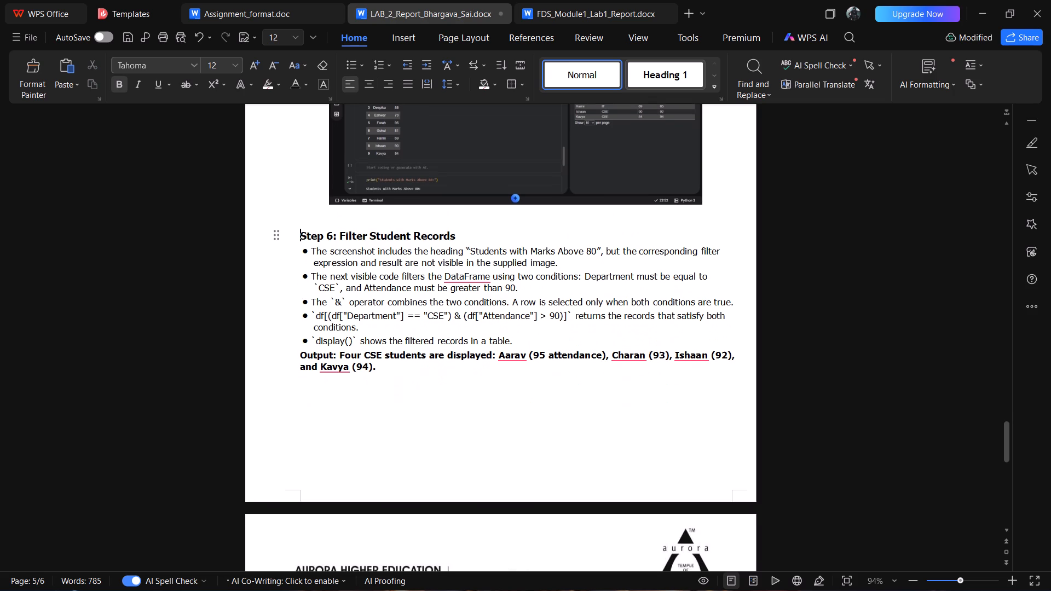
pyautogui.moveTo(538, 339); pyautogui.dragTo(292, 240)
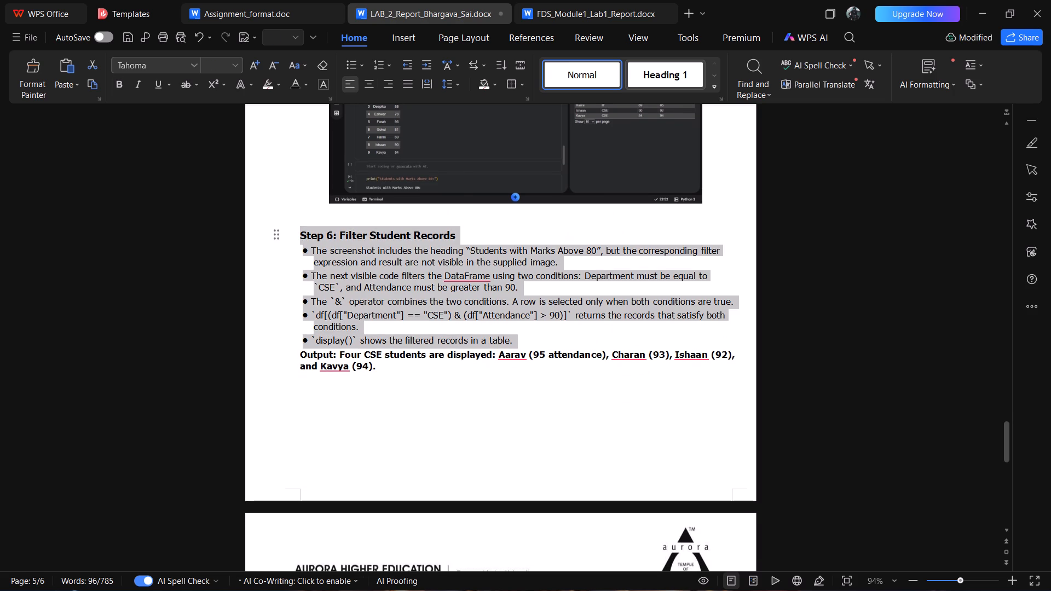
pyautogui.moveTo(292, 240); pyautogui.dragTo(290, 240)
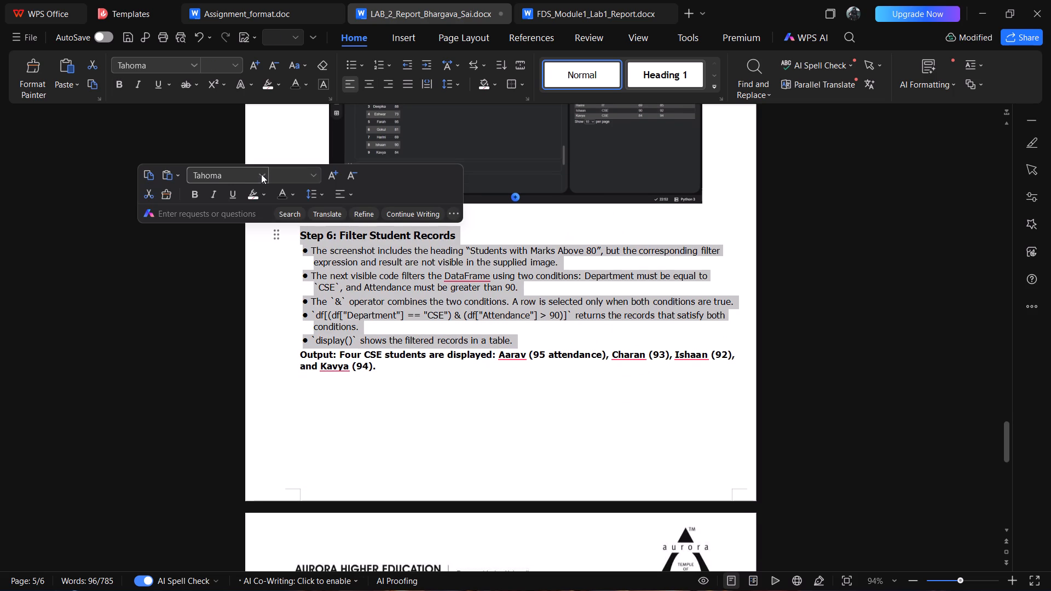
pyautogui.click(266, 175)
pyautogui.click(264, 264)
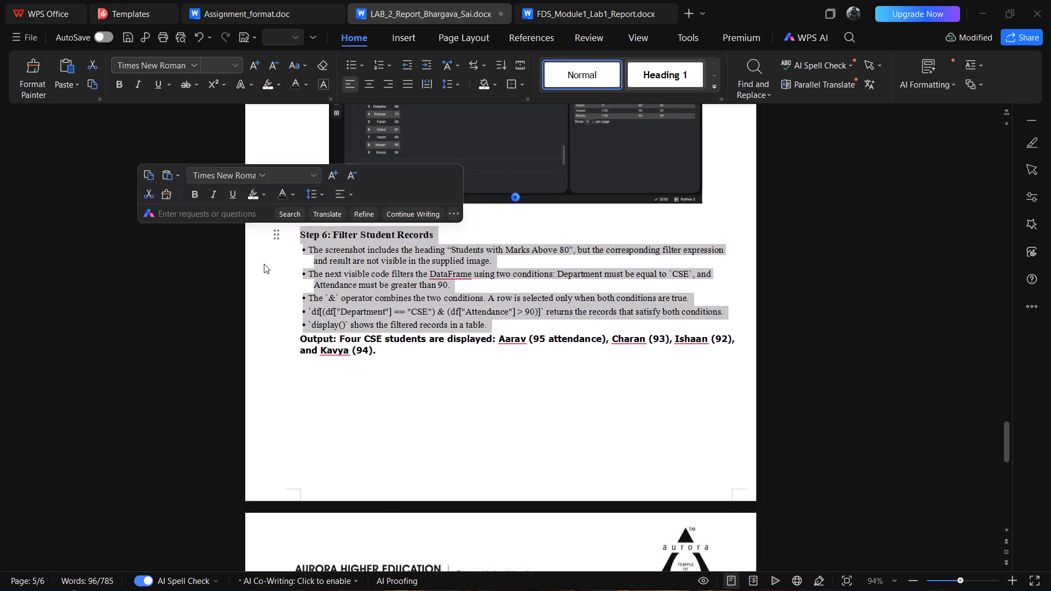
pyautogui.click(318, 172)
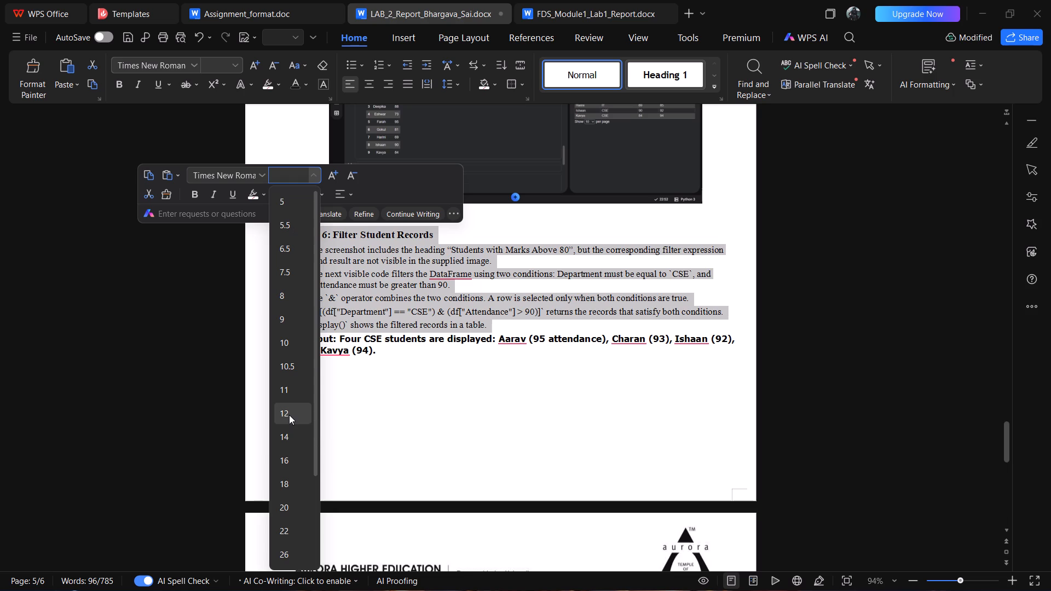
pyautogui.click(289, 414)
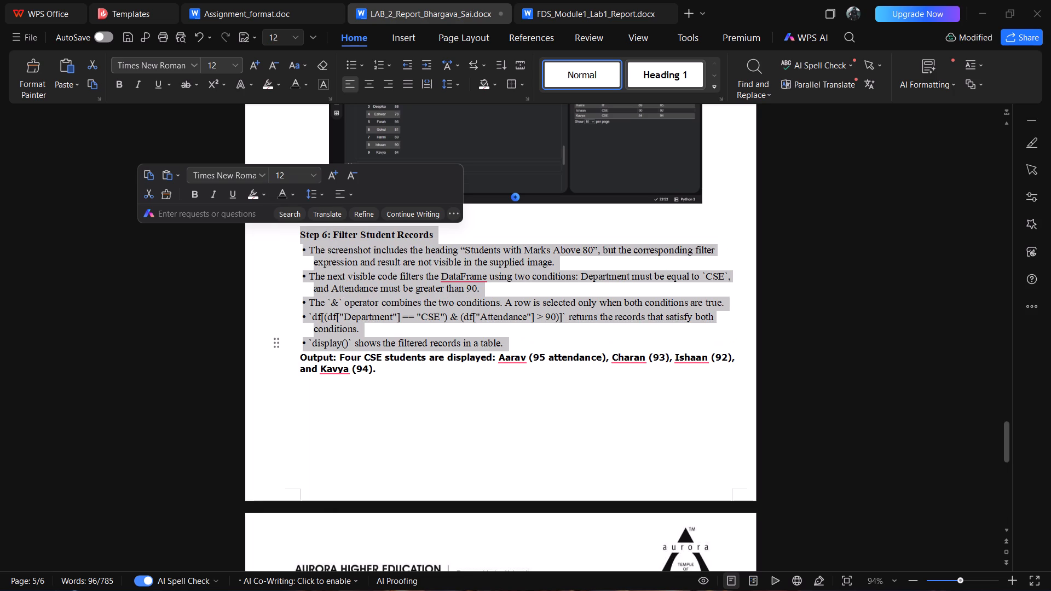
pyautogui.click(384, 401)
pyautogui.moveTo(394, 376); pyautogui.dragTo(372, 370)
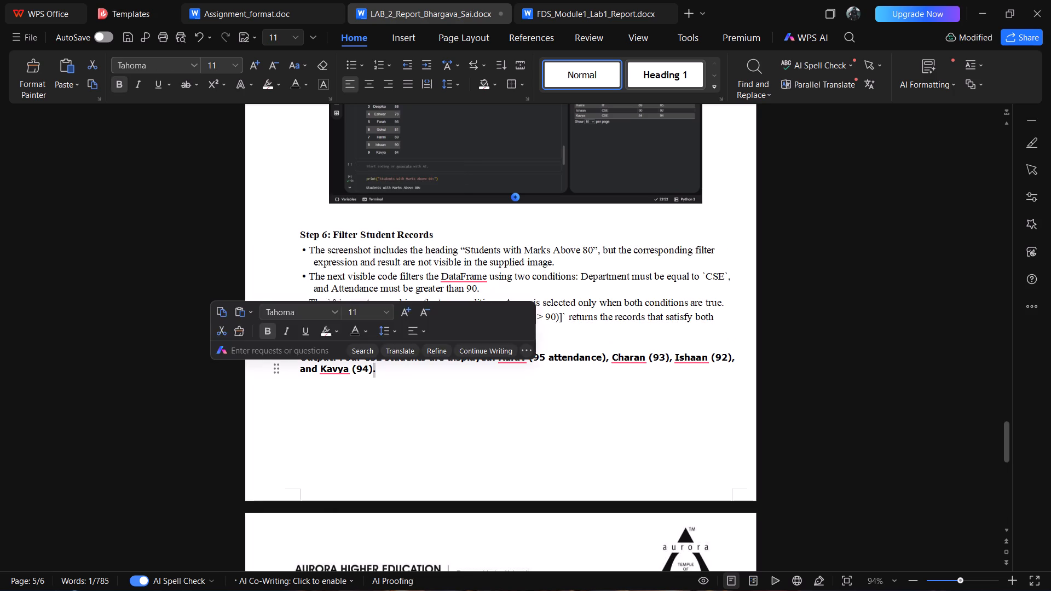
# Set the "Step 6: Filter Student Records" heading to font size 14.
pyautogui.moveTo(447, 229); pyautogui.dragTo(280, 240)
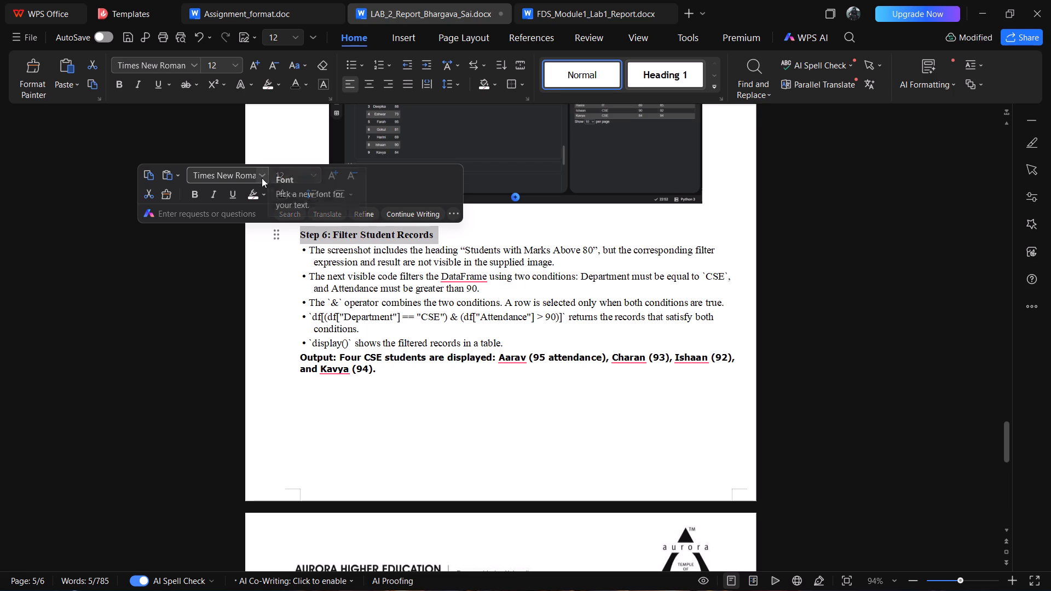
pyautogui.click(315, 177)
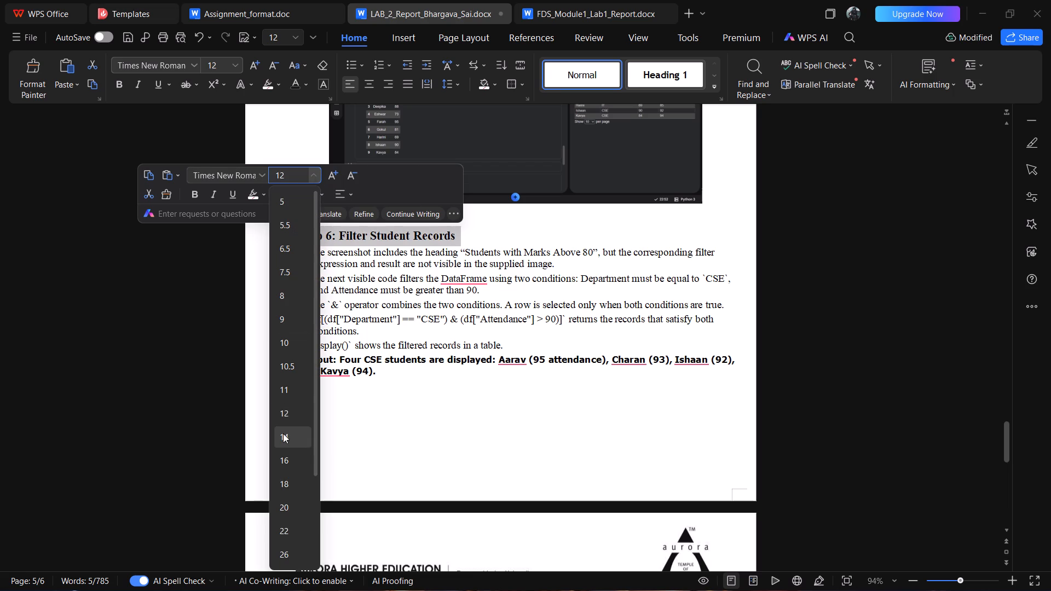
pyautogui.click(283, 433)
pyautogui.click(486, 241)
# Insert blank lines between the Step 6 Output line and the Step 6 screenshot to move the image clear of the page header banner.
pyautogui.scroll(-2, 486, 241)
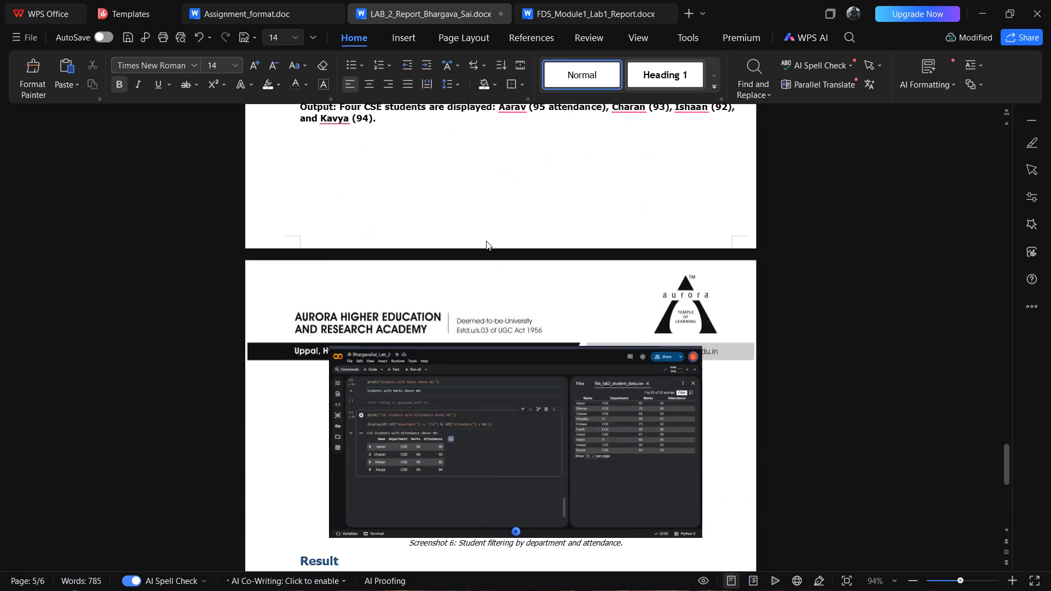
pyautogui.scroll(-4, 486, 241)
pyautogui.scroll(3, 486, 241)
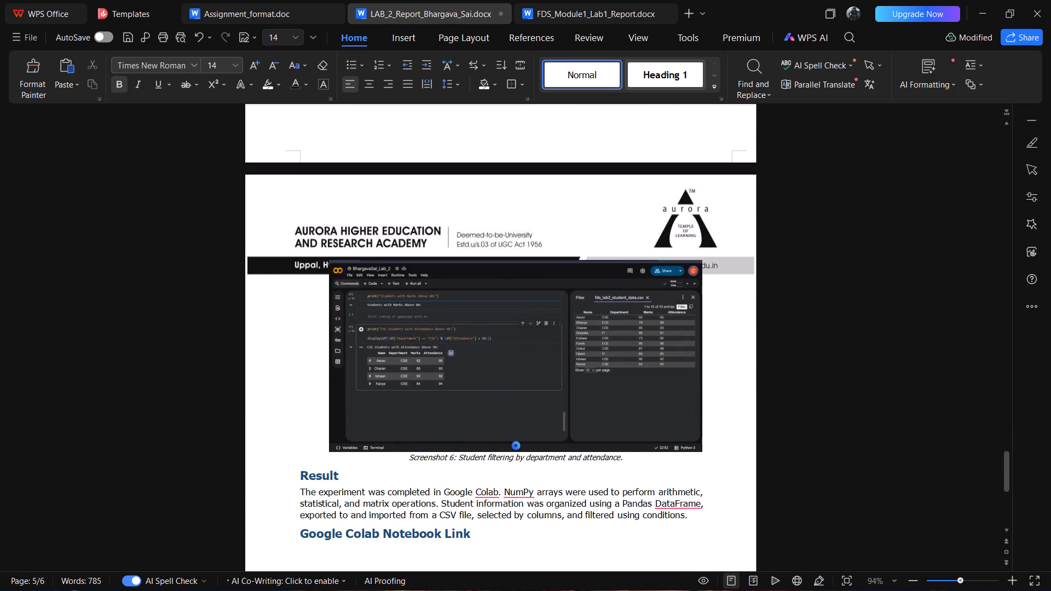
pyautogui.scroll(2, 373, 264)
pyautogui.click(437, 286)
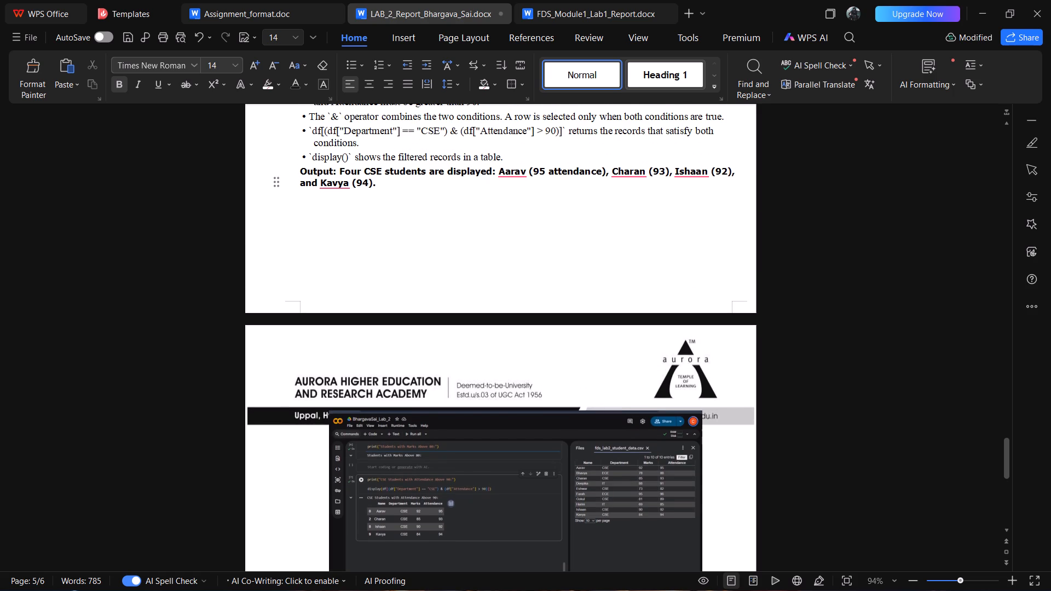
pyautogui.press('Down')
pyautogui.press('Up')
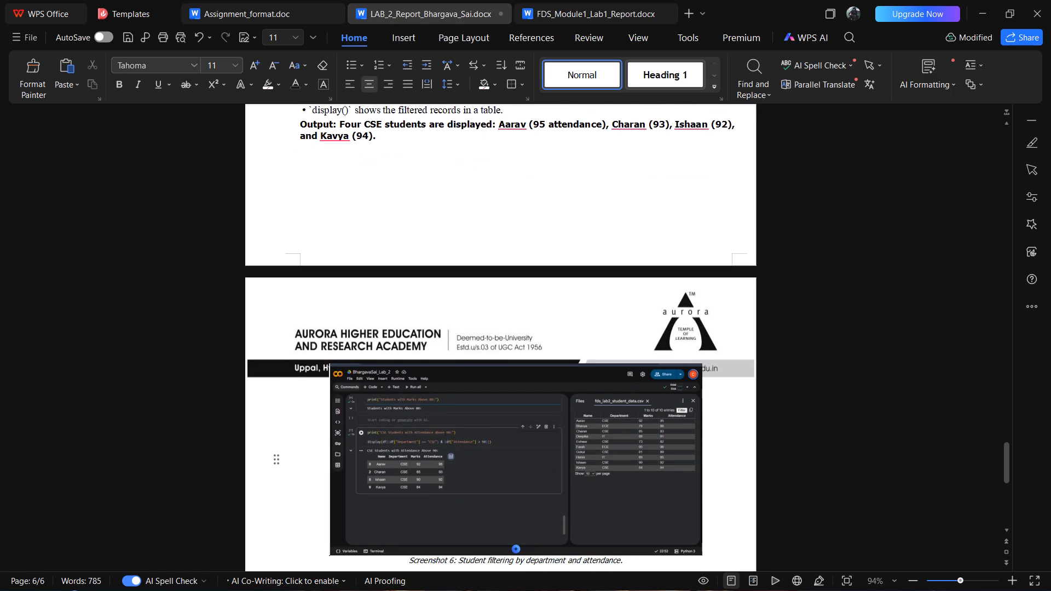
pyautogui.press('Return')
pyautogui.press('Return')
pyautogui.press('Return')
pyautogui.press('Return')
pyautogui.press('Return')
pyautogui.press('Return')
pyautogui.press('Return')
pyautogui.press('Return')
pyautogui.press('Return')
# Replace the Screenshot 6 caption about student filtering with a blank line above the Result heading.
pyautogui.scroll(-2, 437, 286)
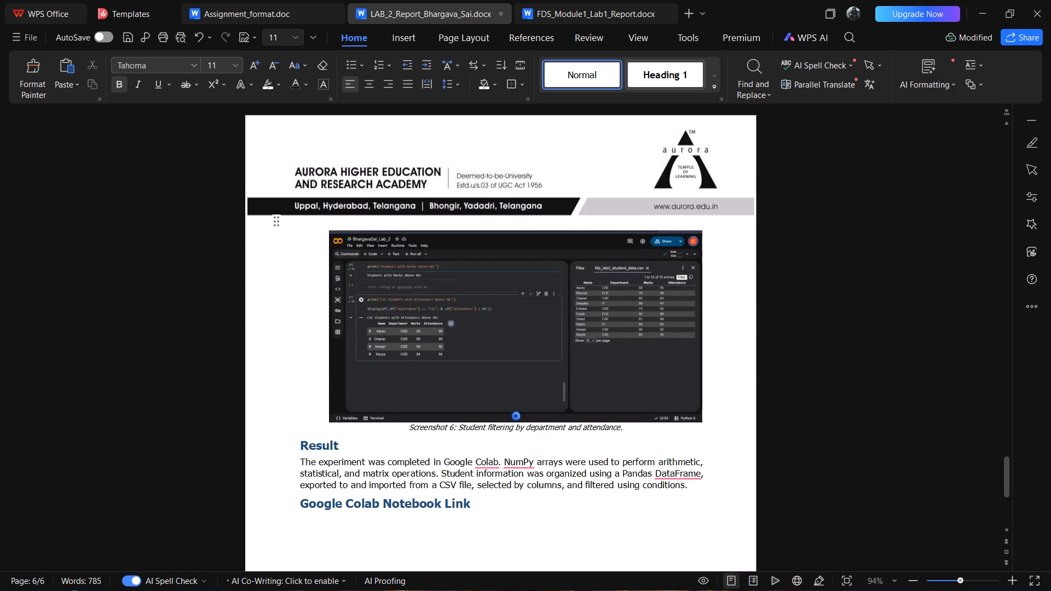
pyautogui.moveTo(625, 429); pyautogui.dragTo(404, 424)
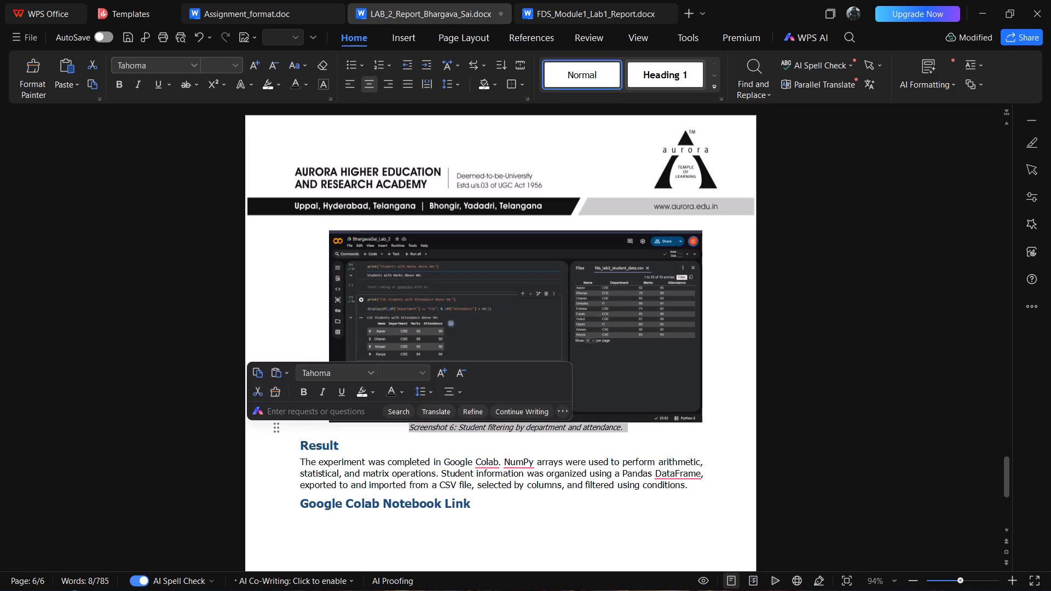
pyautogui.press('BackSpace')
pyautogui.press('Return')
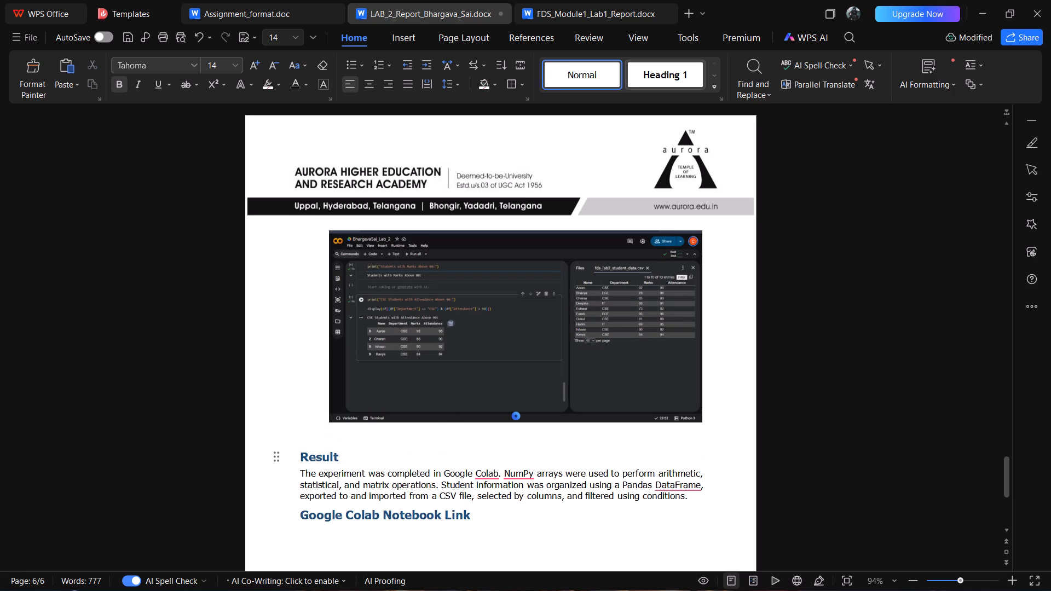
# Format the Result heading as Times New Roman, size 14, in black.
pyautogui.click(350, 462)
pyautogui.moveTo(350, 462); pyautogui.dragTo(276, 455)
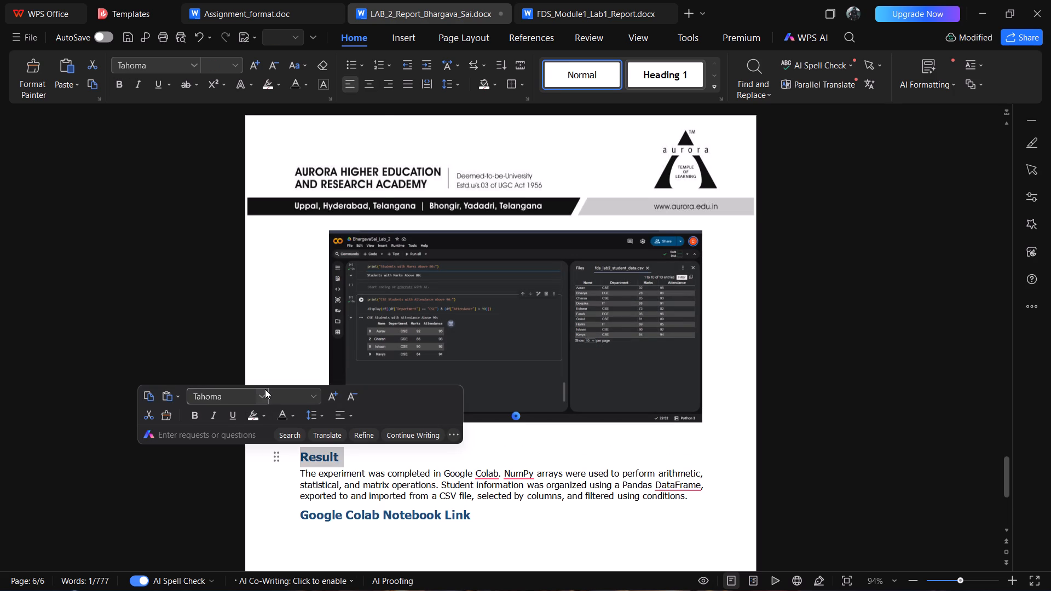
pyautogui.click(259, 395)
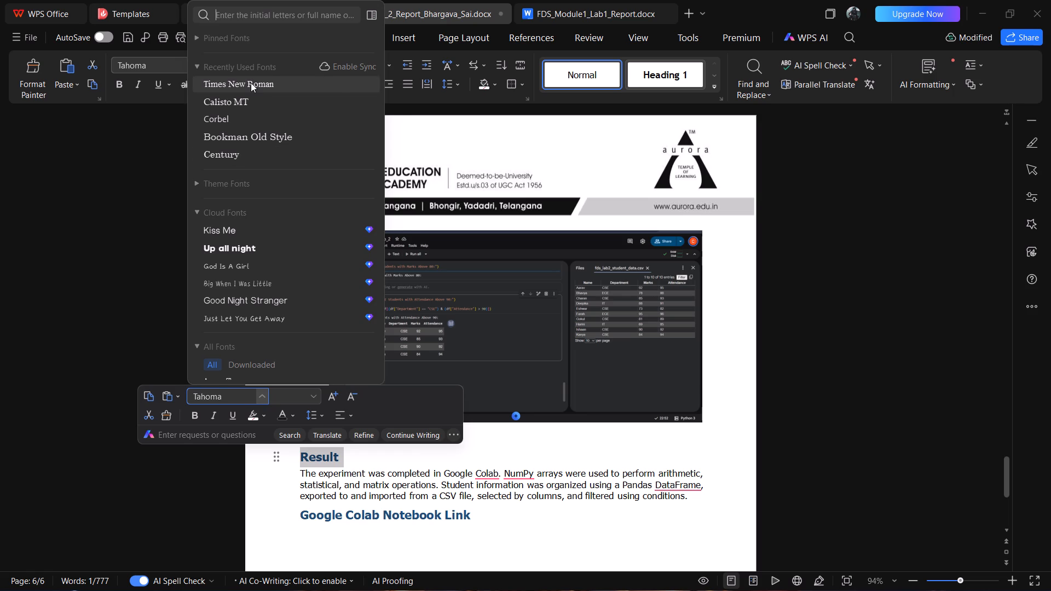
pyautogui.click(251, 83)
pyautogui.click(264, 398)
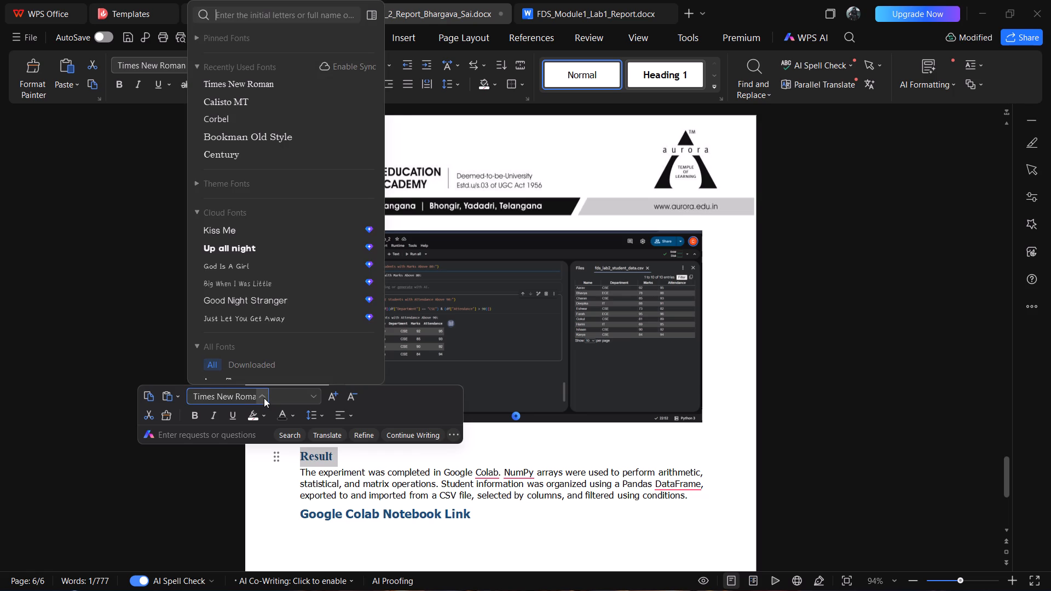
pyautogui.click(316, 393)
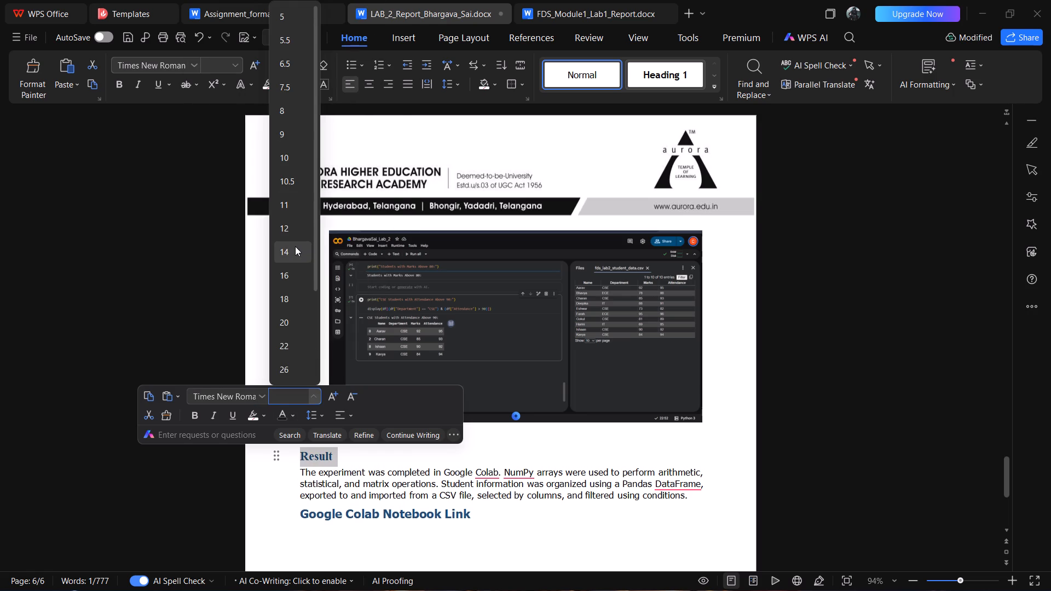
pyautogui.click(295, 246)
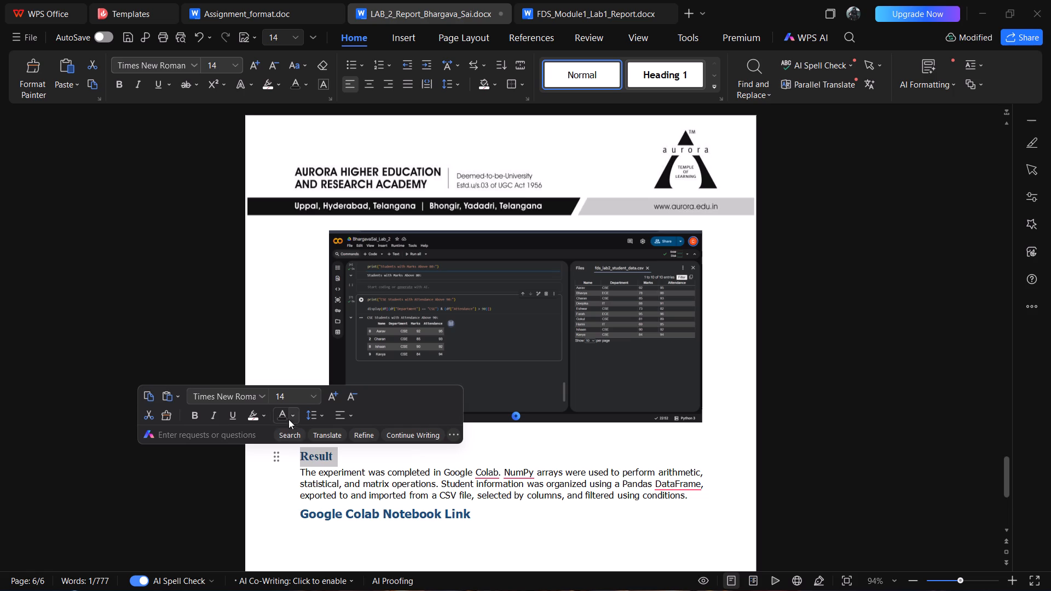
pyautogui.click(281, 415)
# Format the "Google Colab Notebook Link" heading as bold Times New Roman, size 16, in black.
pyautogui.click(499, 513)
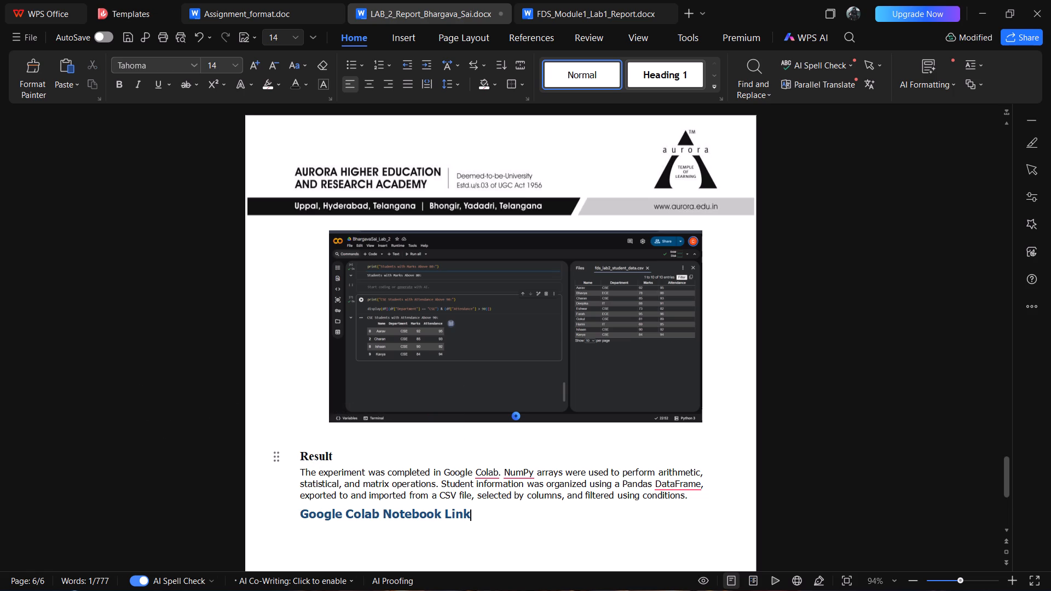
pyautogui.click(499, 513)
pyautogui.moveTo(499, 513); pyautogui.dragTo(302, 504)
pyautogui.click(263, 449)
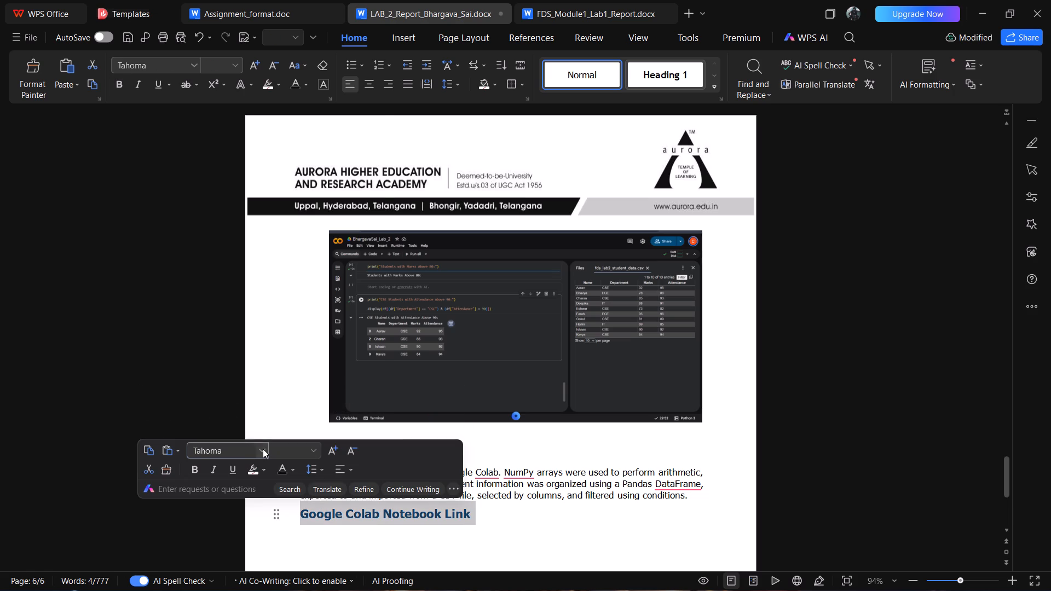
pyautogui.click(259, 77)
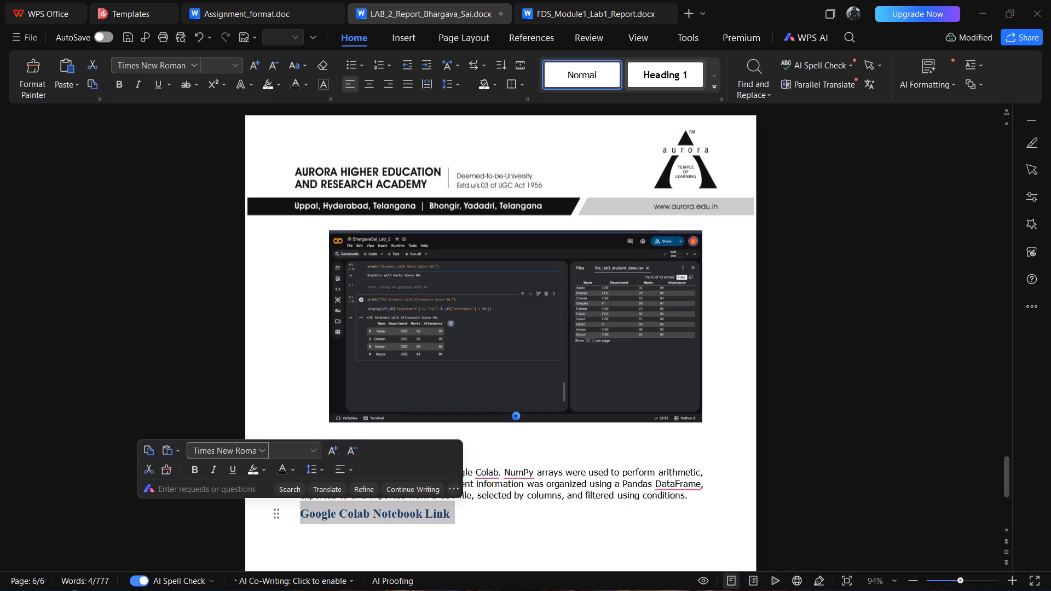
pyautogui.click(200, 463)
pyautogui.click(200, 463)
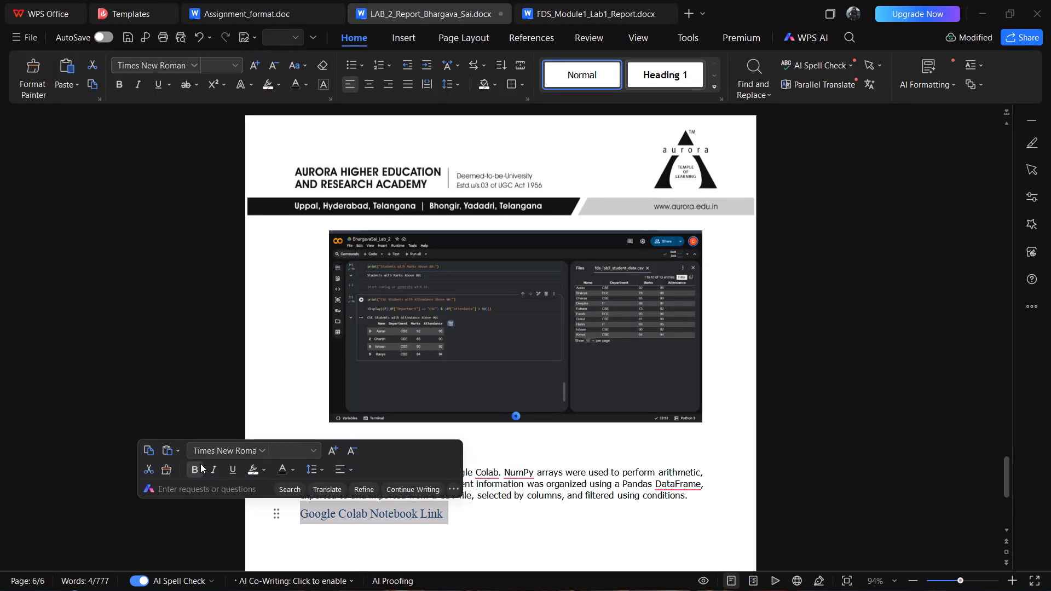
pyautogui.click(313, 447)
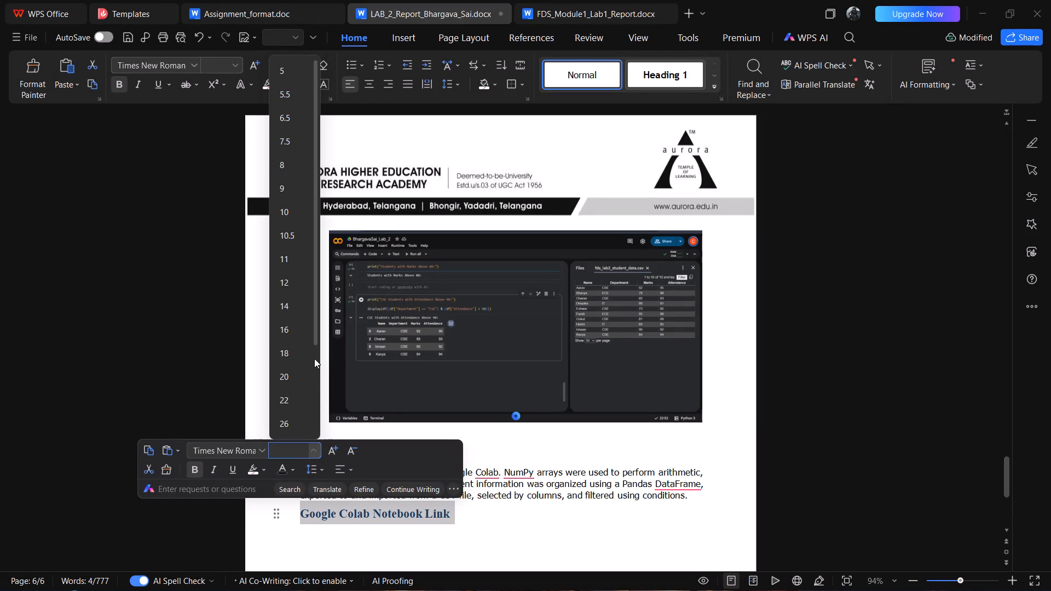
pyautogui.click(287, 321)
pyautogui.click(500, 511)
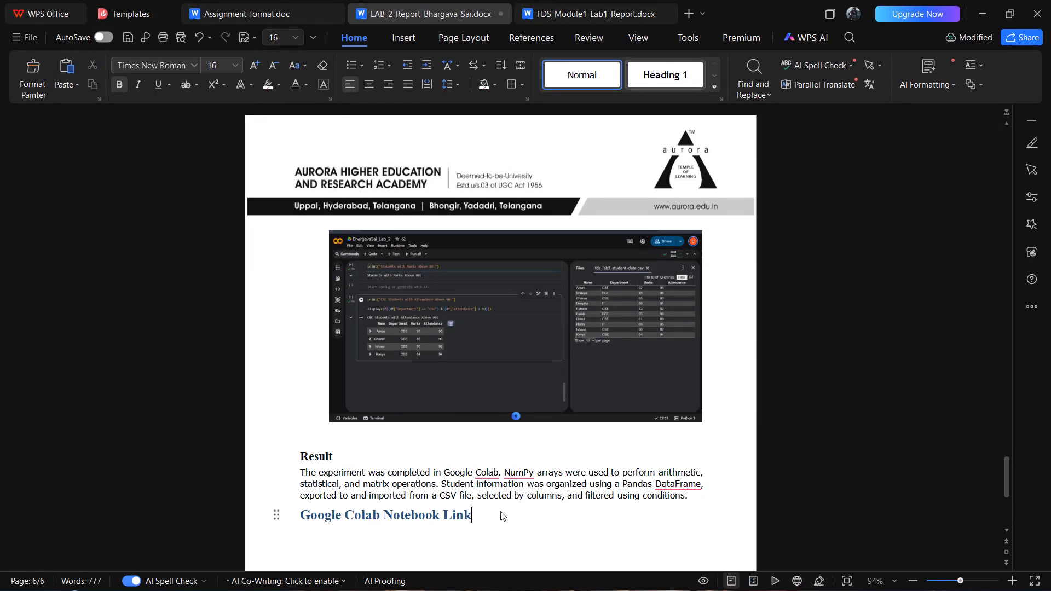
pyautogui.click(500, 511)
pyautogui.moveTo(500, 511); pyautogui.dragTo(301, 508)
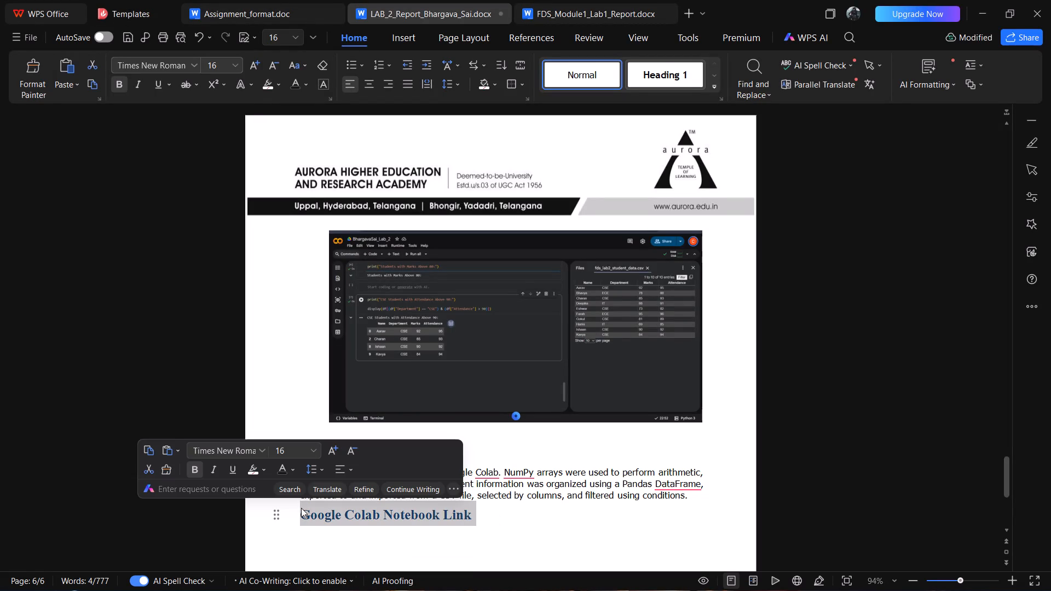
pyautogui.click(279, 470)
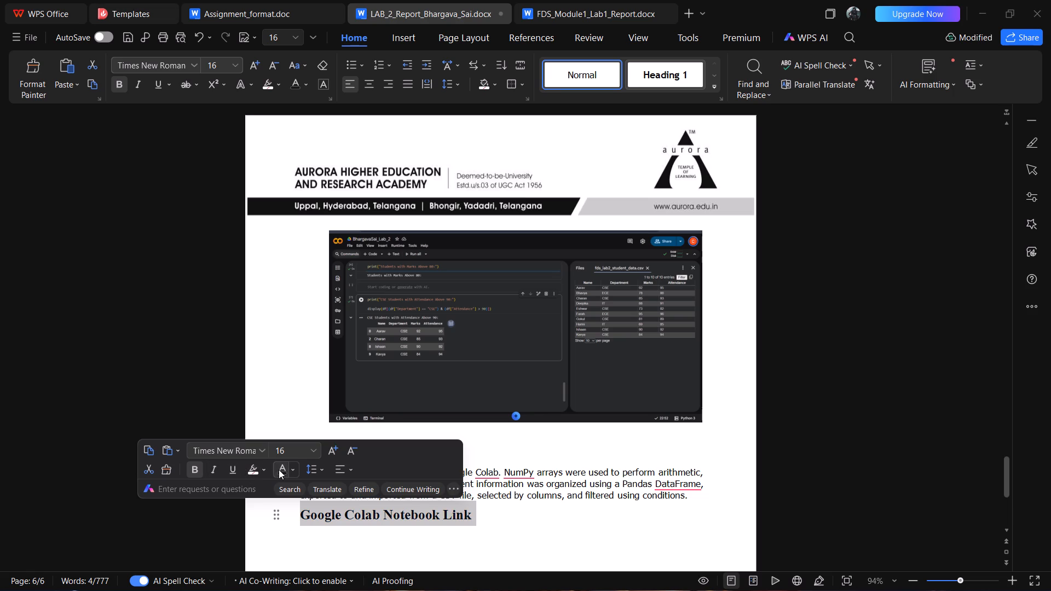
pyautogui.click(487, 514)
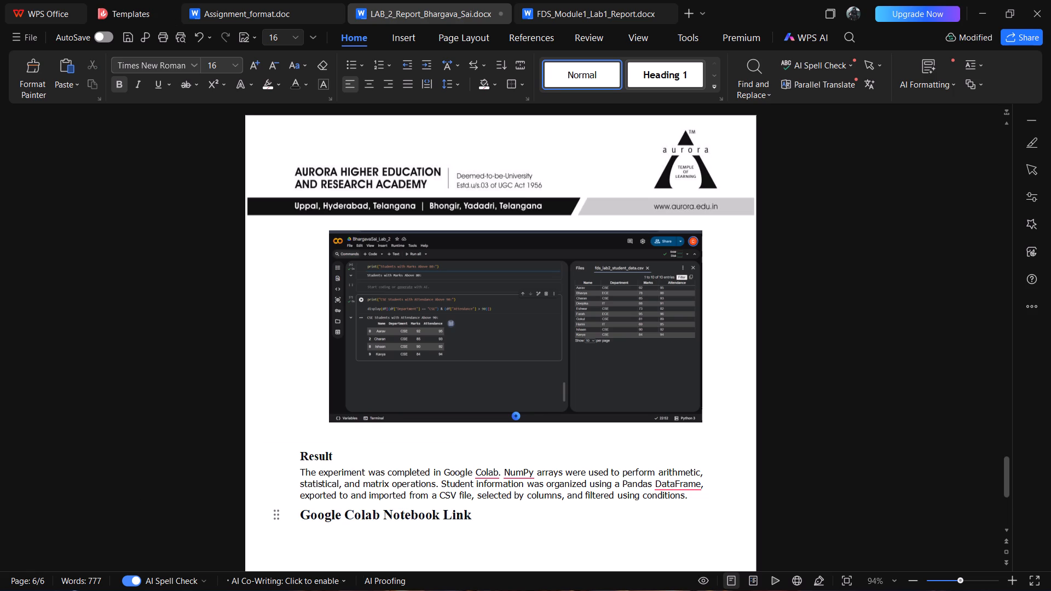
# Insert a blank line above the Google Colab Notebook Link heading and end the heading with a colon and a line break.
pyautogui.click(301, 513)
pyautogui.press('Return')
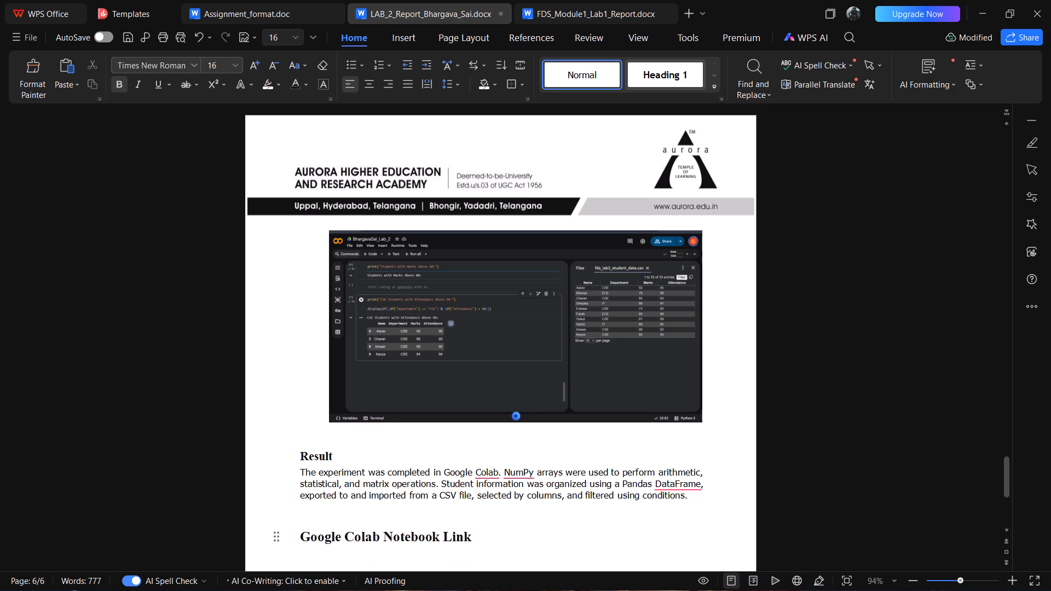
pyautogui.click(490, 547)
pyautogui.hotkey('shift', ':')
pyautogui.press('Return')
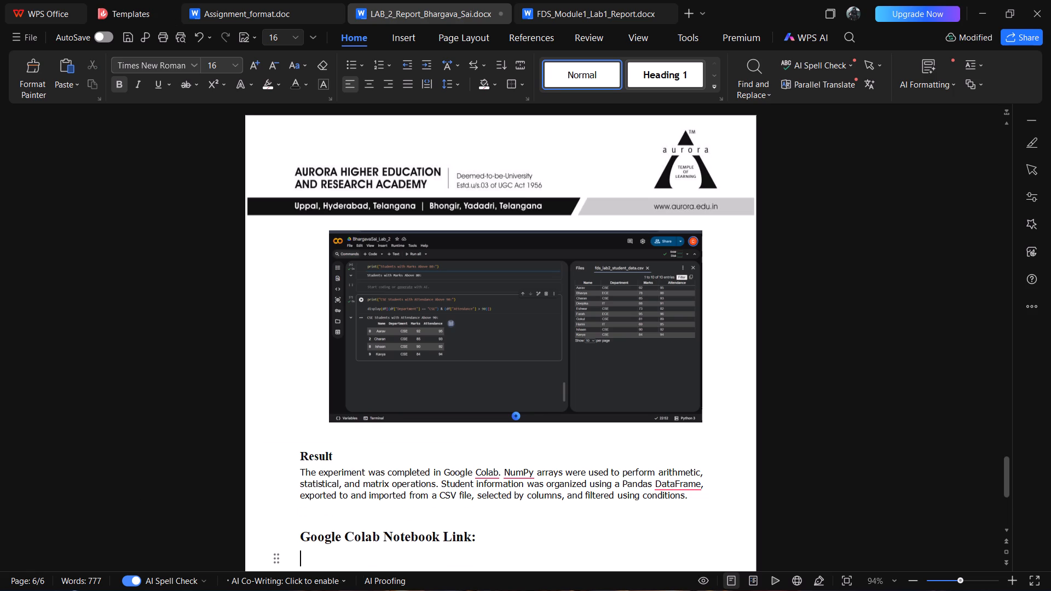
# Paste the copied text "MODULE 1 – LAB 1" directly after the colon of the Google Colab Notebook Link heading.
pyautogui.keyDown('ctrl'); pyautogui.click(490, 547); pyautogui.keyUp('ctrl')
pyautogui.hotkey('ctrl', 'v')
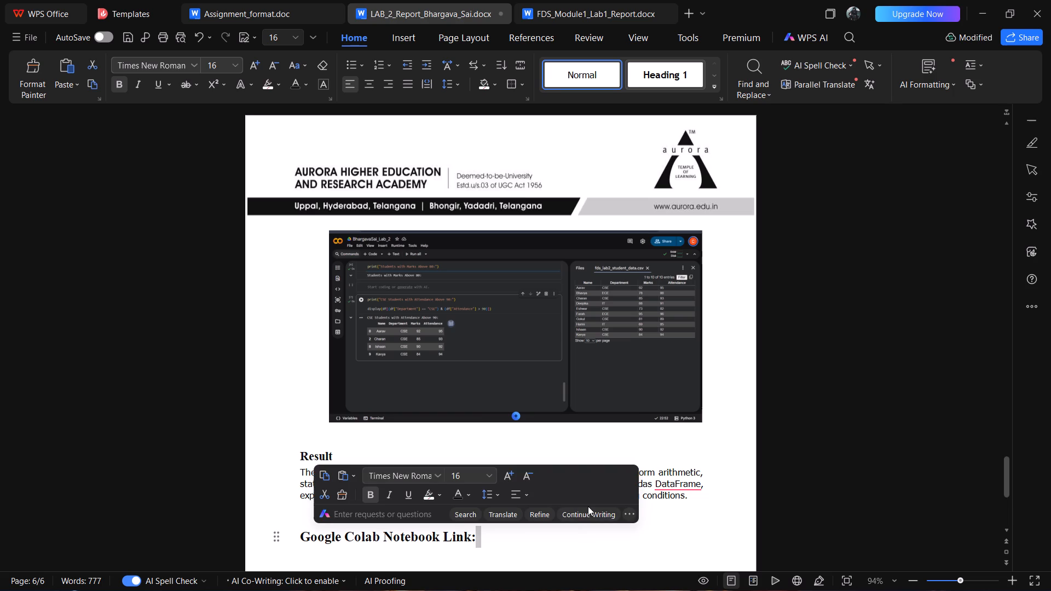
pyautogui.click(572, 530)
pyautogui.hotkey('ctrl', 'v')
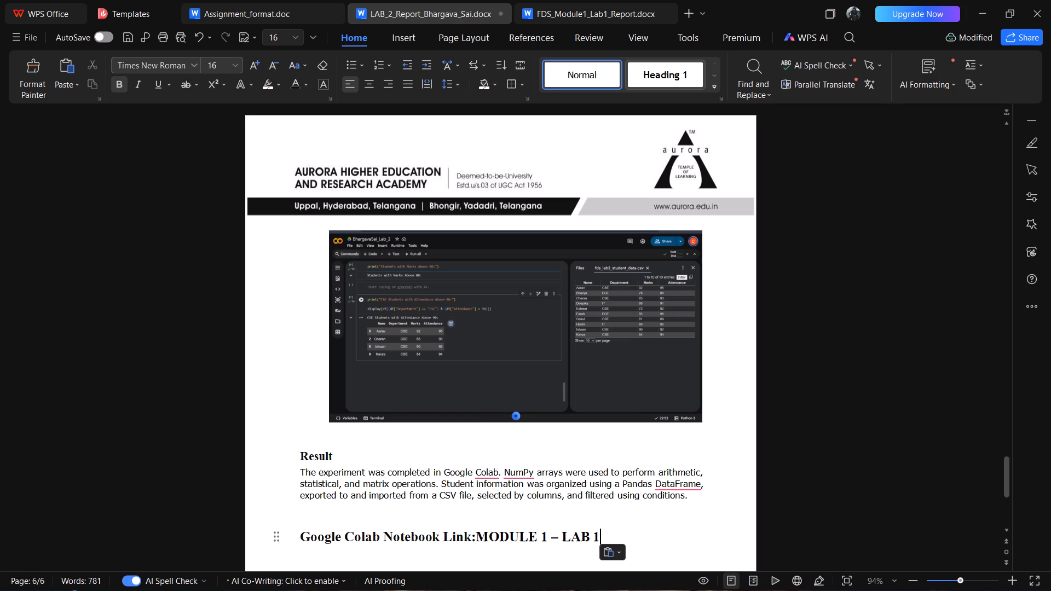
# Undo the paste of "MODULE 1 – LAB 1" after the Google Colab Notebook Link heading.
pyautogui.hotkey('ctrl', 'z')
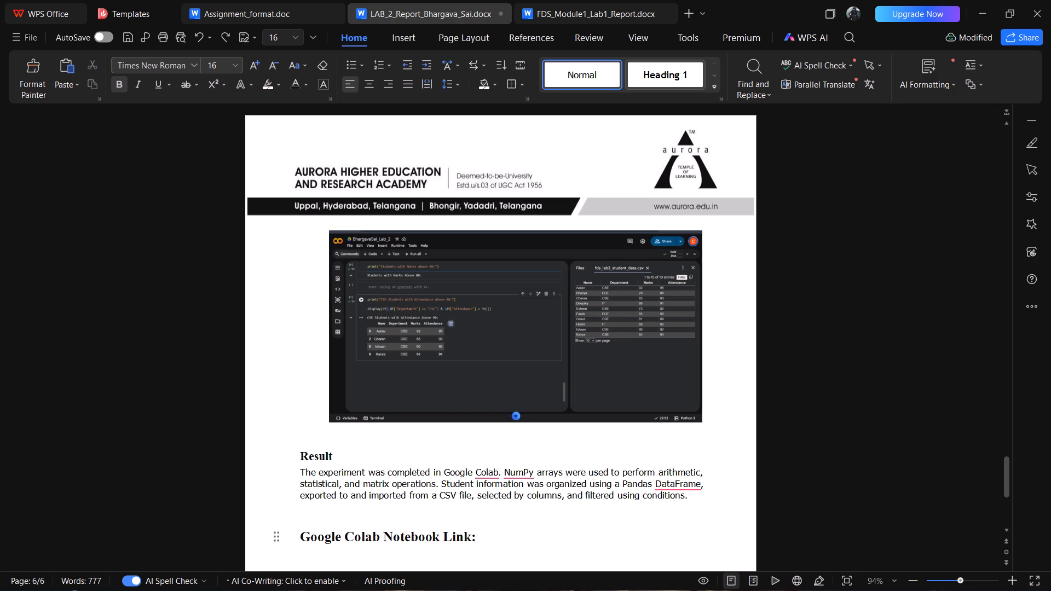
pyautogui.press('super+v')
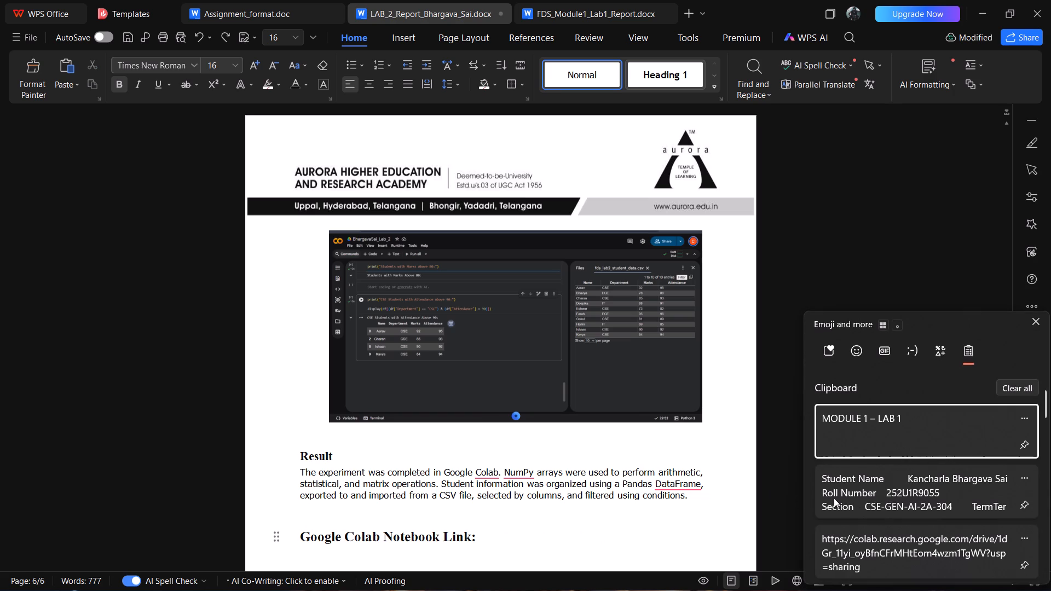
pyautogui.scroll(-1, 859, 507)
pyautogui.click(828, 222)
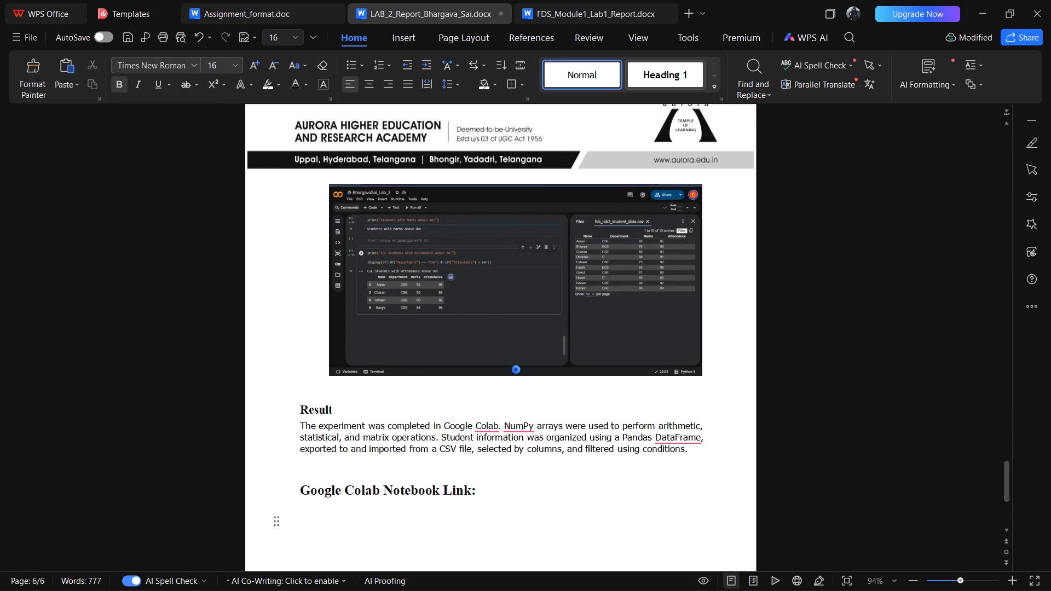
pyautogui.hotkey('ctrl', 'v')
pyautogui.press('Return')
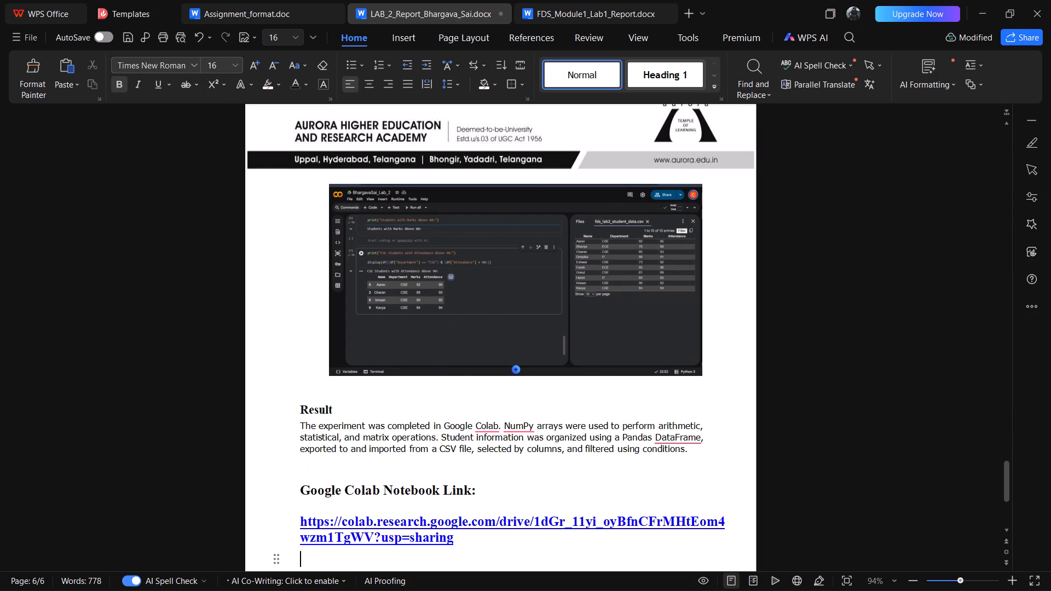
# Format the Result paragraph as Times New Roman, size 12, with 1.5 line spacing.
pyautogui.hscroll(1, 411, 309)
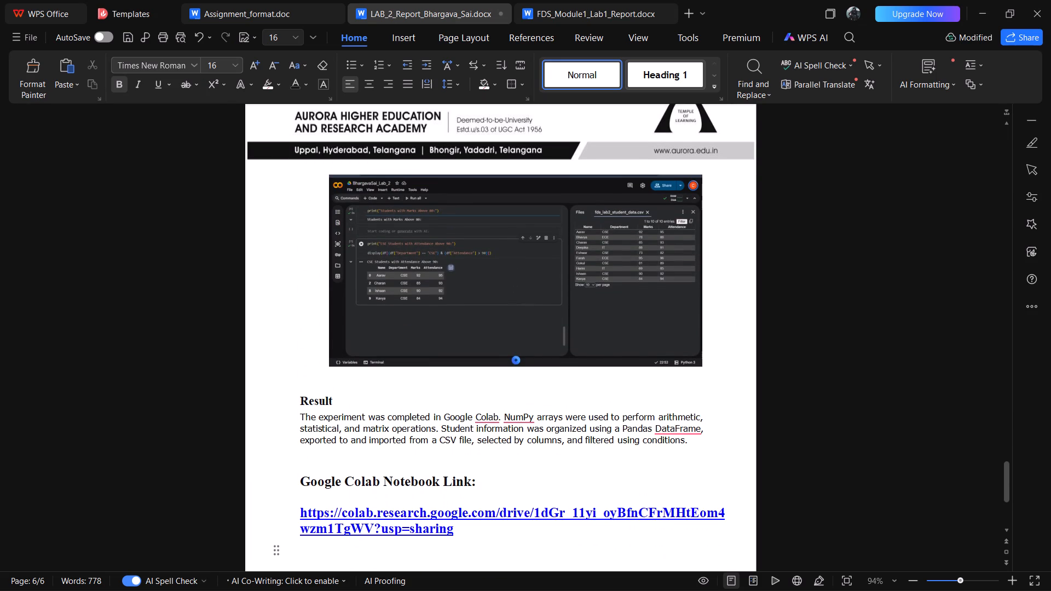
pyautogui.moveTo(697, 451); pyautogui.dragTo(302, 416)
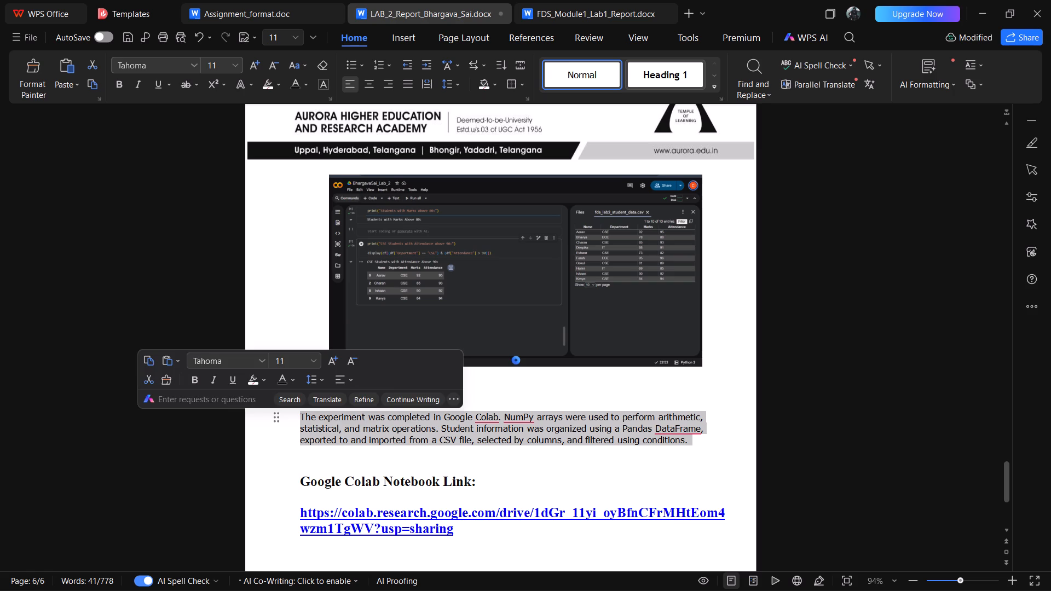
pyautogui.click(192, 381)
pyautogui.click(192, 381)
pyautogui.click(311, 359)
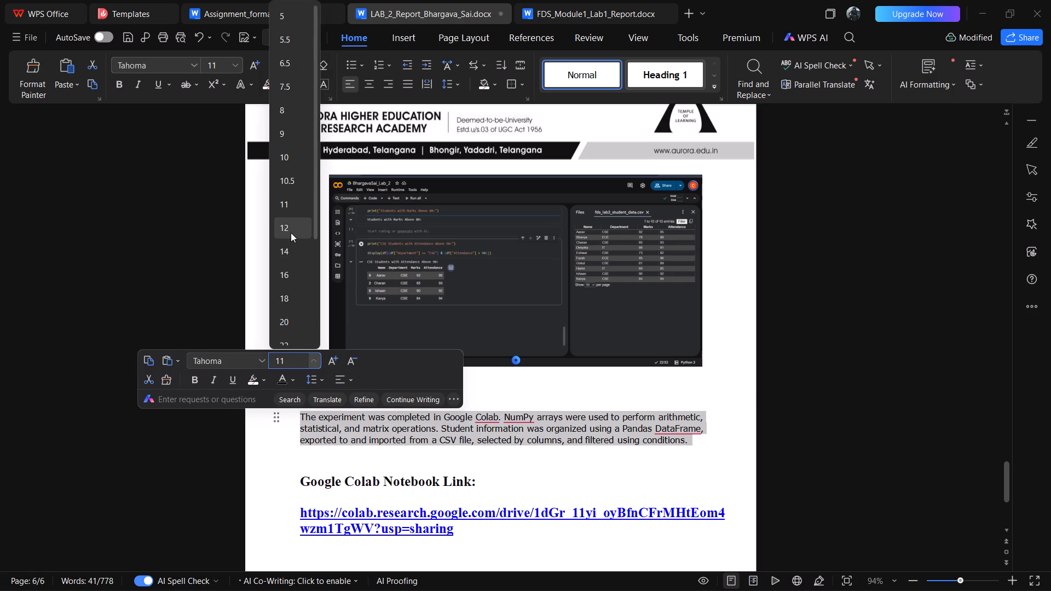
pyautogui.click(291, 233)
pyautogui.click(318, 376)
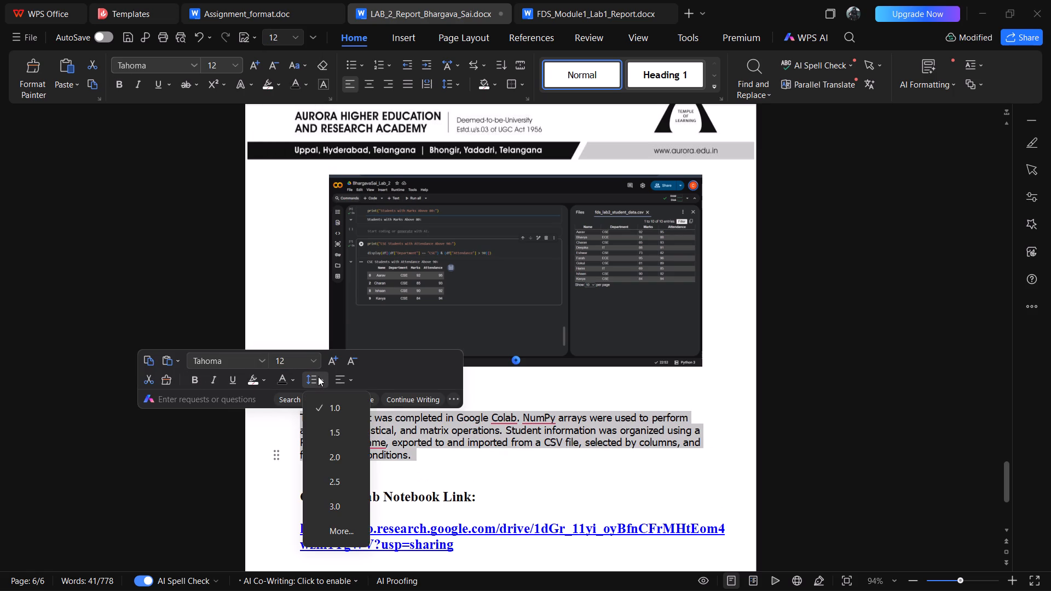
pyautogui.click(334, 434)
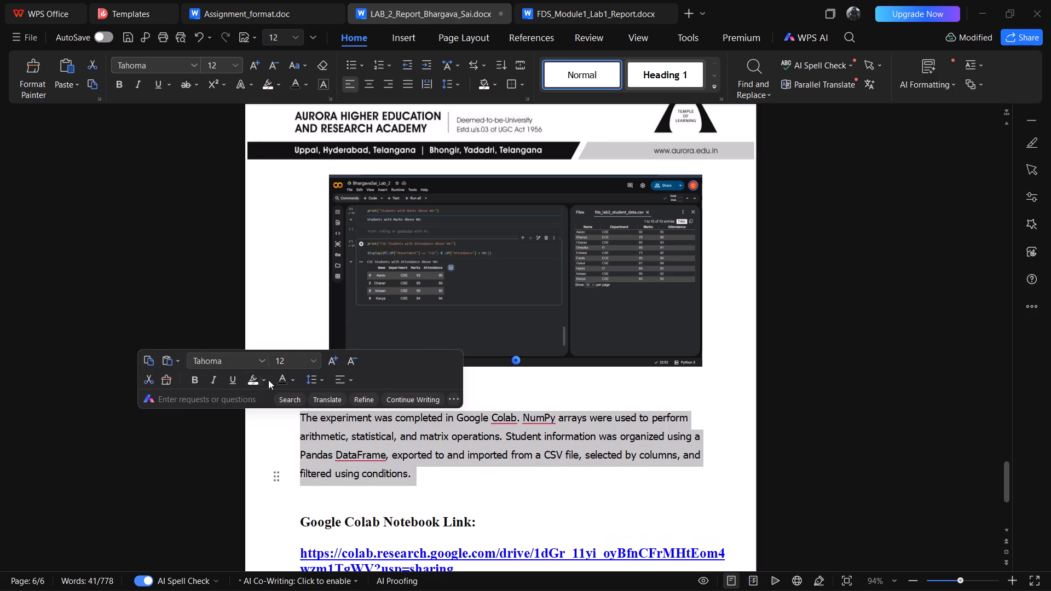
pyautogui.click(260, 360)
pyautogui.click(251, 85)
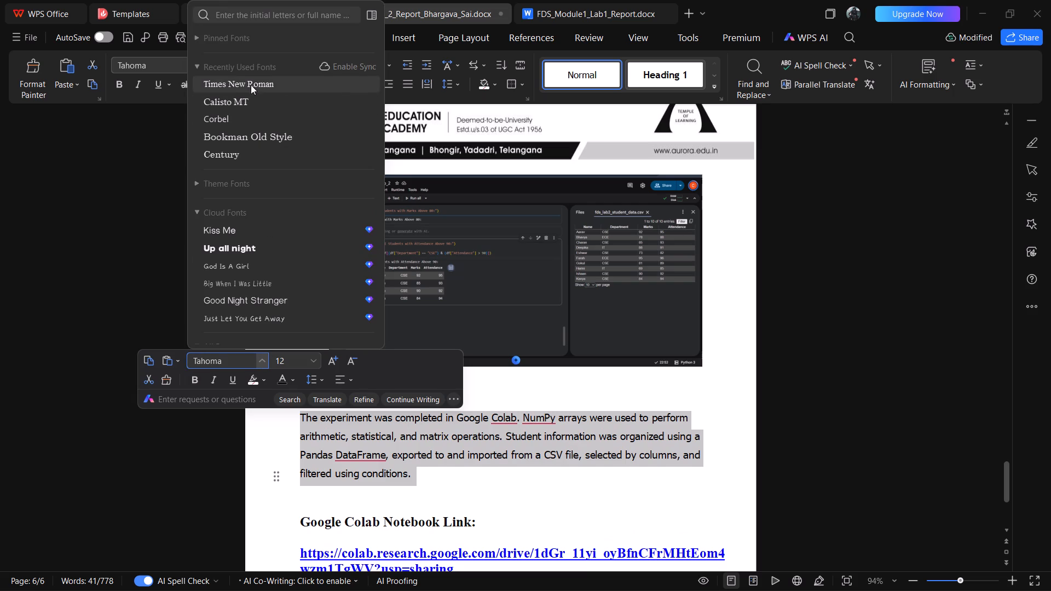
pyautogui.click(450, 443)
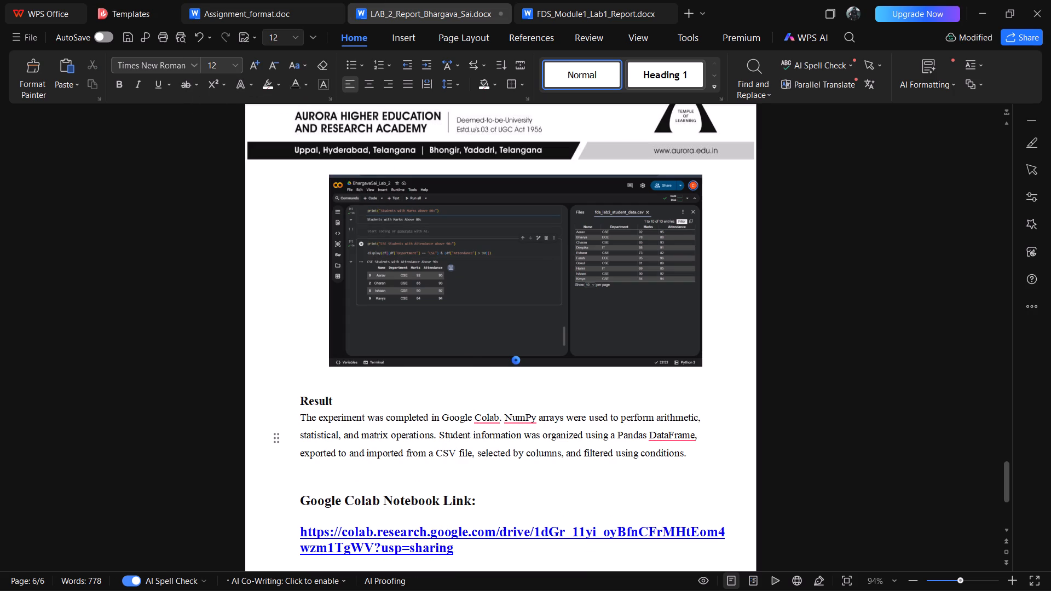
# Set the Result heading's font size to 16.
pyautogui.click(362, 401)
pyautogui.moveTo(362, 401); pyautogui.dragTo(259, 398)
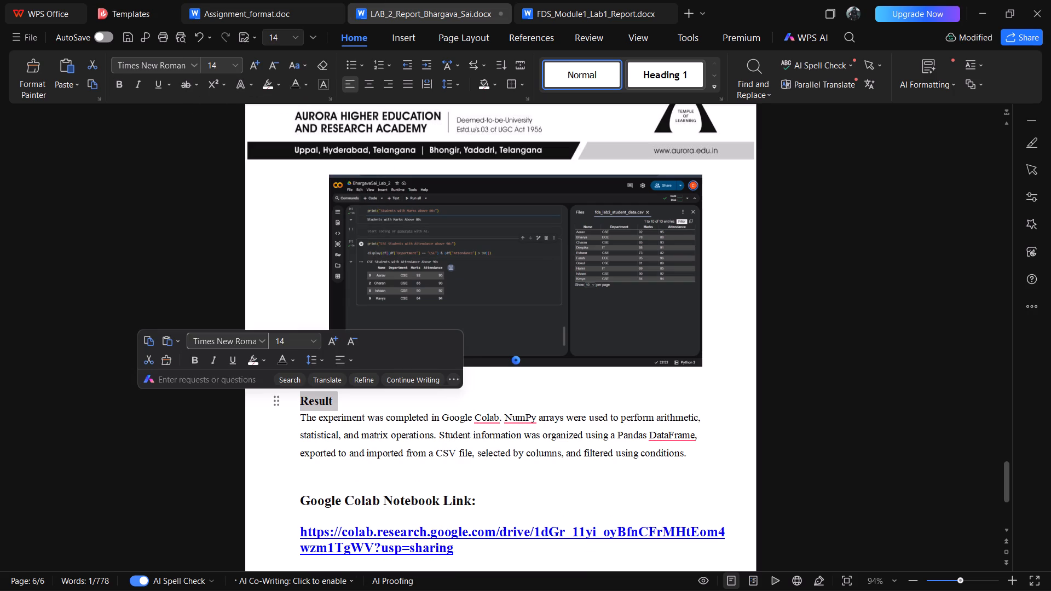
pyautogui.click(309, 341)
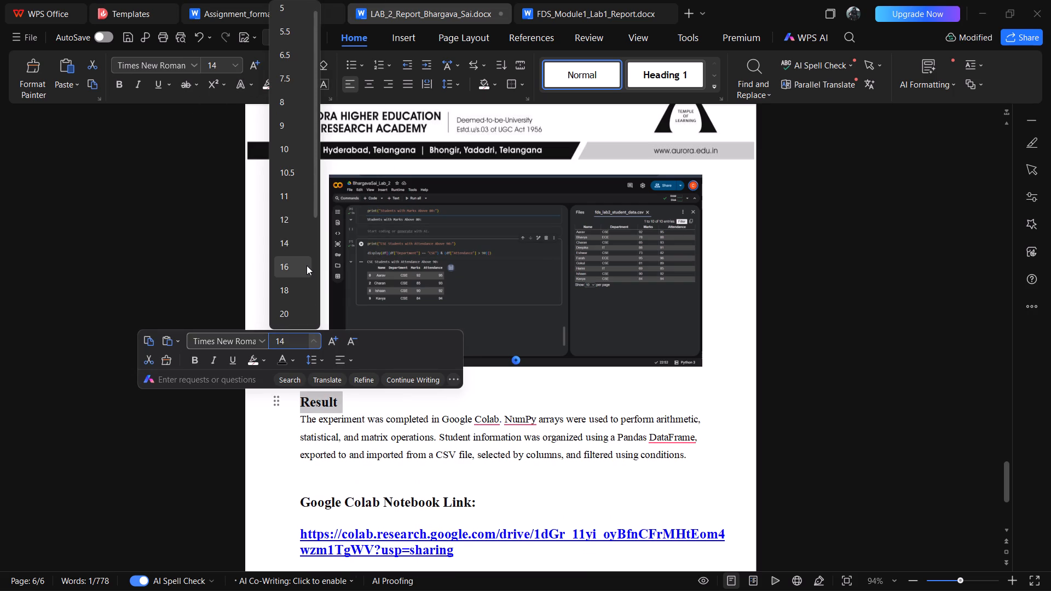
pyautogui.click(307, 265)
# Insert a blank line between the Result heading and its paragraph.
pyautogui.click(402, 405)
pyautogui.scroll(-1, 402, 405)
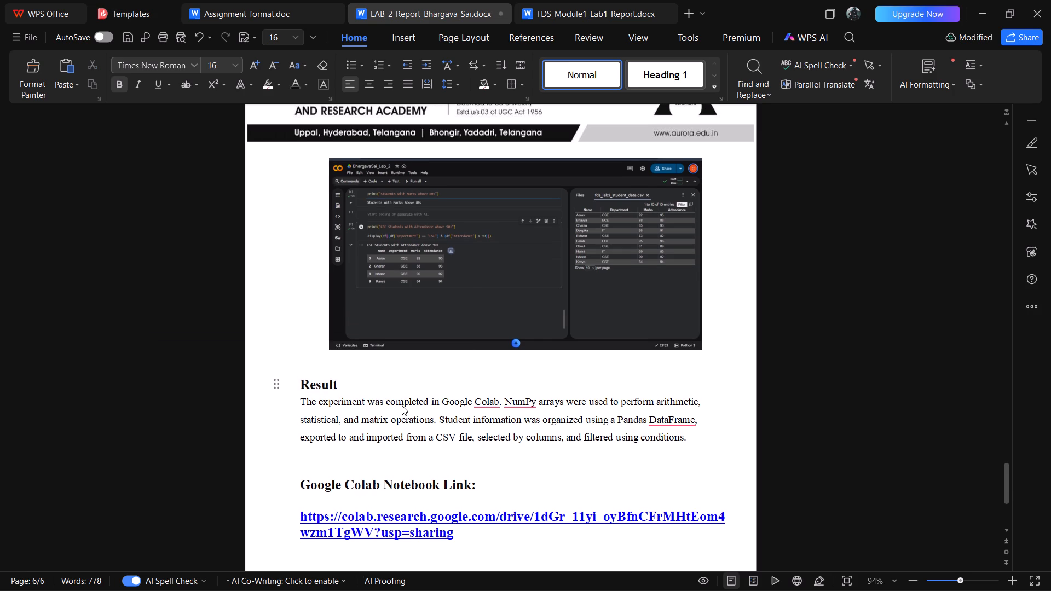
pyautogui.press('Return')
# Set the line spacing of the whole "Step 6: Filter Student Records" section, from its heading through the Output text, to 1.5.
pyautogui.scroll(-4, 402, 405)
pyautogui.scroll(3, 402, 405)
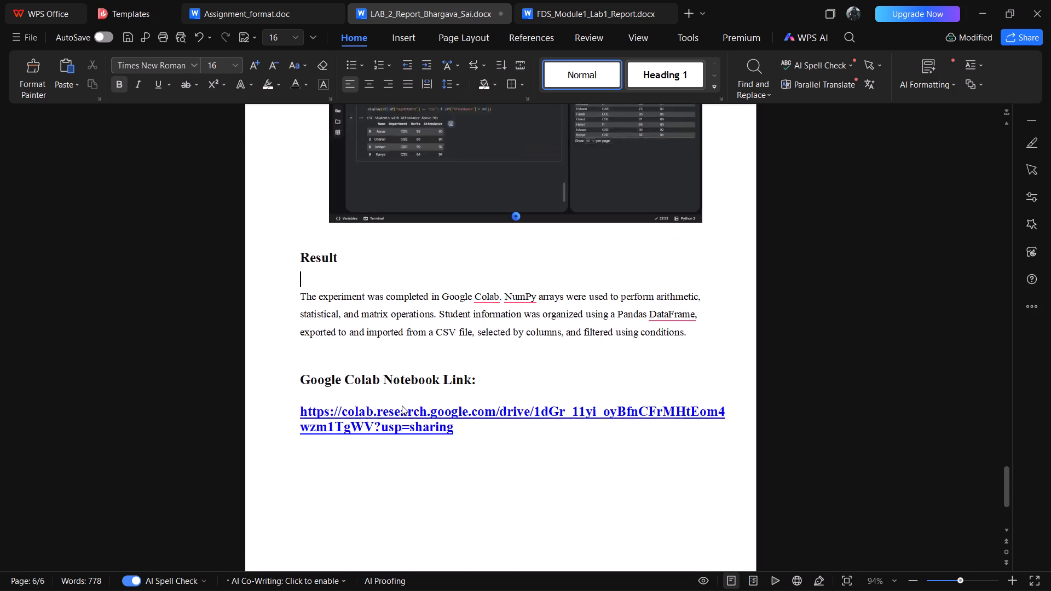
pyautogui.scroll(3, 402, 405)
pyautogui.scroll(-1, 402, 405)
pyautogui.scroll(4, 402, 405)
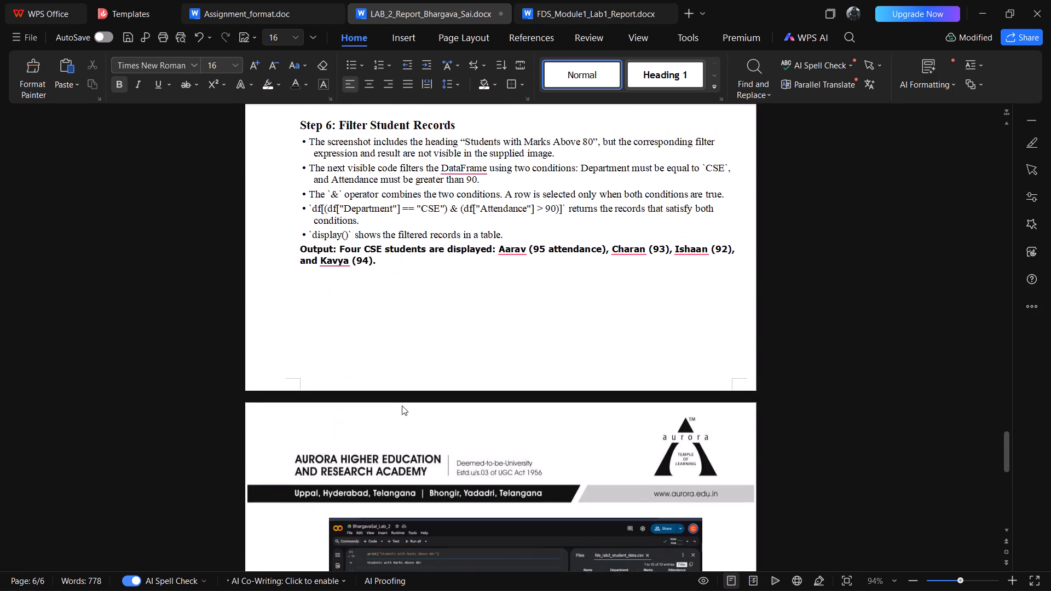
pyautogui.scroll(2, 402, 405)
pyautogui.scroll(1, 380, 312)
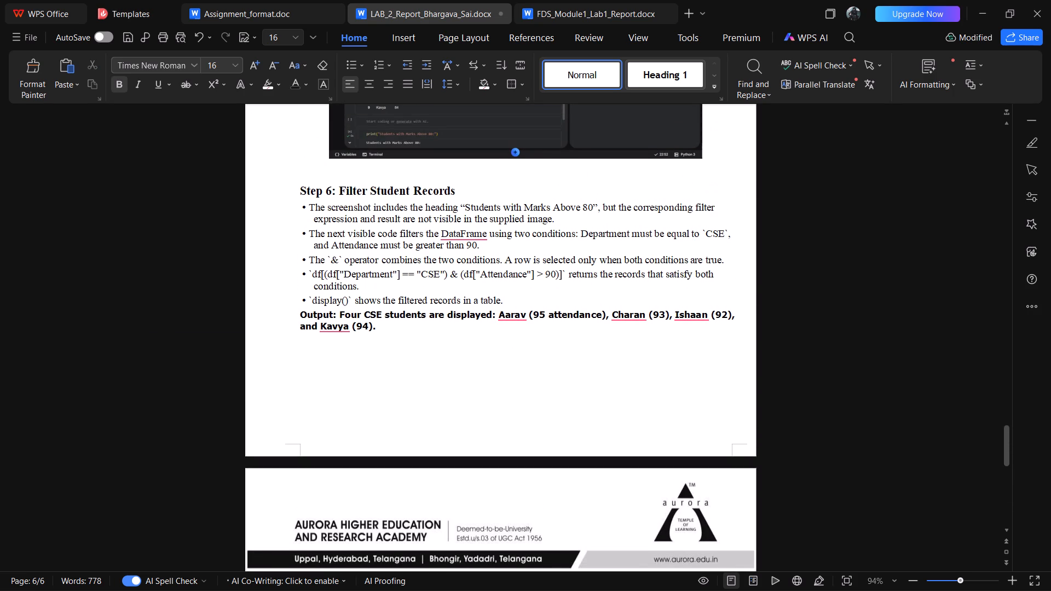
pyautogui.click(522, 298)
pyautogui.moveTo(500, 325); pyautogui.dragTo(283, 164)
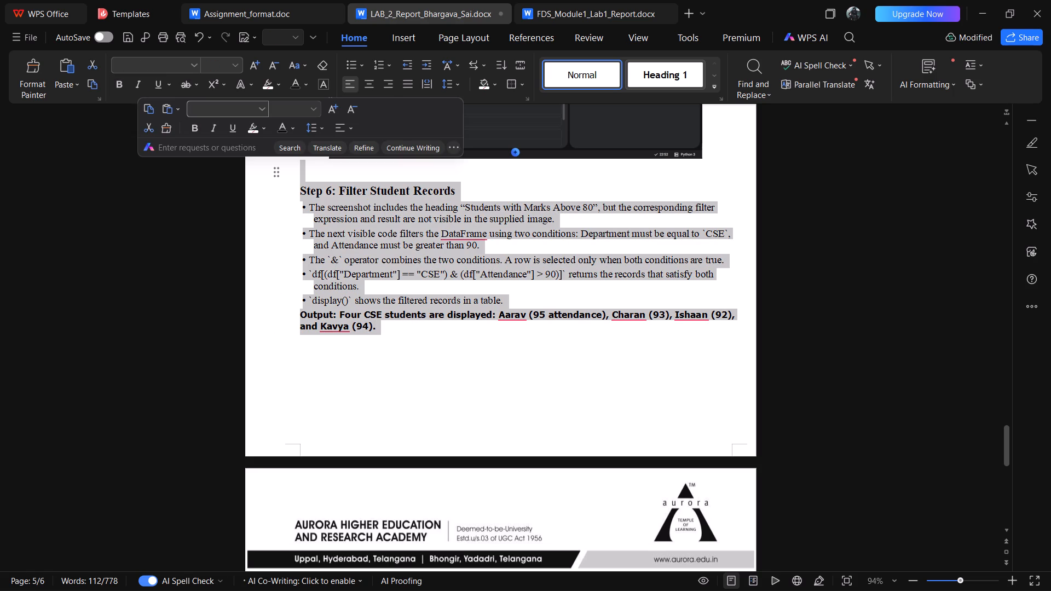
pyautogui.click(399, 332)
pyautogui.moveTo(399, 332); pyautogui.dragTo(275, 200)
pyautogui.click(316, 150)
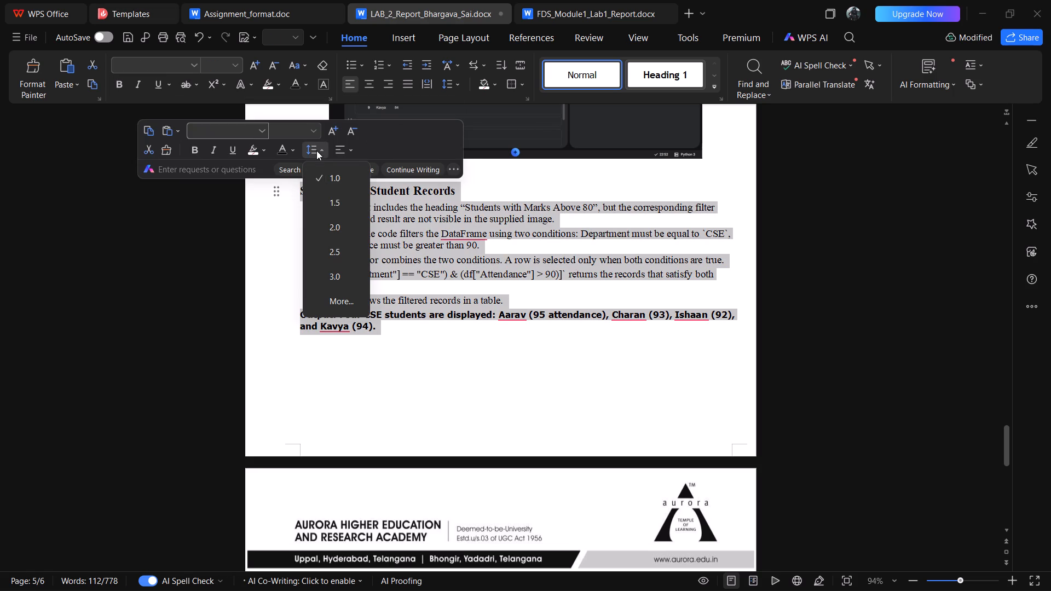
pyautogui.click(338, 202)
pyautogui.click(442, 323)
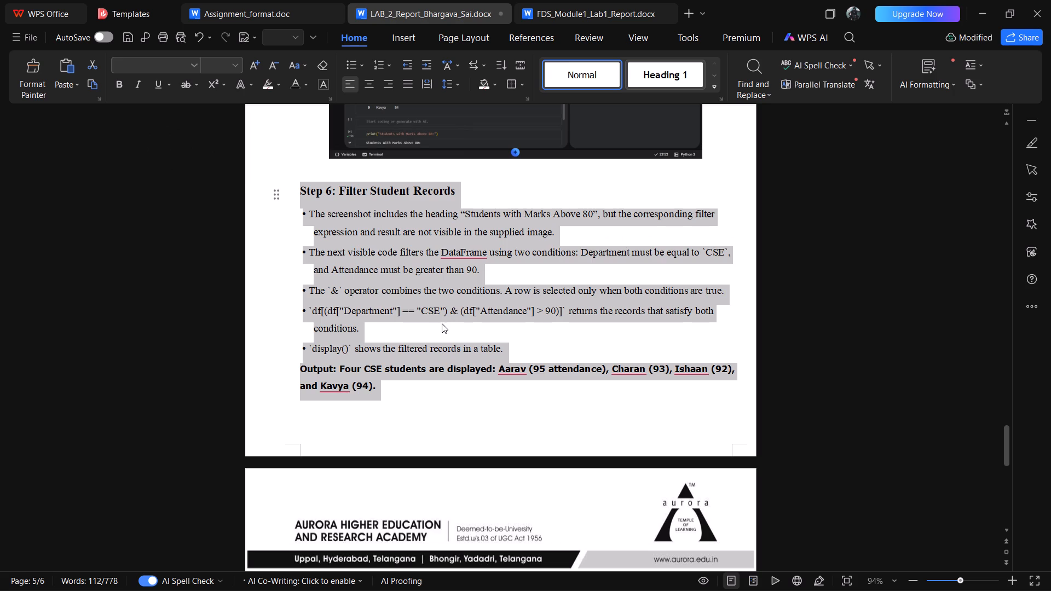
# Review the layout of the report's closing pages, from the Step 4 screenshot through the Google Colab notebook link.
pyautogui.scroll(6, 442, 323)
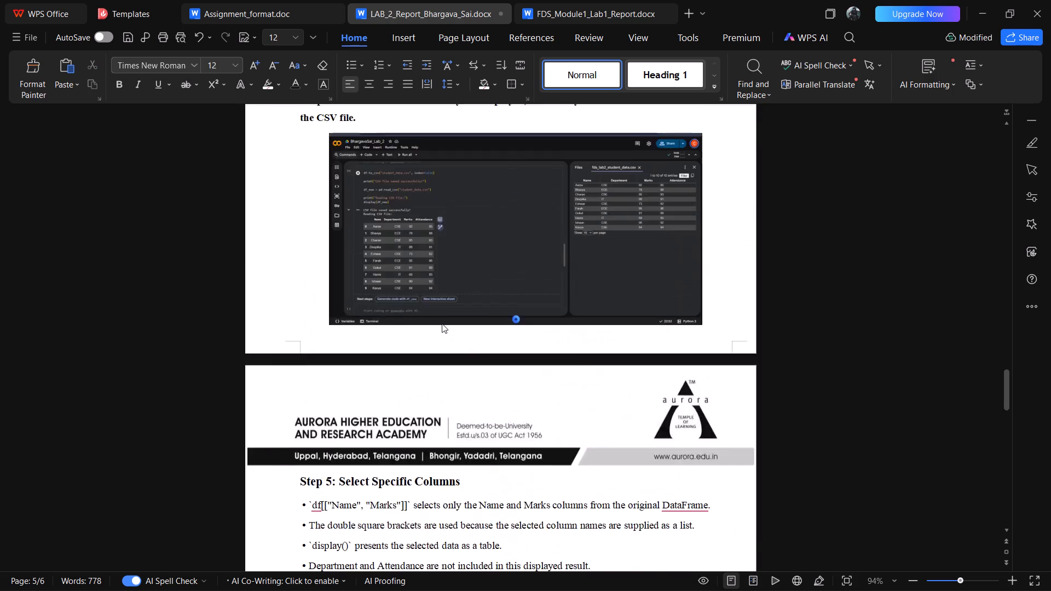
pyautogui.scroll(3, 442, 323)
pyautogui.scroll(-13, 442, 323)
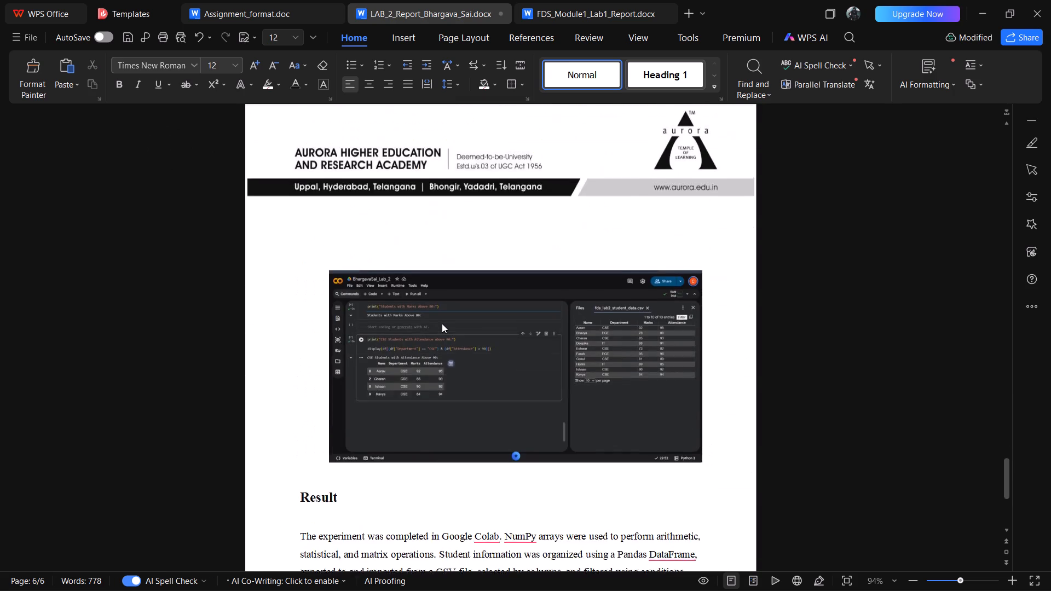
pyautogui.scroll(-6, 442, 323)
pyautogui.scroll(8, 442, 323)
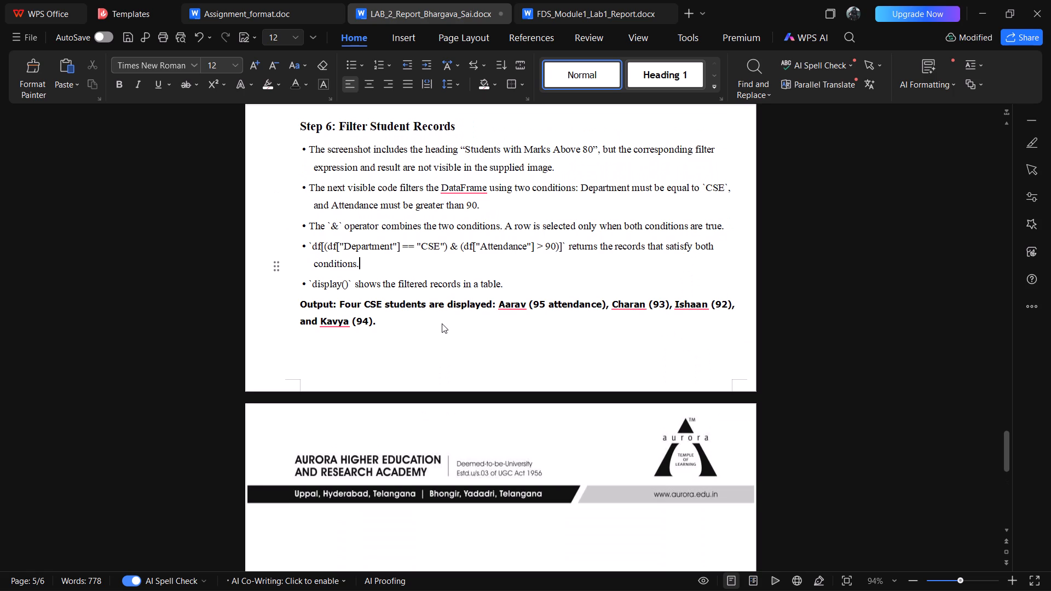
pyautogui.scroll(-7, 442, 323)
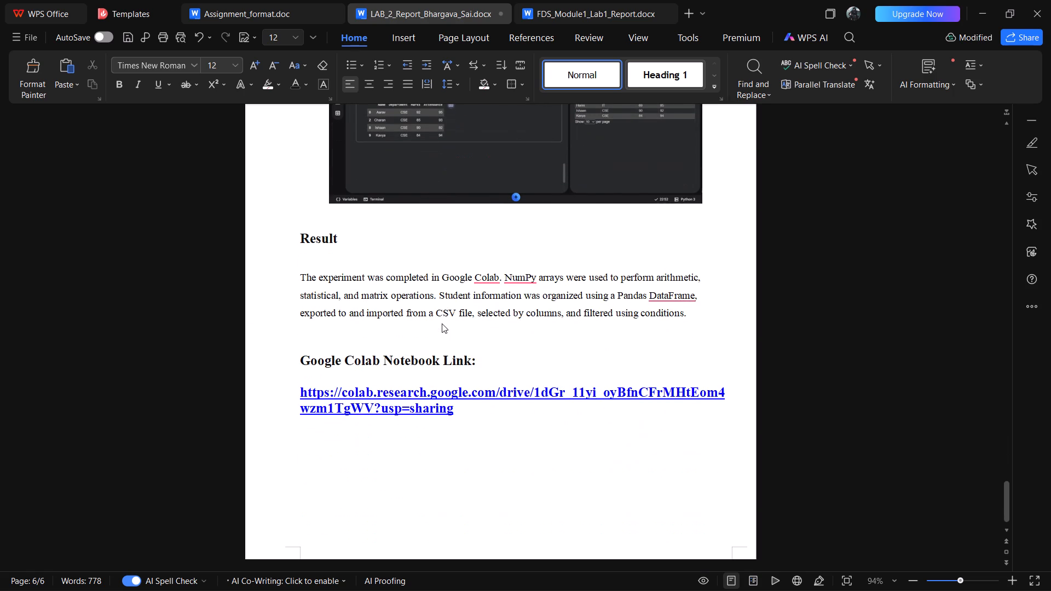
# Save the Lab 2 report document.
pyautogui.click(129, 40)
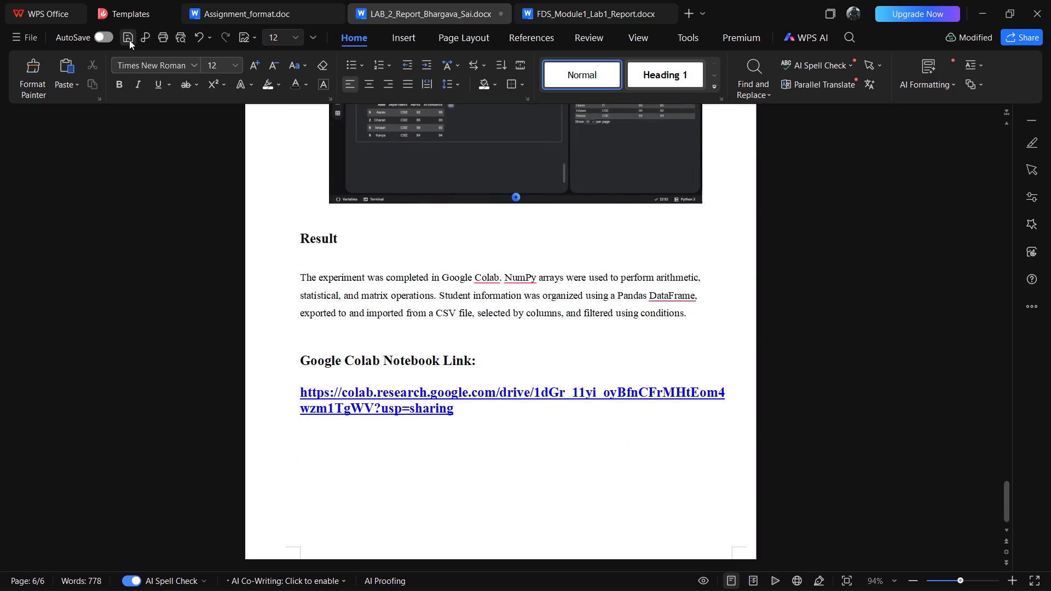
pyautogui.click(129, 40)
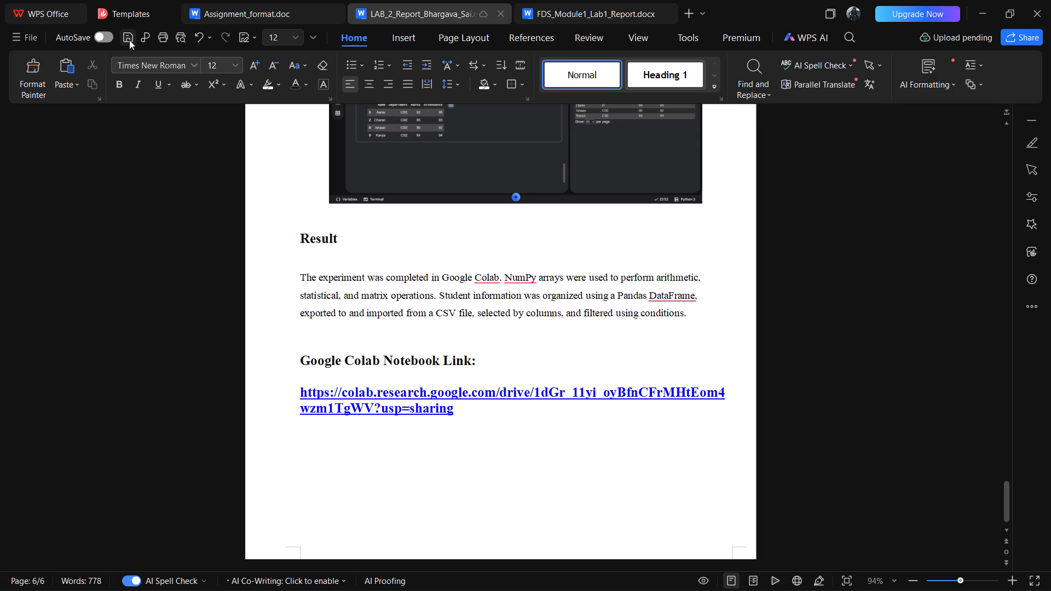
# Save a copy of the Lab 2 report as a Word document (.docx) in the FDS folder on the Desktop.
pyautogui.click(243, 41)
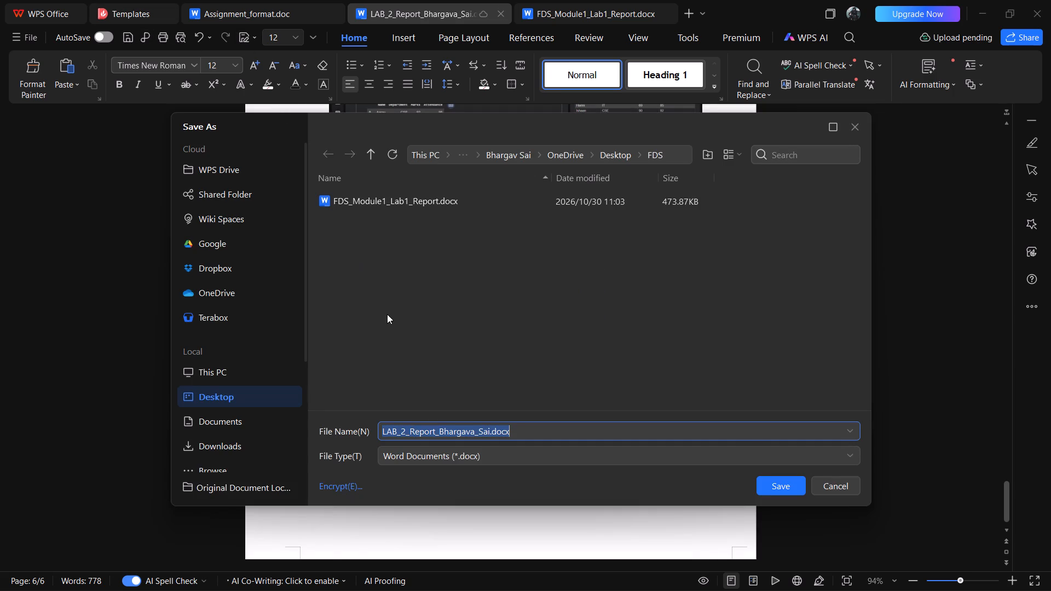
pyautogui.click(773, 487)
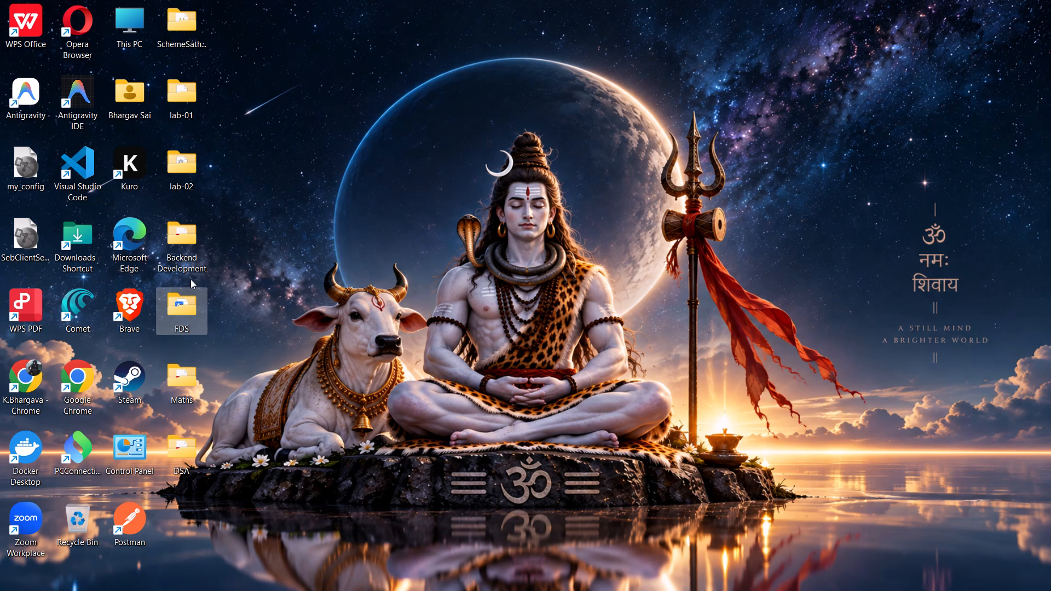
pyautogui.doubleClick(188, 305)
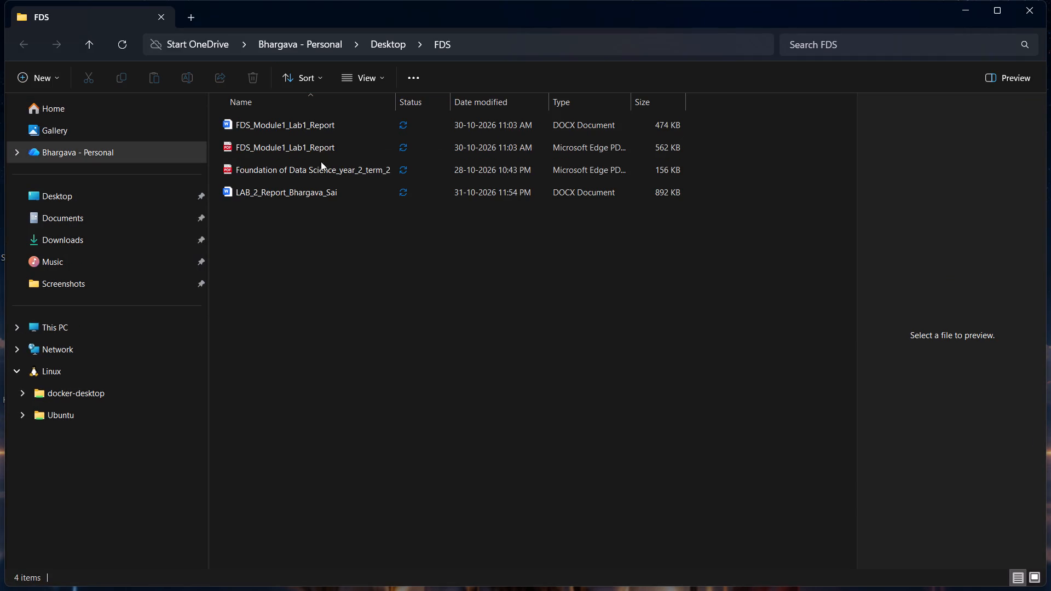
pyautogui.rightClick(322, 198)
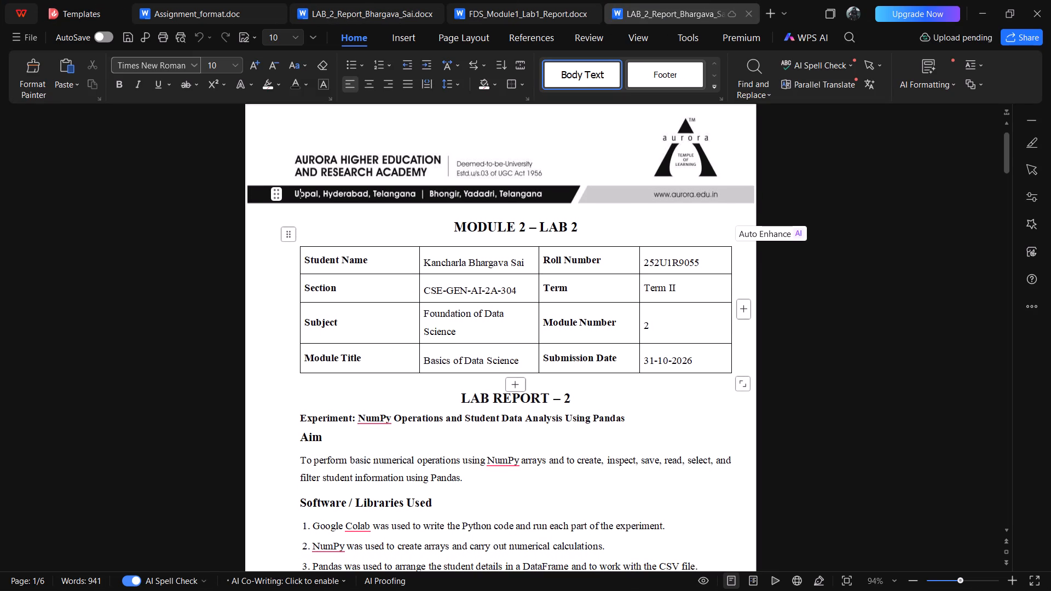
pyautogui.scroll(-2, 607, 368)
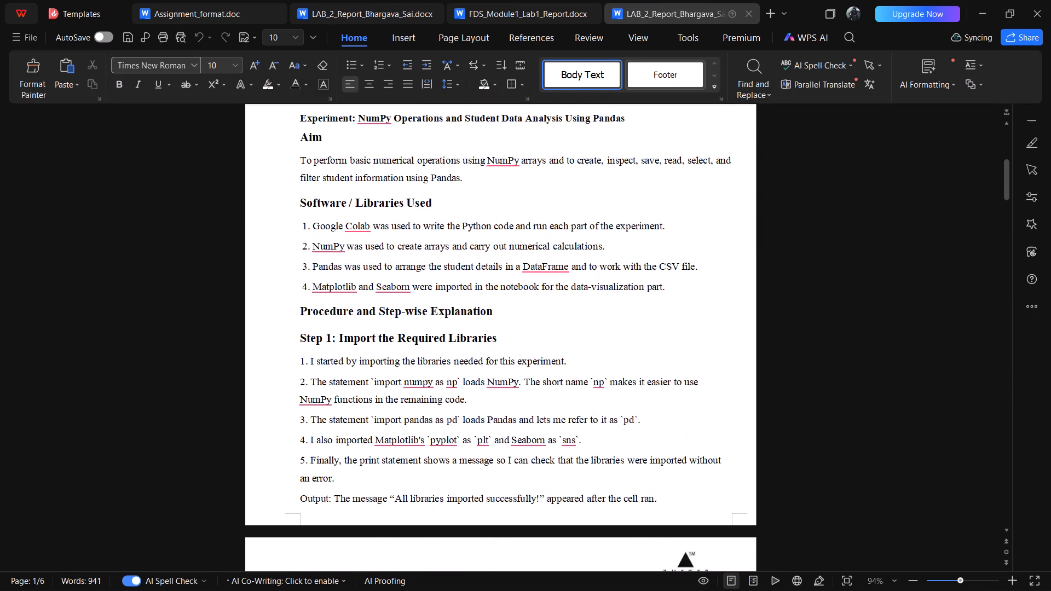
pyautogui.scroll(-2, 607, 368)
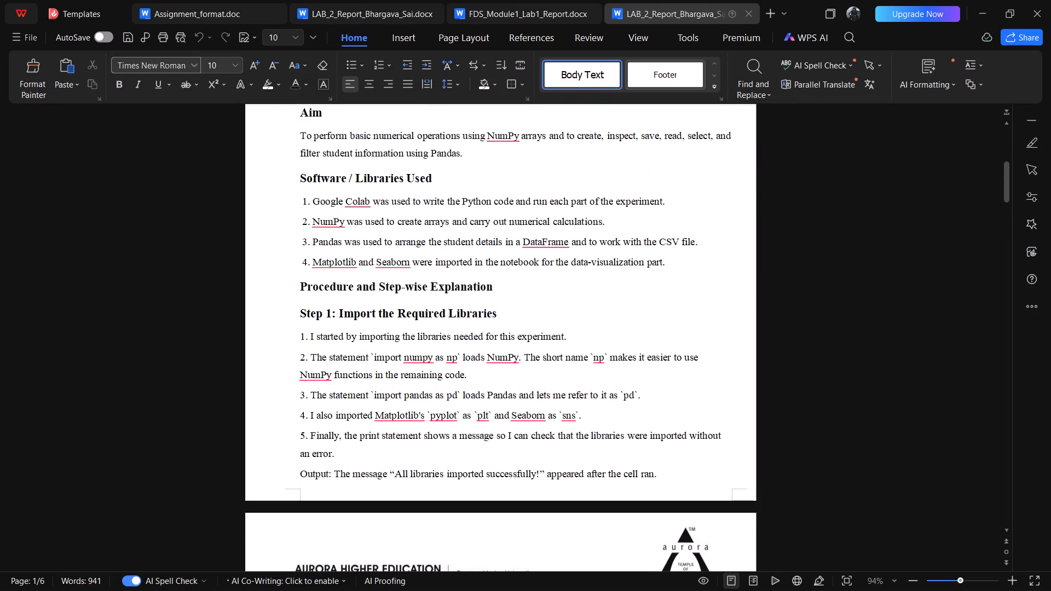
pyautogui.scroll(-1, 607, 368)
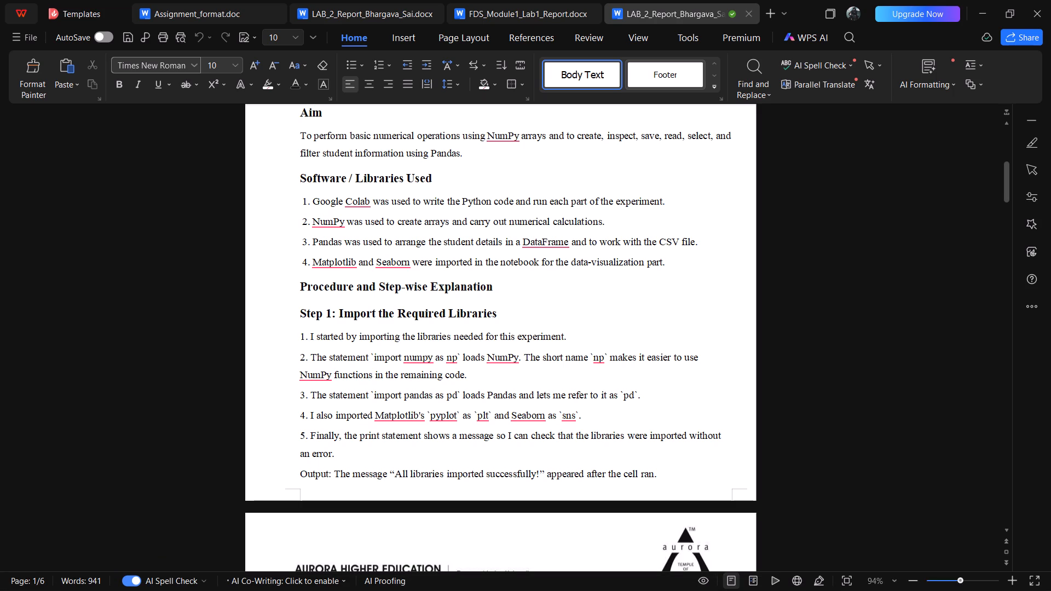
pyautogui.scroll(3, 492, 334)
pyautogui.scroll(-3, 492, 334)
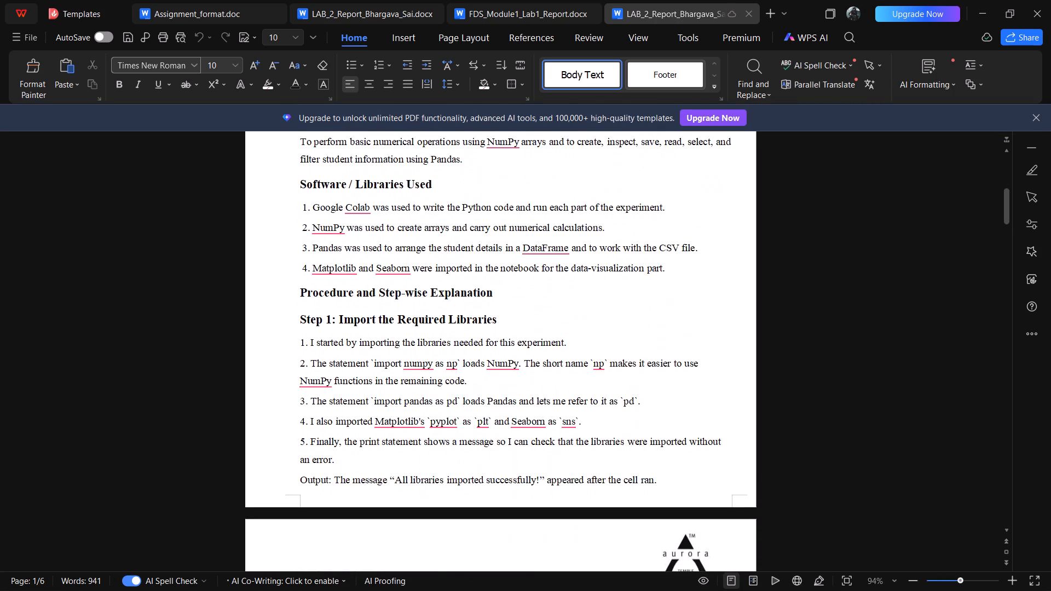
pyautogui.scroll(-3, 492, 334)
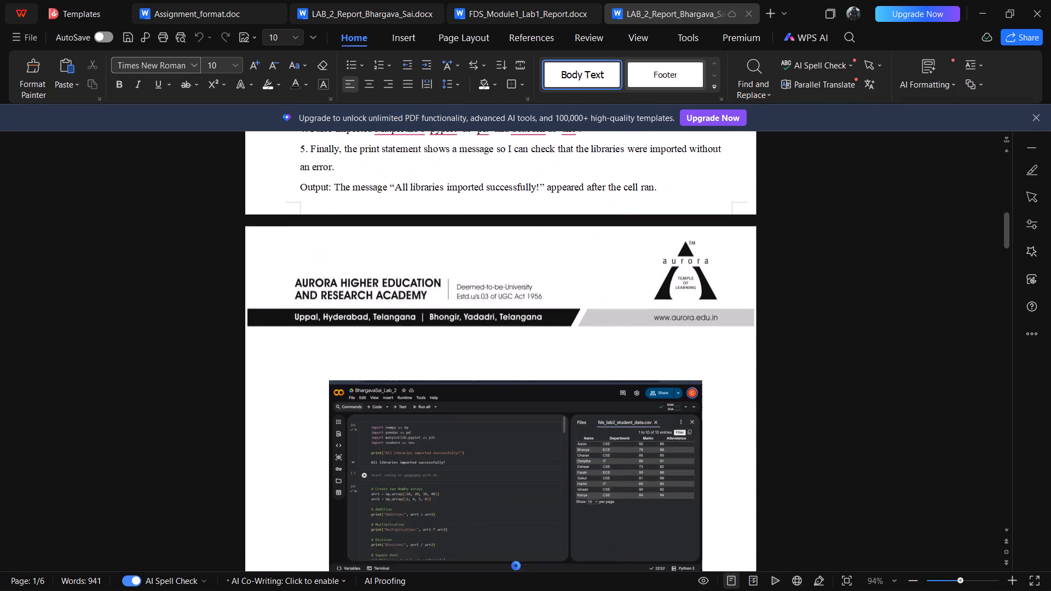
pyautogui.scroll(-1, 492, 334)
pyautogui.click(491, 334)
pyautogui.scroll(-2, 491, 334)
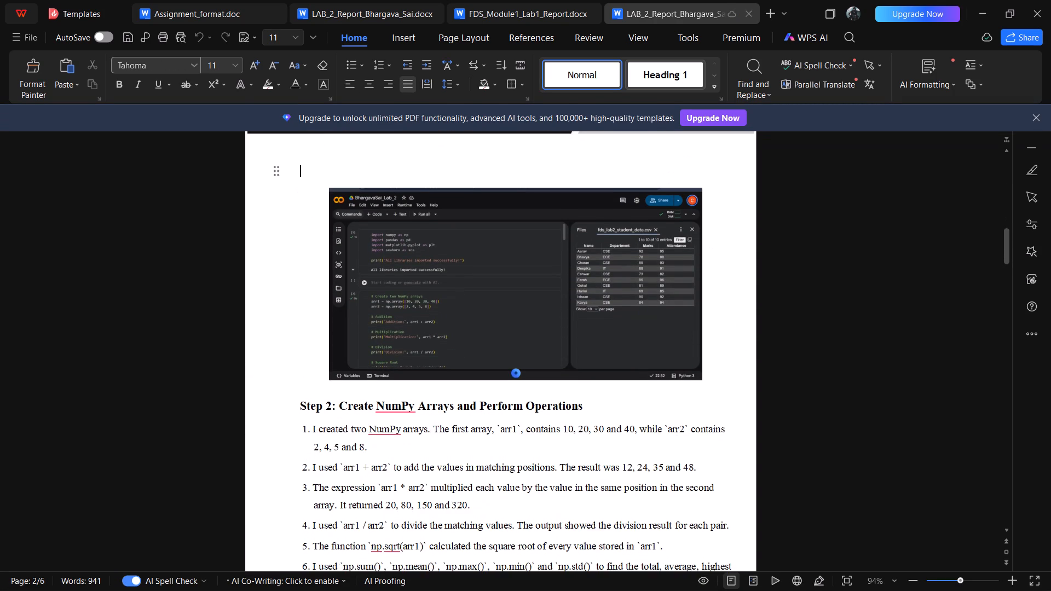
pyautogui.scroll(-2, 491, 334)
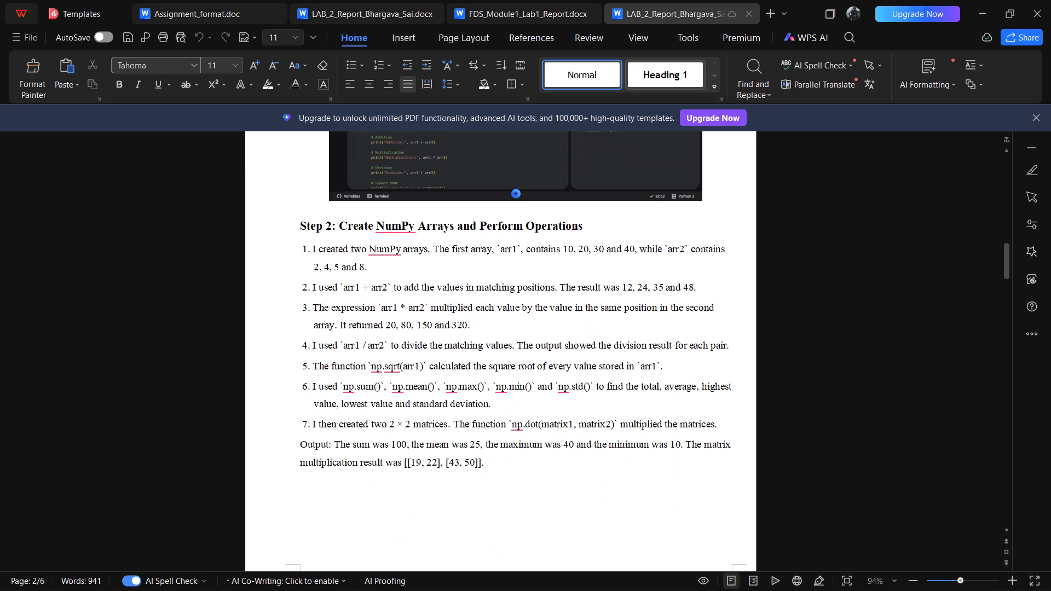
pyautogui.scroll(-5, 491, 334)
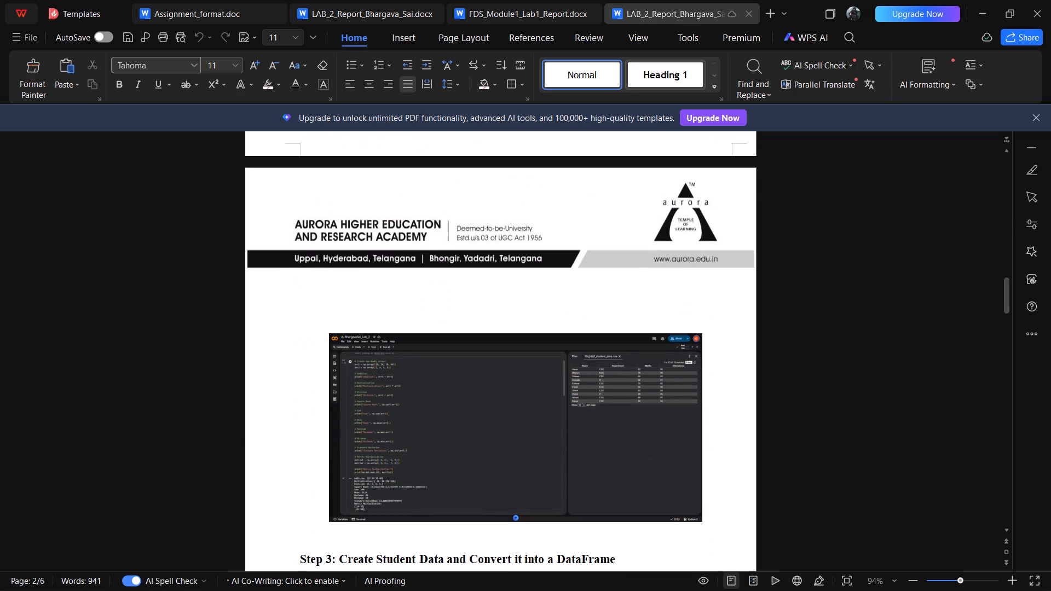
# Delete the blank lines above the Step 2 screenshot at the start of page 3.
pyautogui.click(491, 310)
pyautogui.scroll(-1, 491, 310)
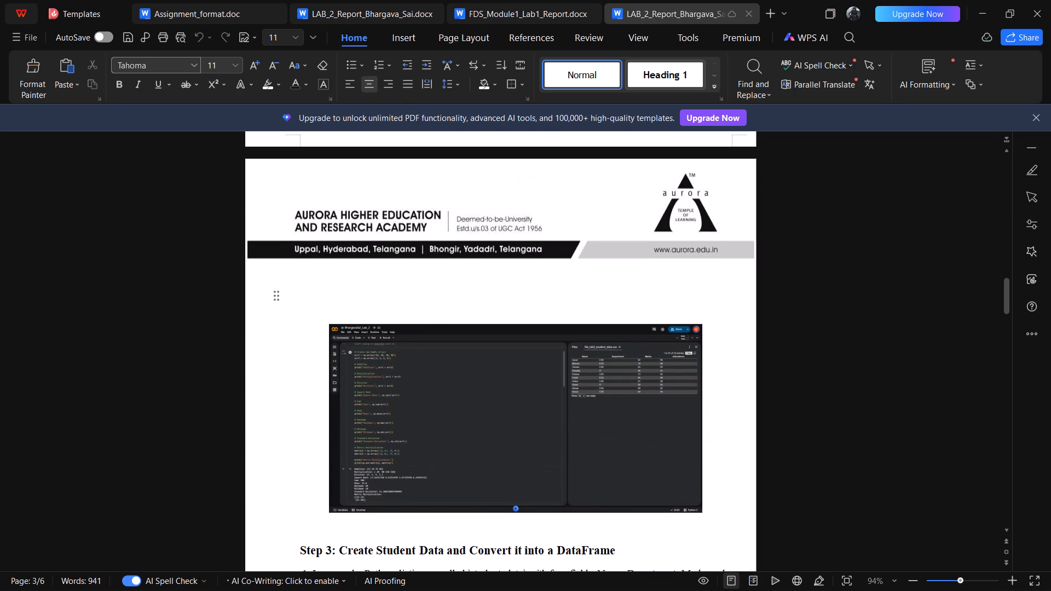
pyautogui.press('BackSpace')
pyautogui.press('BackSpace')
pyautogui.press('BackSpace')
pyautogui.press('BackSpace')
pyautogui.press('BackSpace')
# Delete the blank lines between the Step 1 output sentence and its screenshot on page 2.
pyautogui.scroll(8, 491, 310)
pyautogui.scroll(1, 538, 253)
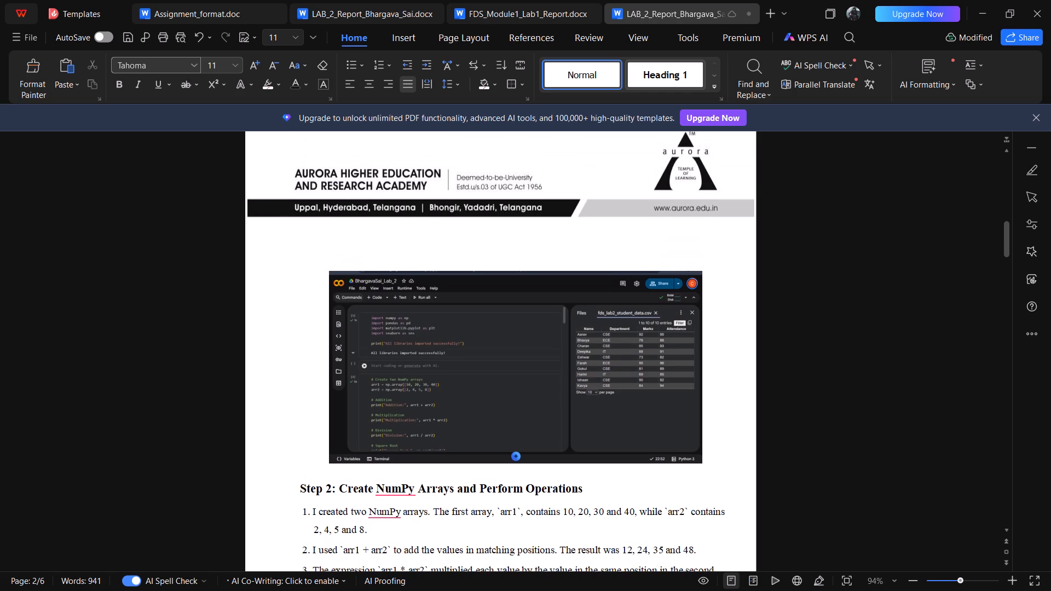
pyautogui.click(507, 234)
pyautogui.press('BackSpace')
pyautogui.press('BackSpace')
pyautogui.press('BackSpace')
pyautogui.press('BackSpace')
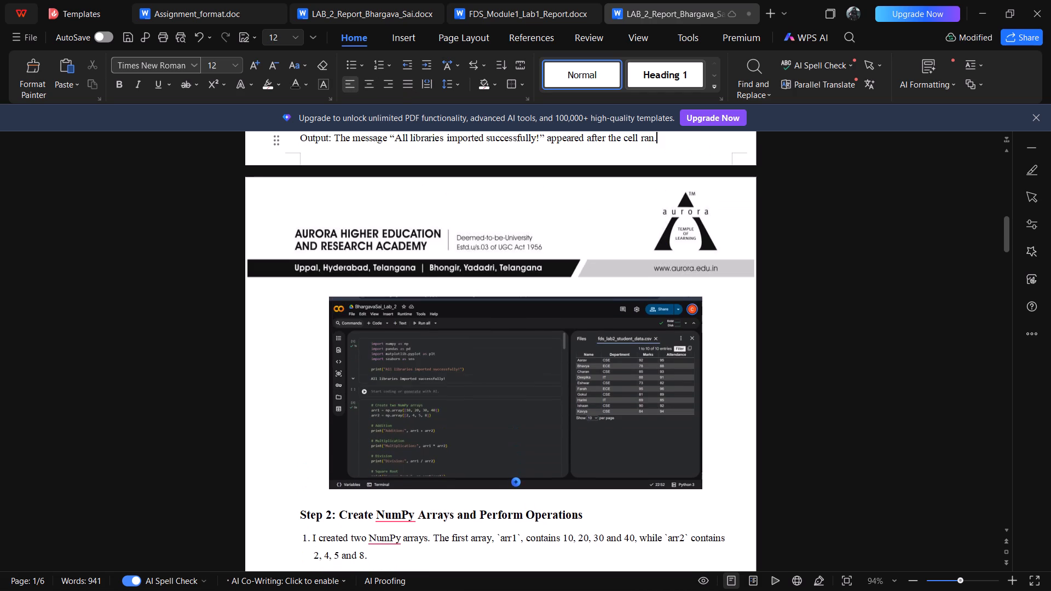
# Insert line breaks before the Step 2 screenshot at the start of page 3 to move it below the header banner.
pyautogui.scroll(-9, 507, 234)
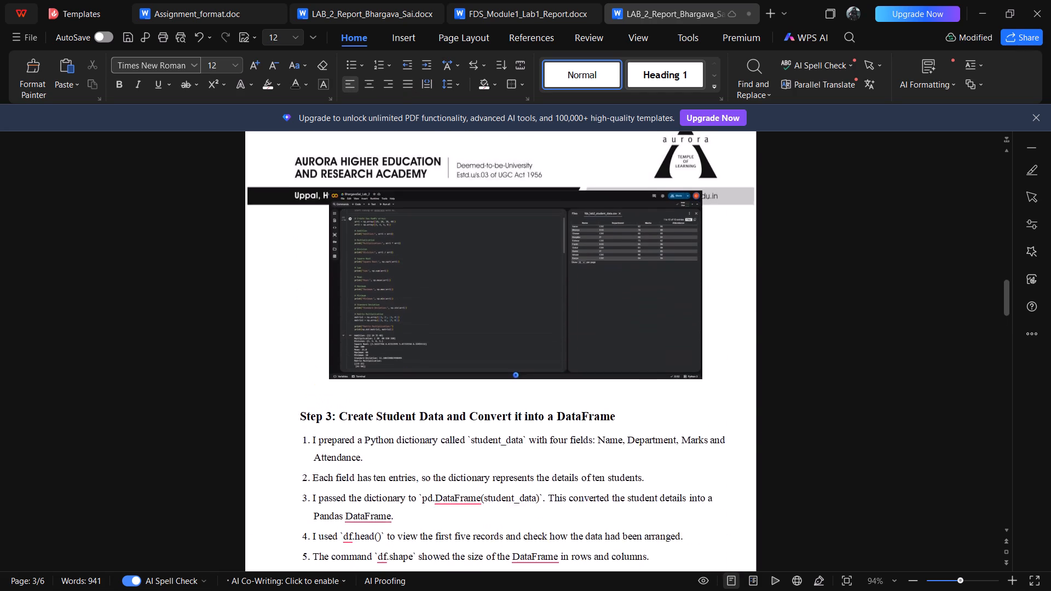
pyautogui.click(504, 254)
pyautogui.press('Return')
pyautogui.press('\\')
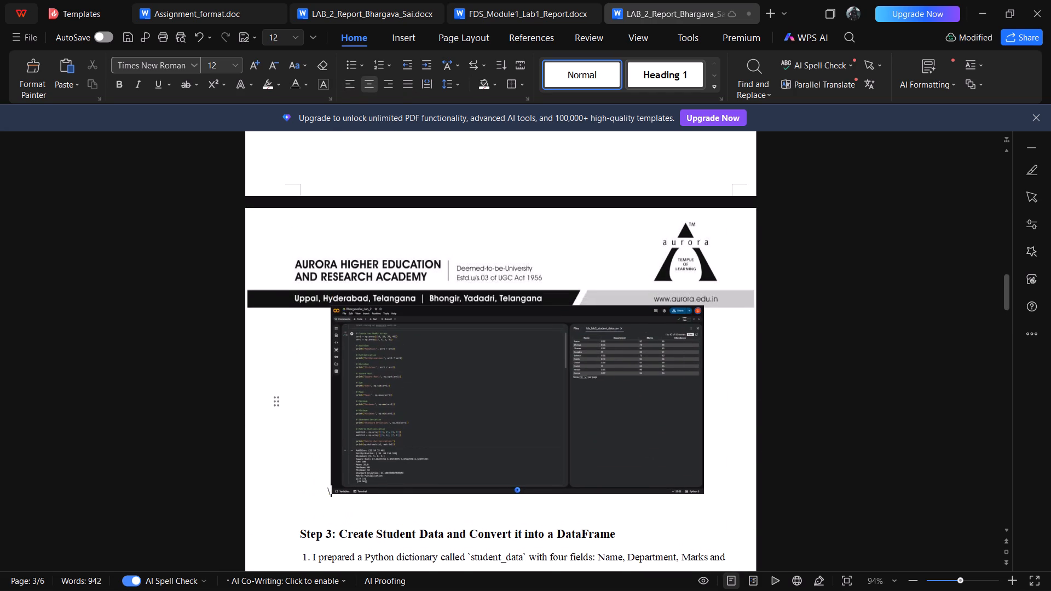
pyautogui.press('Return')
# Add blank lines between the Step 3 output sentence and its screenshot to move the screenshot below page 4's header banner.
pyautogui.scroll(-6, 504, 254)
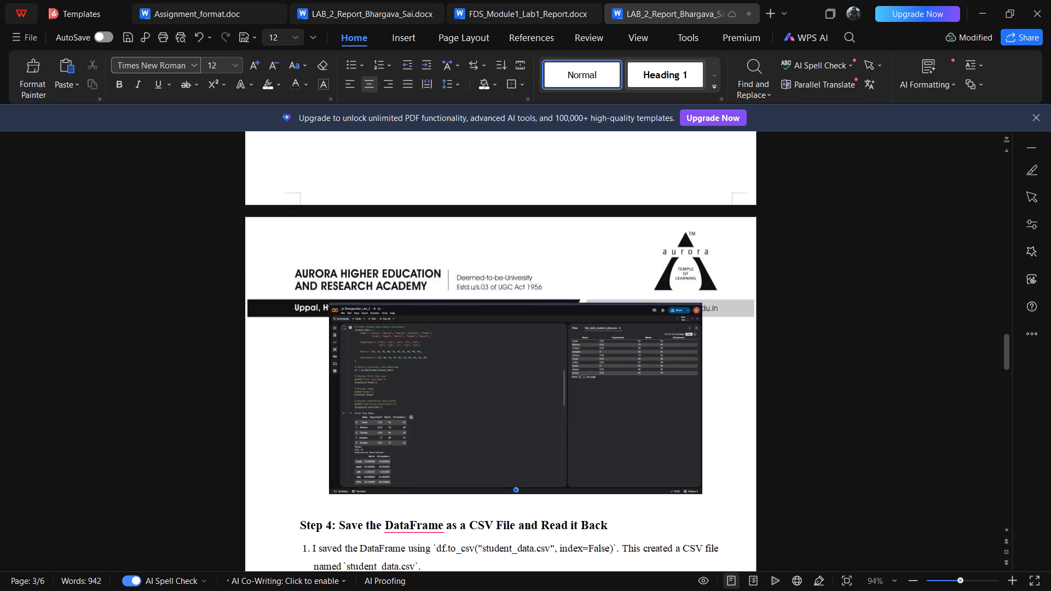
pyautogui.click(504, 254)
pyautogui.press('Return')
pyautogui.press('Return')
pyautogui.click(473, 241)
pyautogui.scroll(2, 473, 241)
pyautogui.click(473, 241)
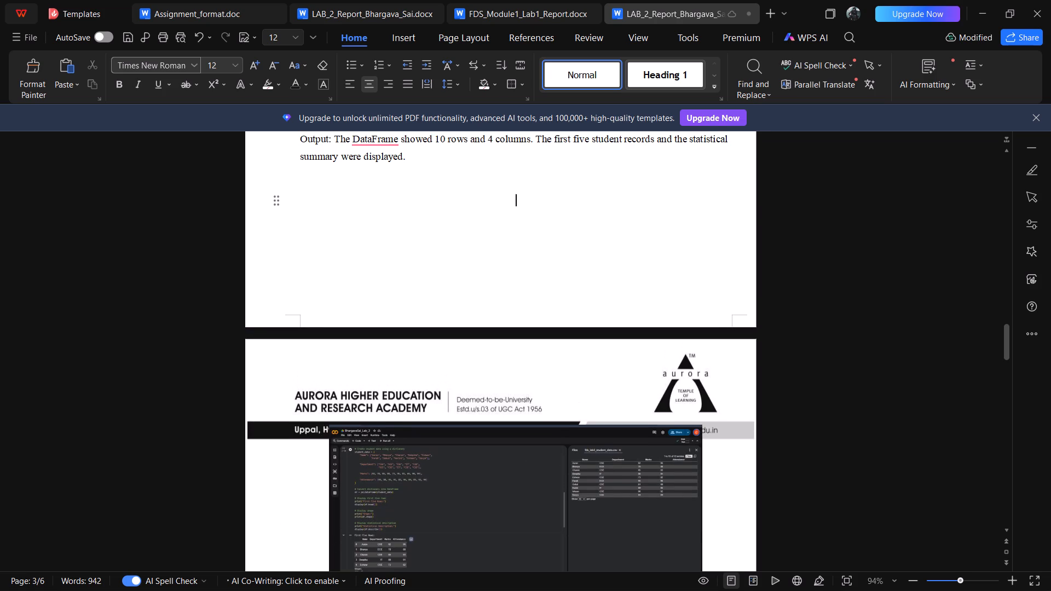
pyautogui.click(473, 241)
pyautogui.press('Return')
pyautogui.press('Return')
pyautogui.press('Return')
pyautogui.press('Return')
pyautogui.press('Return')
pyautogui.press('Return')
pyautogui.press('Return')
pyautogui.press('Return')
pyautogui.press('Return')
pyautogui.press('Return')
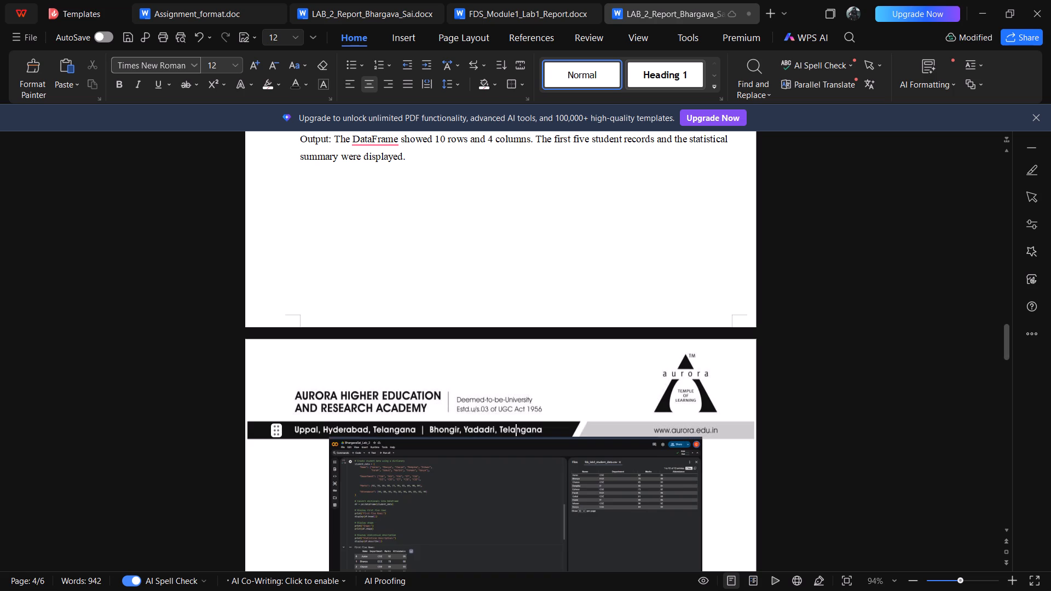
pyautogui.press('Return')
# Add blank lines between the Step 4 output sentence and its screenshot to move the screenshot below page 5's header banner.
pyautogui.scroll(-7, 473, 241)
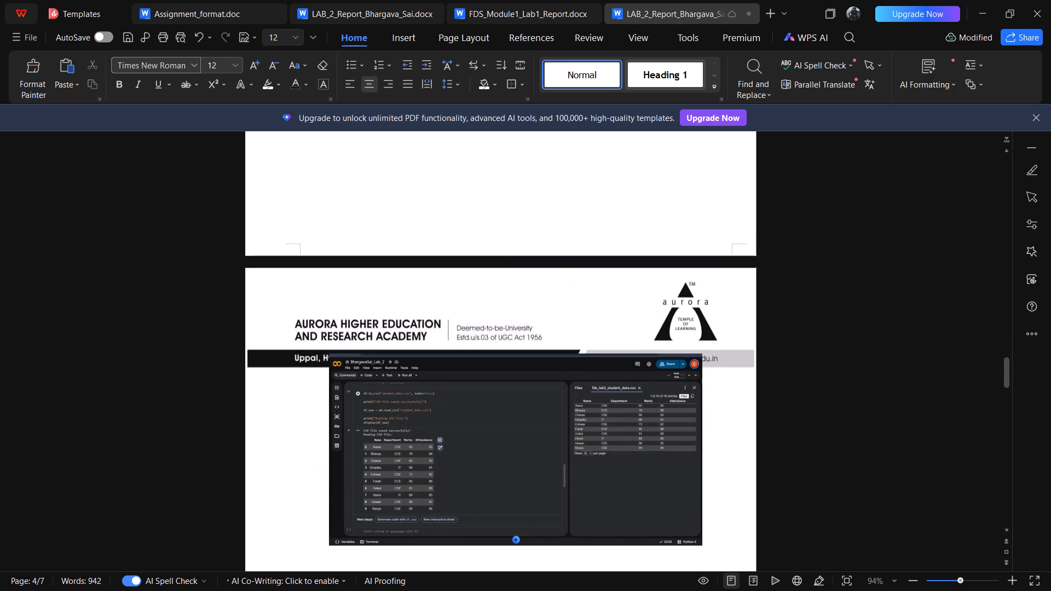
pyautogui.scroll(4, 482, 231)
pyautogui.scroll(-1, 482, 231)
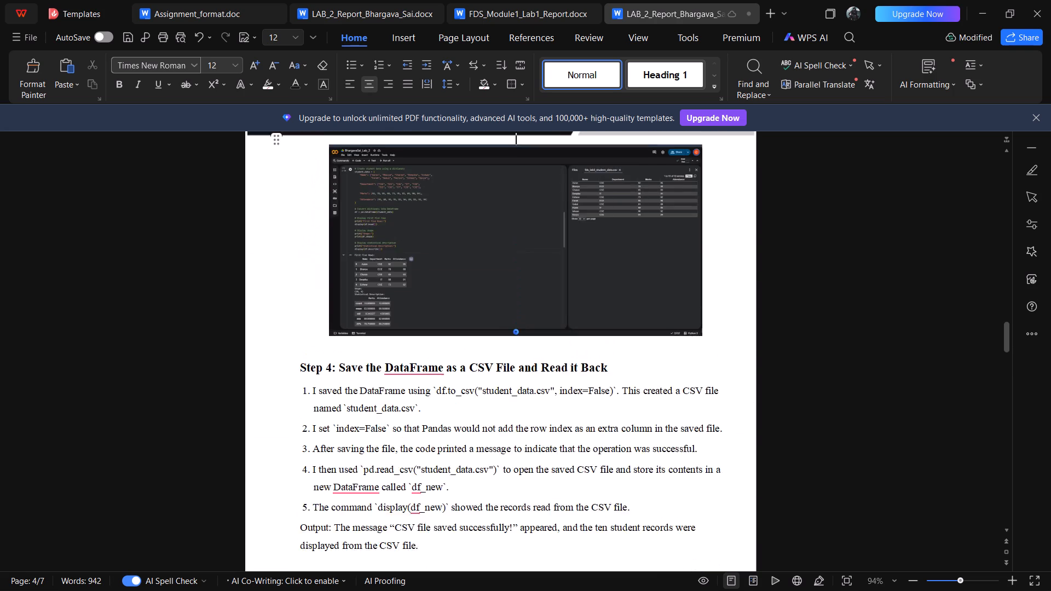
pyautogui.scroll(-1, 482, 231)
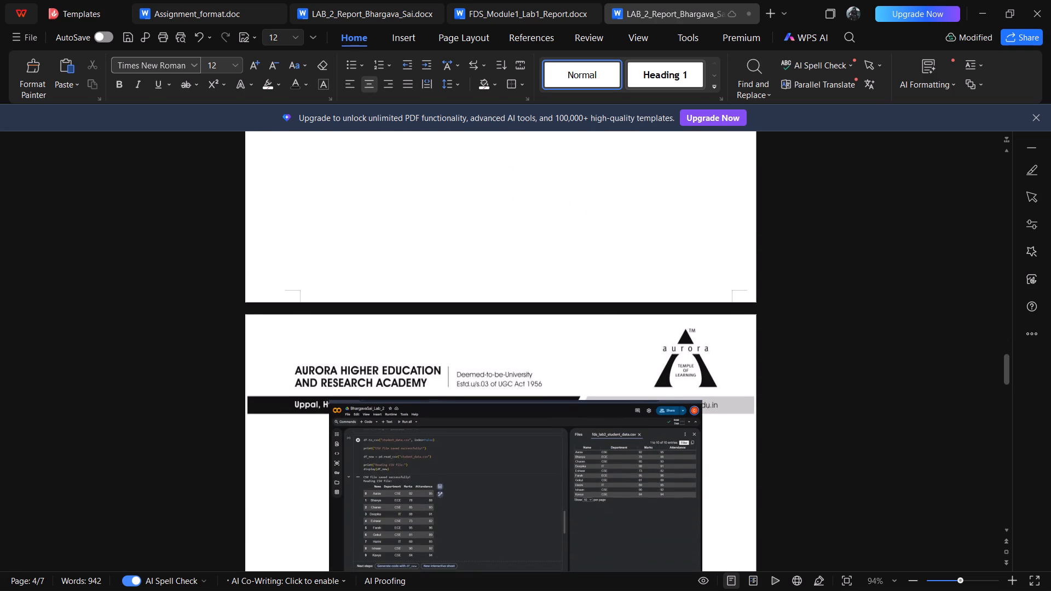
pyautogui.click(397, 366)
pyautogui.press('Return')
pyautogui.press('Return')
pyautogui.scroll(2, 397, 366)
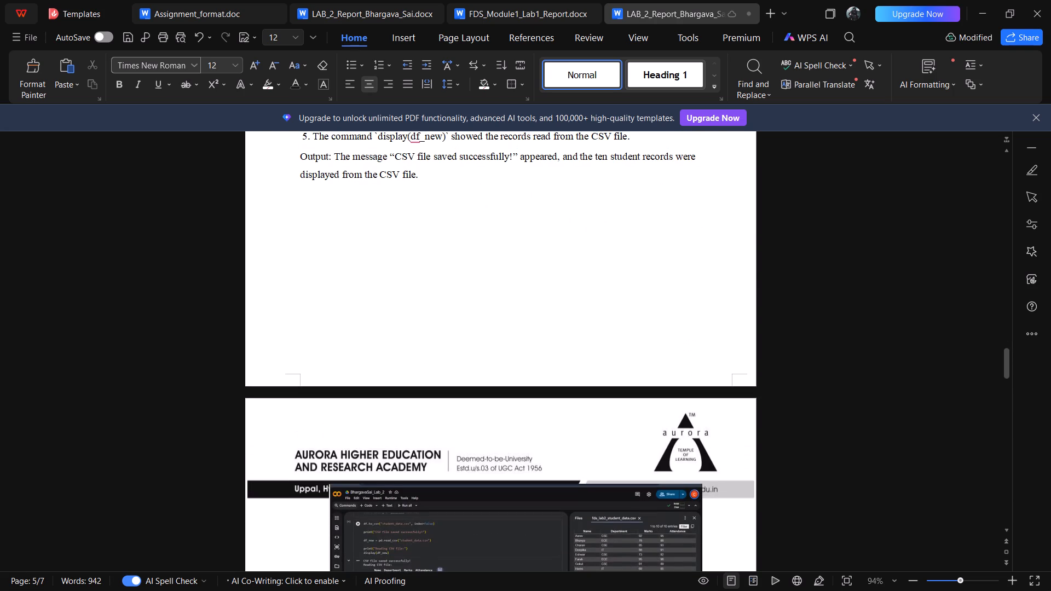
pyautogui.click(420, 243)
pyautogui.press('Down')
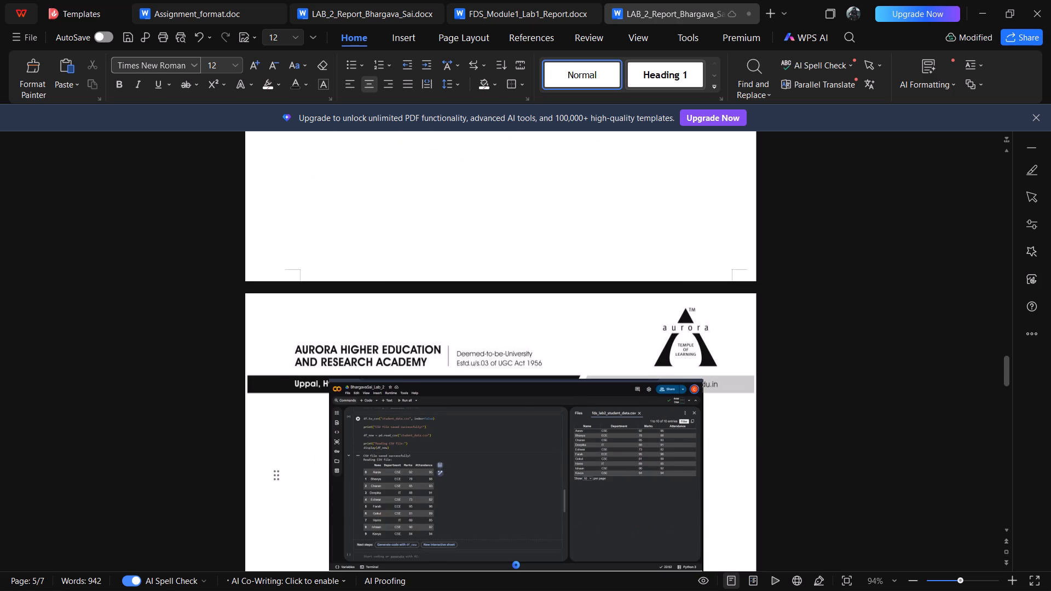
pyautogui.press('Up')
pyautogui.press('Return')
pyautogui.press('Return')
pyautogui.press('Return')
pyautogui.press('Return')
pyautogui.press('Return')
pyautogui.press('Return')
pyautogui.press('Return')
pyautogui.press('Return')
pyautogui.press('Return')
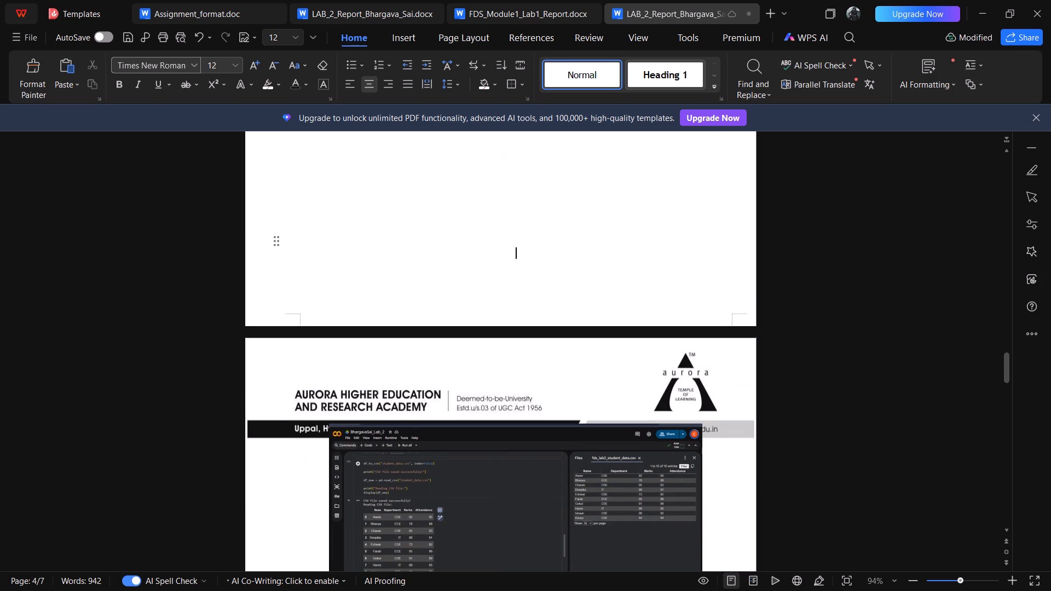
pyautogui.press('Return')
pyautogui.press('Return')
pyautogui.press('Return')
pyautogui.press('Return')
pyautogui.press('Return')
pyautogui.press('Return')
# Insert blank lines above the Step 6: Filter Student Records heading so the section starts on page 6.
pyautogui.scroll(-2, 420, 243)
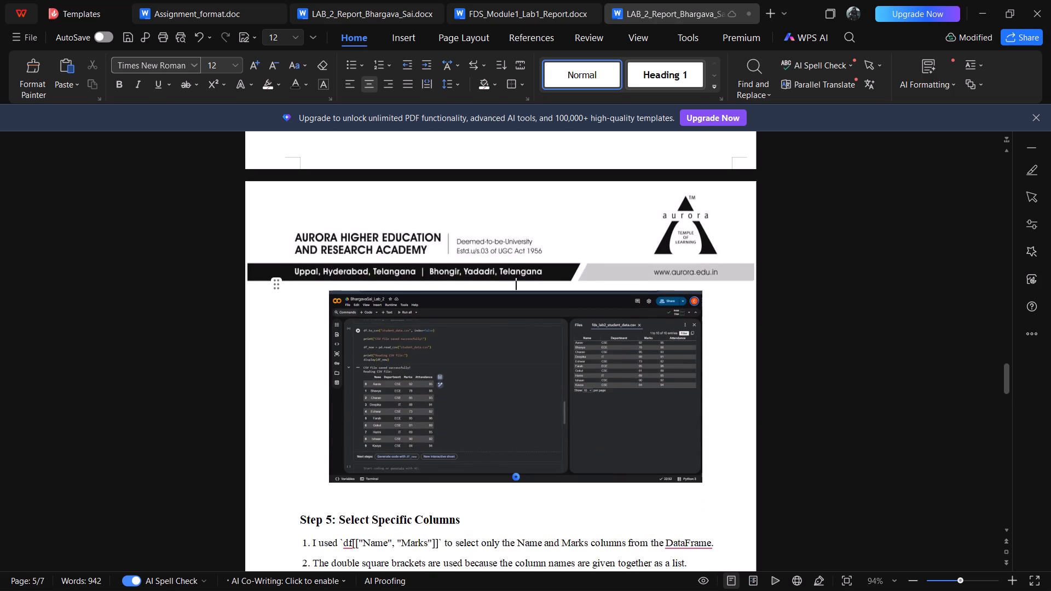
pyautogui.scroll(-7, 420, 243)
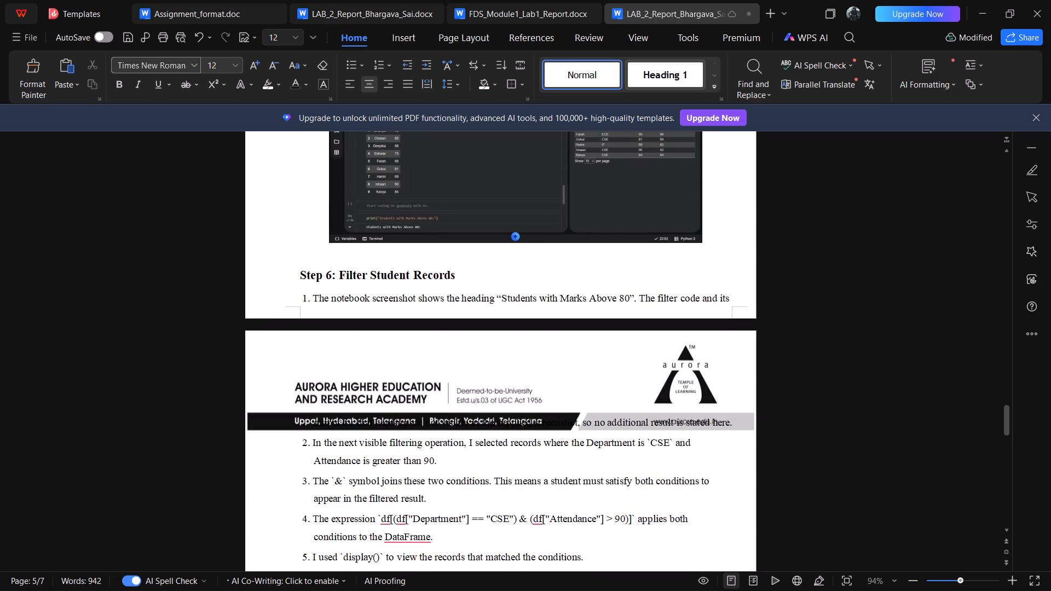
pyautogui.click(300, 245)
pyautogui.press('Return')
pyautogui.press('Return')
pyautogui.press('Return')
pyautogui.press('Return')
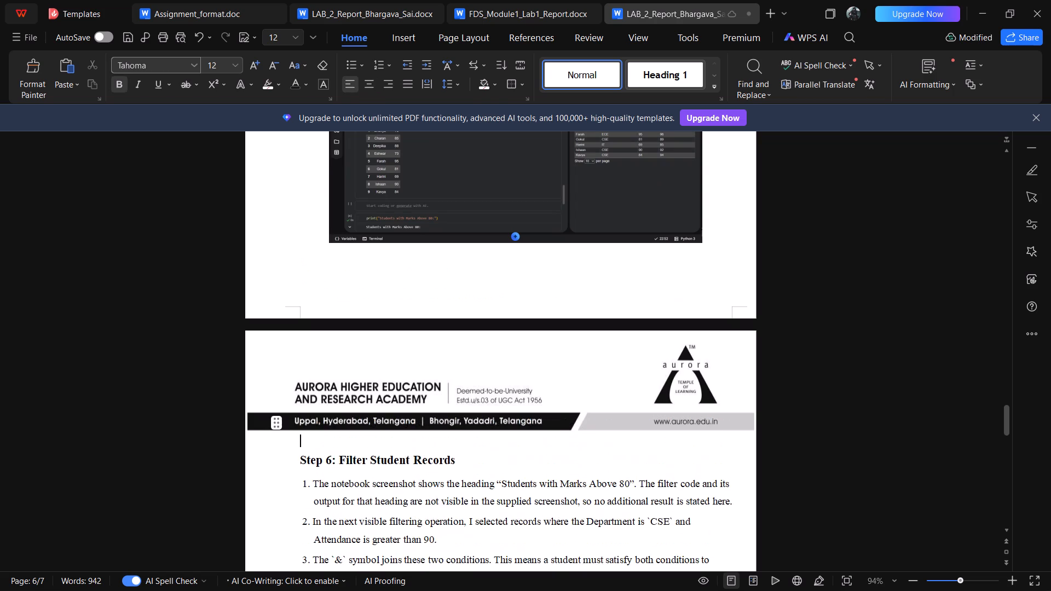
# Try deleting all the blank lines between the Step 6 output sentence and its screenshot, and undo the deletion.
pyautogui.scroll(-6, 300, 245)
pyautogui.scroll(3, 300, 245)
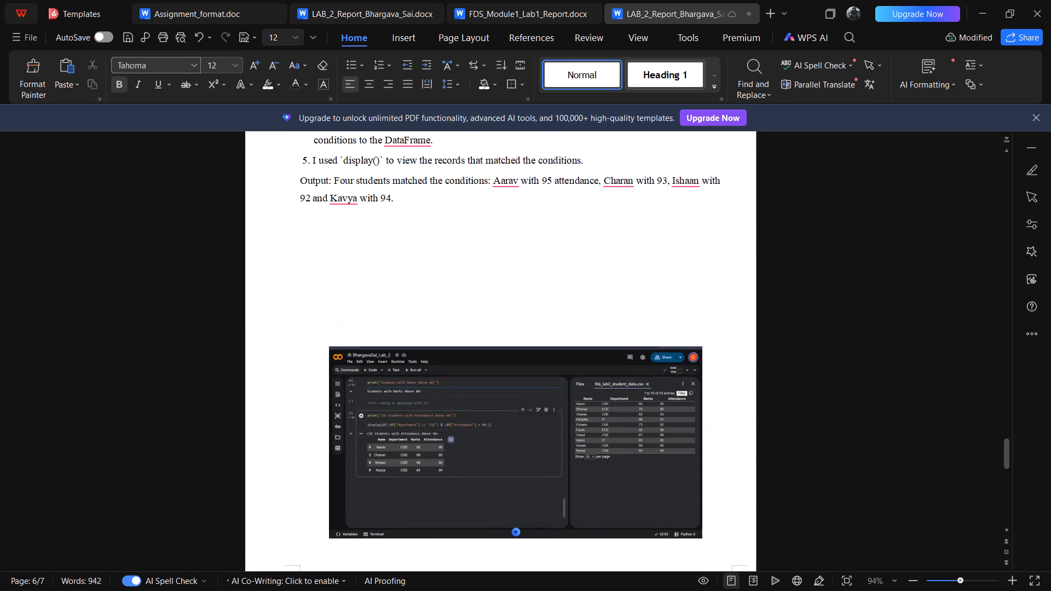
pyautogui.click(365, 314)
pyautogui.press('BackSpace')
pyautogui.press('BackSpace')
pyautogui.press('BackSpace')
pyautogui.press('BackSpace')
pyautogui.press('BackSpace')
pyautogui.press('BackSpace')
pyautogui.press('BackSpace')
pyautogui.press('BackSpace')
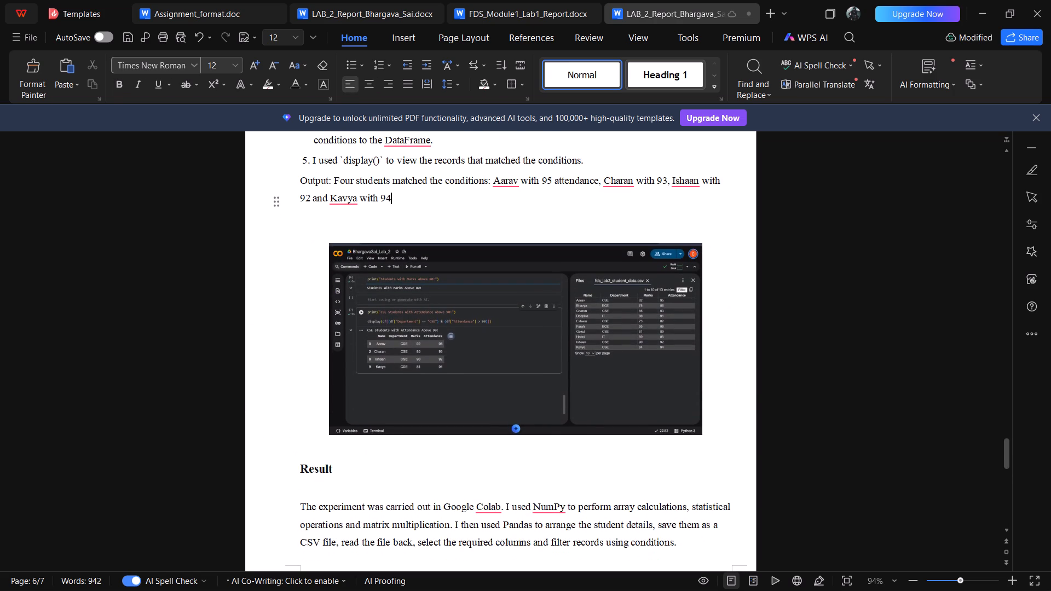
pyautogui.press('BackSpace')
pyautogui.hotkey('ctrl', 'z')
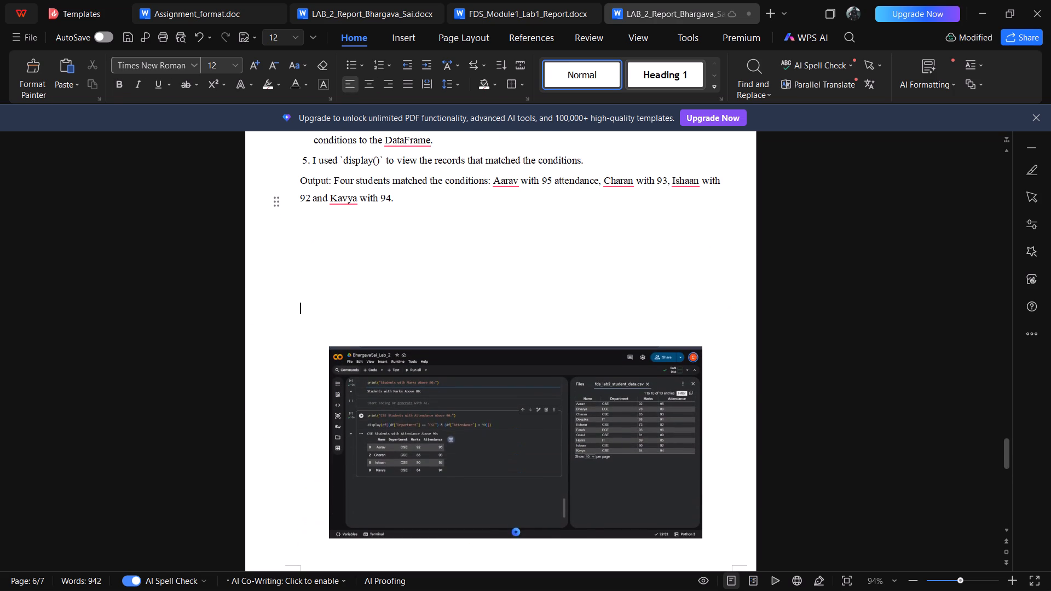
# Delete the extra blank lines between the Step 6 output sentence and its screenshot on page 6.
pyautogui.press('BackSpace')
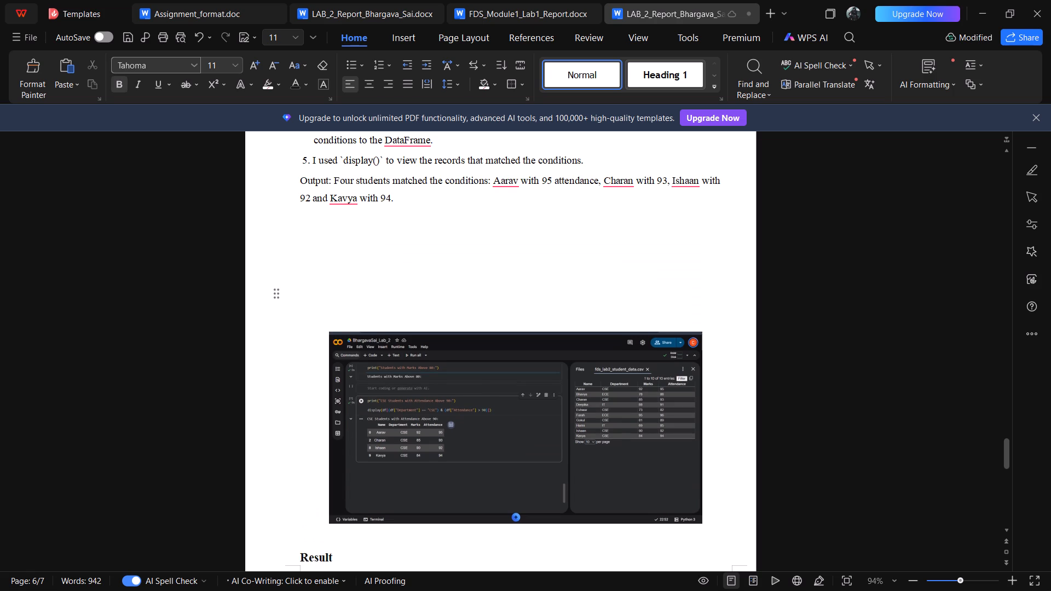
pyautogui.press('BackSpace')
pyautogui.press('BackSpace')
pyautogui.press('BackSpace')
pyautogui.press('Up')
pyautogui.press('Down')
pyautogui.press('Down')
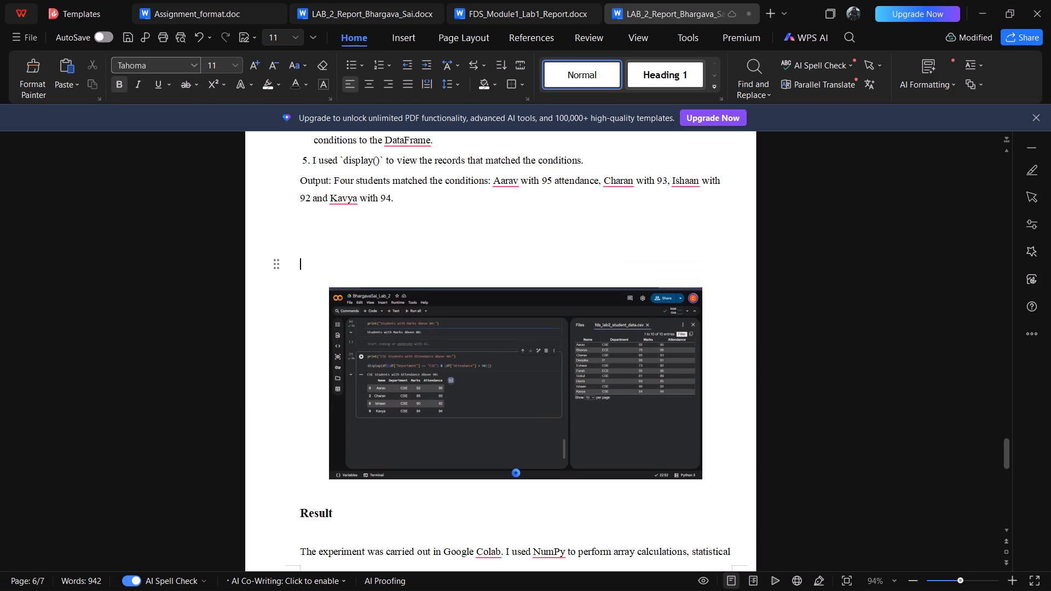
pyautogui.press('BackSpace')
pyautogui.press('BackSpace')
pyautogui.press('Down')
pyautogui.press('BackSpace')
pyautogui.press('BackSpace')
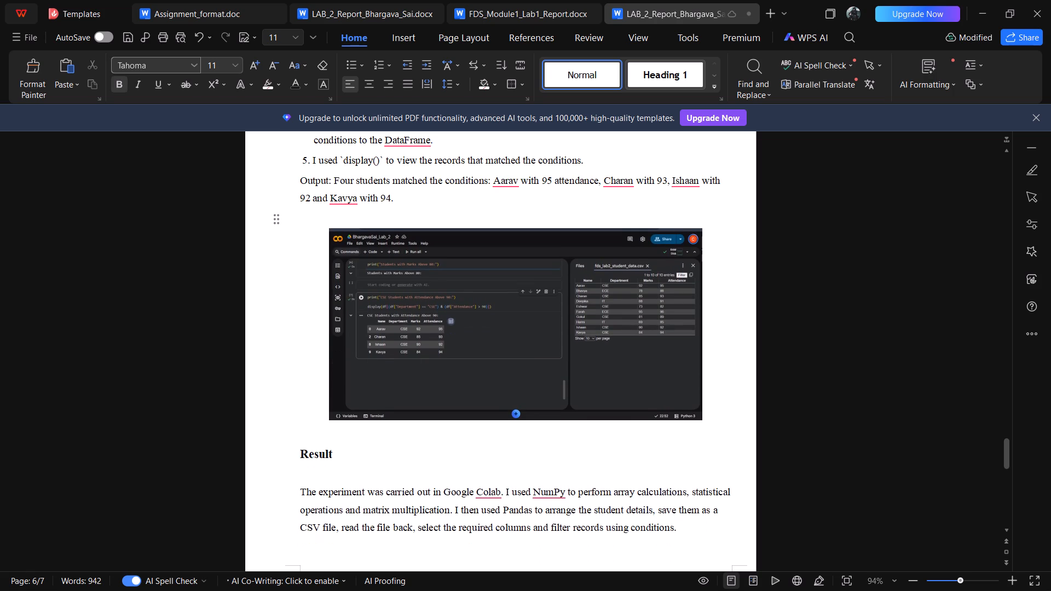
# Insert blank lines before the "Google Colab Notebook Link:" heading to move it below the header banner on page 7.
pyautogui.scroll(-1, 365, 314)
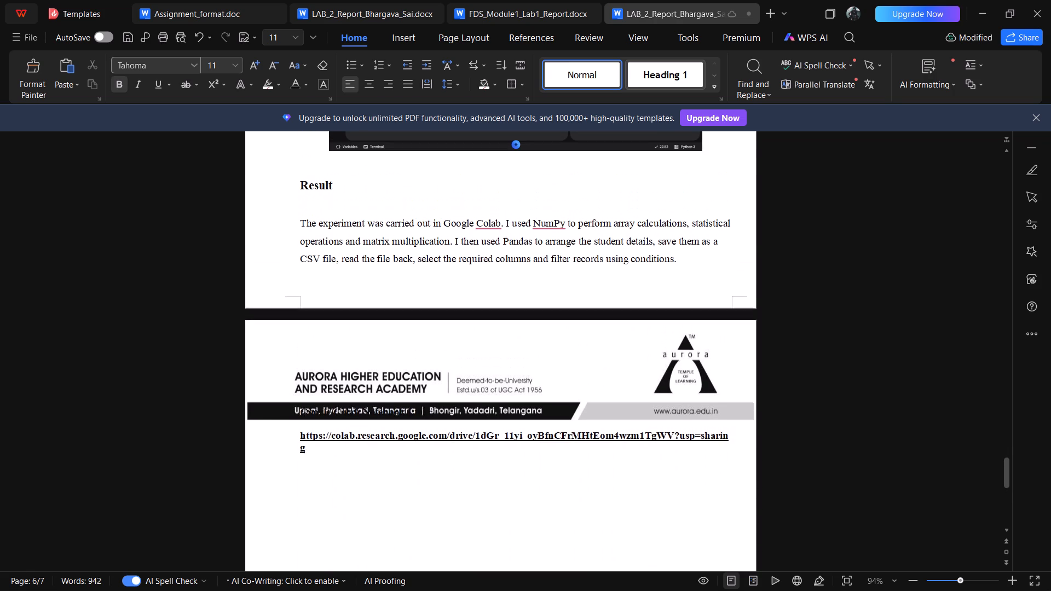
pyautogui.scroll(-1, 365, 314)
pyautogui.hscroll(1, 365, 314)
pyautogui.click(365, 314)
pyautogui.scroll(-1, 365, 314)
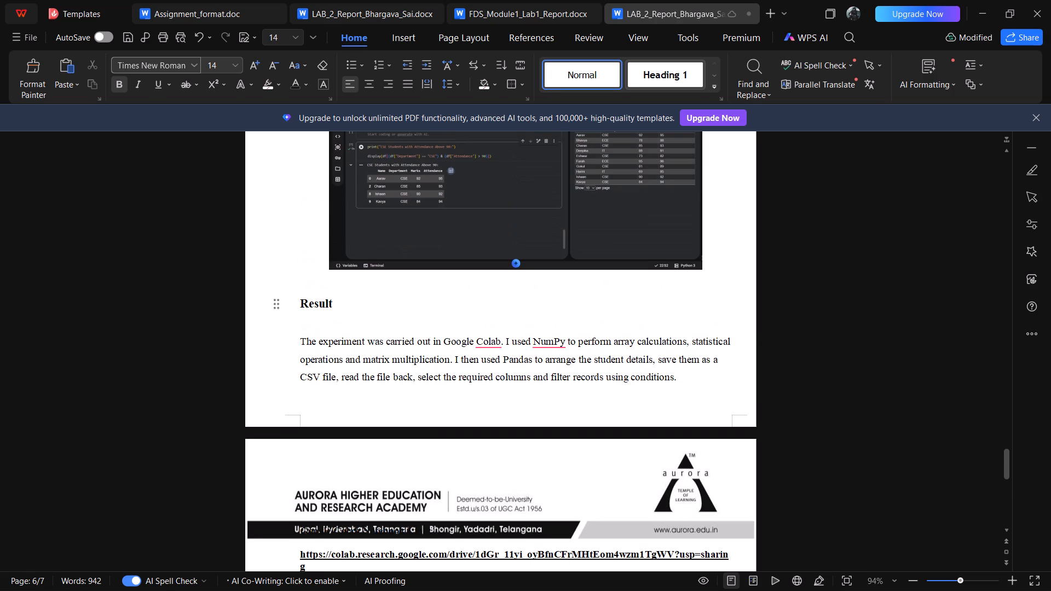
pyautogui.scroll(-1, 365, 314)
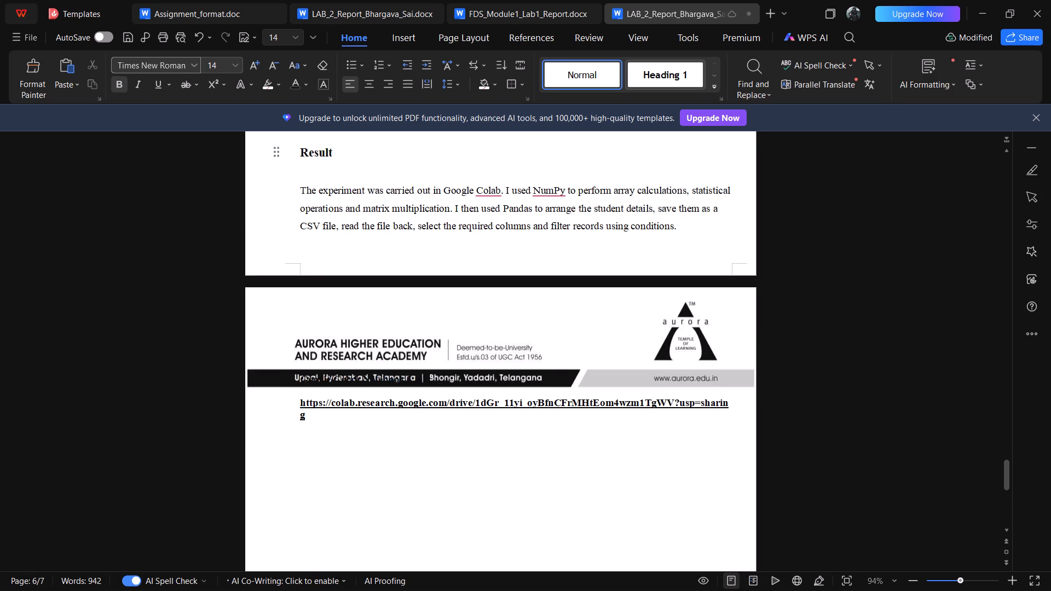
pyautogui.click(299, 376)
pyautogui.press('Left')
pyautogui.press('Right')
pyautogui.press('Return')
pyautogui.press('Return')
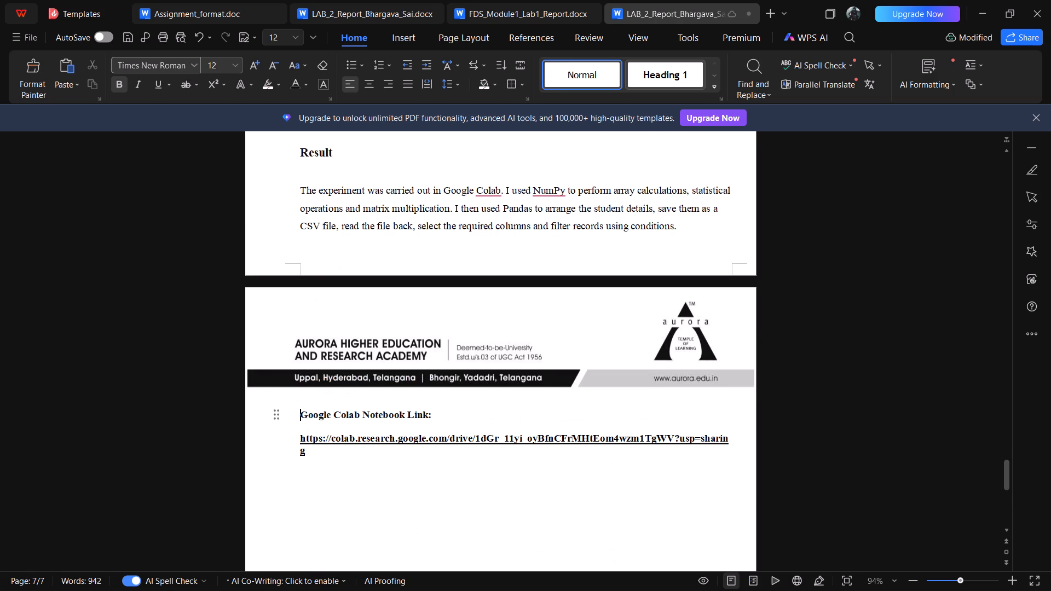
# Set the font size of the "Google Colab Notebook Link:" heading to 14.
pyautogui.moveTo(451, 419); pyautogui.dragTo(280, 421)
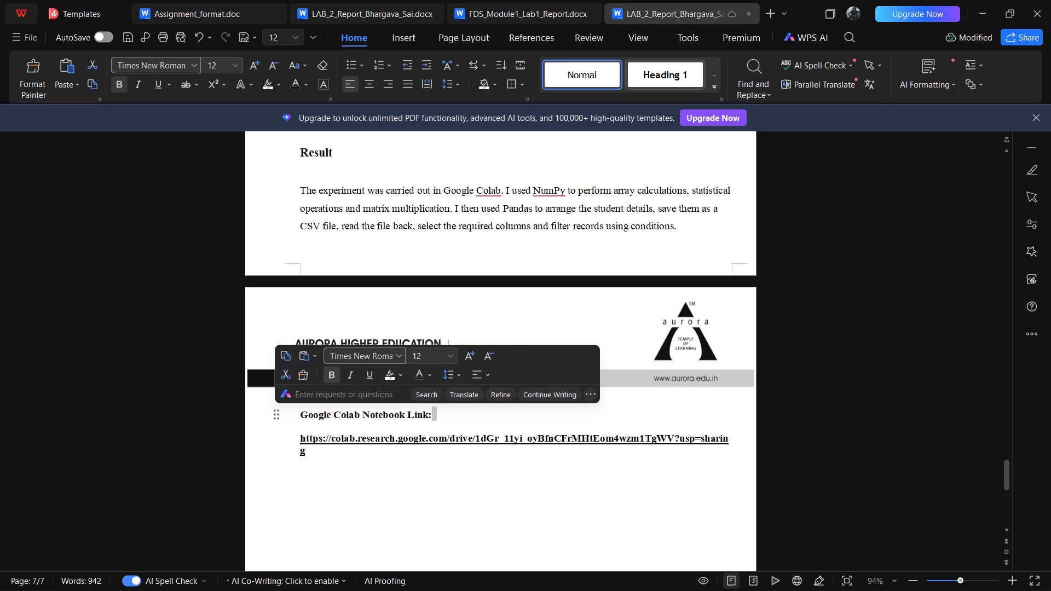
pyautogui.click(441, 408)
pyautogui.moveTo(441, 408); pyautogui.dragTo(295, 409)
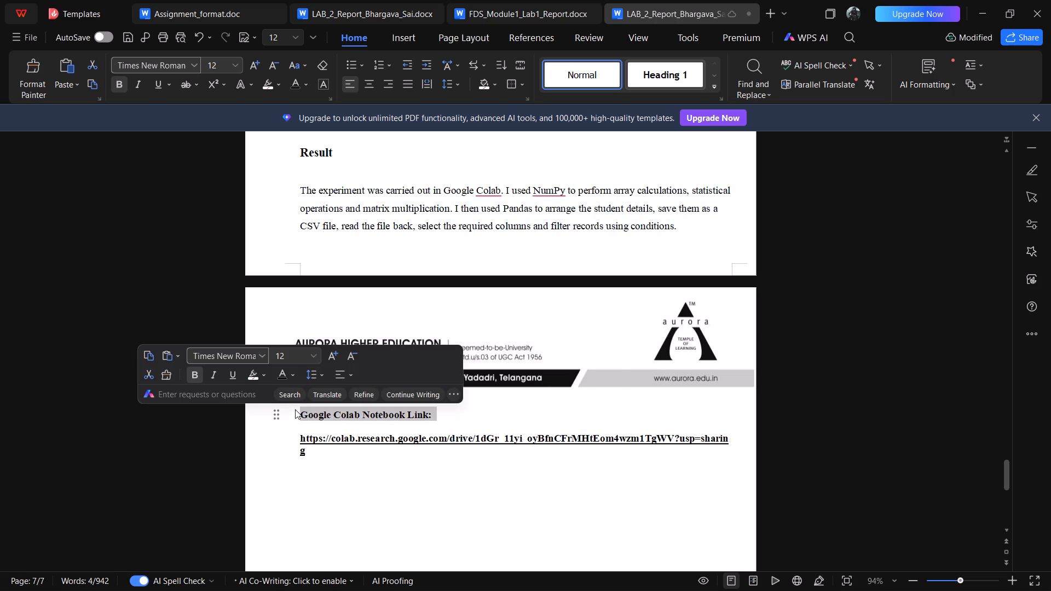
pyautogui.click(321, 352)
pyautogui.click(316, 352)
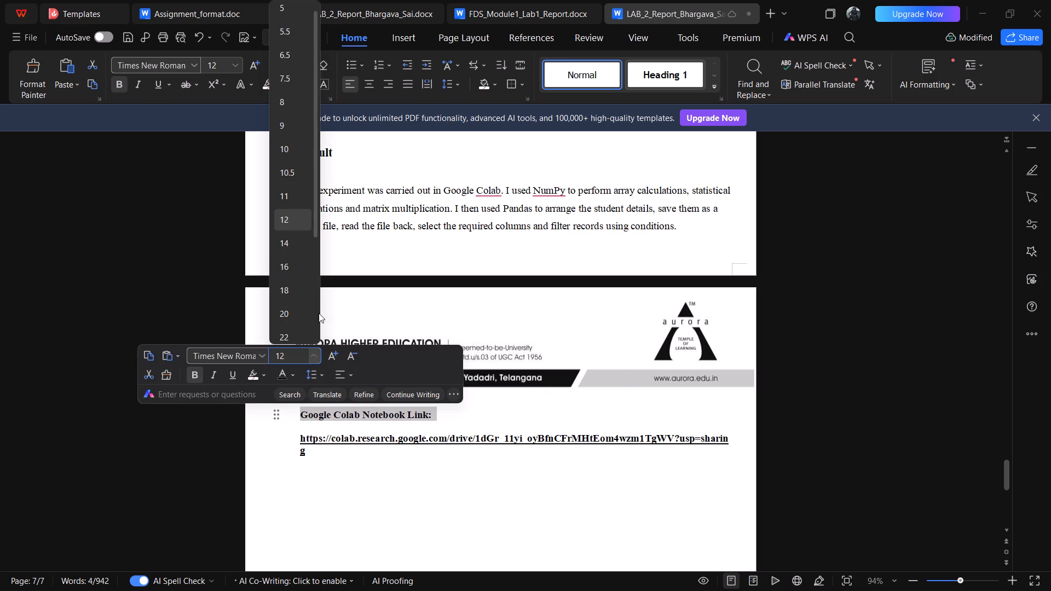
pyautogui.click(300, 248)
# Set the font size of the Colab notebook URL beneath the heading to 16.
pyautogui.click(396, 462)
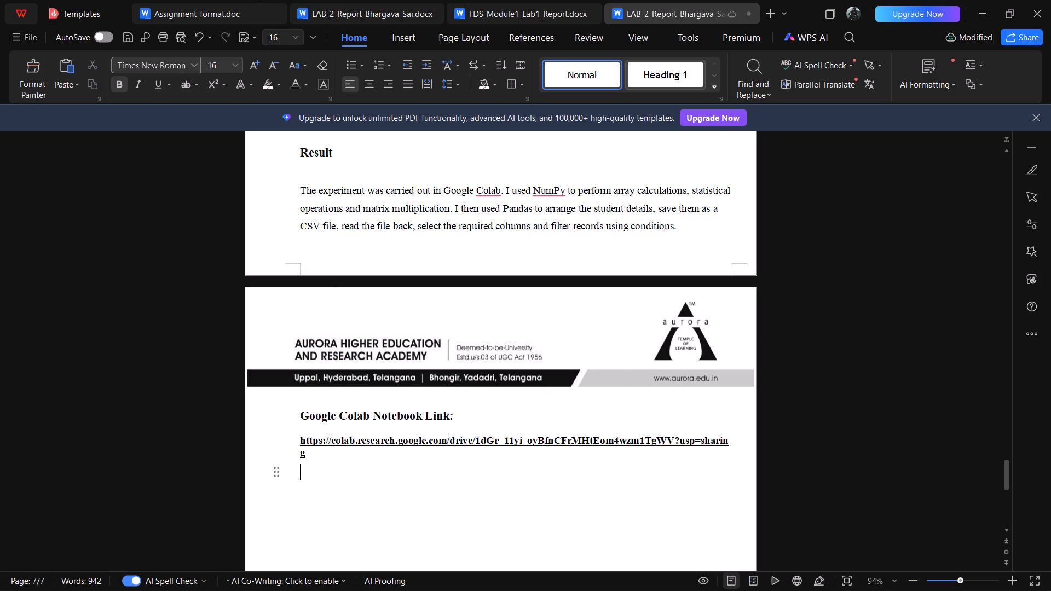
pyautogui.moveTo(396, 462); pyautogui.dragTo(293, 444)
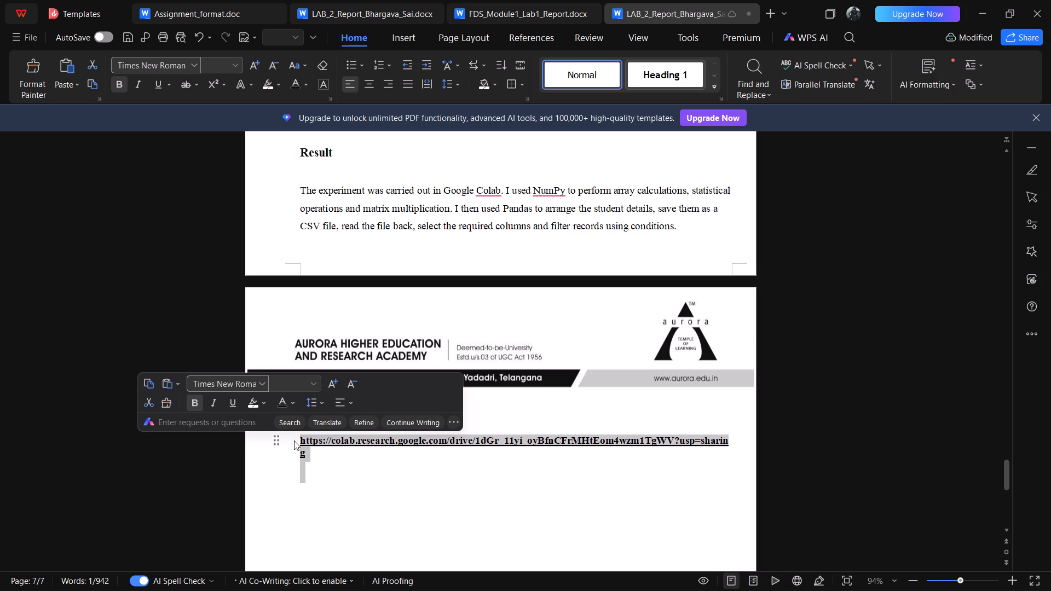
pyautogui.click(314, 388)
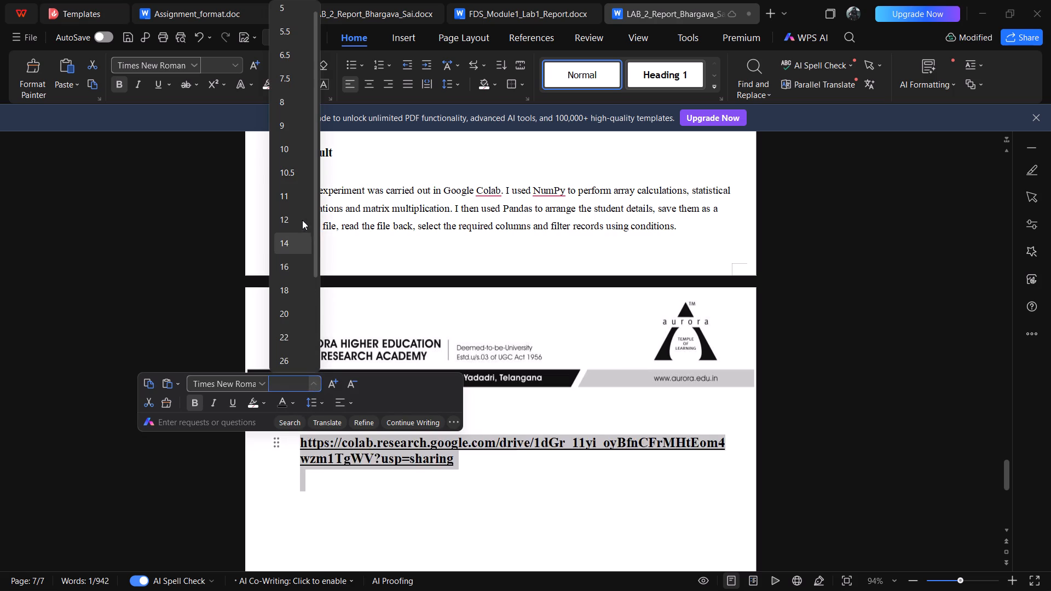
pyautogui.click(295, 259)
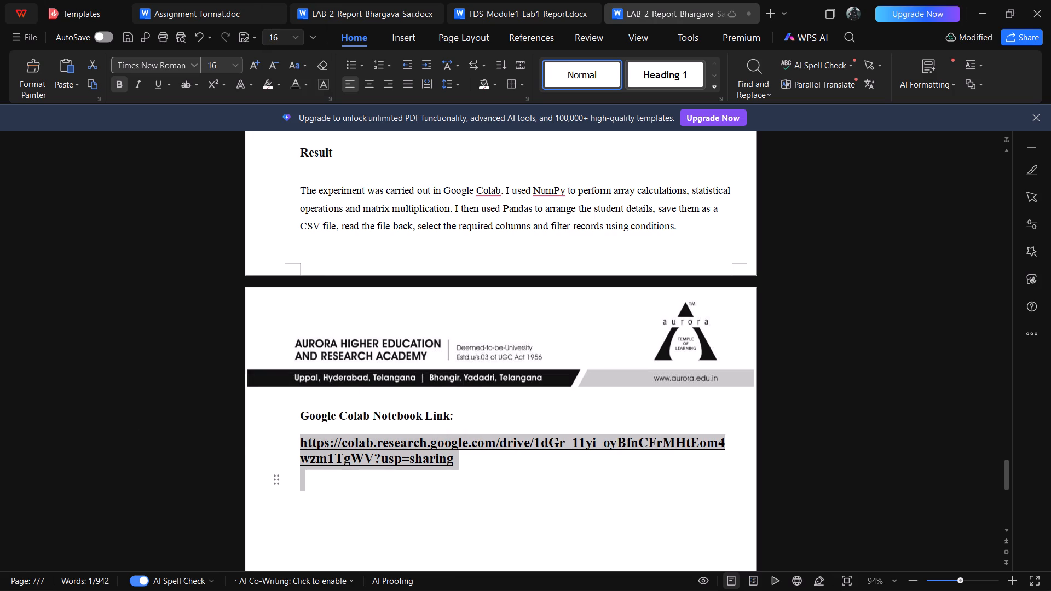
pyautogui.click(444, 543)
# Set the font size of the "Google Colab Notebook Link:" heading on page 7 to 16.
pyautogui.moveTo(454, 409); pyautogui.dragTo(440, 408)
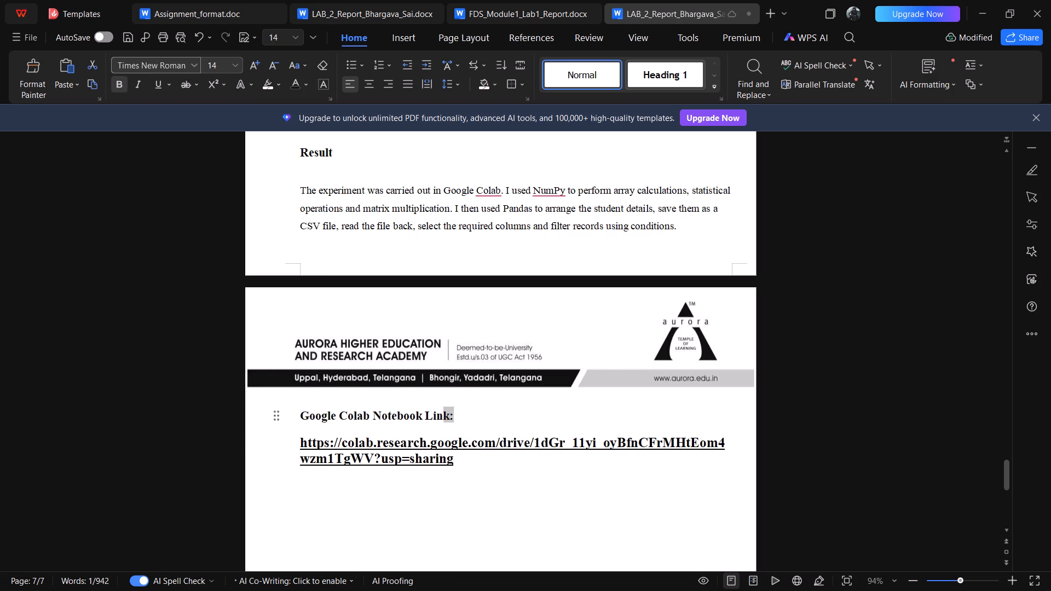
pyautogui.moveTo(440, 408); pyautogui.dragTo(297, 421)
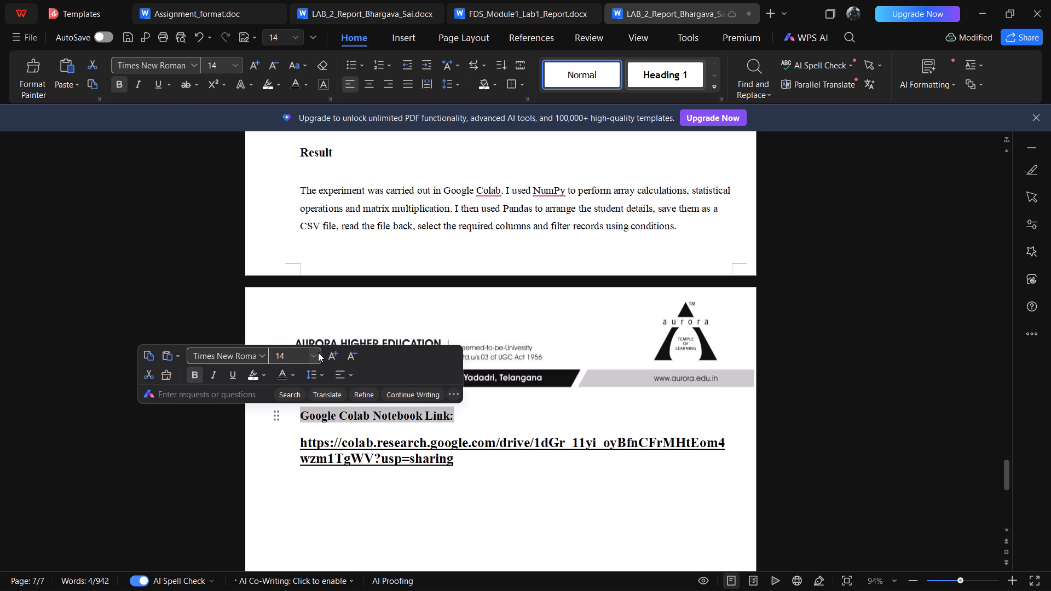
pyautogui.click(318, 352)
pyautogui.click(293, 253)
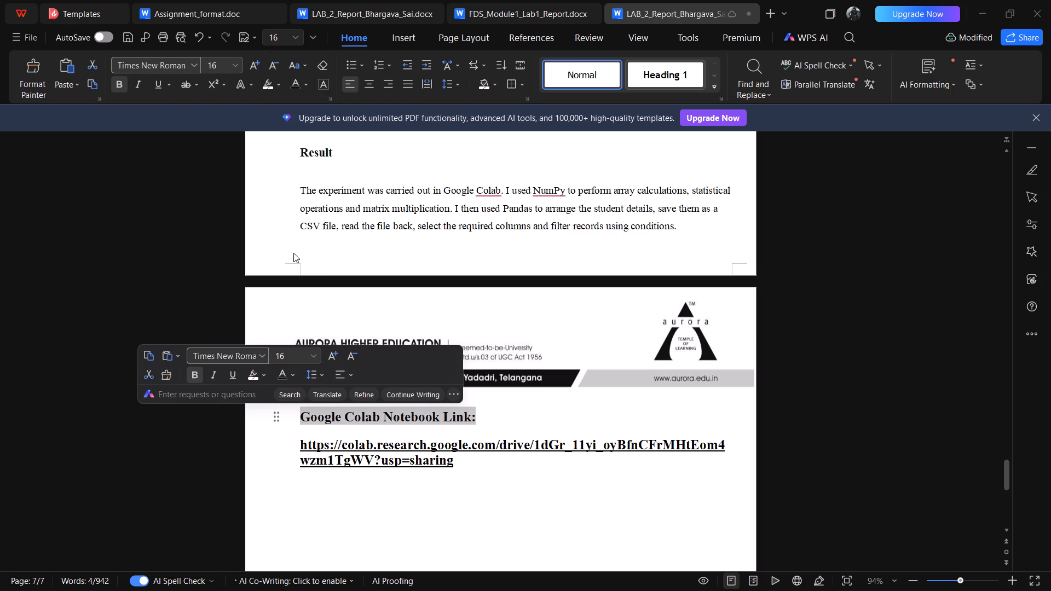
pyautogui.click(518, 417)
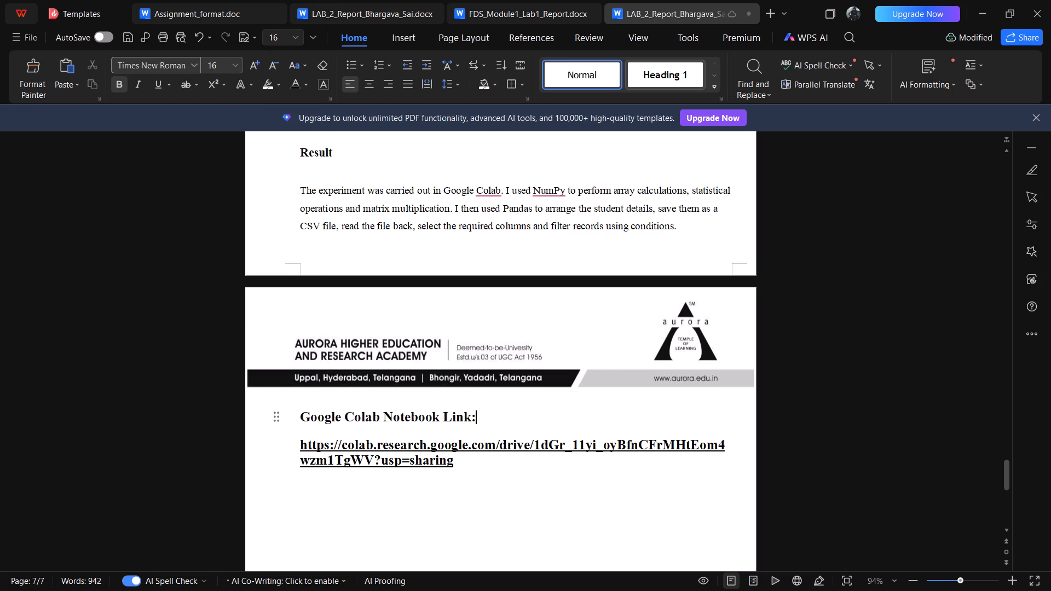
# Replace the black Colab notebook URL beneath the heading with the copied URL from the clipboard history, converting it into a live hyperlink.
pyautogui.click(496, 475)
pyautogui.moveTo(496, 475); pyautogui.dragTo(313, 444)
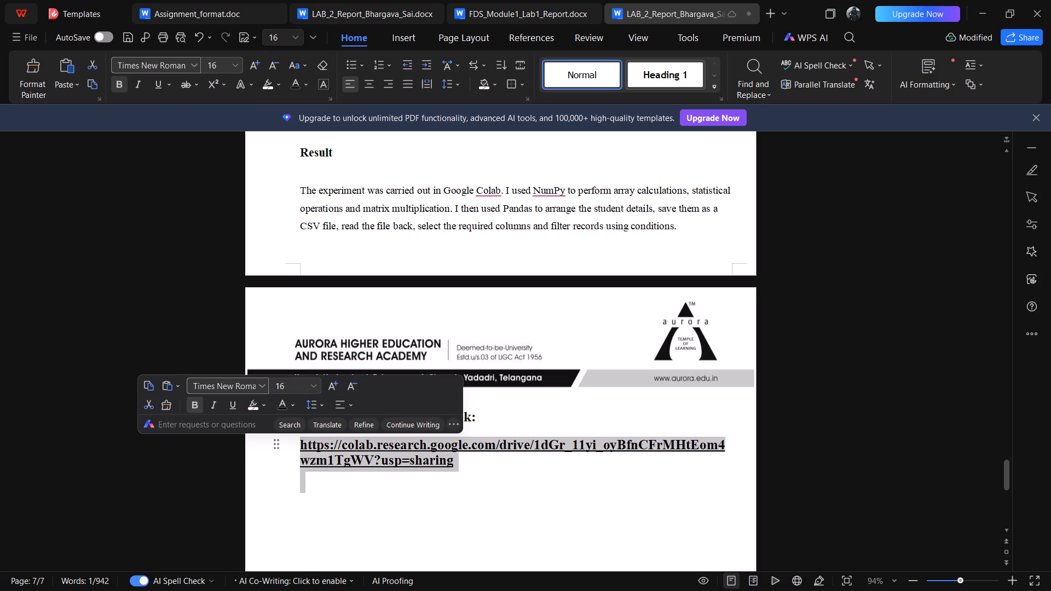
pyautogui.press('BackSpace')
pyautogui.press('super+v')
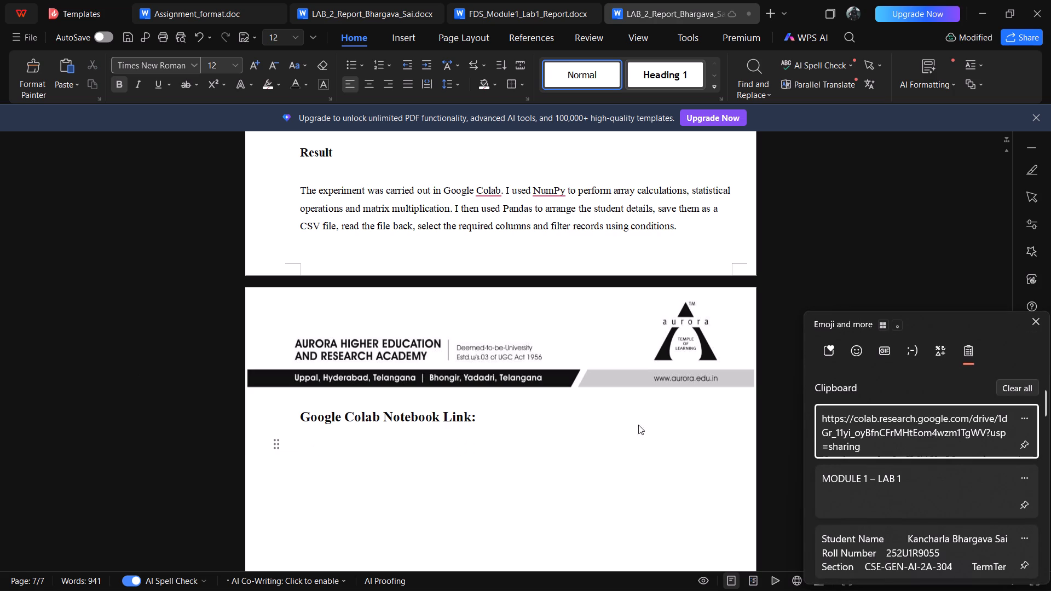
pyautogui.click(862, 440)
pyautogui.hotkey('ctrl', 'v')
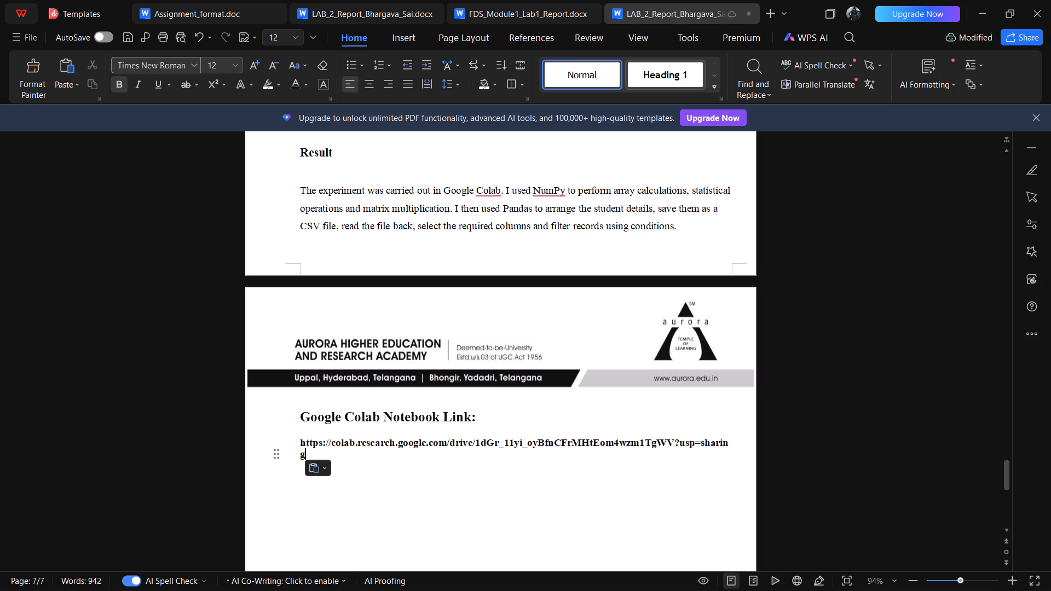
pyautogui.press('Return')
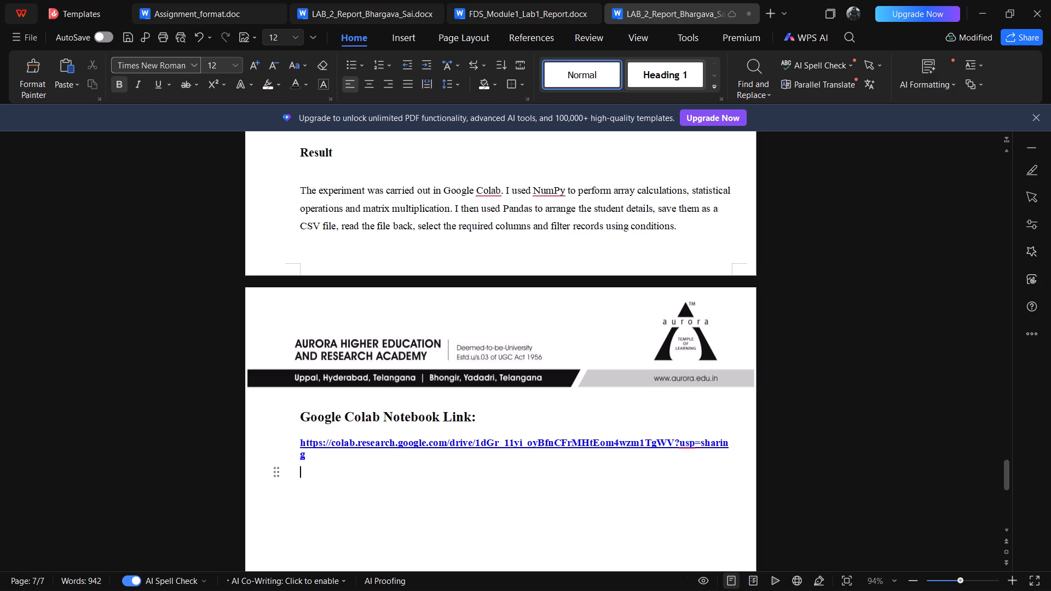
# Set the font size of the Colab notebook hyperlink to 16.
pyautogui.moveTo(547, 476); pyautogui.dragTo(279, 437)
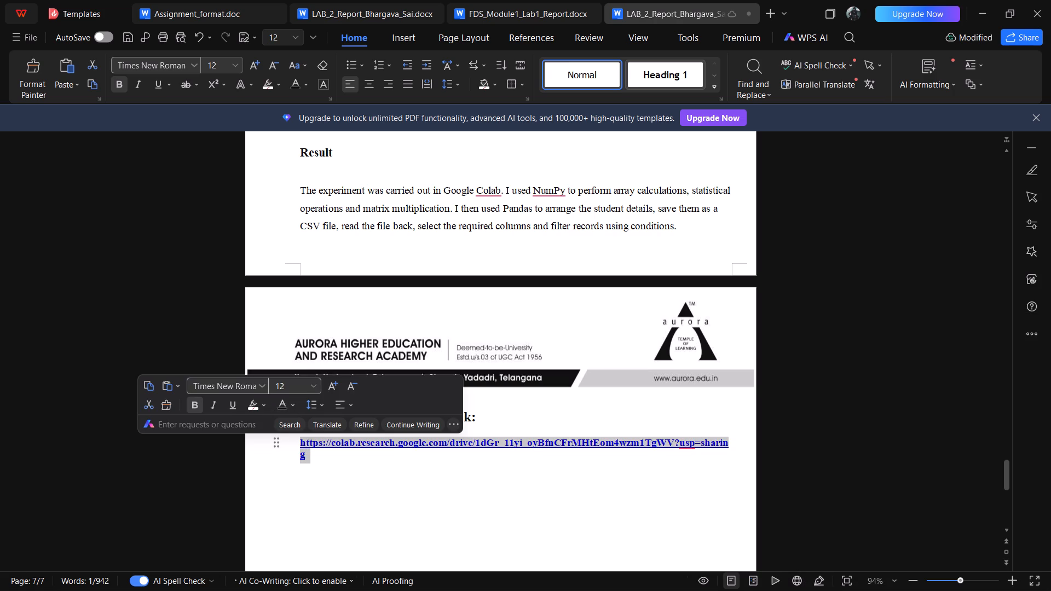
pyautogui.click(313, 390)
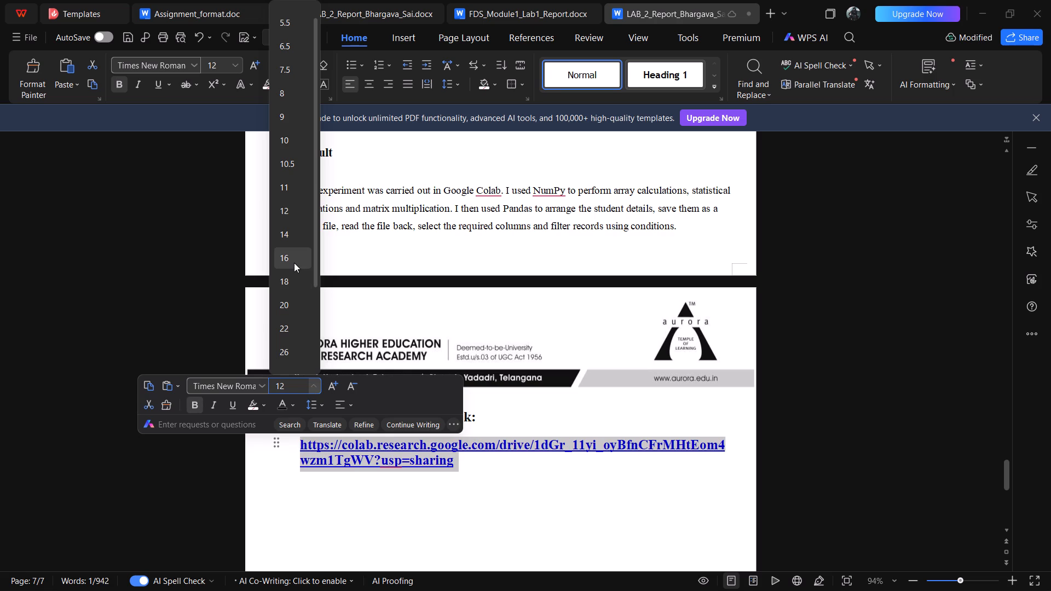
pyautogui.click(294, 263)
pyautogui.click(477, 472)
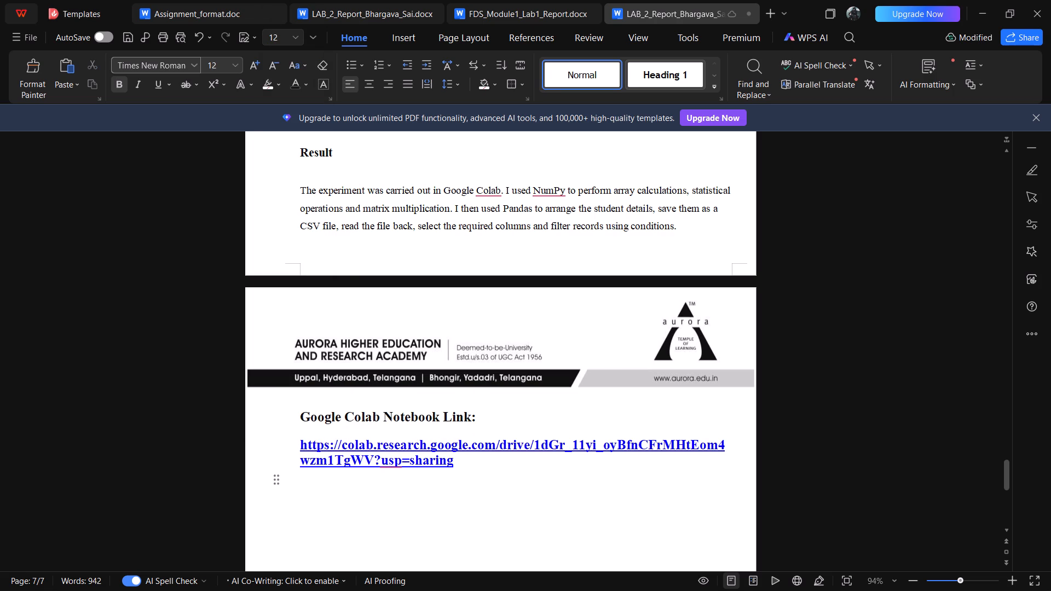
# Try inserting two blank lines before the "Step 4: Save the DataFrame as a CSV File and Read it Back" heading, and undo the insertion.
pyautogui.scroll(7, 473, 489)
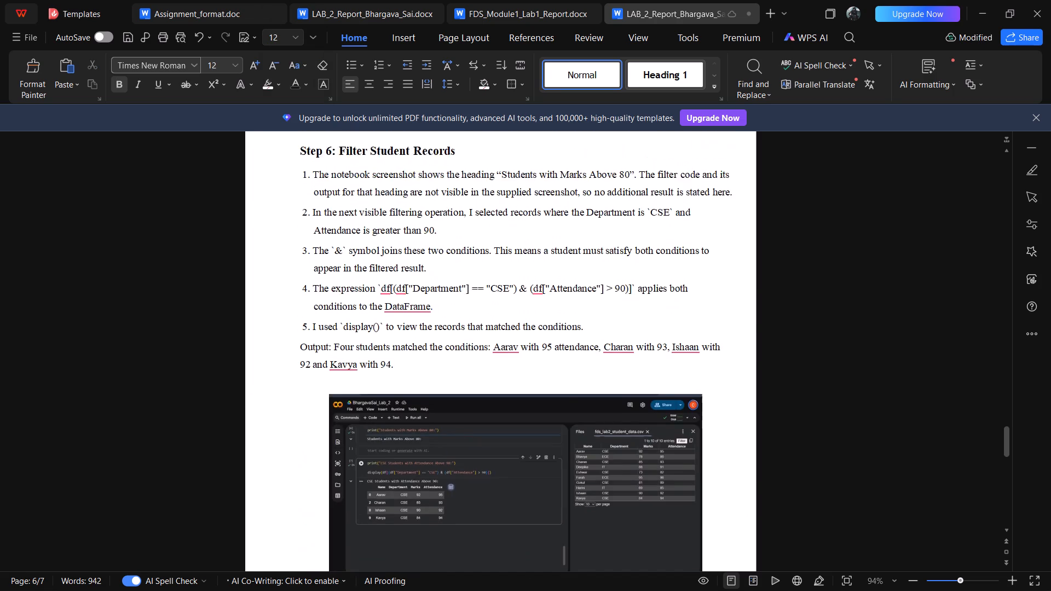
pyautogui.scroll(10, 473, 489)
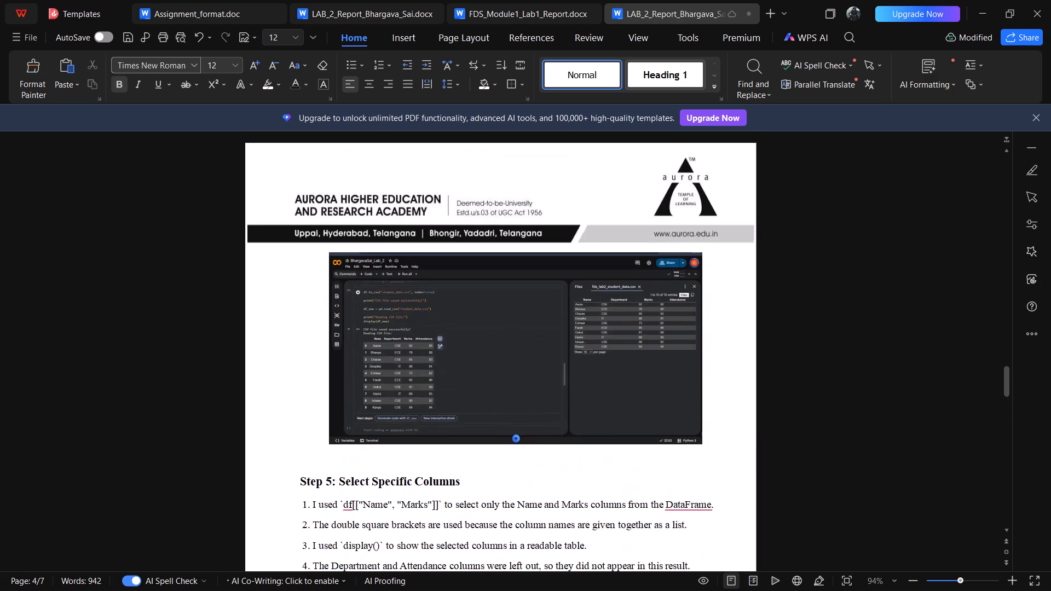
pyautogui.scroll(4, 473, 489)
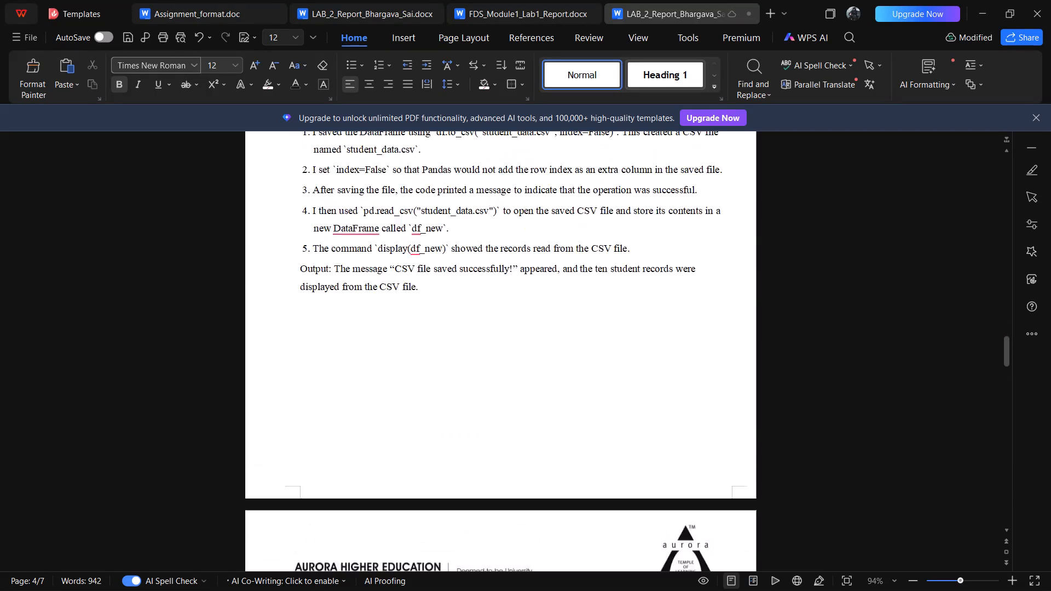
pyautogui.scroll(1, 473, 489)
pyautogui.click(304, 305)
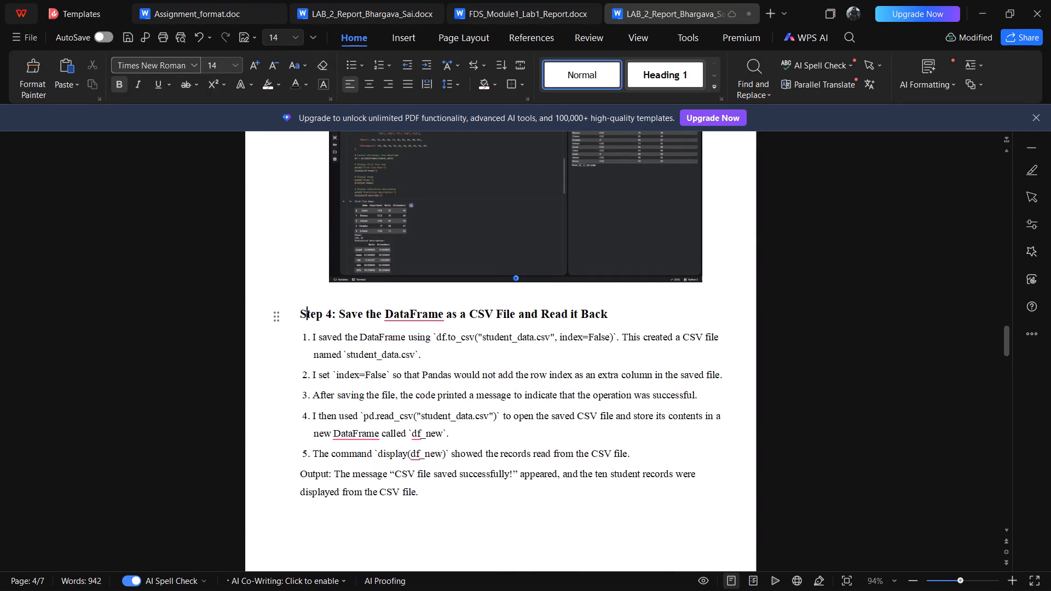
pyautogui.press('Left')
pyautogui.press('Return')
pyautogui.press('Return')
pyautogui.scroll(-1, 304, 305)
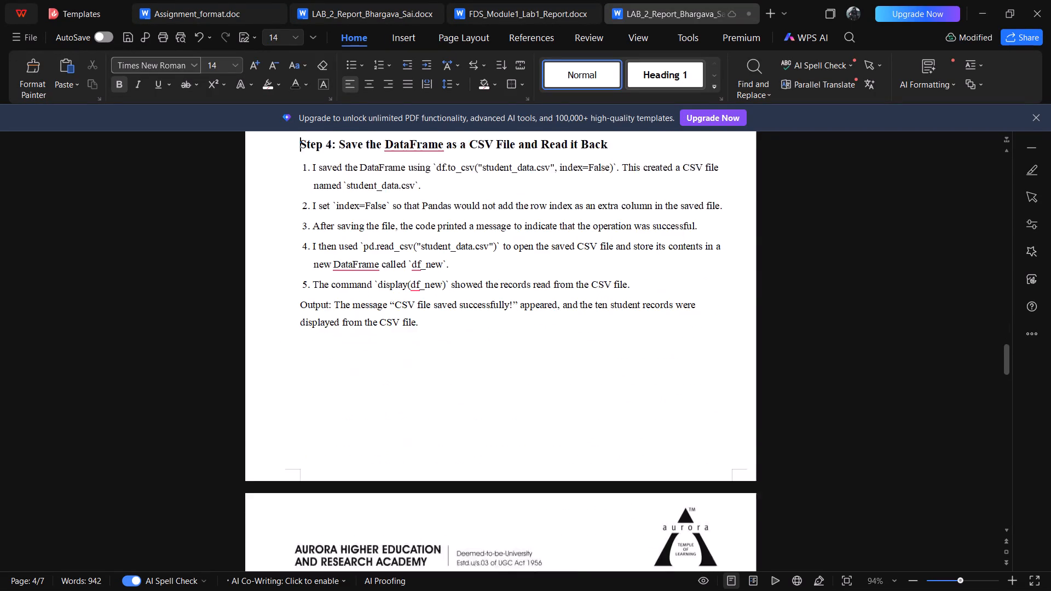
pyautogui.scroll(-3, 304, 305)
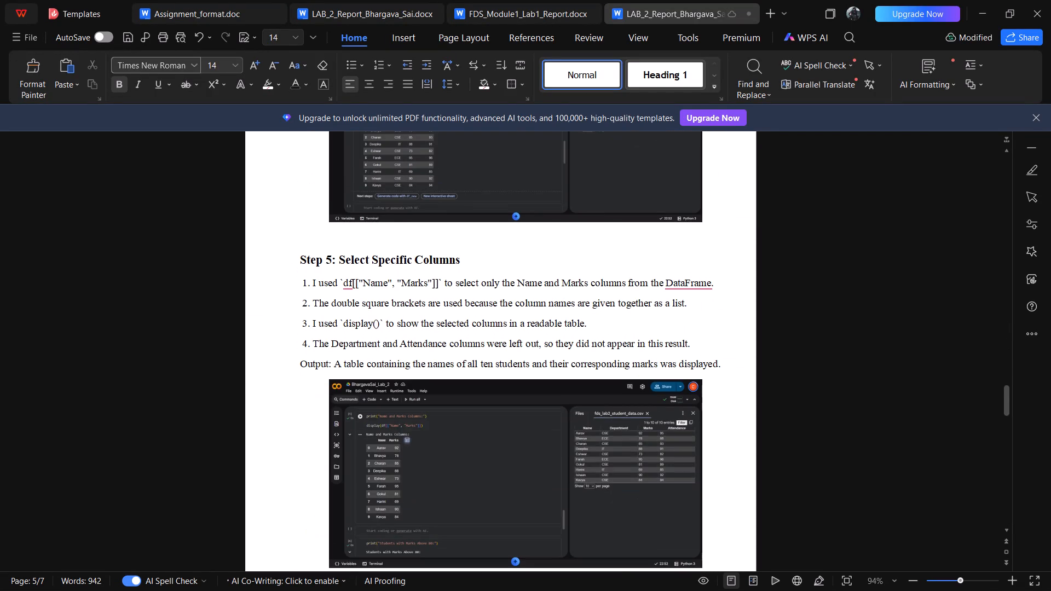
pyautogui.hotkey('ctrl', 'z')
# Change the Submission Date in the page 1 student details table to 1-11-2026.
pyautogui.scroll(7, 304, 305)
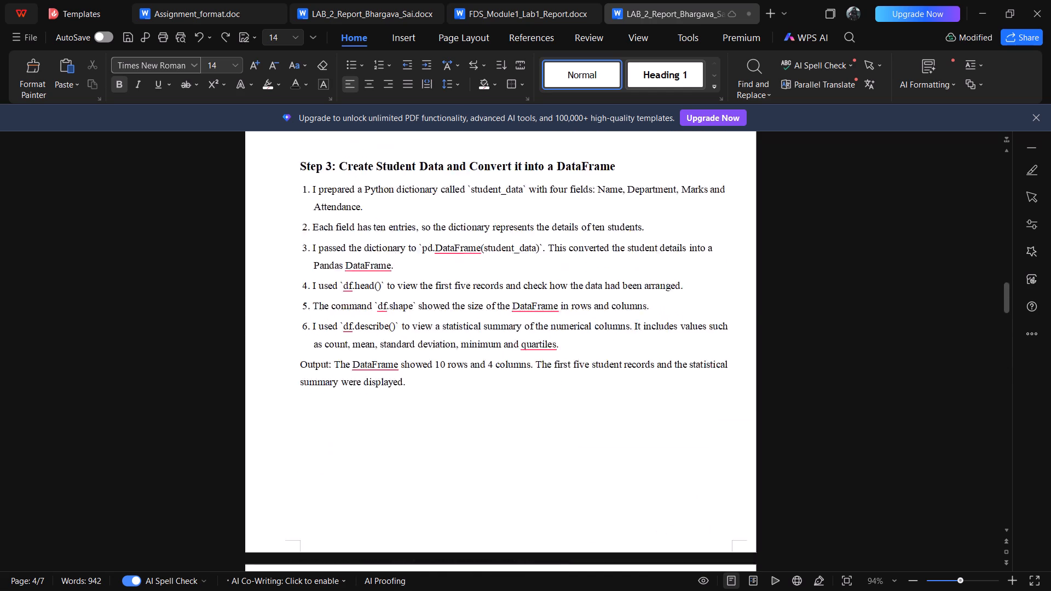
pyautogui.scroll(12, 304, 305)
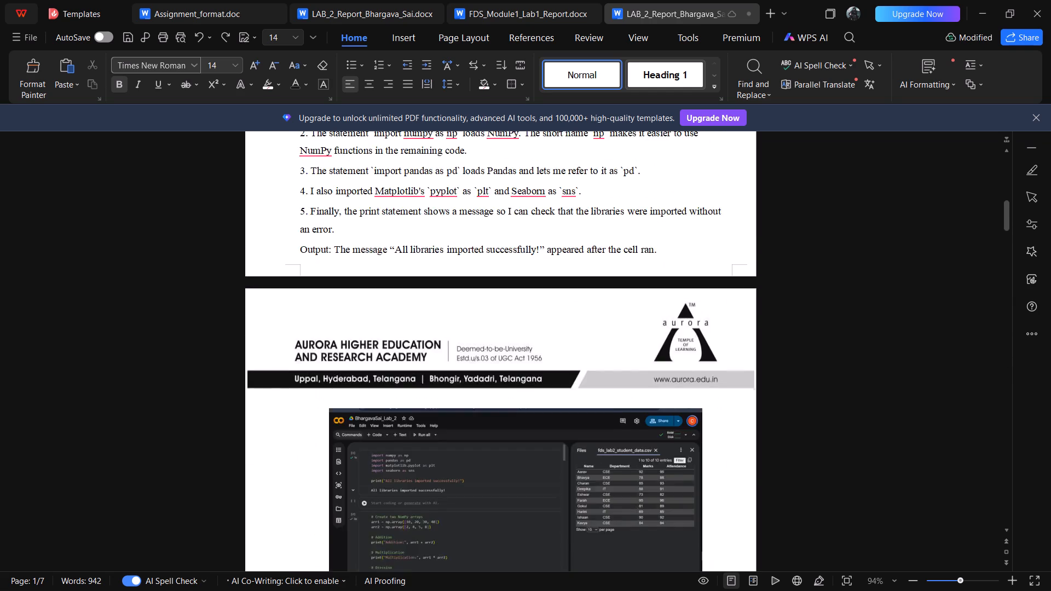
pyautogui.scroll(4, 304, 305)
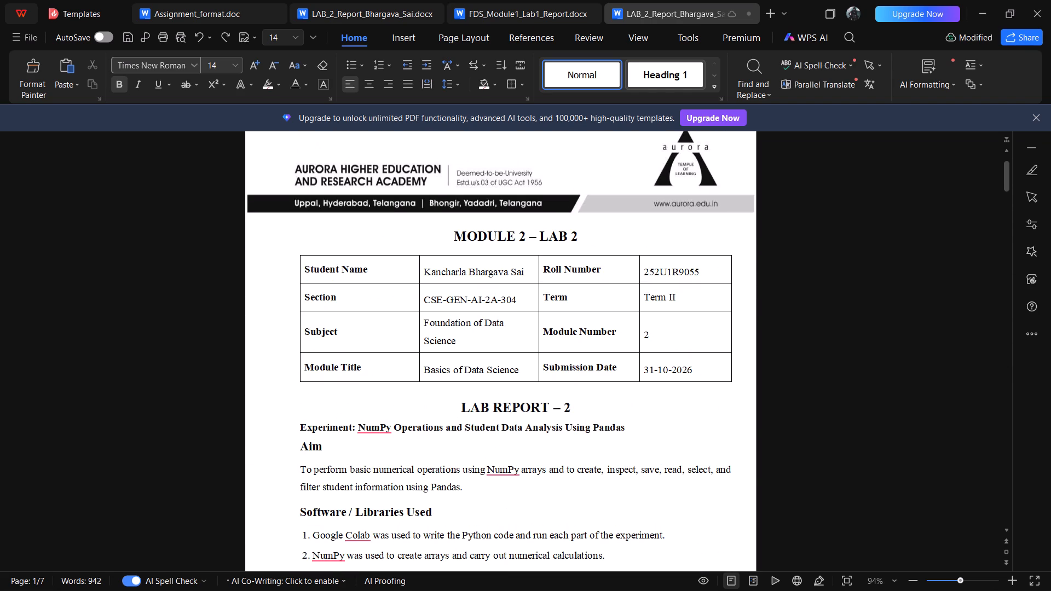
pyautogui.scroll(-1, 304, 305)
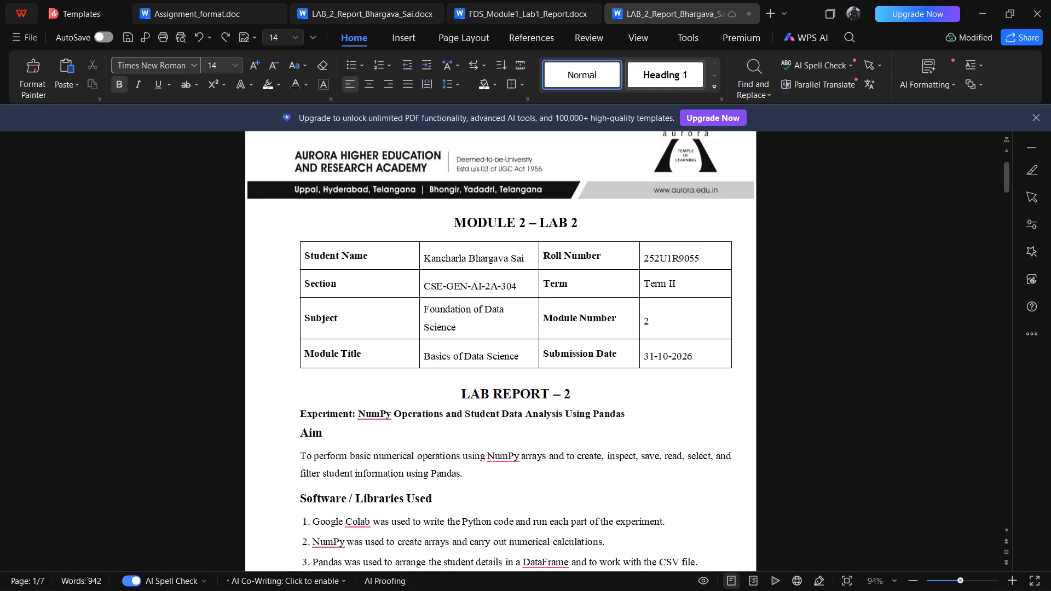
pyautogui.scroll(-1, 304, 305)
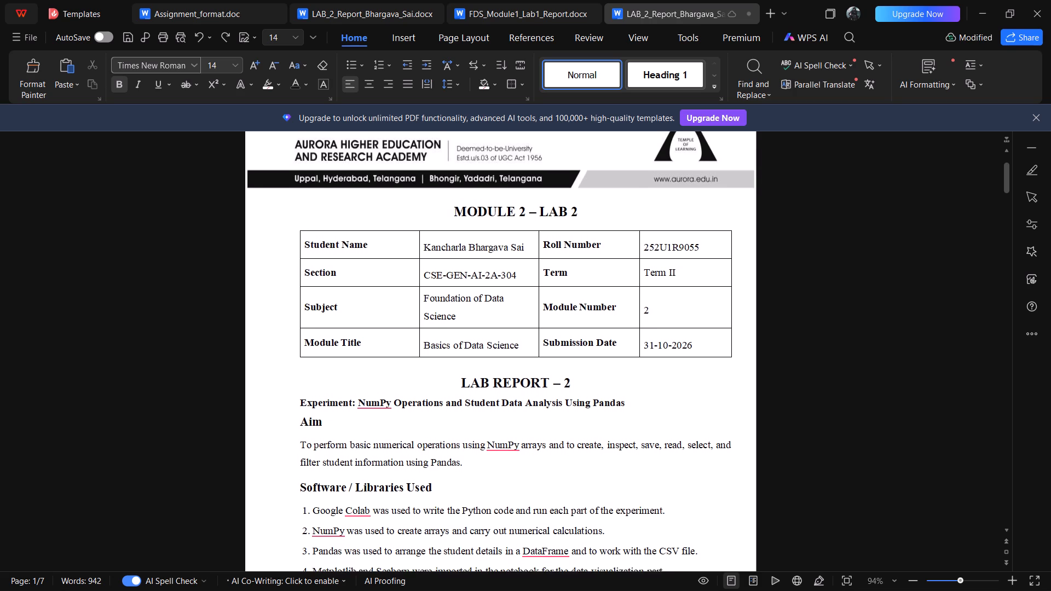
pyautogui.scroll(-1, 304, 305)
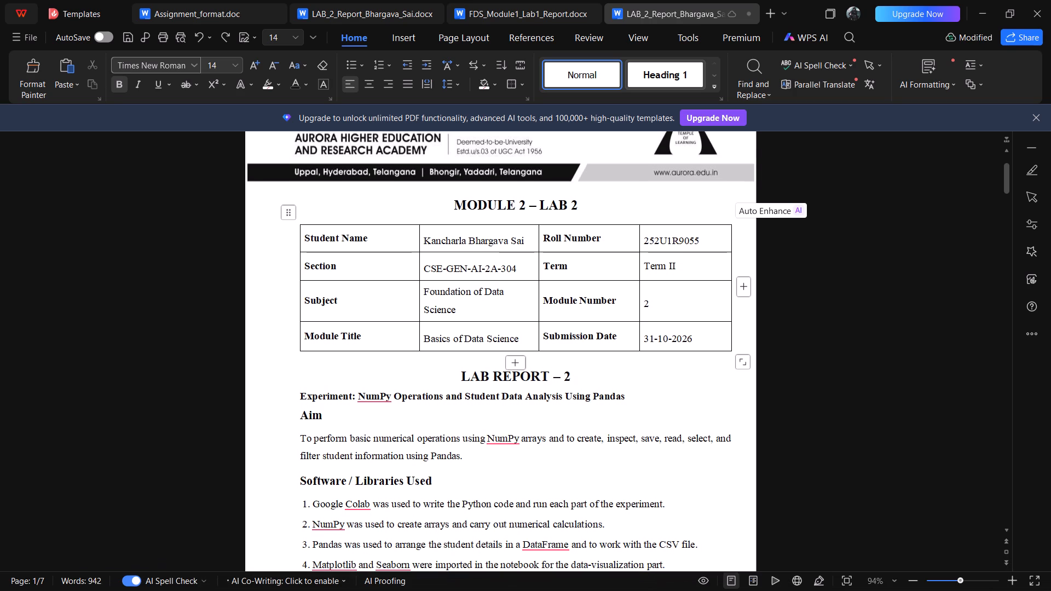
pyautogui.click(653, 344)
pyautogui.press('BackSpace')
pyautogui.press('BackSpace')
pyautogui.press('1')
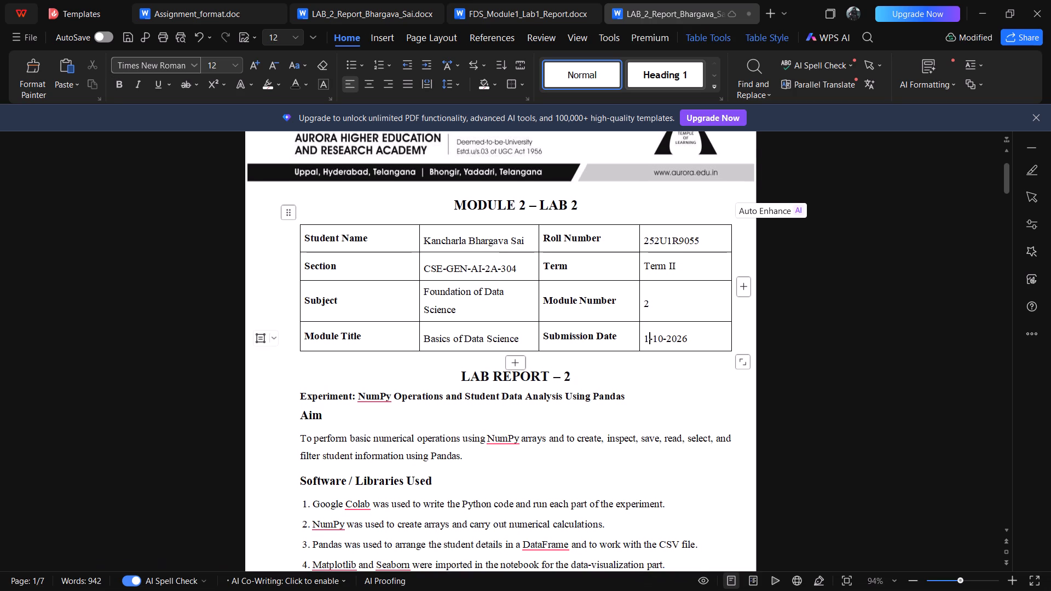
pyautogui.click(664, 340)
pyautogui.press('BackSpace')
pyautogui.press('BackSpace')
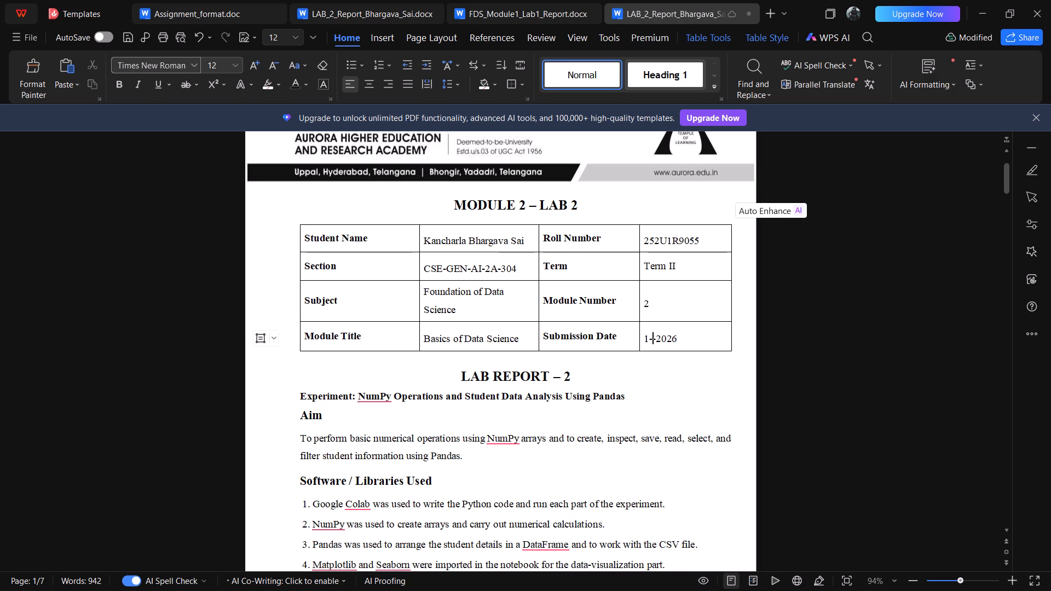
pyautogui.press('1')
pyautogui.press('BackSpace')
pyautogui.write('11')
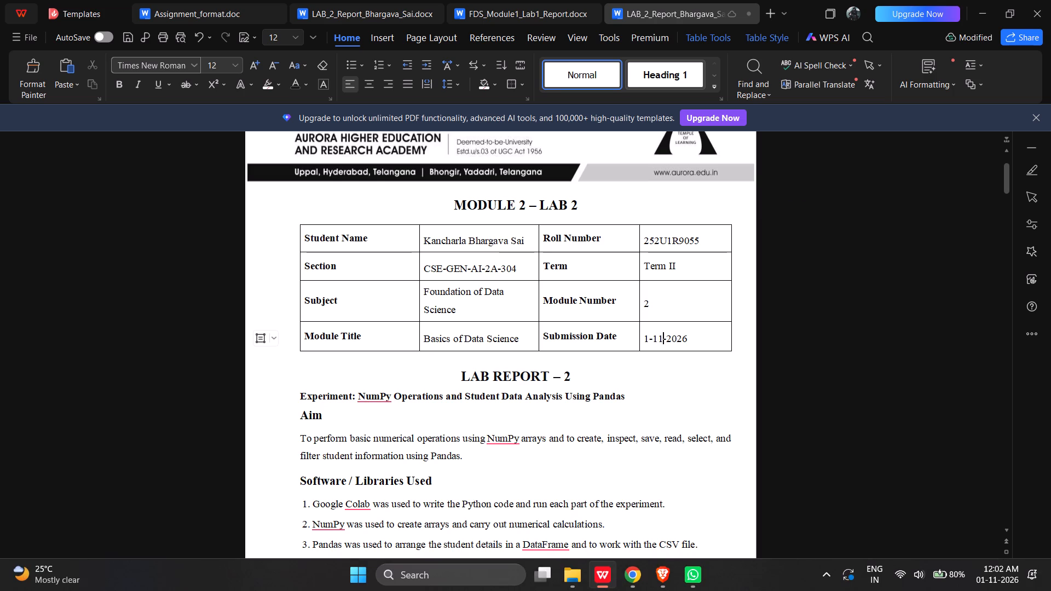
# Review the layout of the whole report, from the first page to the notebook link page and back.
pyautogui.scroll(-8, 667, 440)
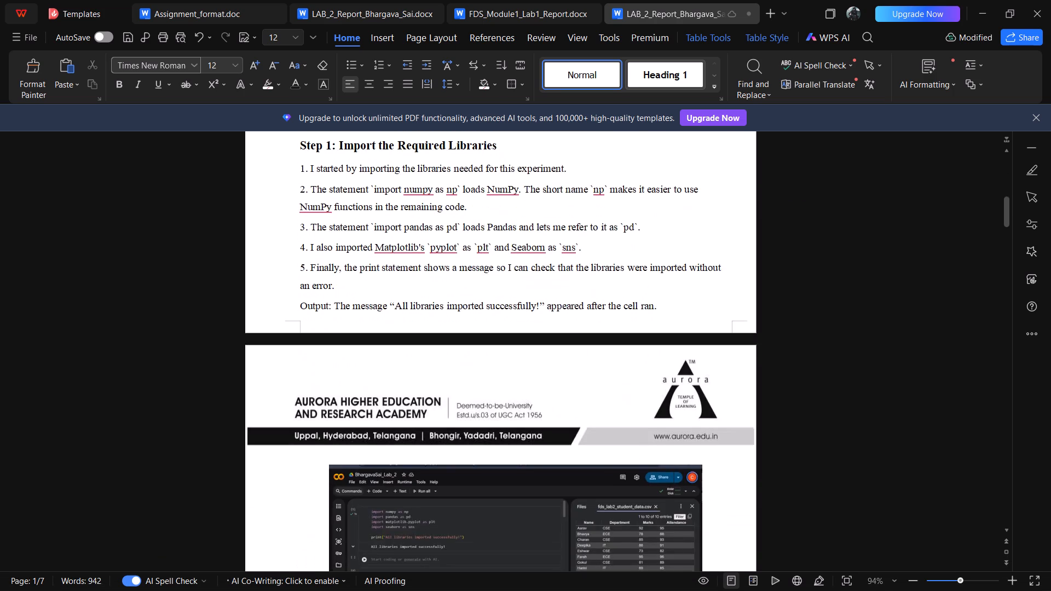
pyautogui.scroll(-19, 667, 440)
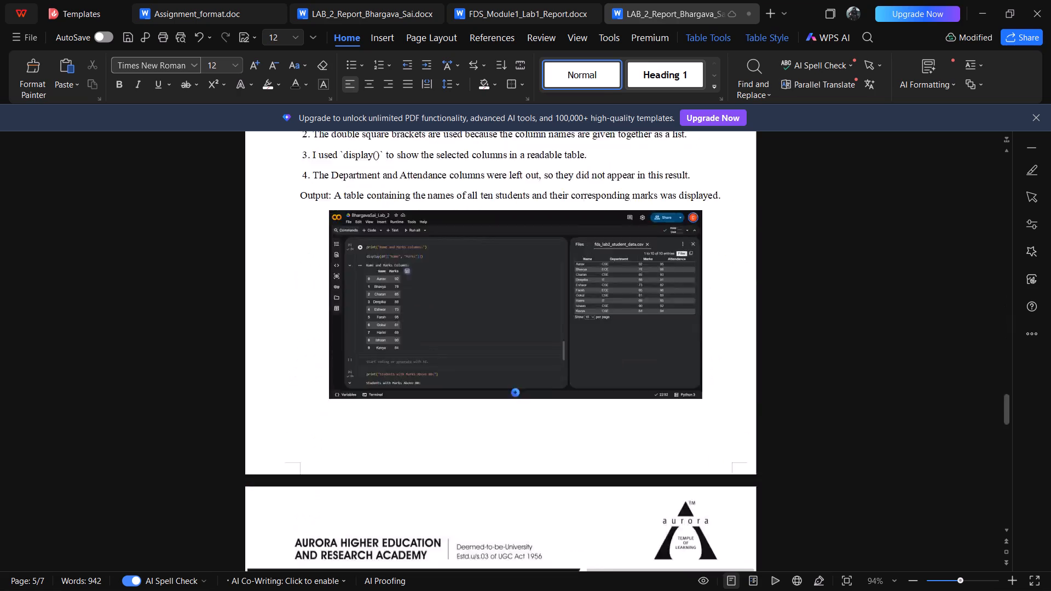
pyautogui.scroll(-18, 667, 440)
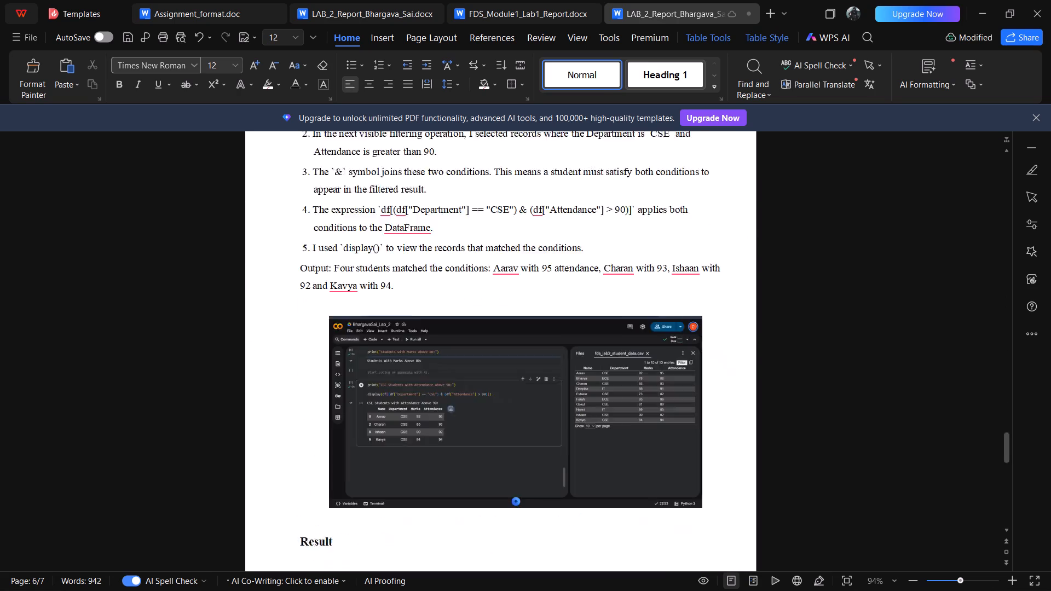
pyautogui.hscroll(1, 667, 440)
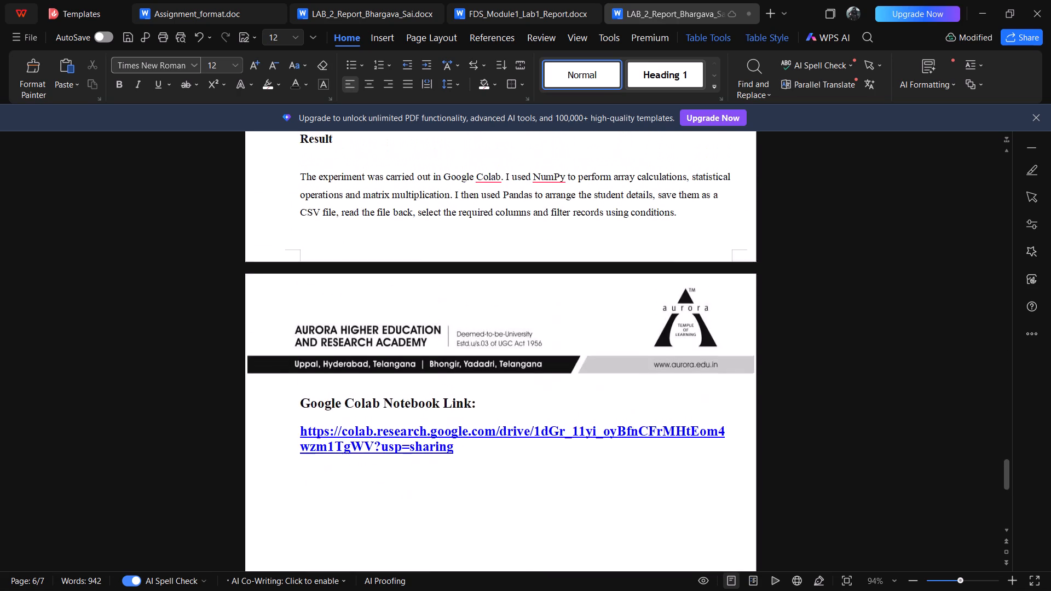
pyautogui.hscroll(1, 667, 440)
pyautogui.scroll(5, 667, 440)
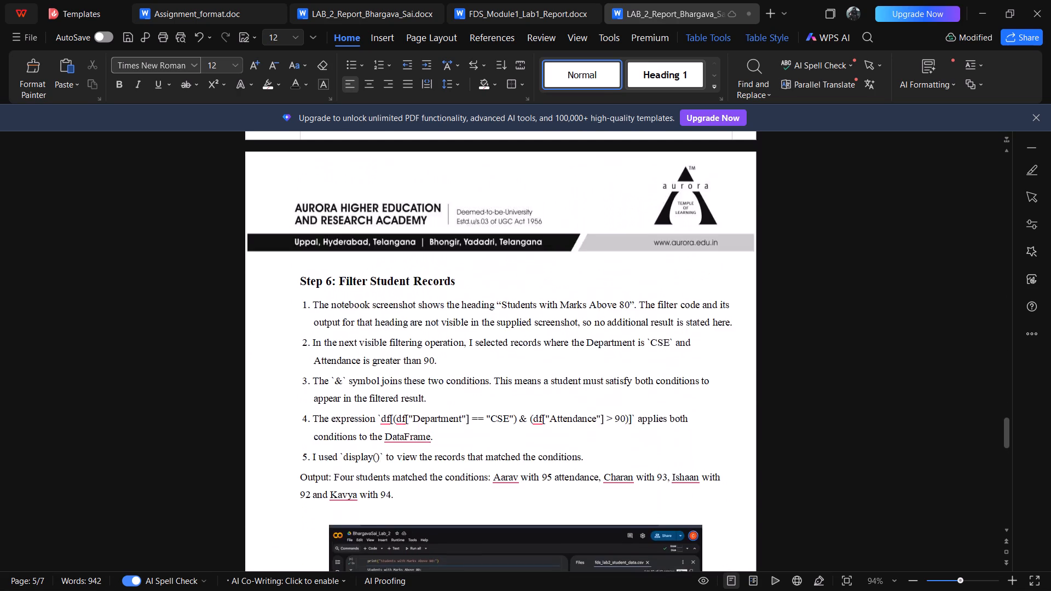
pyautogui.scroll(10, 667, 440)
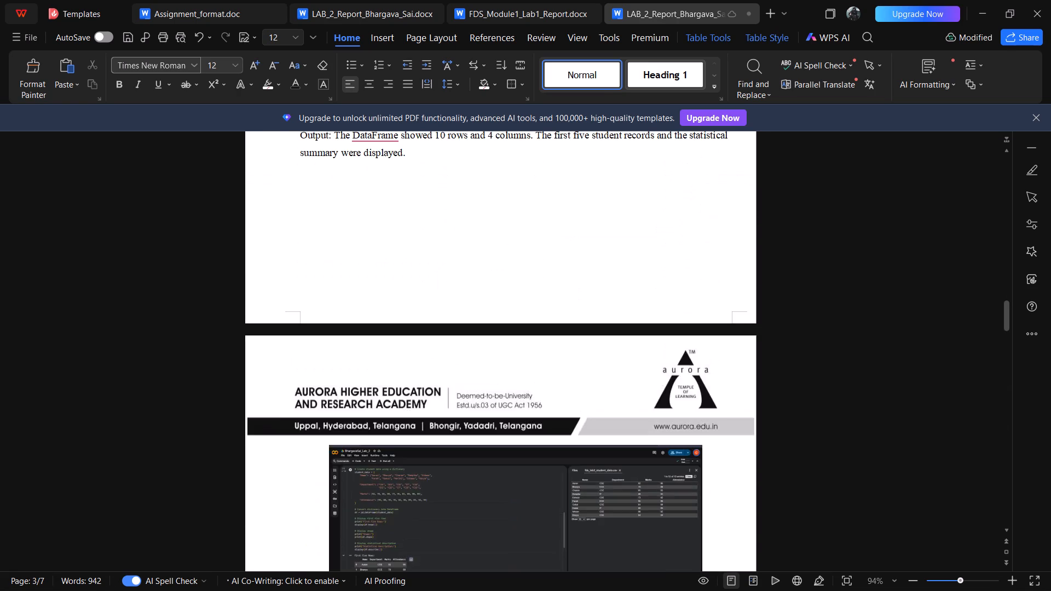
pyautogui.scroll(16, 667, 440)
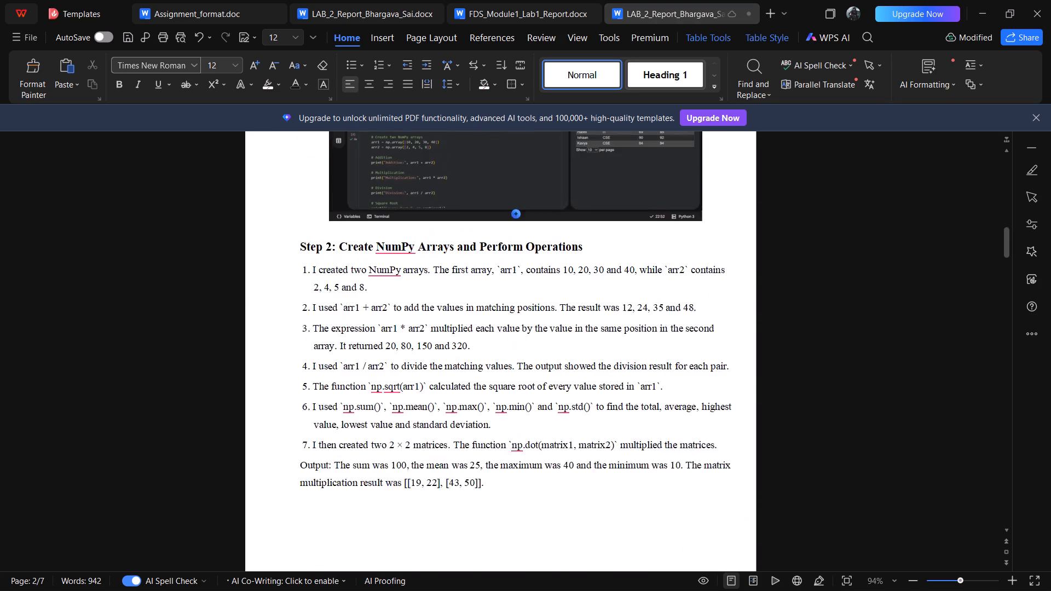
pyautogui.scroll(9, 667, 440)
# Look over the older LAB_2 report from its last page back to its first, and return to the formatted report.
pyautogui.click(338, 0)
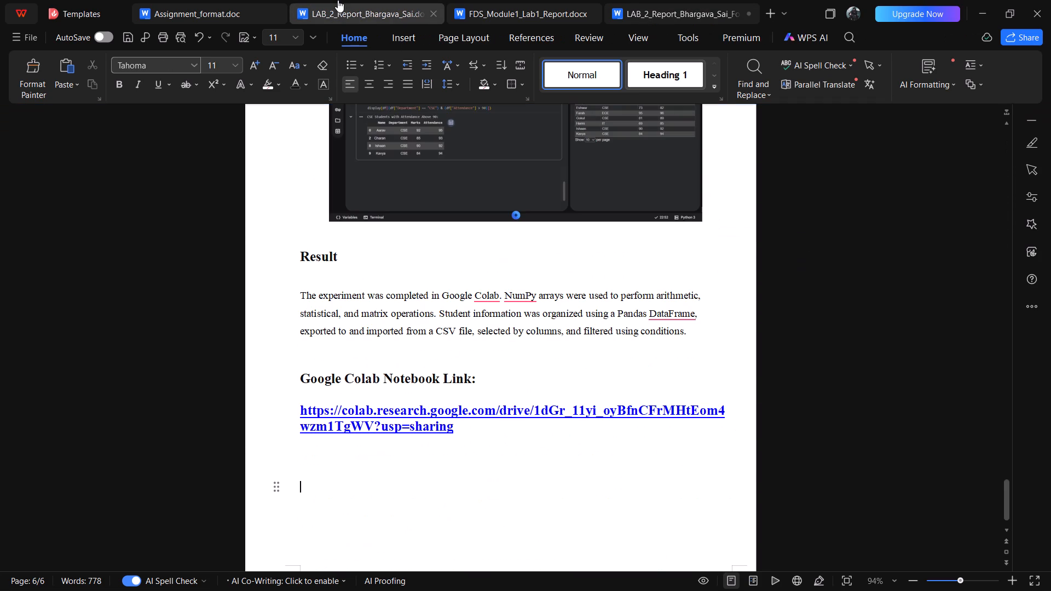
pyautogui.scroll(18, 563, 338)
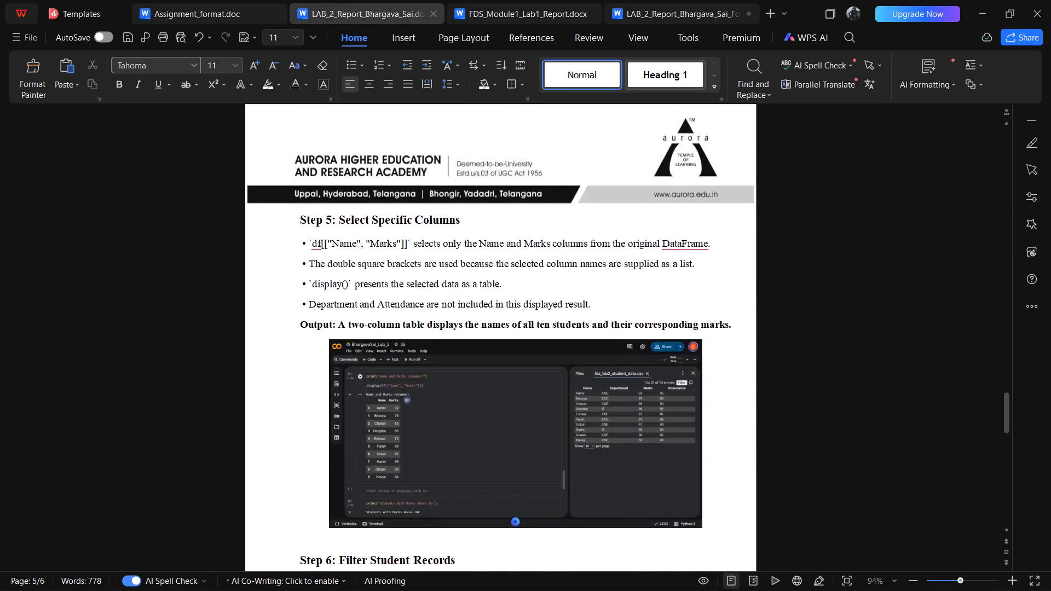
pyautogui.scroll(15, 563, 338)
pyautogui.click(643, 1)
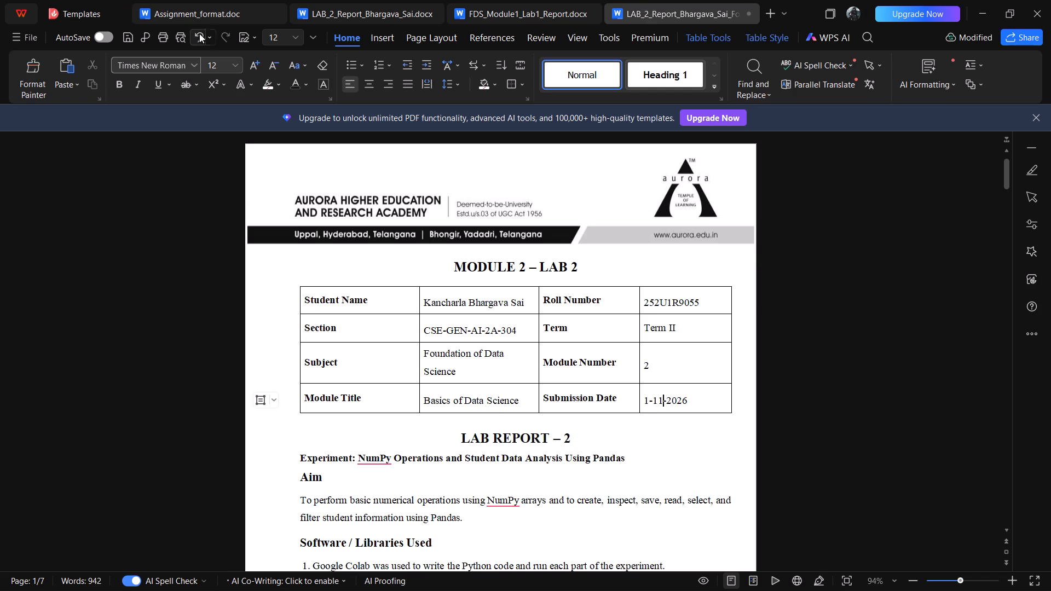
# Start saving a copy of the formatted Lab 2 report in the FDS folder.
pyautogui.click(240, 38)
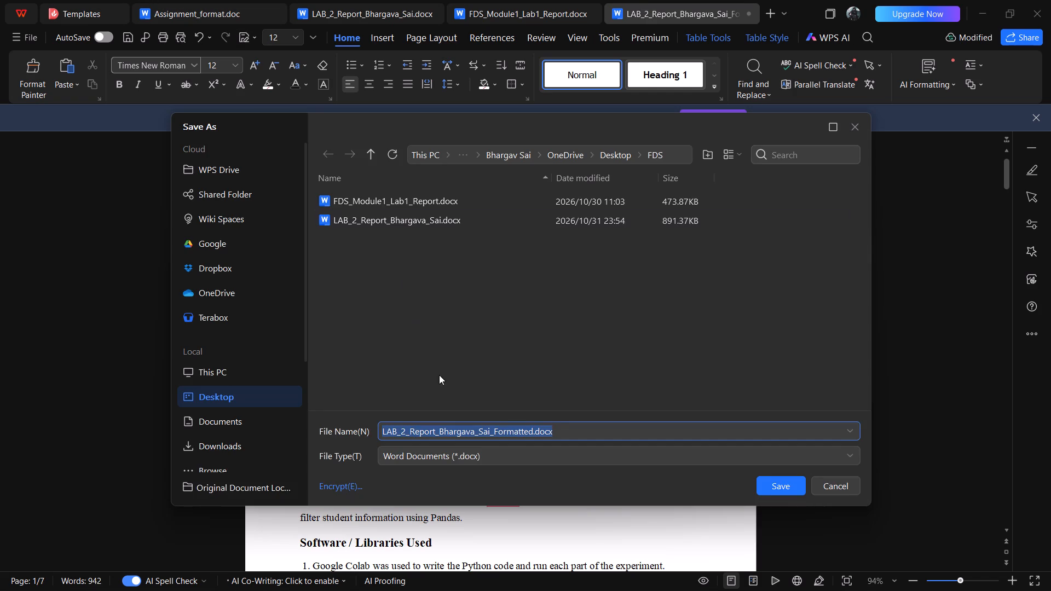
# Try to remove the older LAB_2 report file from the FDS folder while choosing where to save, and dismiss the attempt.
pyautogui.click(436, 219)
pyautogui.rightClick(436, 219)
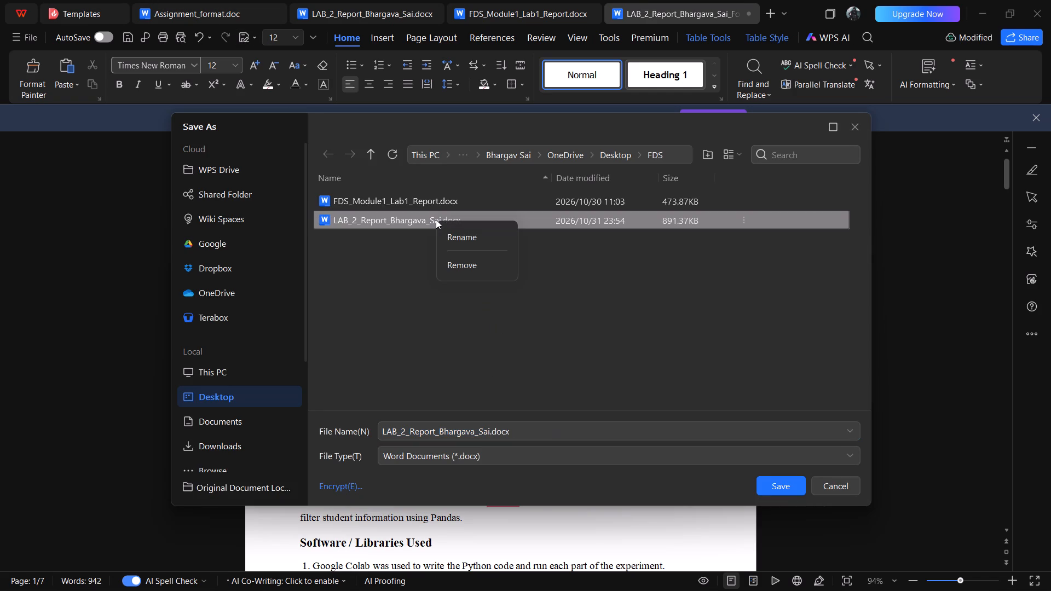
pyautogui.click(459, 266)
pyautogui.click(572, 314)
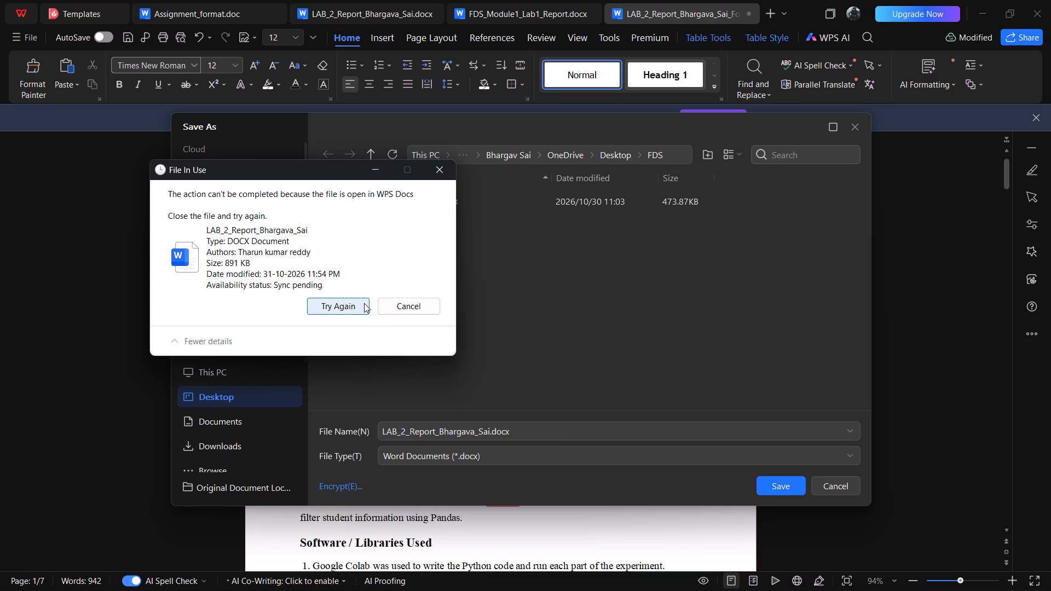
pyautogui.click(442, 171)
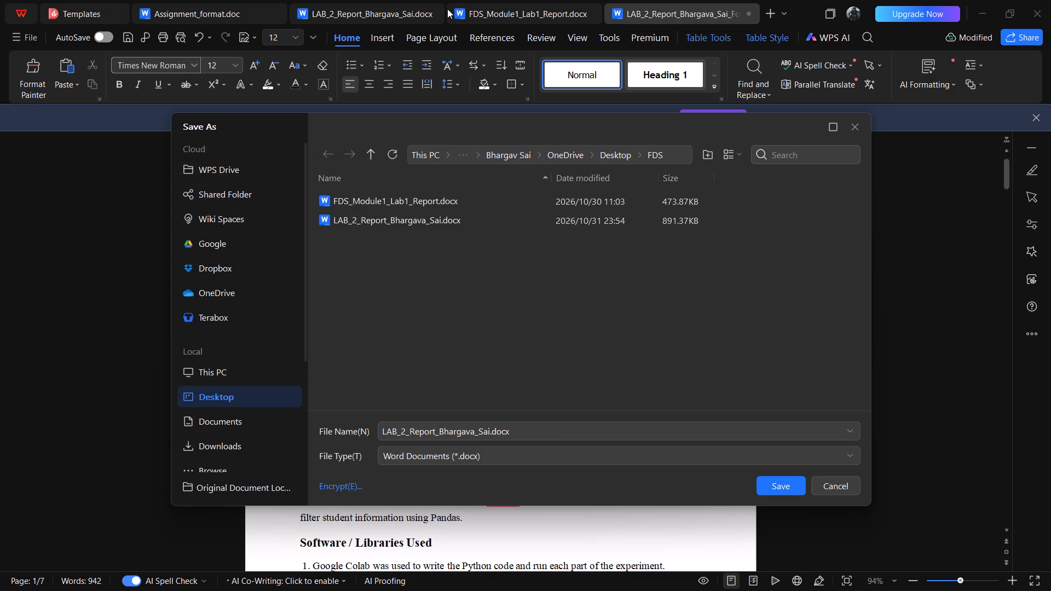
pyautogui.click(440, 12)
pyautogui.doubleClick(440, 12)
# Save the copy in the FDS folder as FDS_Module2_Lab2_Report.docx, basing the name on the Lab 1 report's file name.
pyautogui.click(440, 198)
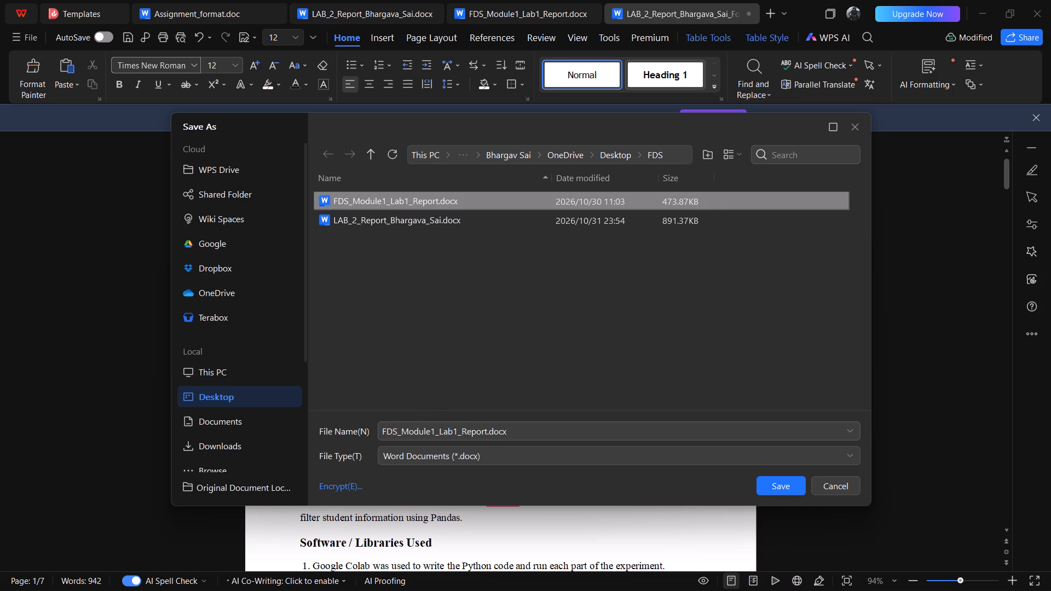
pyautogui.click(434, 427)
pyautogui.press('BackSpace')
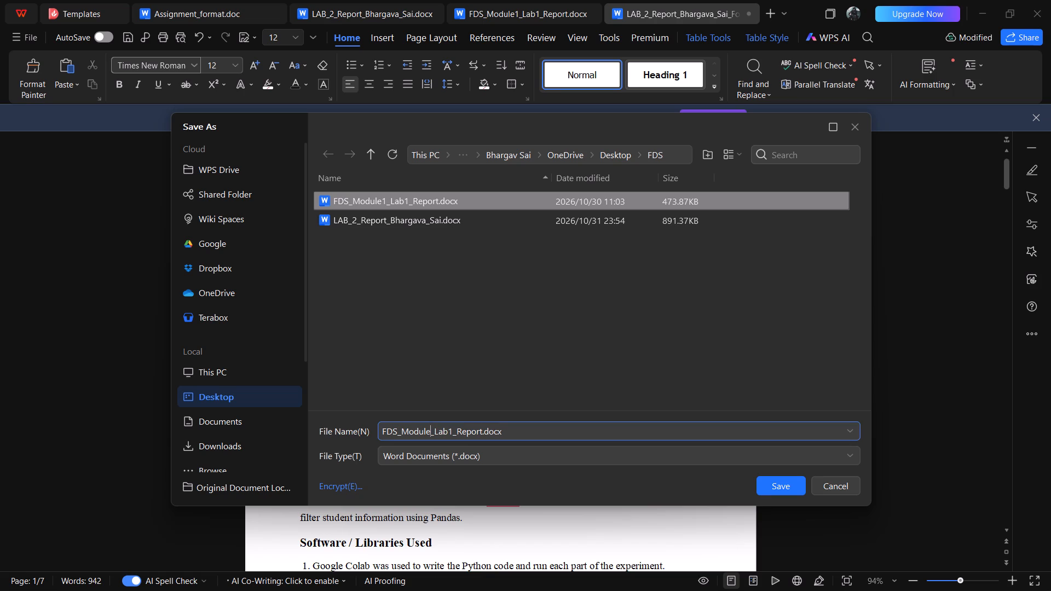
pyautogui.press('2')
pyautogui.click(457, 428)
pyautogui.press('BackSpace')
pyautogui.press('2')
pyautogui.click(761, 484)
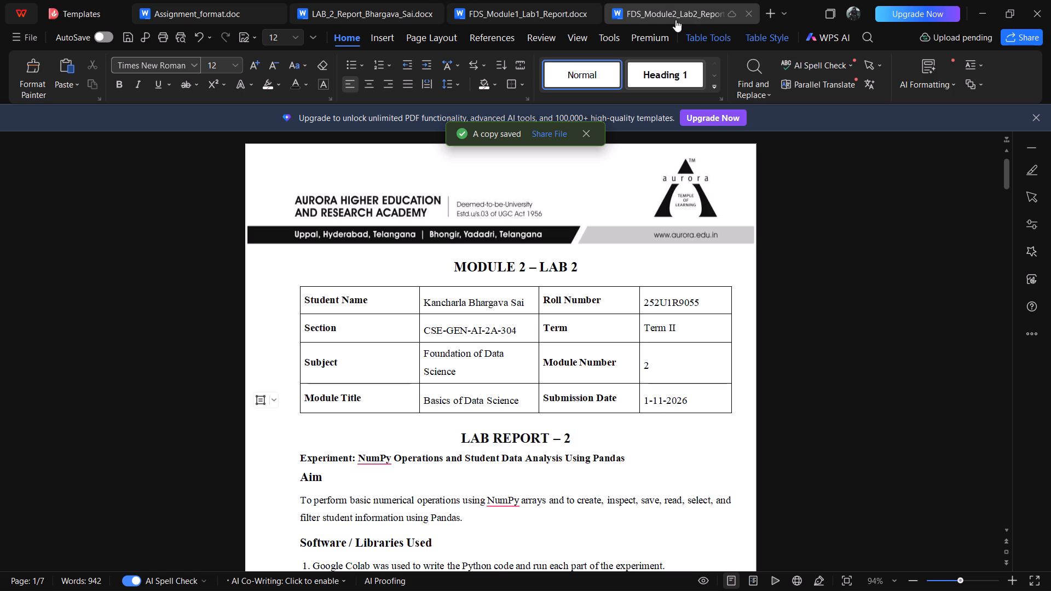
# Close the older LAB_2 report document, leaving the new Module 2 report open.
pyautogui.click(532, 7)
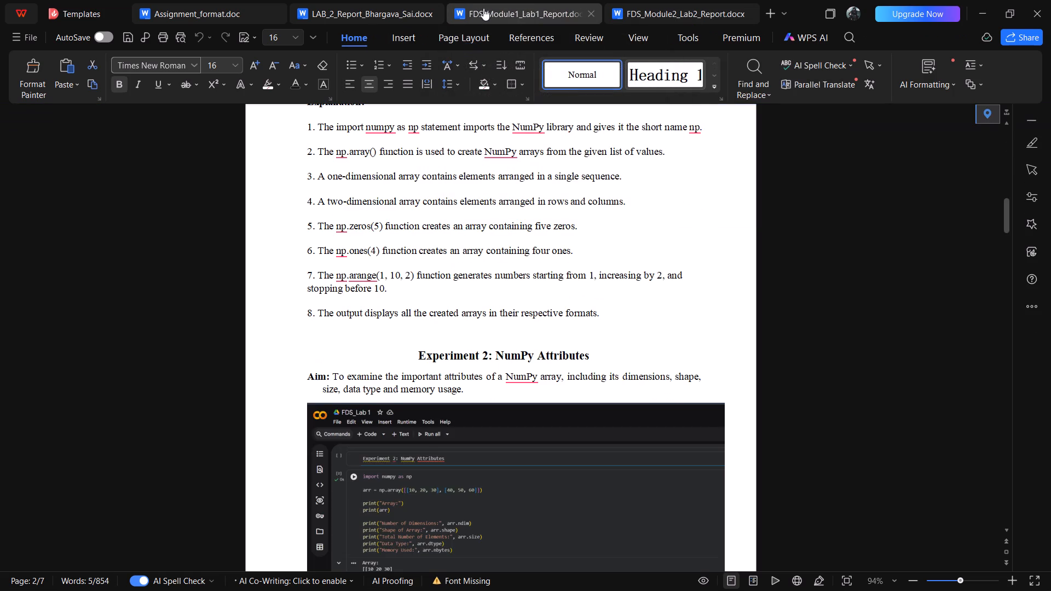
pyautogui.click(421, 0)
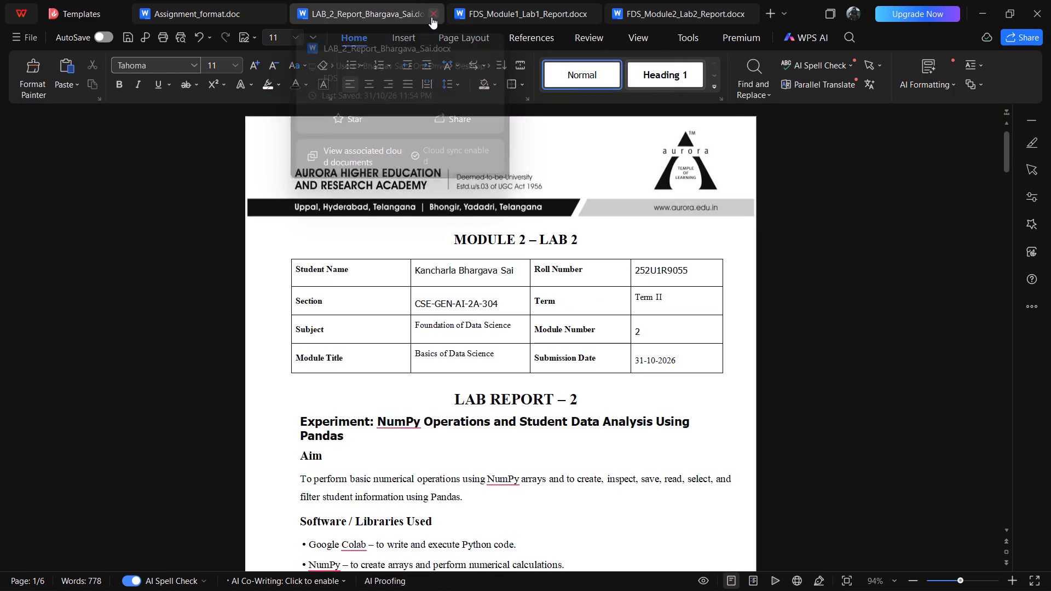
pyautogui.click(431, 17)
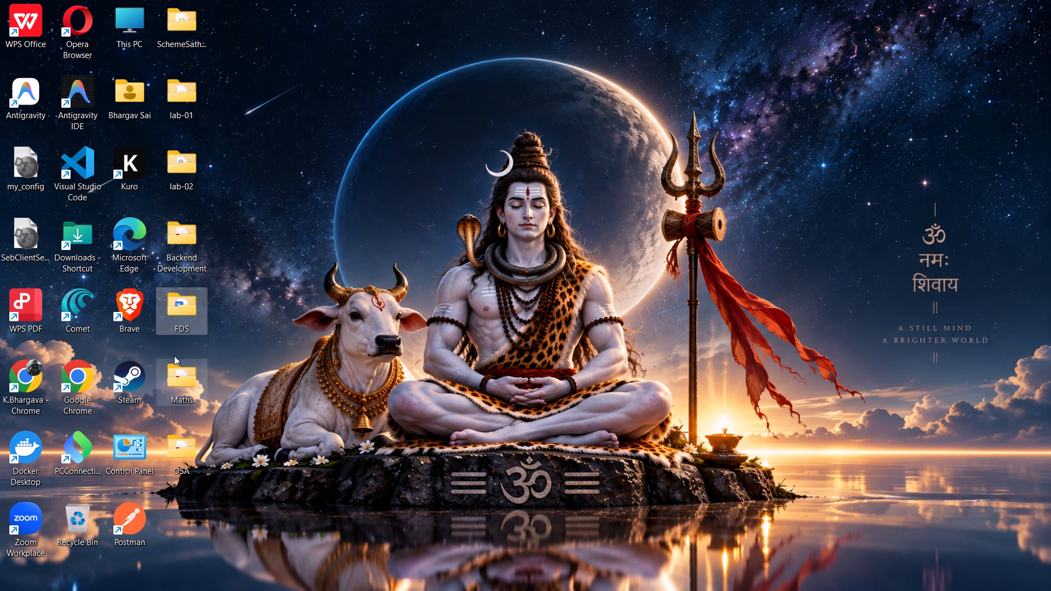
# In File Explorer, delete the older LAB_2 report document from the FDS folder on the desktop.
pyautogui.doubleClick(175, 309)
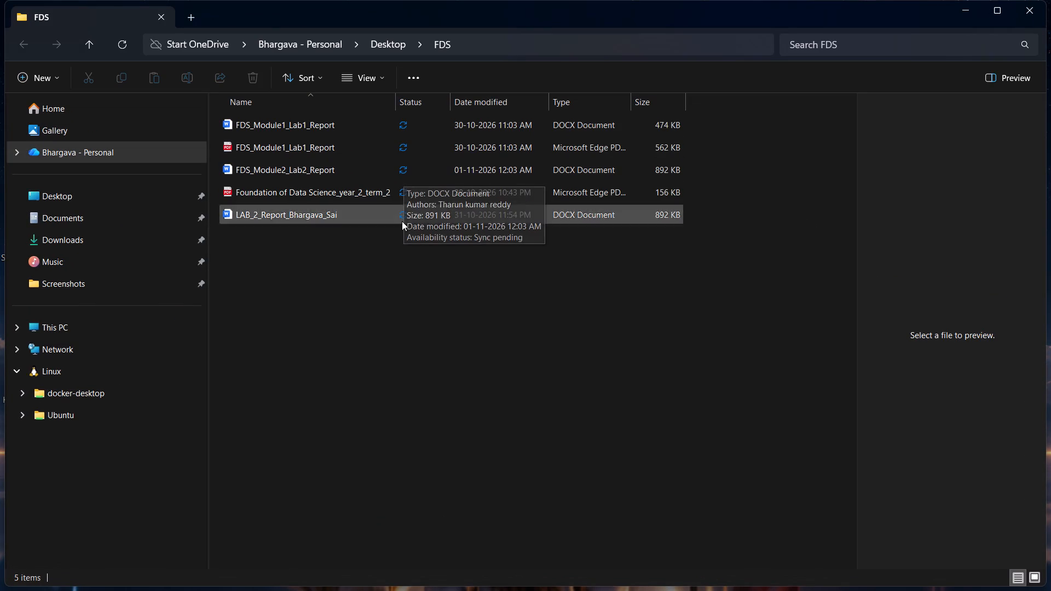
pyautogui.click(392, 251)
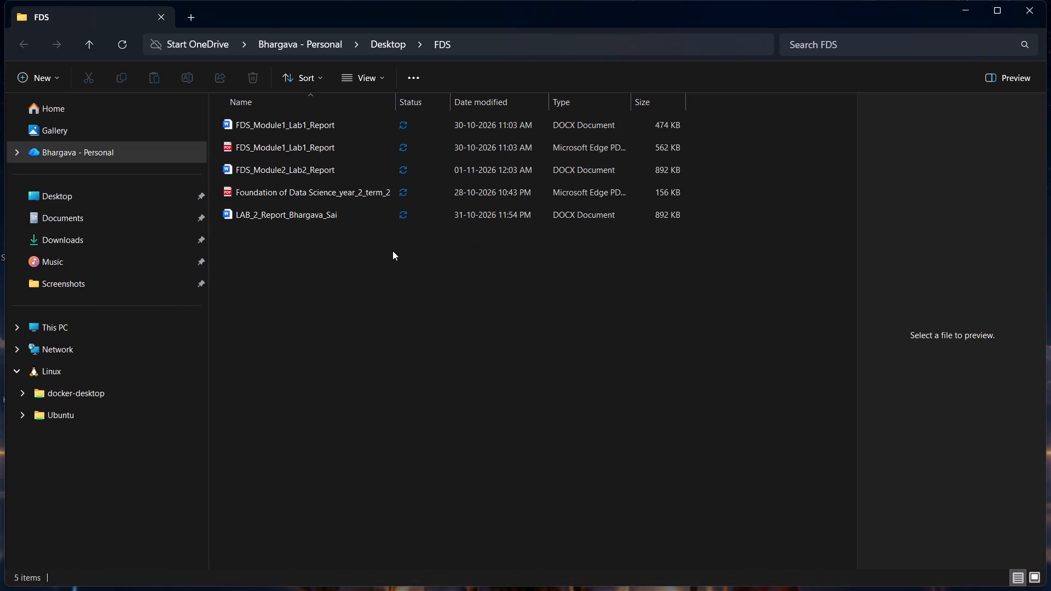
pyautogui.click(358, 212)
pyautogui.press('Delete')
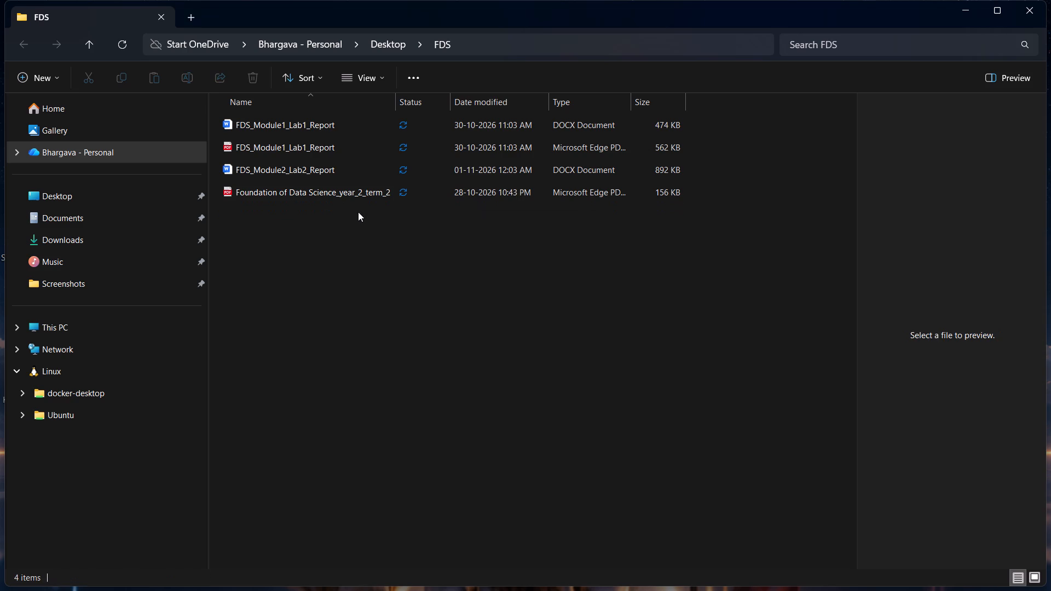
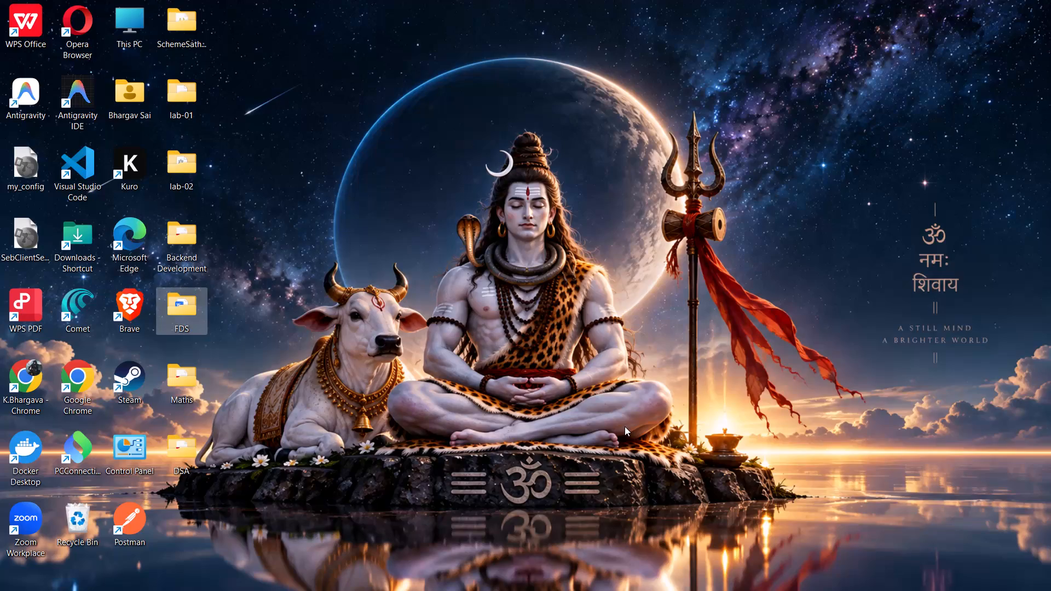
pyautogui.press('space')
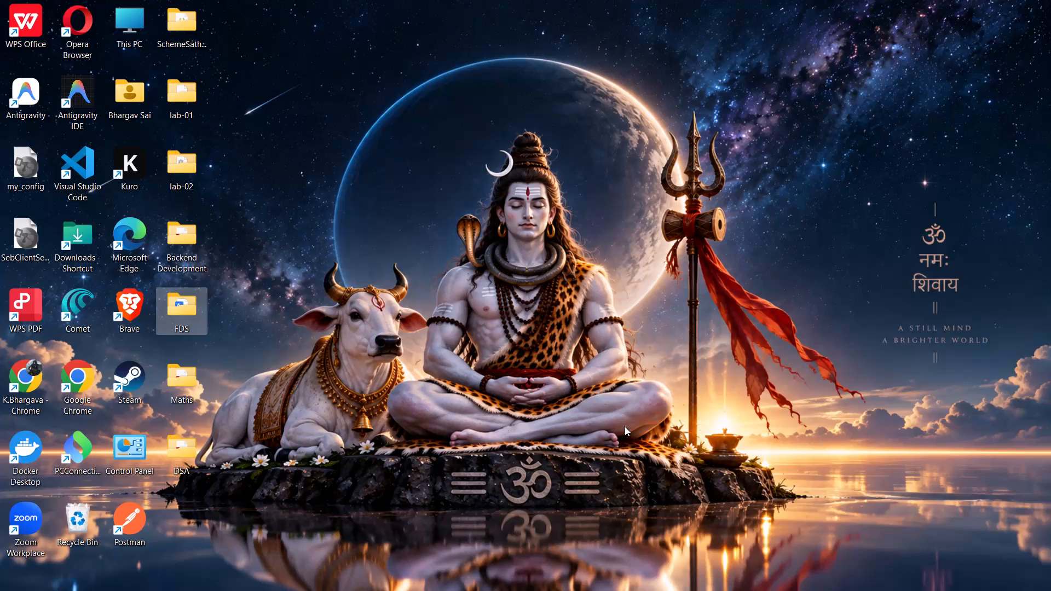
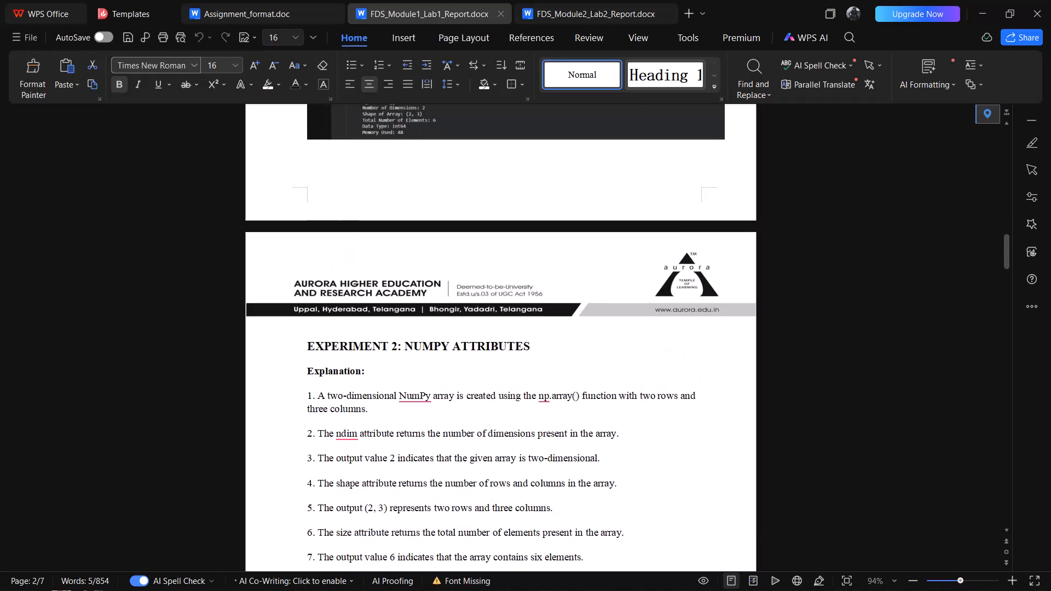
# Read through the Lab 2 report from the student details table to the Google Colab notebook link page.
pyautogui.scroll(-4, 255, 249)
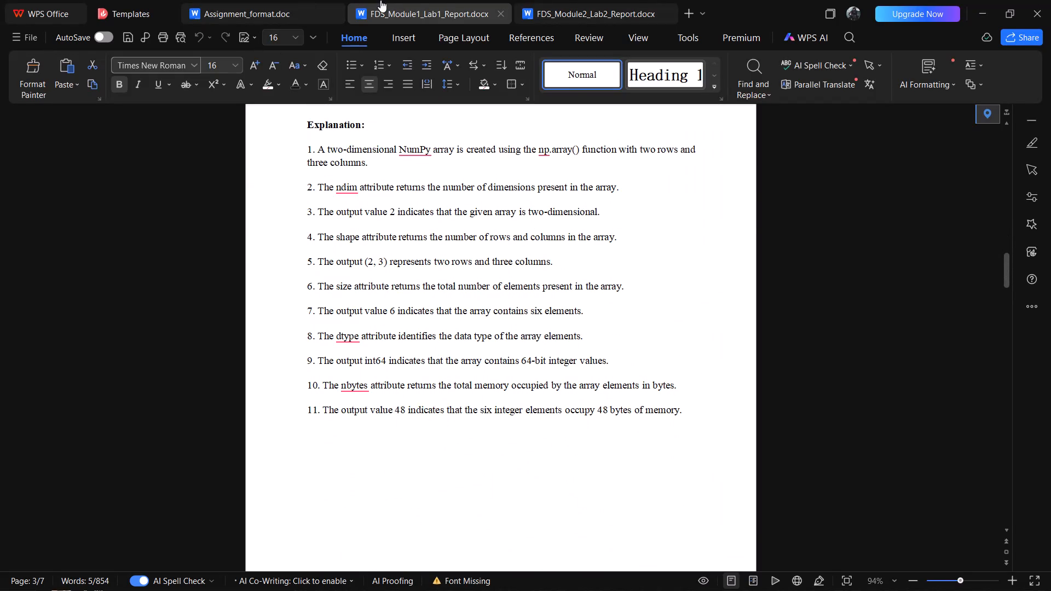
pyautogui.click(559, 0)
pyautogui.scroll(-2, 542, 283)
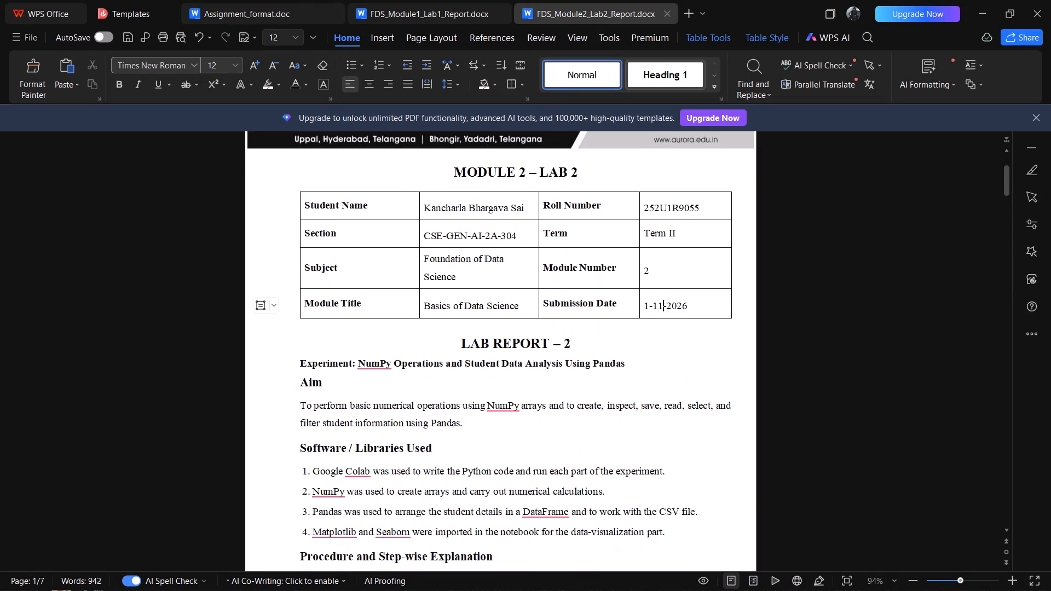
pyautogui.scroll(-3, 542, 283)
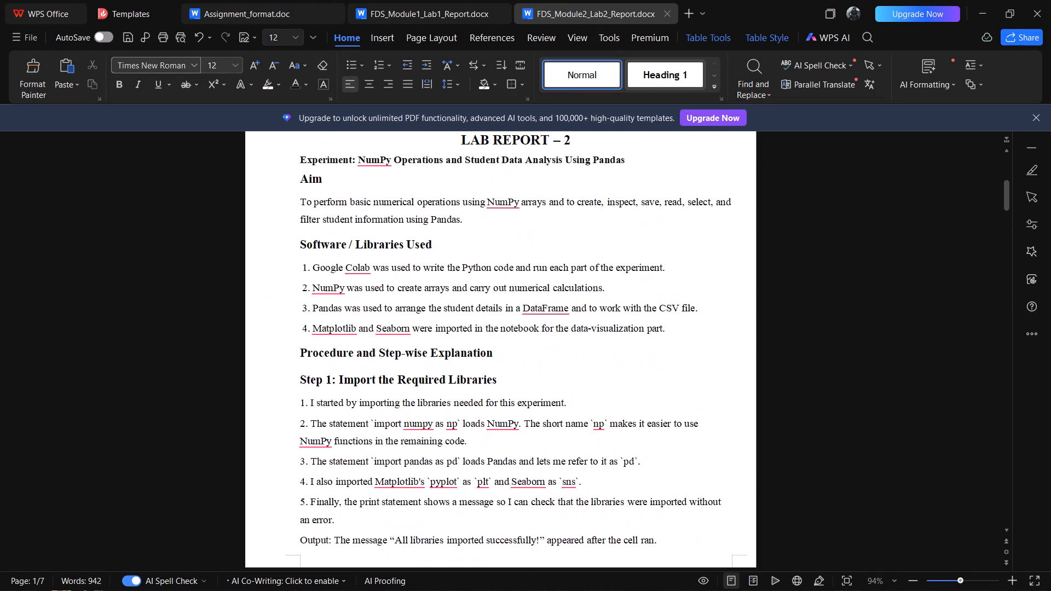
pyautogui.scroll(-10, 542, 283)
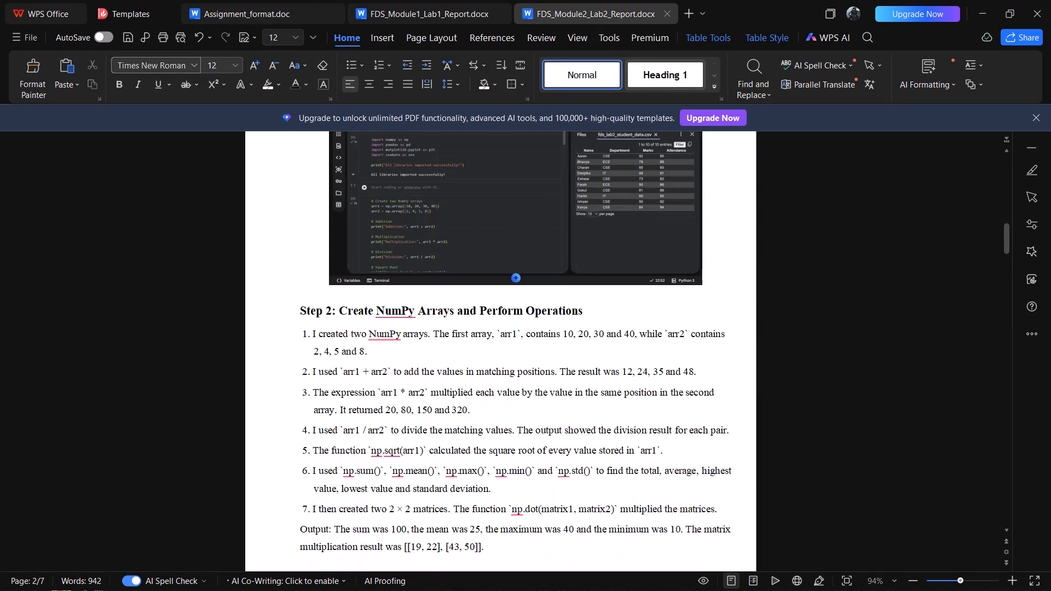
pyautogui.scroll(-12, 542, 283)
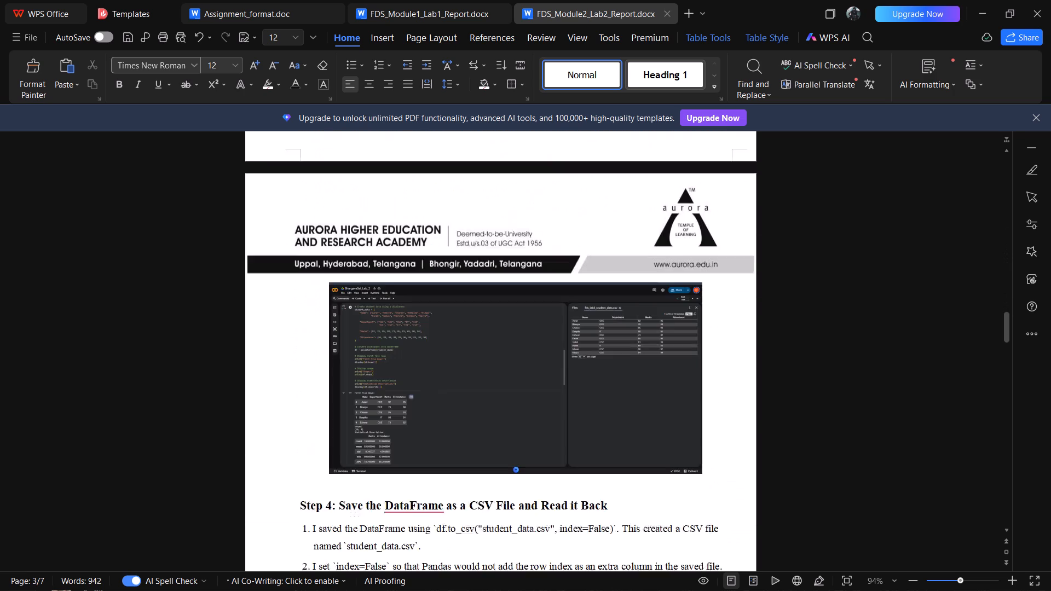
pyautogui.scroll(-17, 542, 283)
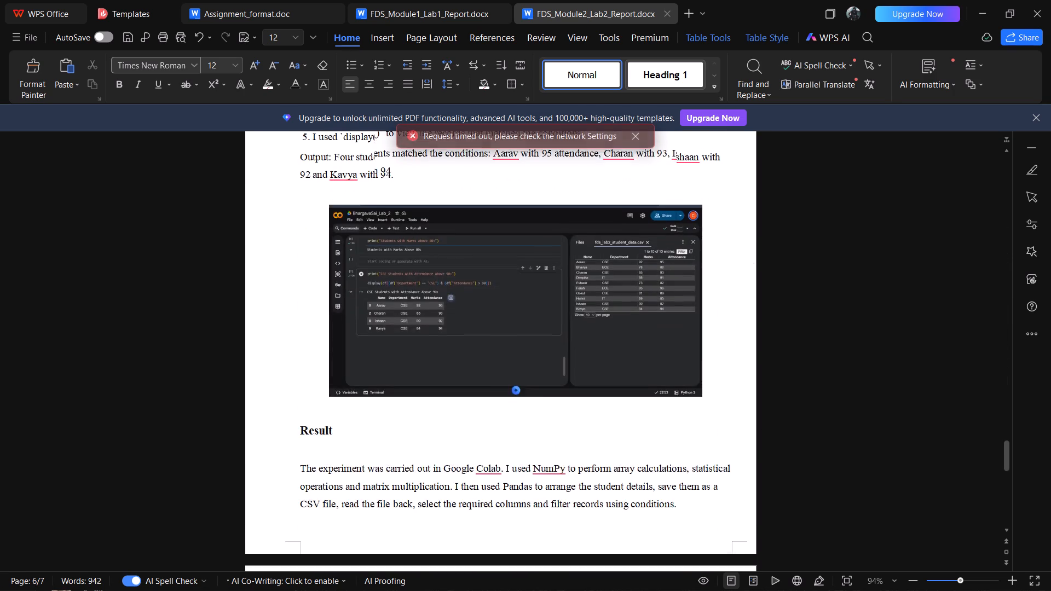
pyautogui.scroll(-10, 542, 283)
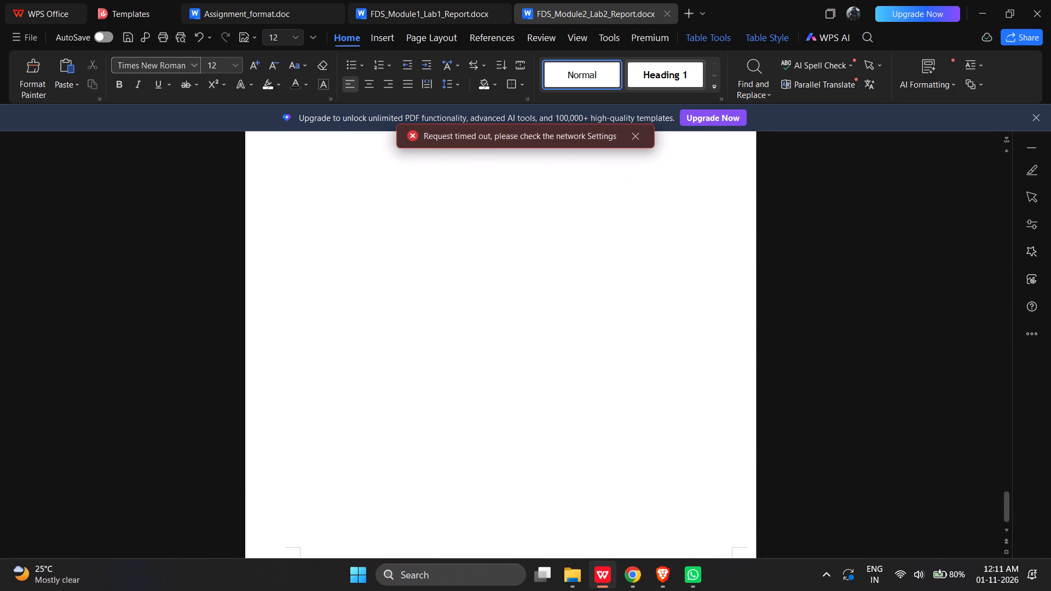
pyautogui.hscroll(1, 631, 404)
pyautogui.scroll(5, 631, 404)
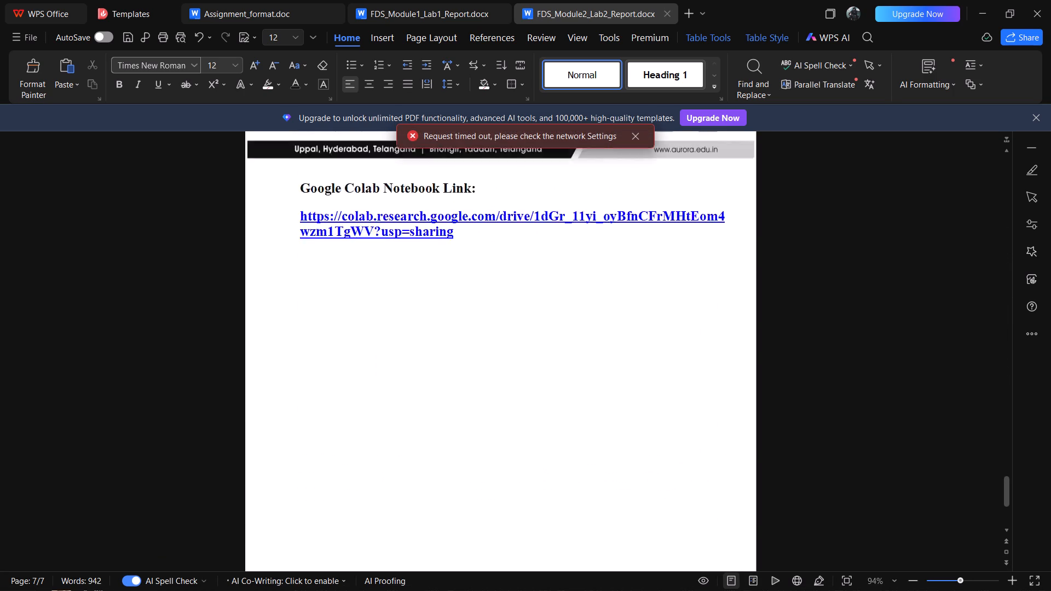
pyautogui.scroll(1, 631, 404)
pyautogui.click(637, 138)
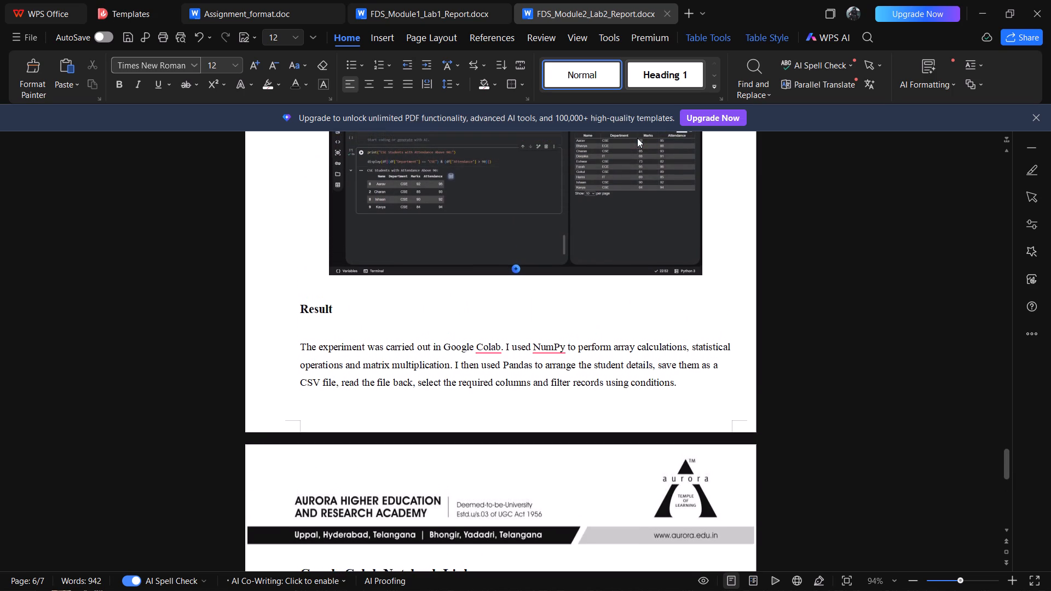
pyautogui.scroll(-8, 678, 320)
pyautogui.scroll(4, 678, 320)
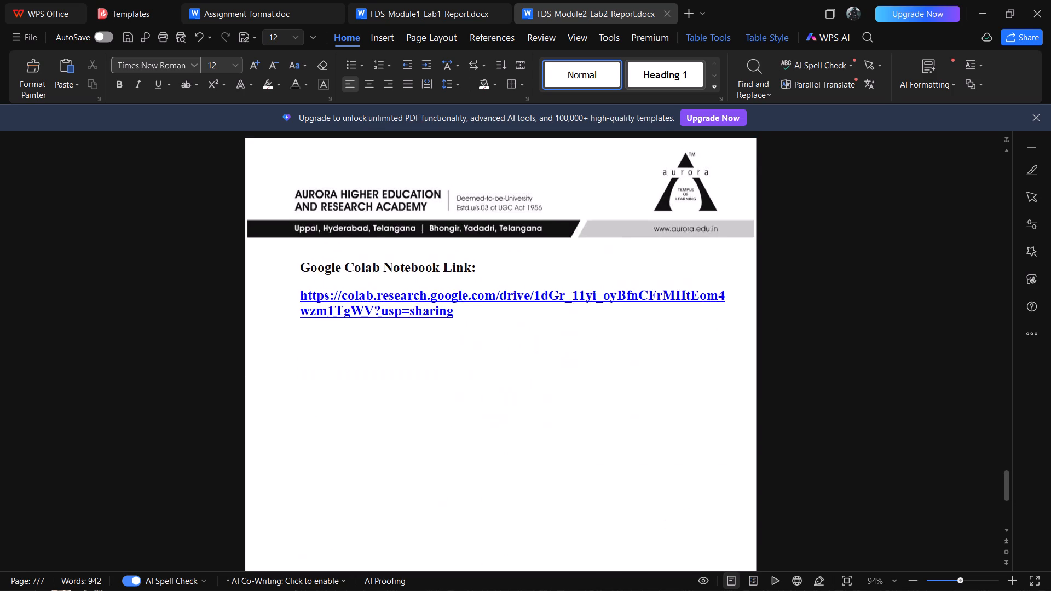
# Recheck the Lab 2 report's step explanations and screenshots back to the first page's details table and opening sections.
pyautogui.scroll(10, 678, 320)
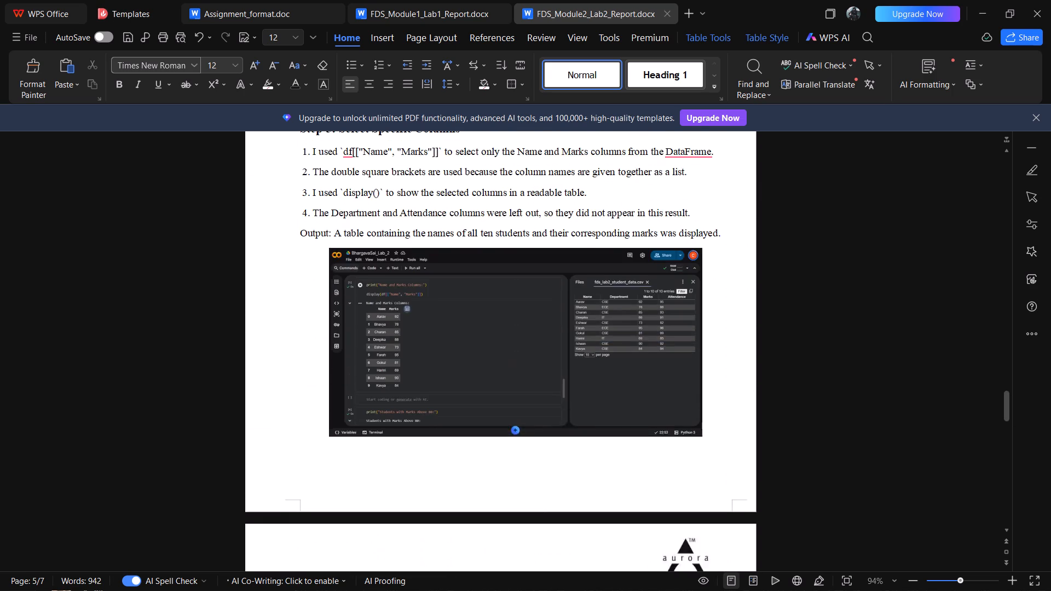
pyautogui.scroll(12, 678, 320)
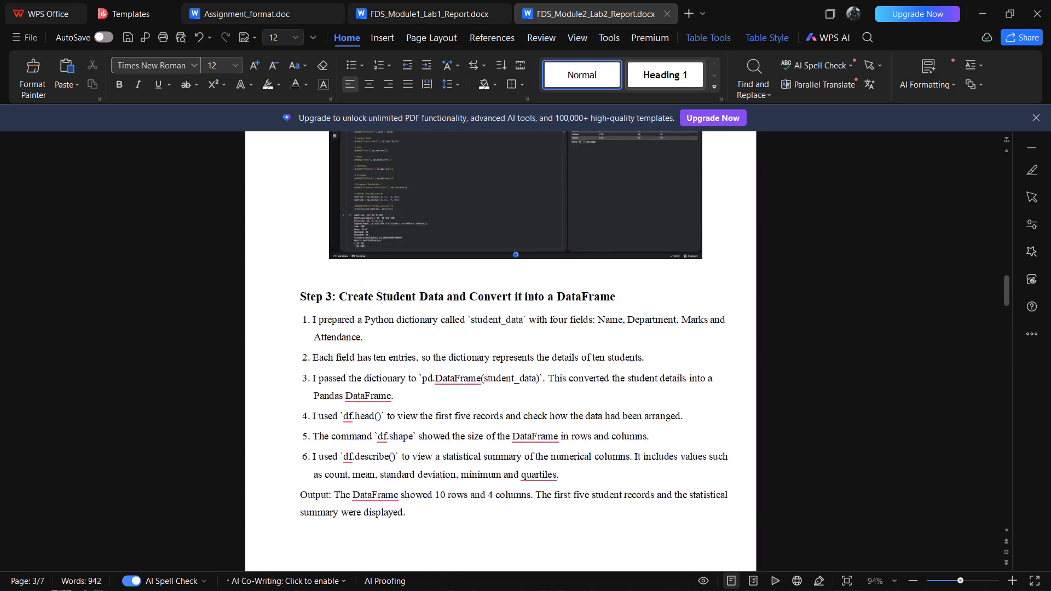
pyautogui.scroll(13, 678, 320)
pyautogui.scroll(-1, 678, 320)
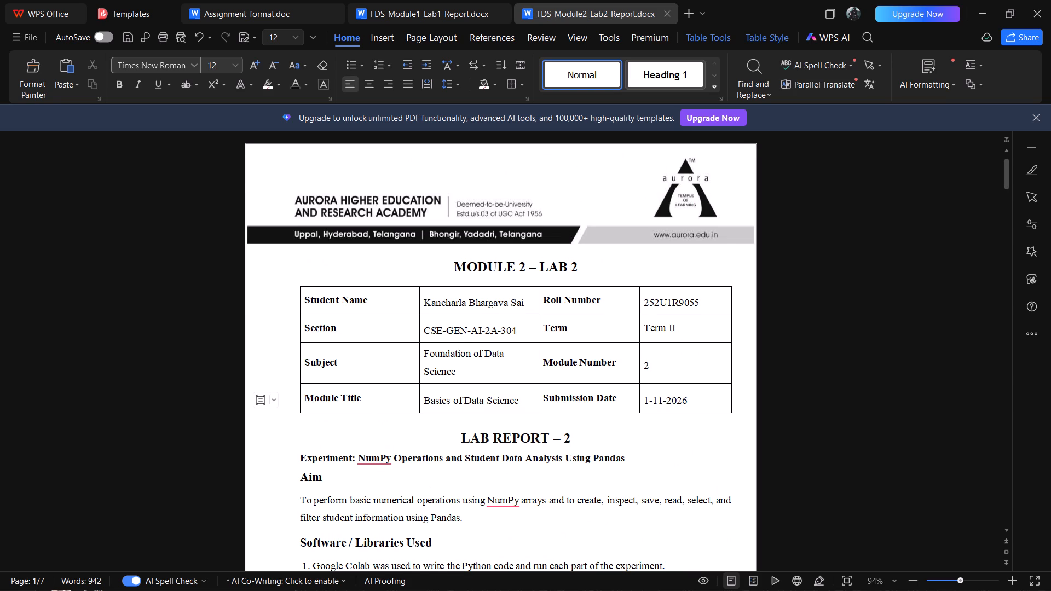
pyautogui.scroll(-1, 678, 320)
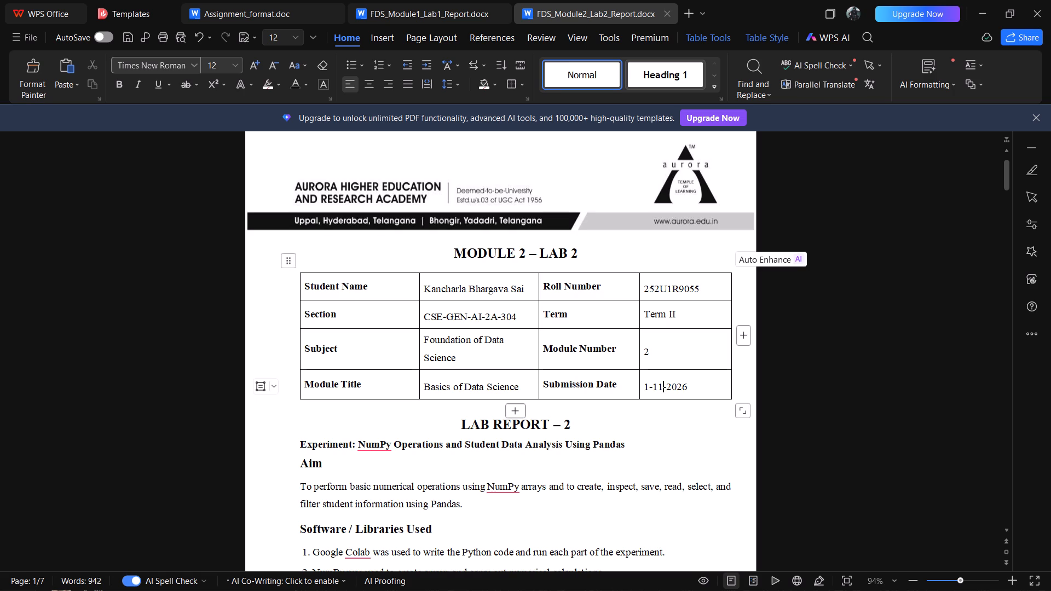
pyautogui.scroll(-2, 642, 473)
pyautogui.scroll(1, 642, 473)
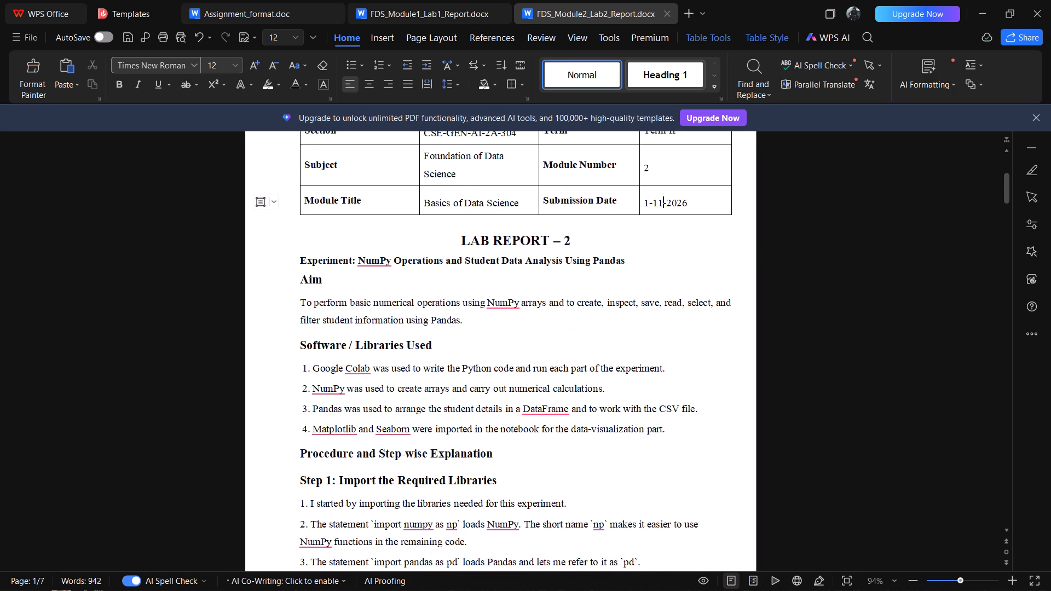
pyautogui.scroll(1, 642, 473)
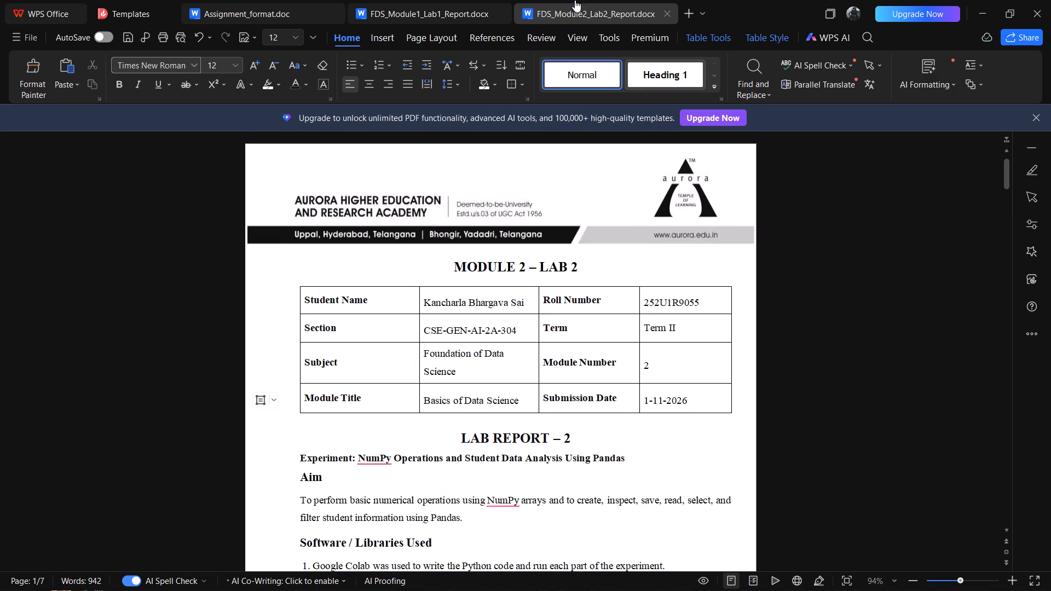
# Examine the layout of the experiment screenshots and explanations in FDS_Module1_Lab1_Report.docx for comparison.
pyautogui.click(465, 0)
pyautogui.scroll(5, 330, 275)
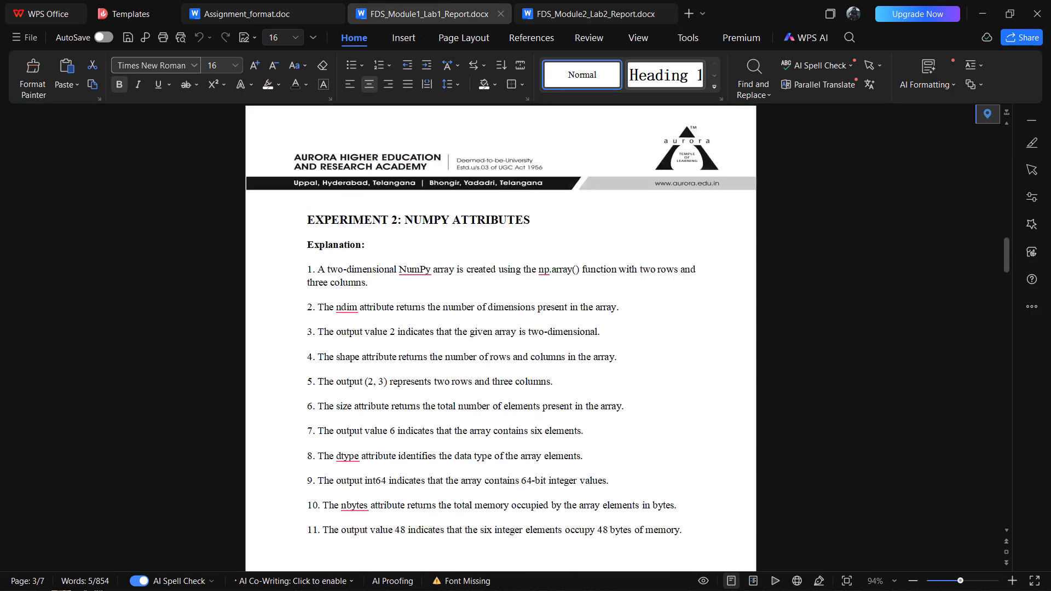
pyautogui.scroll(13, 330, 275)
pyautogui.scroll(-6, 330, 275)
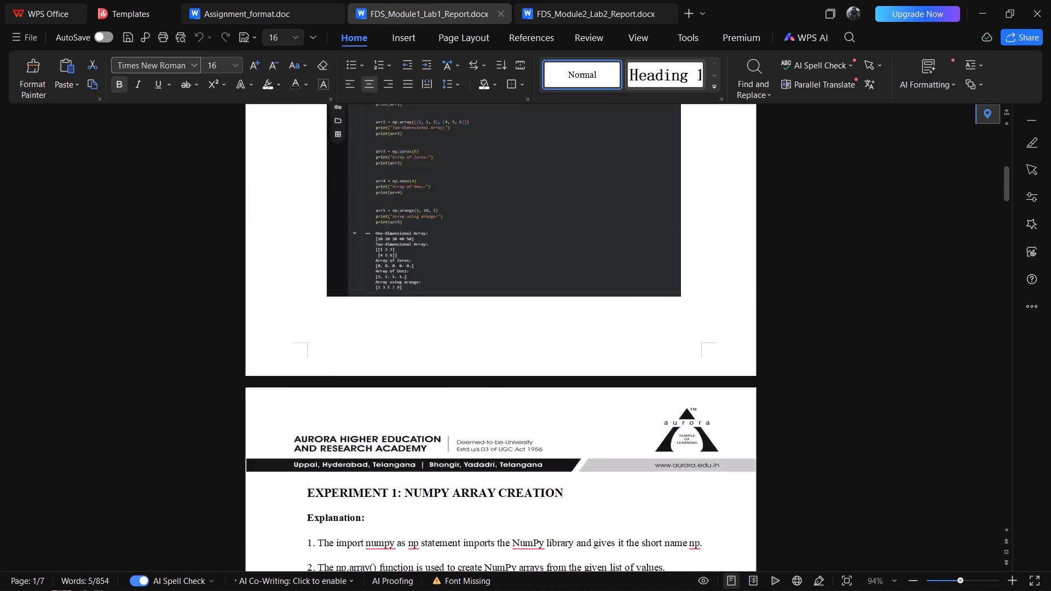
pyautogui.scroll(-16, 330, 275)
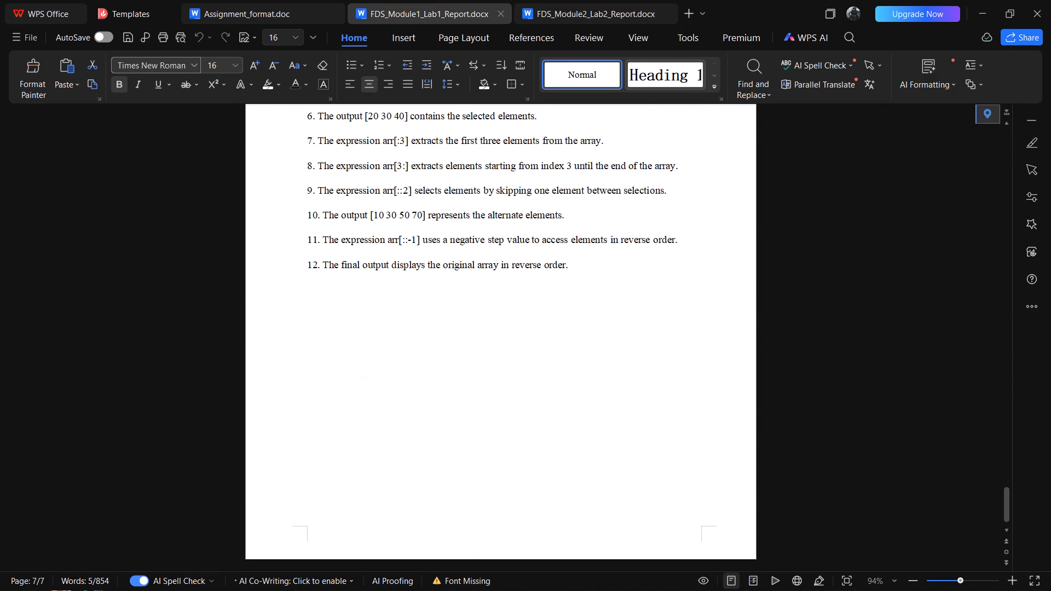
pyautogui.scroll(10, 330, 275)
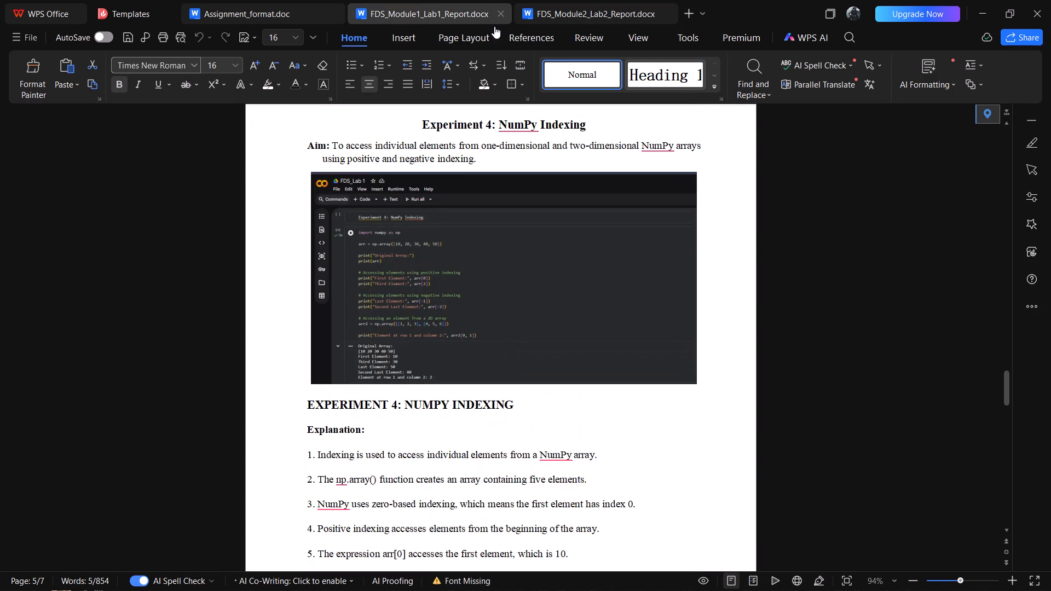
# Go back to FDS_Module2_Lab2_Report.docx and review its pages through to the end.
pyautogui.click(570, 10)
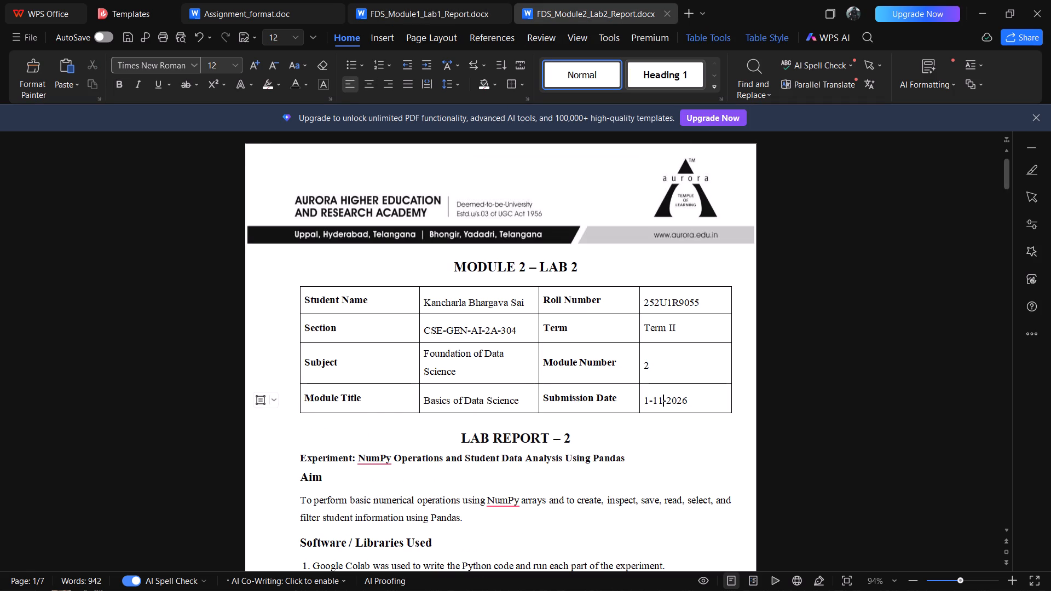
pyautogui.scroll(-10, 345, 252)
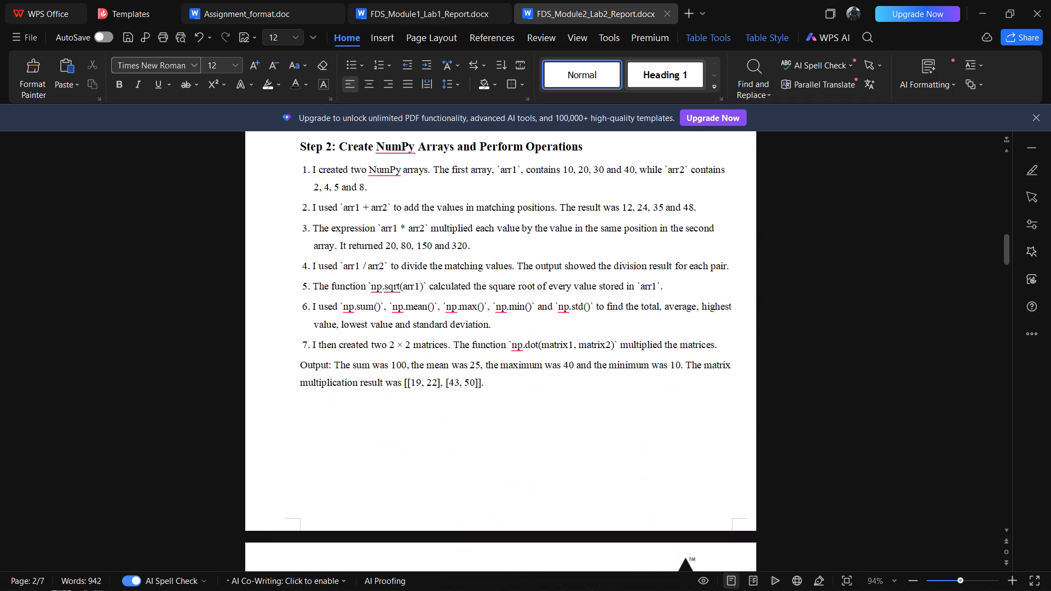
pyautogui.scroll(-8, 345, 252)
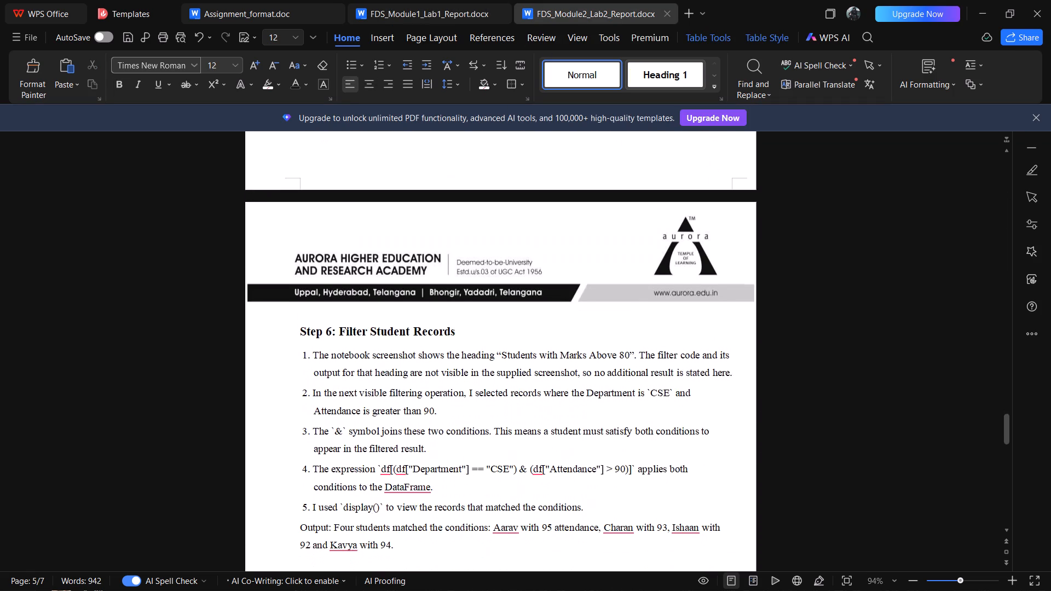
pyautogui.scroll(-5, 345, 252)
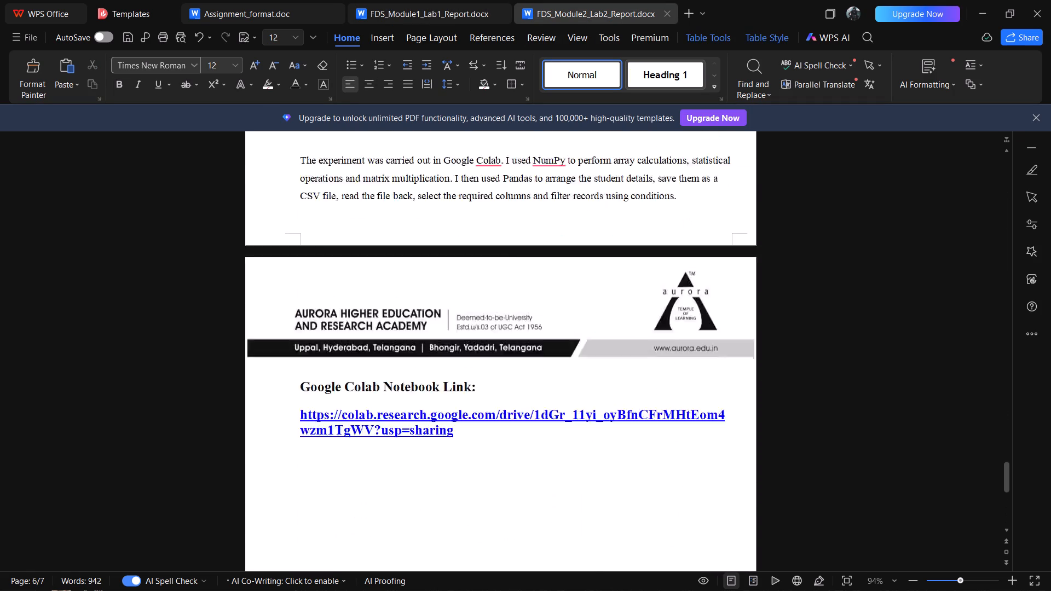
pyautogui.scroll(5, 345, 252)
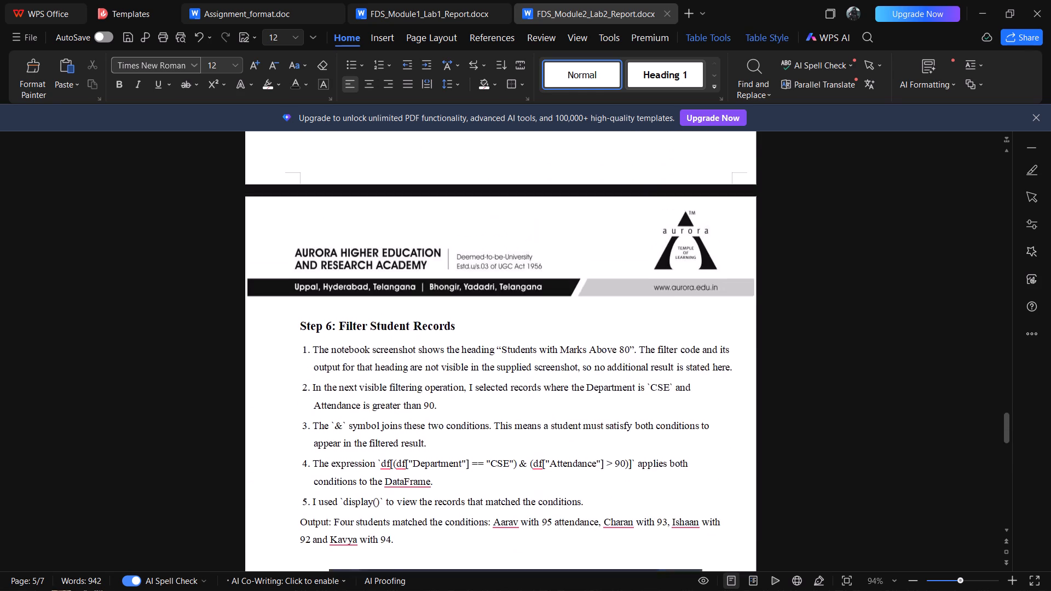
pyautogui.scroll(2, 345, 252)
pyautogui.click(345, 252)
pyautogui.scroll(-9, 345, 252)
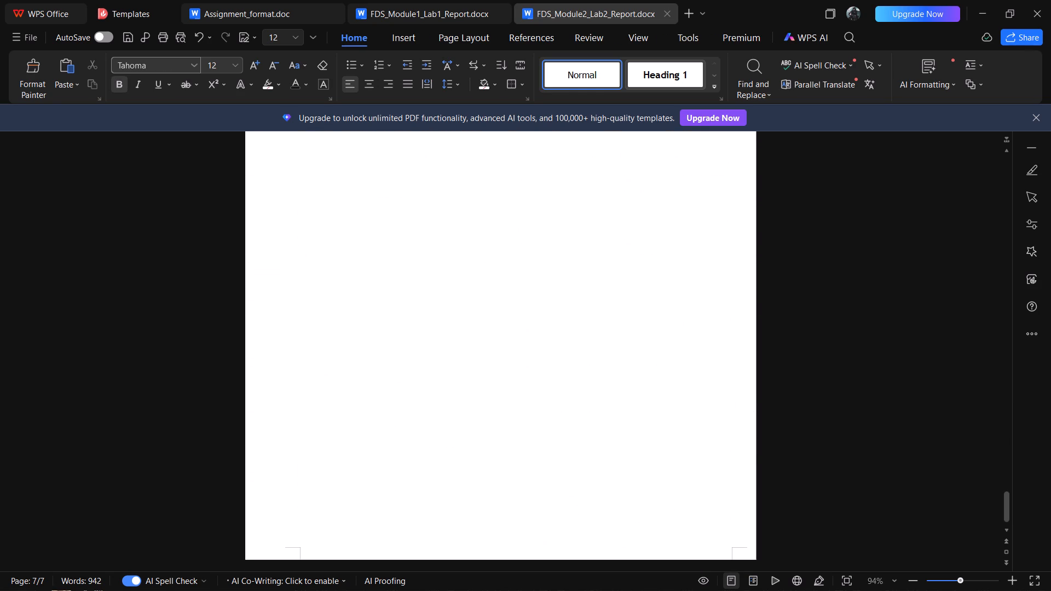
# Cut the "Google Colab Notebook Link:" heading and its link from the last page of the Lab 2 report.
pyautogui.scroll(5, 345, 252)
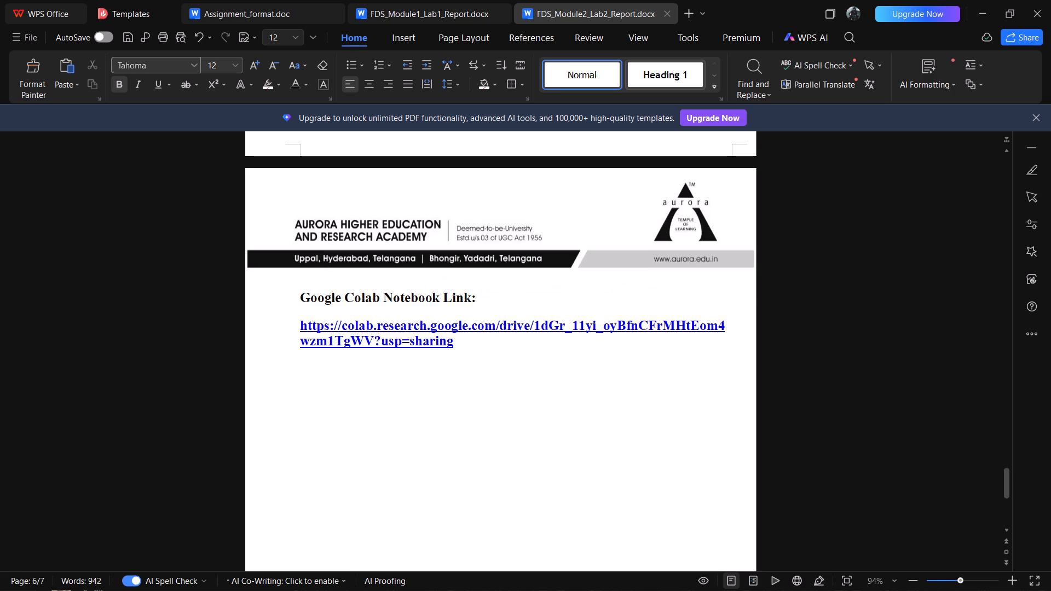
pyautogui.moveTo(513, 356); pyautogui.dragTo(305, 293)
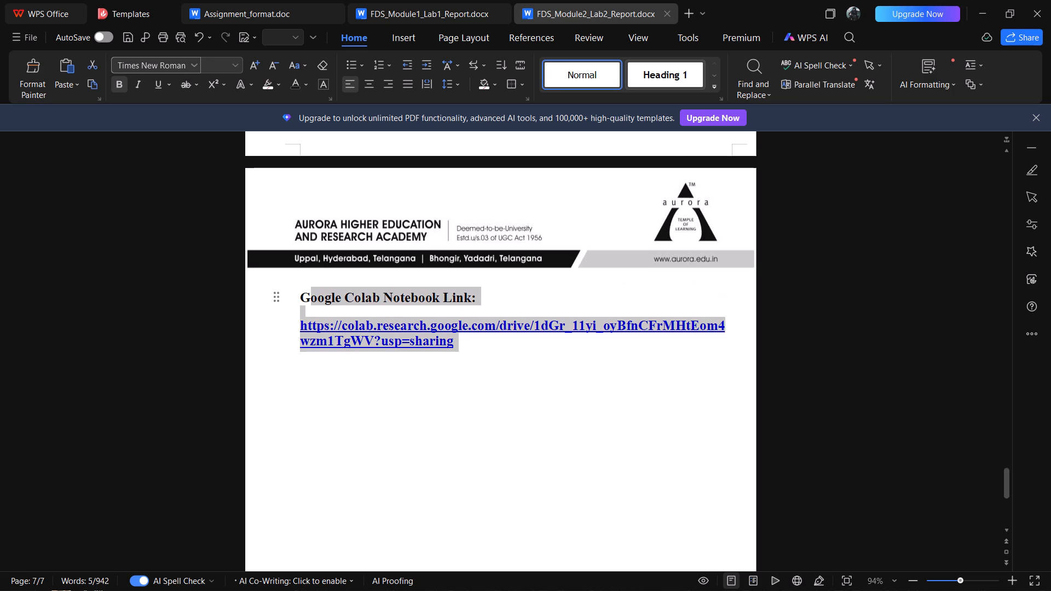
pyautogui.moveTo(305, 293); pyautogui.dragTo(302, 297)
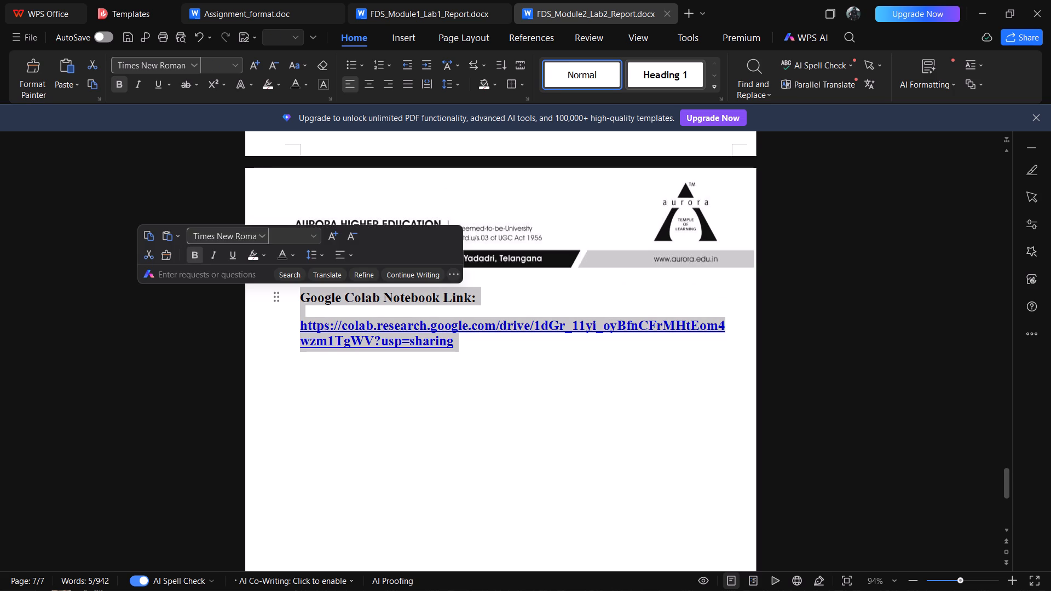
pyautogui.hotkey('ctrl', 'x')
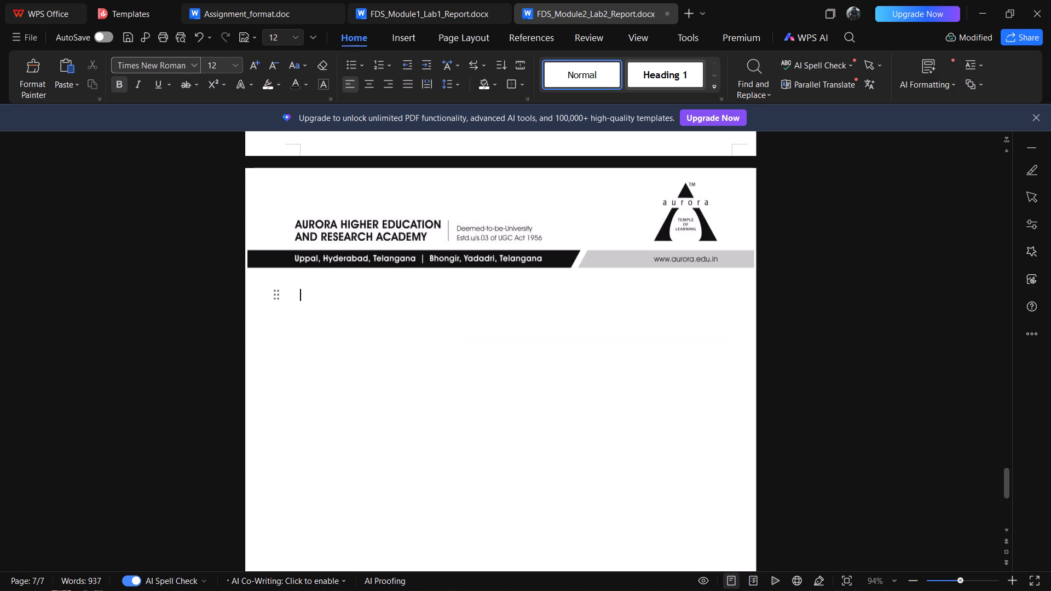
# Delete the blank space before the cut link section, bringing the cursor back to just below the Result paragraph.
pyautogui.click(302, 297)
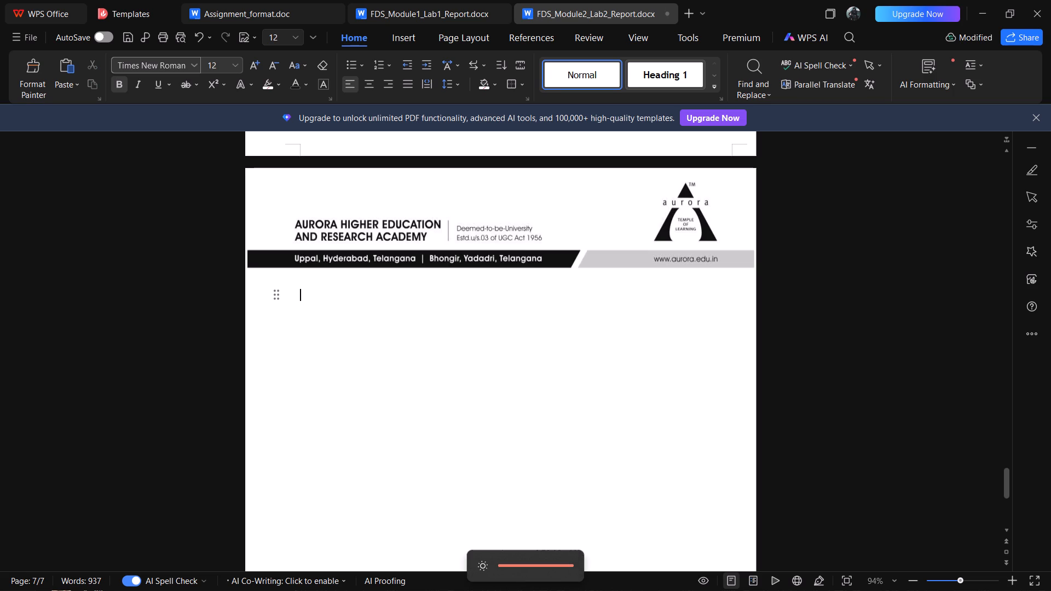
pyautogui.press('BackSpace')
pyautogui.press('BackSpace')
pyautogui.press('BackSpace')
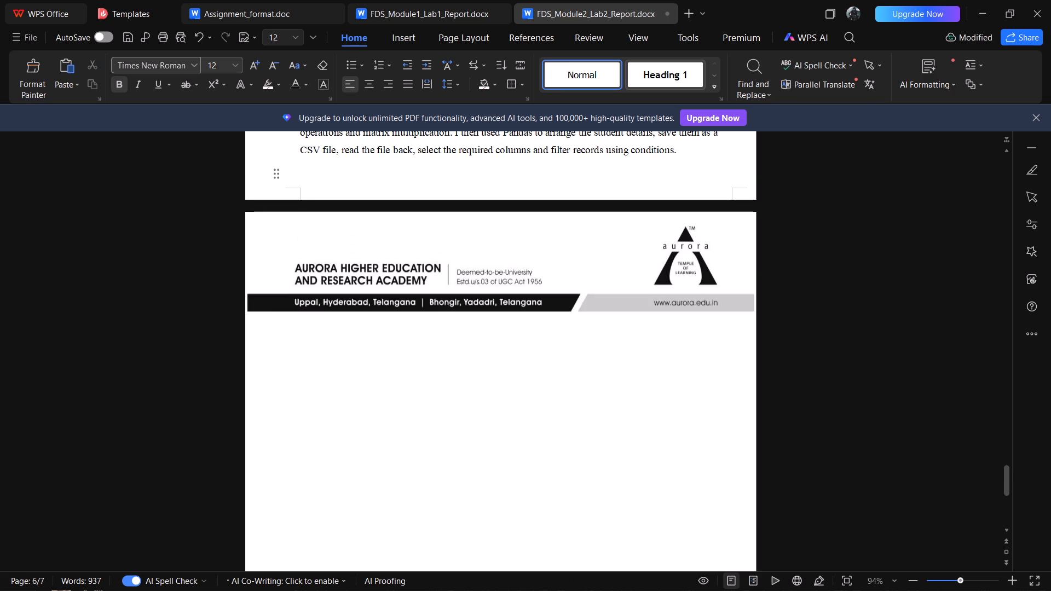
# Delete the empty paragraph after the Result text so the blank trailing page is removed.
pyautogui.scroll(7, 302, 297)
pyautogui.scroll(-4, 302, 297)
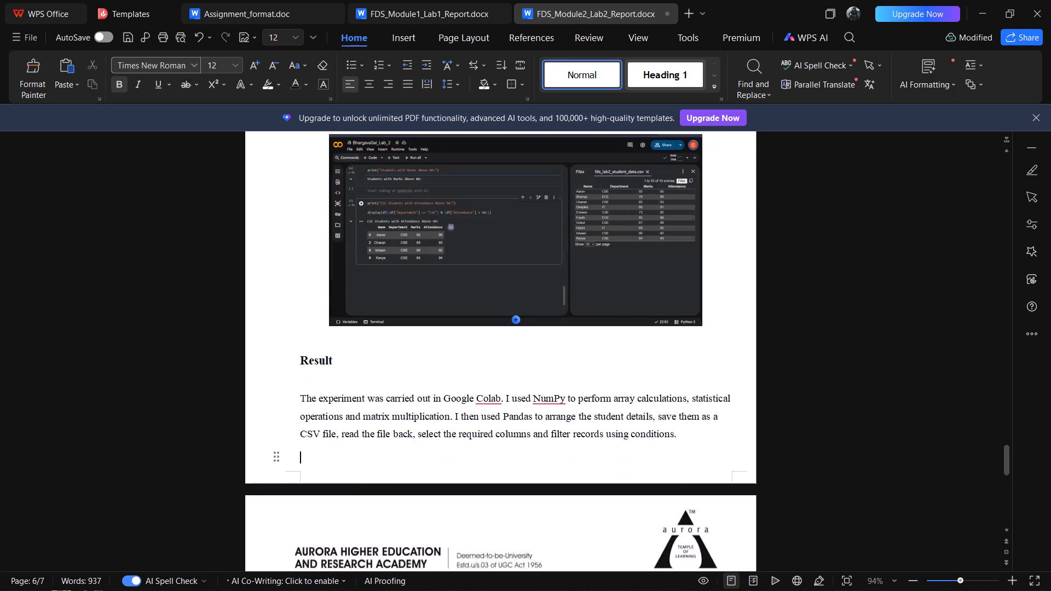
pyautogui.scroll(-1, 302, 297)
pyautogui.scroll(2, 302, 297)
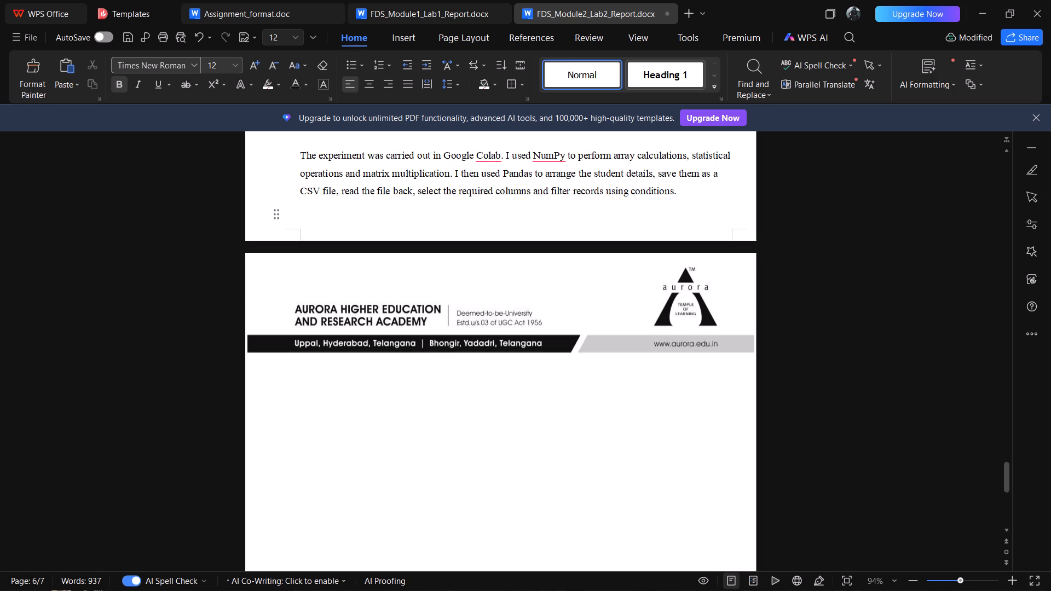
pyautogui.moveTo(693, 193); pyautogui.dragTo(593, 193)
pyautogui.click(675, 195)
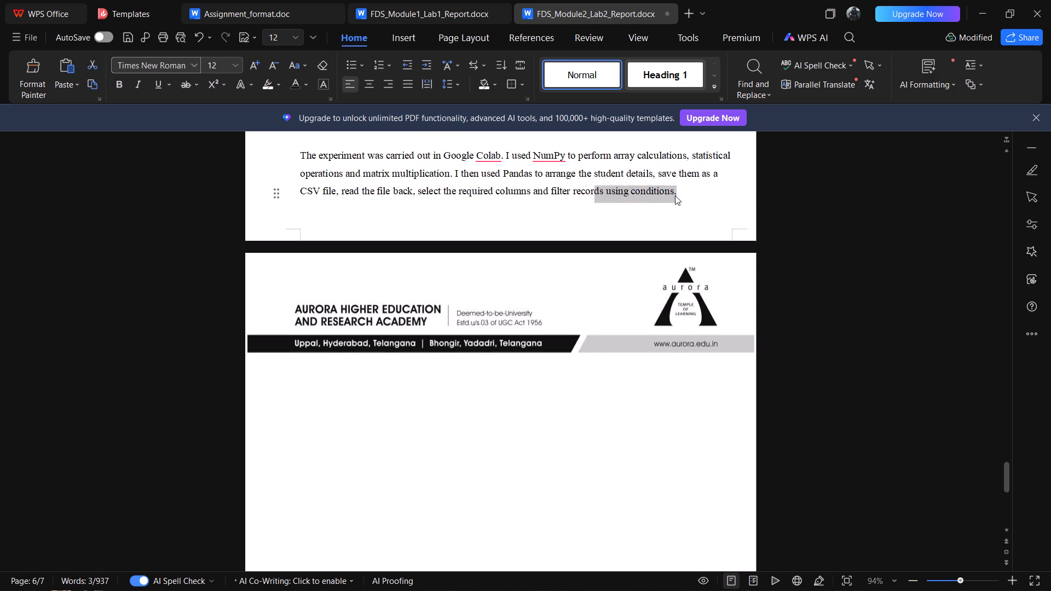
pyautogui.scroll(2, 566, 386)
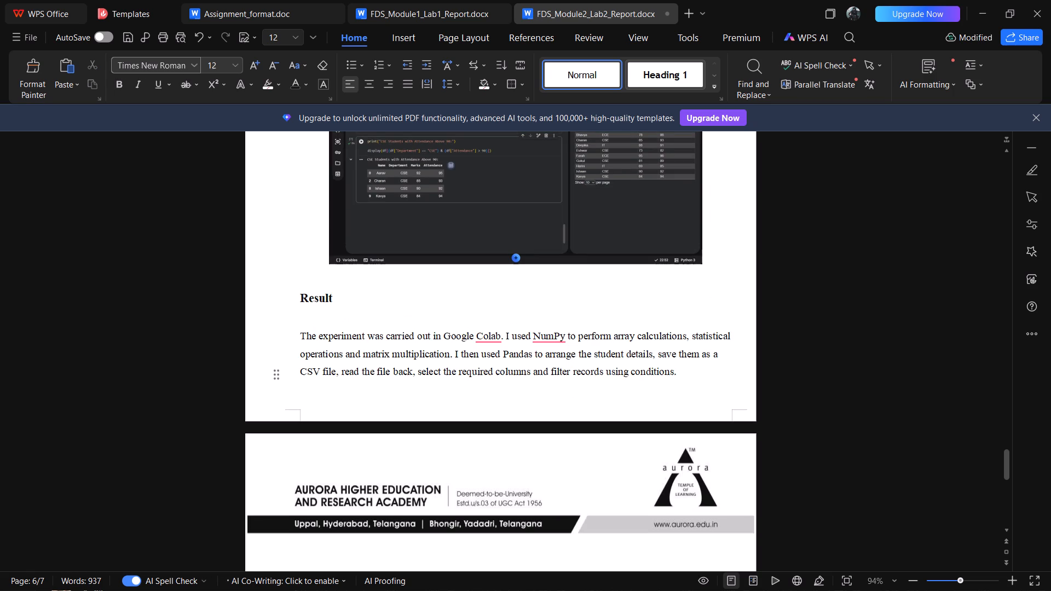
pyautogui.press('Right')
pyautogui.press('Delete')
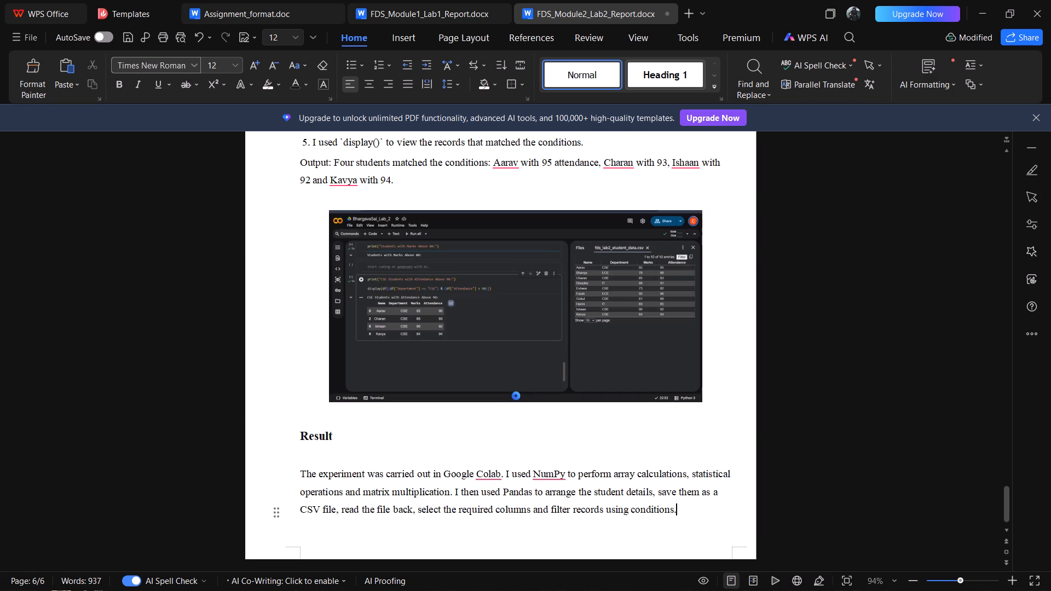
# Paste the cut "Google Colab Notebook Link:" heading and link on the first page, directly below the "LAB REPORT – 2" title.
pyautogui.scroll(20, 566, 386)
pyautogui.scroll(20, 566, 386)
pyautogui.scroll(1, 566, 386)
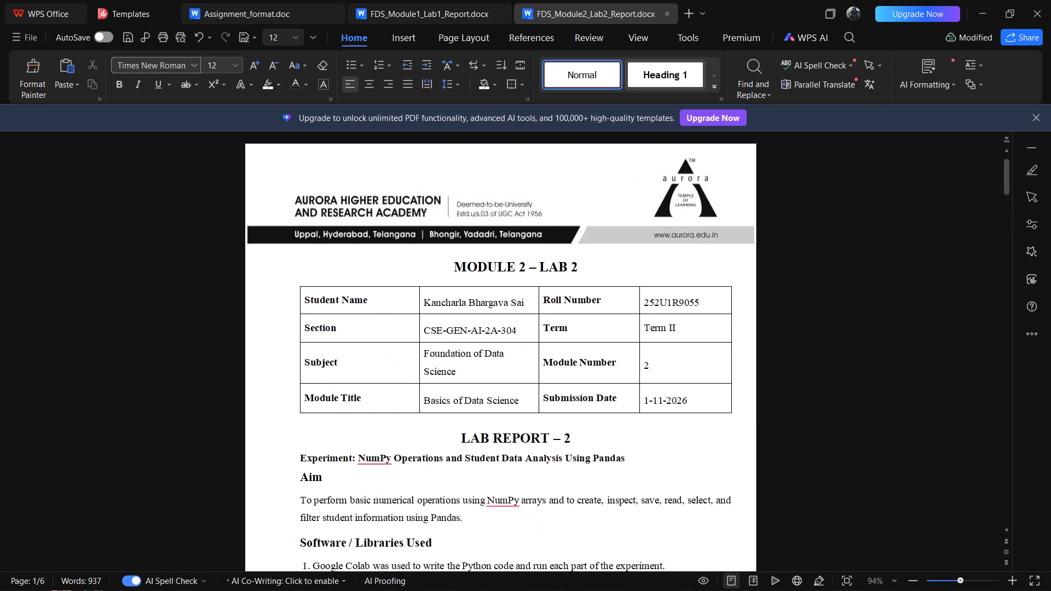
pyautogui.scroll(-2, 566, 386)
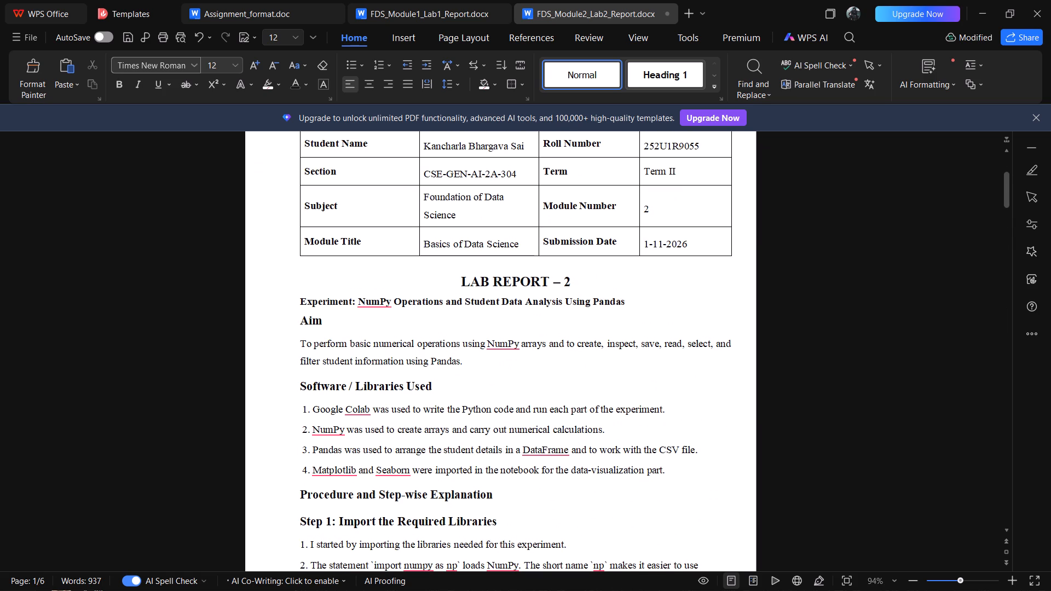
pyautogui.click(581, 274)
pyautogui.press('Return')
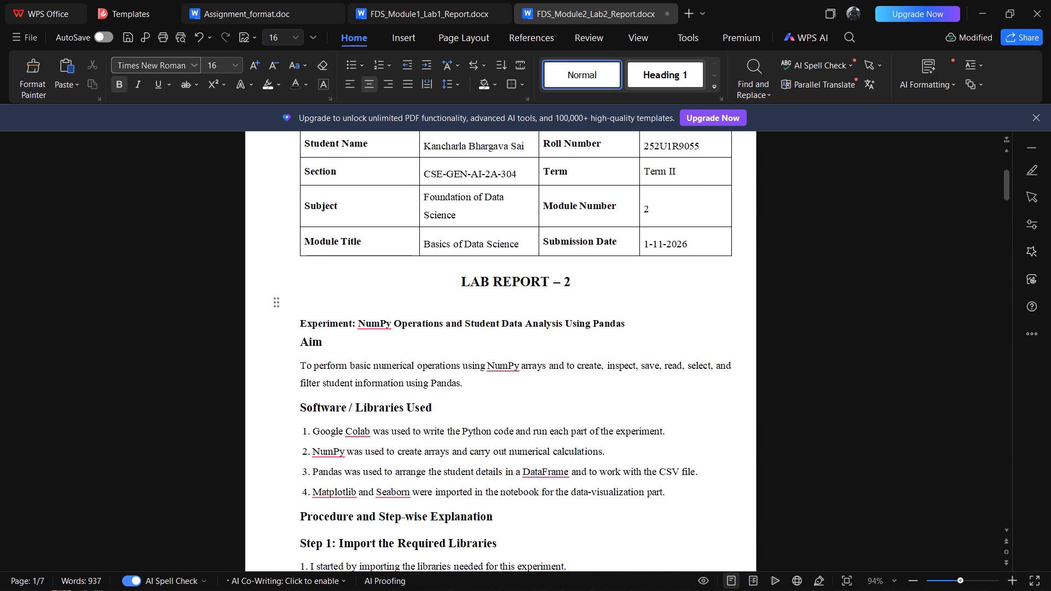
pyautogui.press('BackSpace')
pyautogui.press('BackSpace')
pyautogui.press('Return')
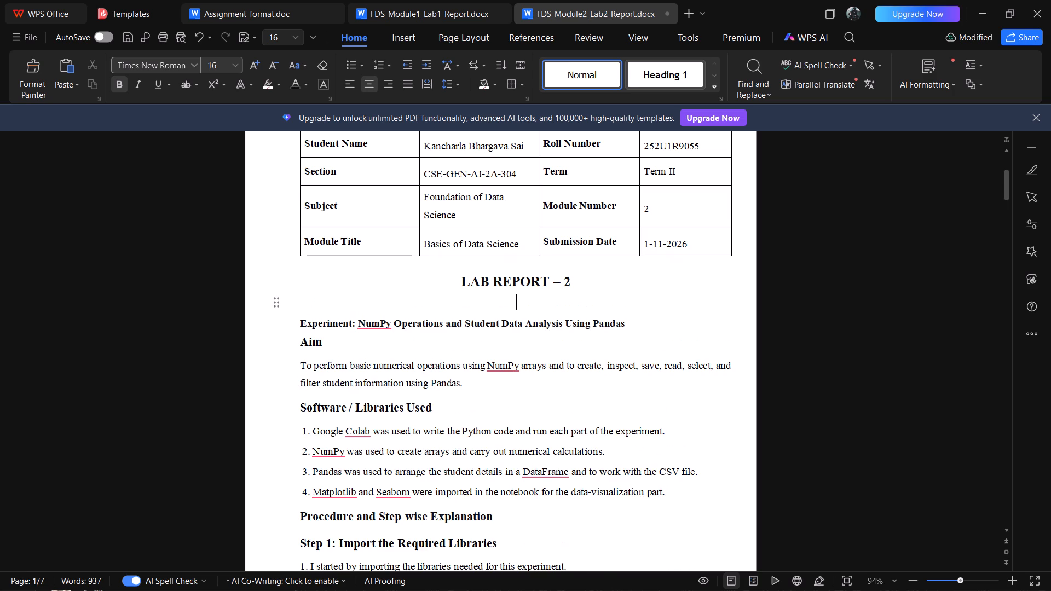
pyautogui.press('BackSpace')
pyautogui.press('BackSpace')
pyautogui.press('Return')
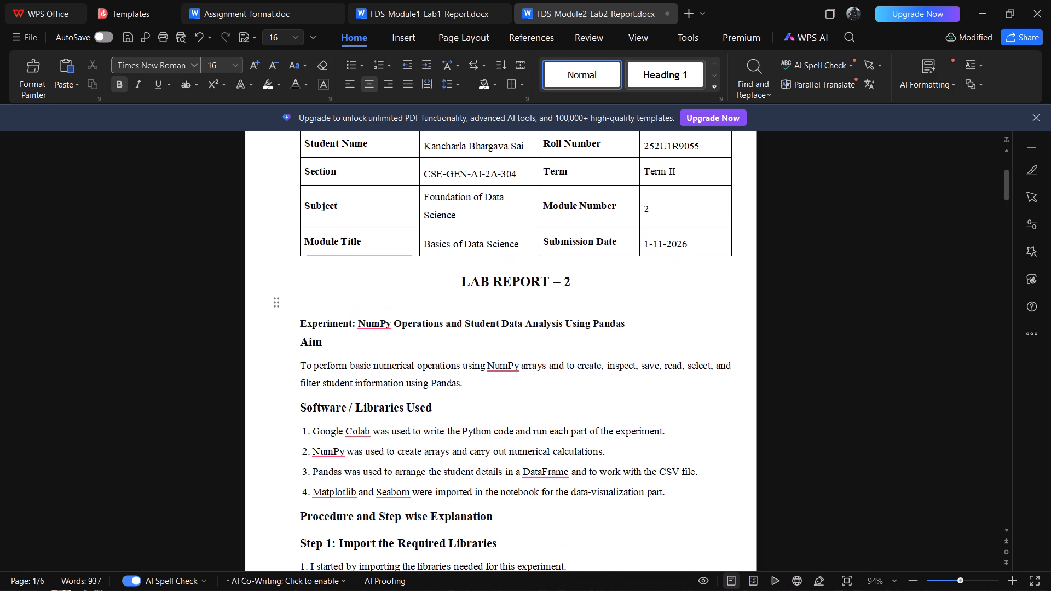
pyautogui.press('BackSpace')
pyautogui.hotkey('ctrl', 'v')
pyautogui.keyDown('ctrl'); pyautogui.click(582, 275); pyautogui.keyUp('ctrl')
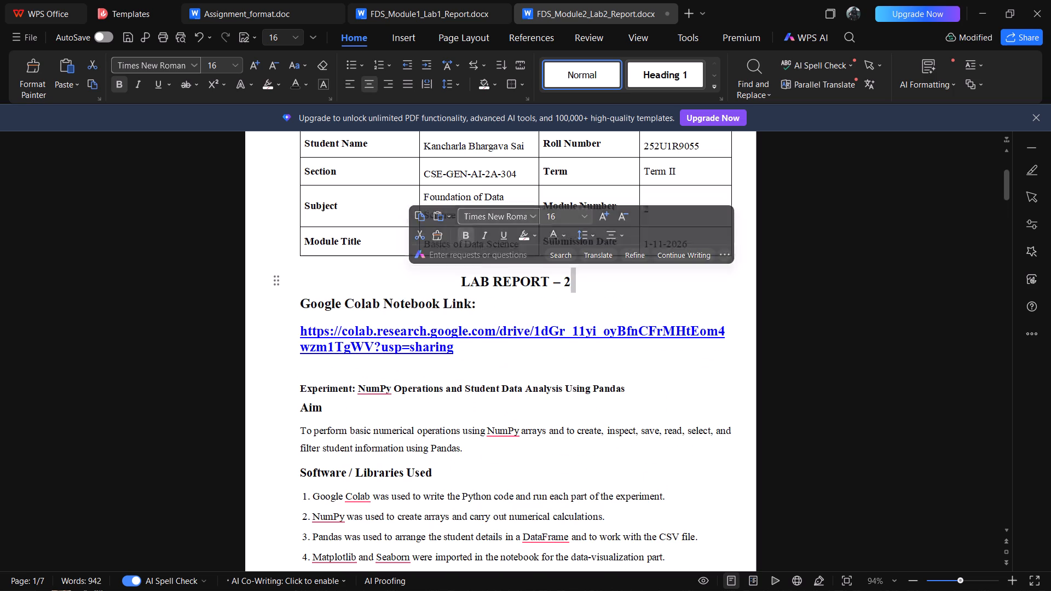
# Insert a blank line after item 3 of Step 1 so item 4 moves clear of the second page's header banner.
pyautogui.scroll(-7, 552, 410)
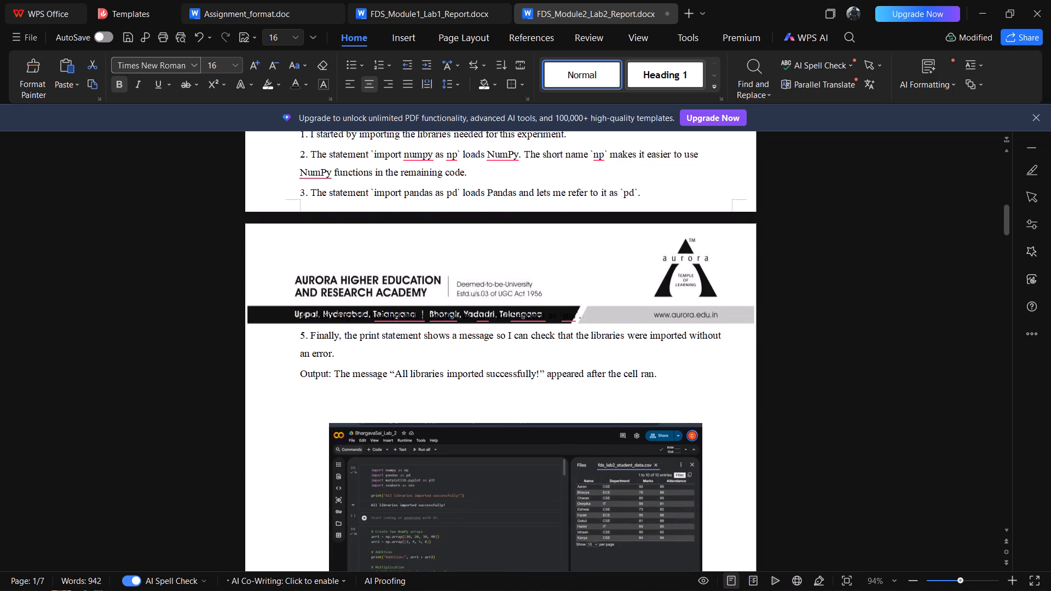
pyautogui.scroll(-1, 552, 410)
pyautogui.click(666, 198)
pyautogui.press('Return')
pyautogui.press('Return')
pyautogui.press('BackSpace')
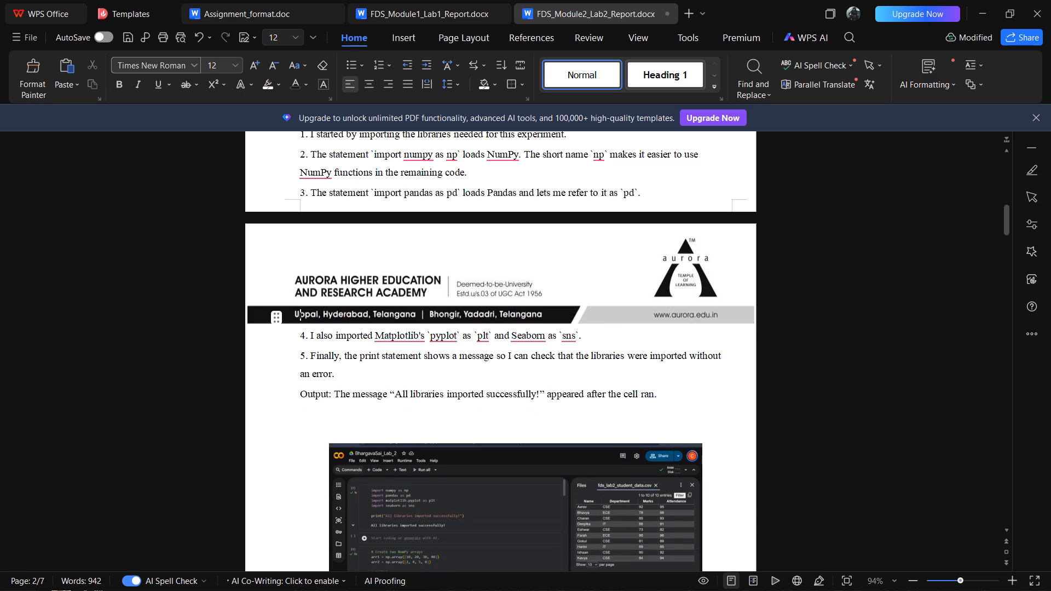
# Review the layout of the Lab 2 report from the first page to the Result section and back.
pyautogui.scroll(2, 666, 198)
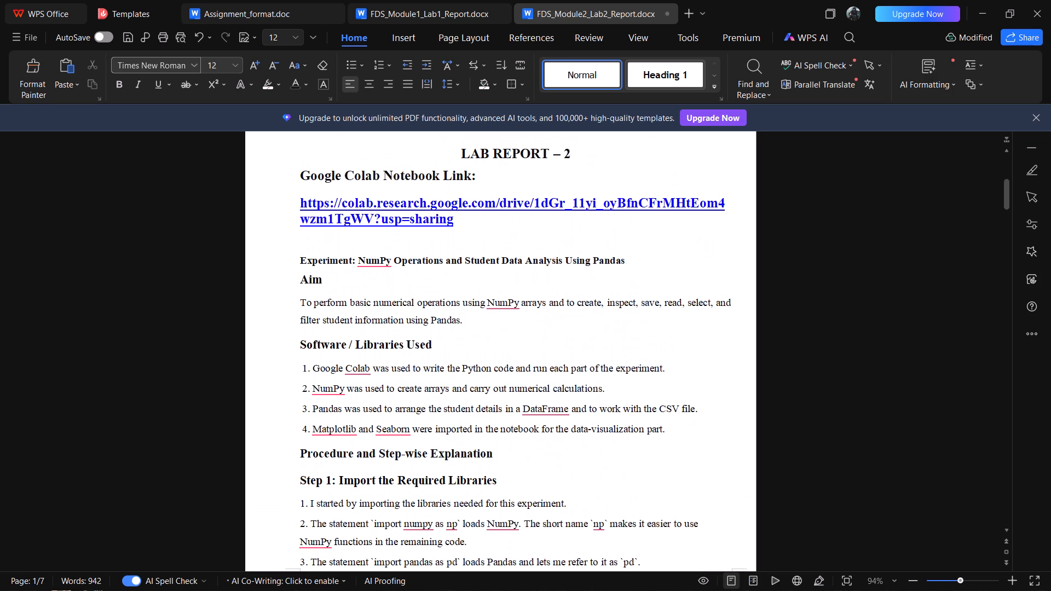
pyautogui.scroll(3, 666, 198)
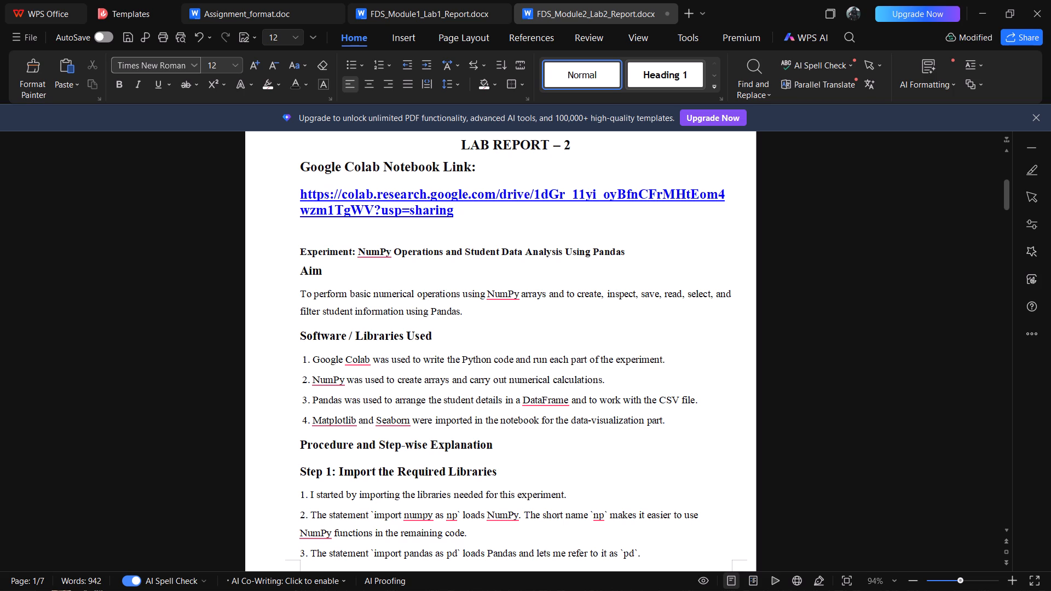
pyautogui.scroll(-20, 495, 367)
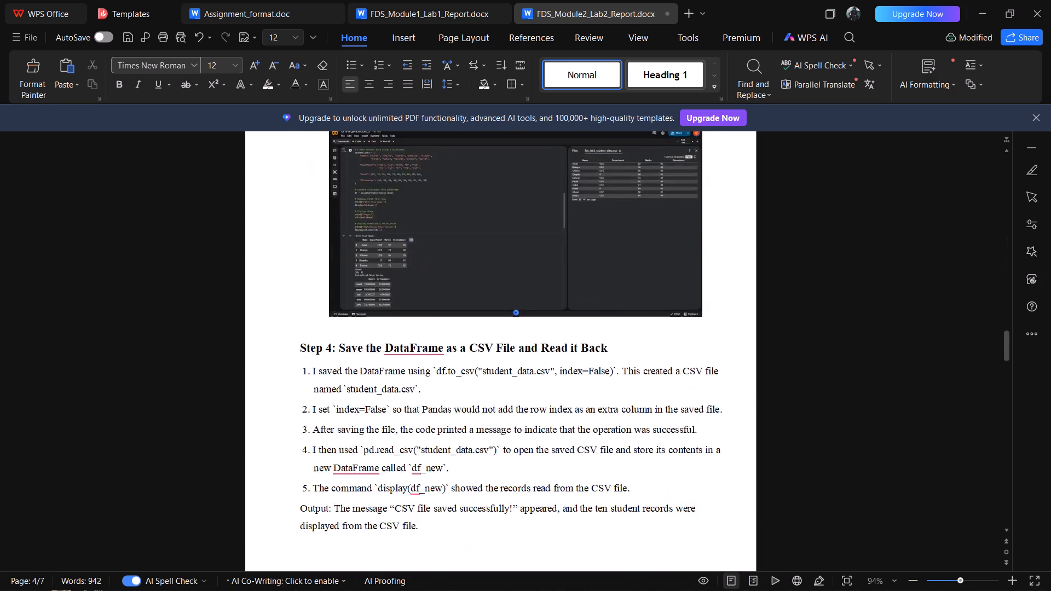
pyautogui.scroll(-8, 495, 367)
pyautogui.scroll(3, 495, 367)
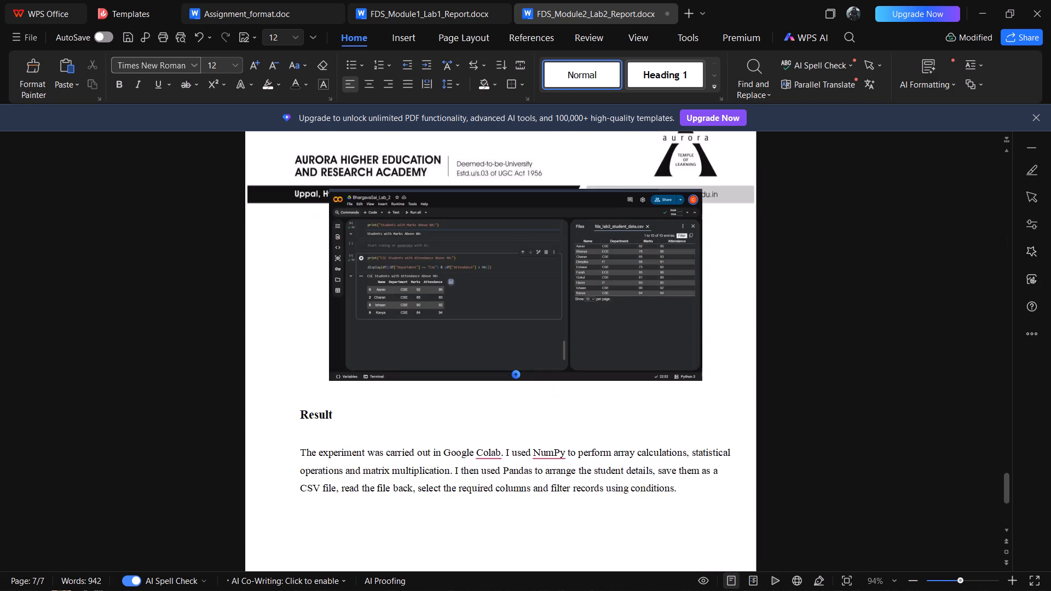
pyautogui.scroll(11, 495, 367)
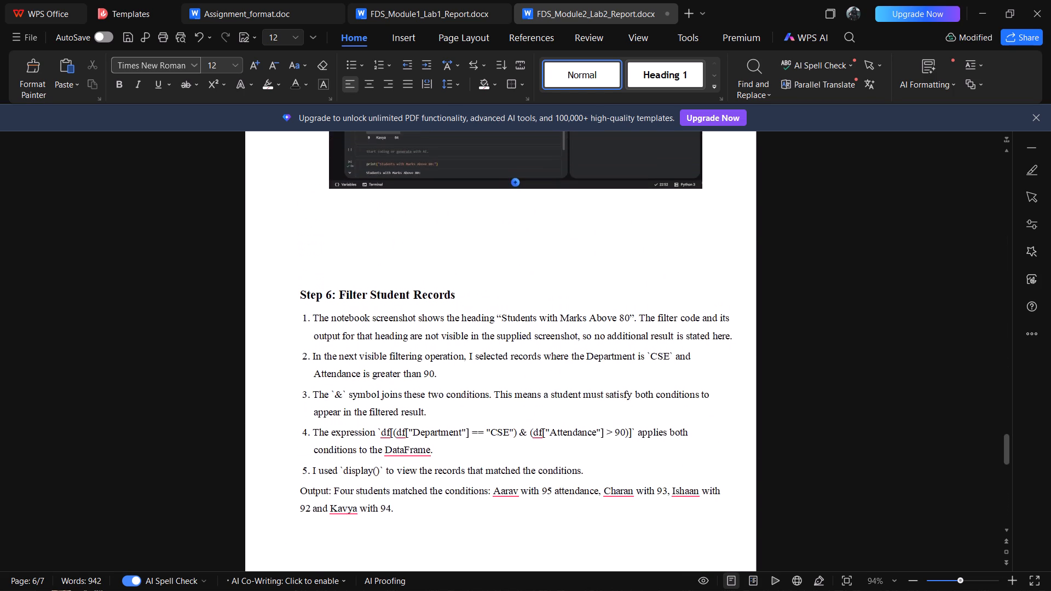
pyautogui.scroll(10, 495, 367)
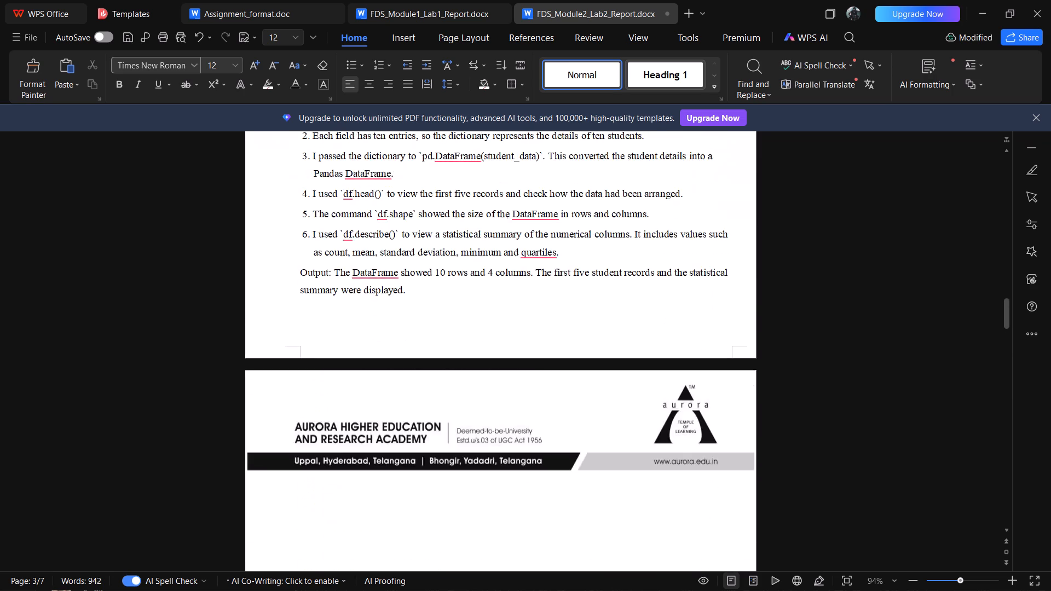
pyautogui.scroll(10, 495, 367)
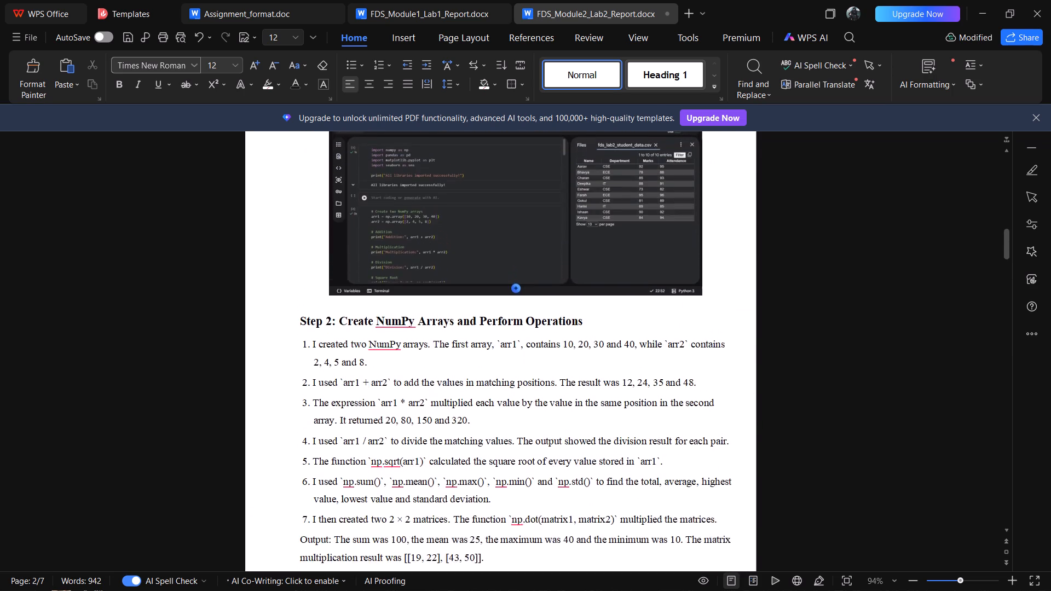
pyautogui.scroll(4, 495, 367)
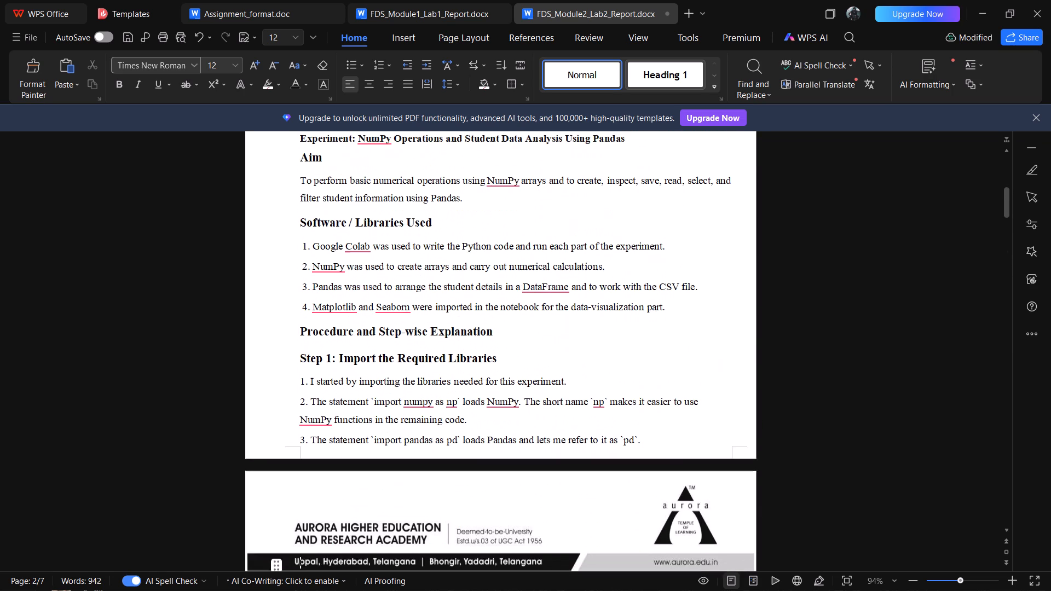
pyautogui.scroll(4, 495, 367)
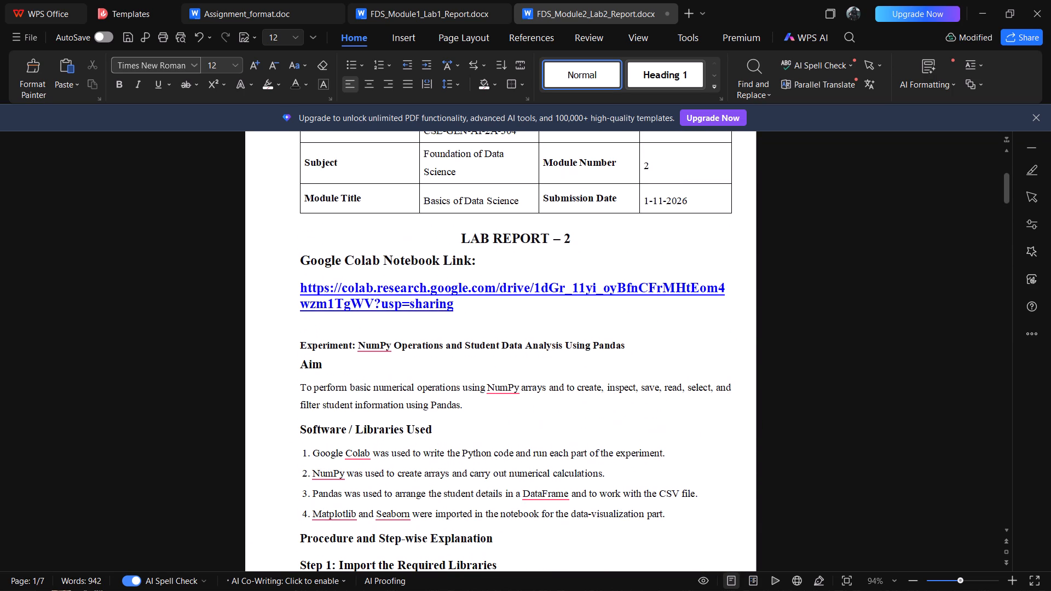
# Change the font from the "Experiment:" line through the end of the Result paragraph to Bookman Old Style, after trying Calisto MT.
pyautogui.moveTo(301, 343); pyautogui.dragTo(704, 590)
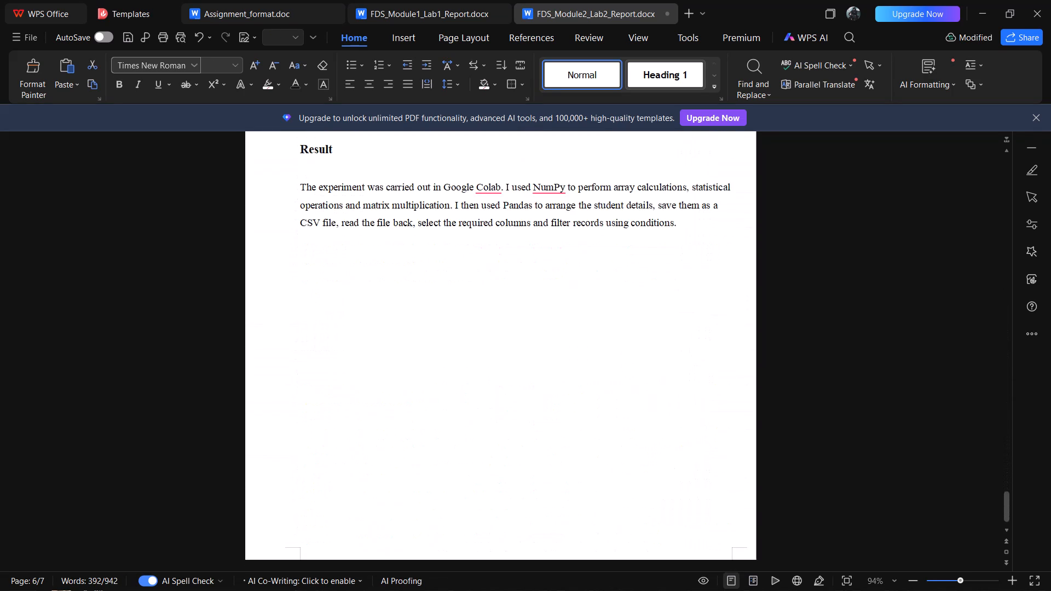
pyautogui.moveTo(704, 590); pyautogui.dragTo(695, 230)
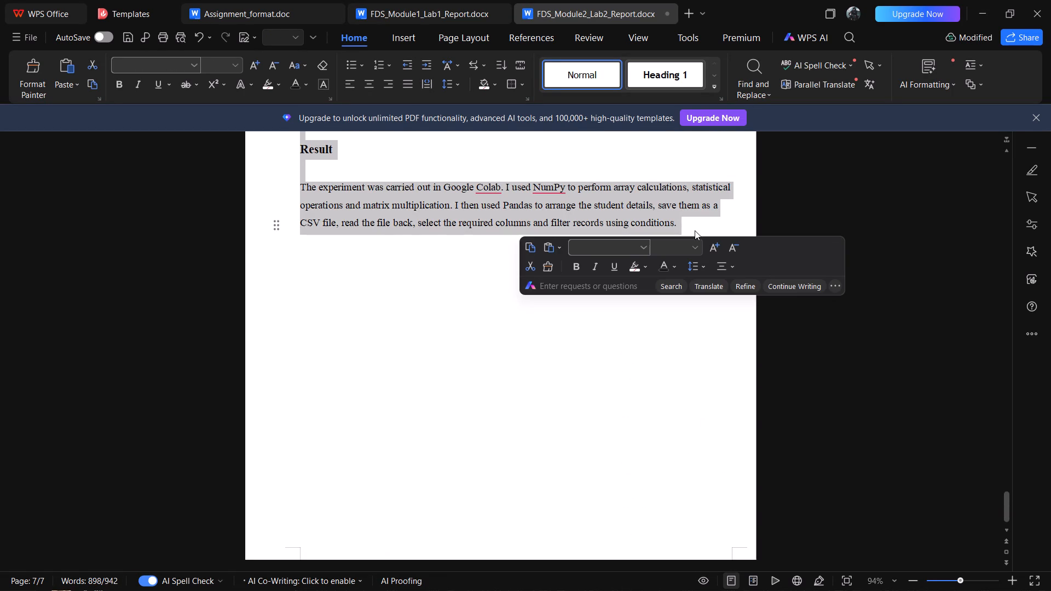
pyautogui.click(643, 248)
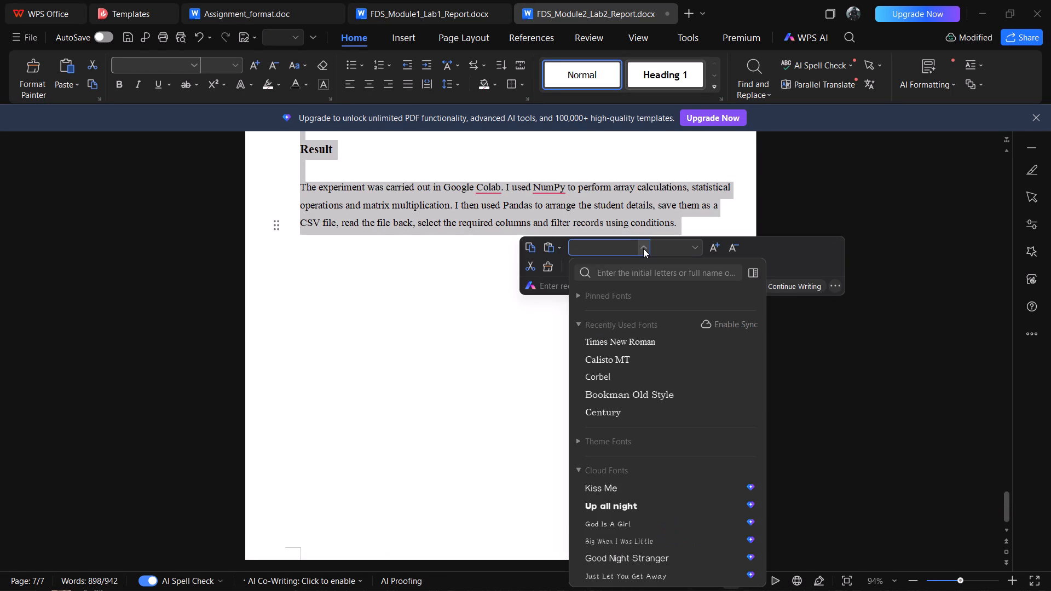
pyautogui.click(610, 361)
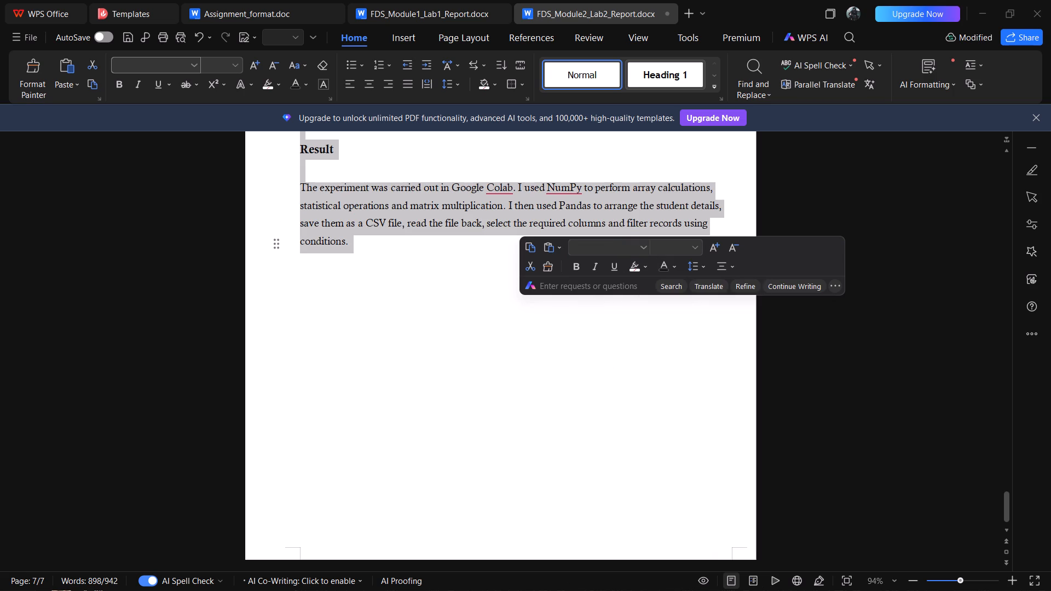
pyautogui.click(642, 247)
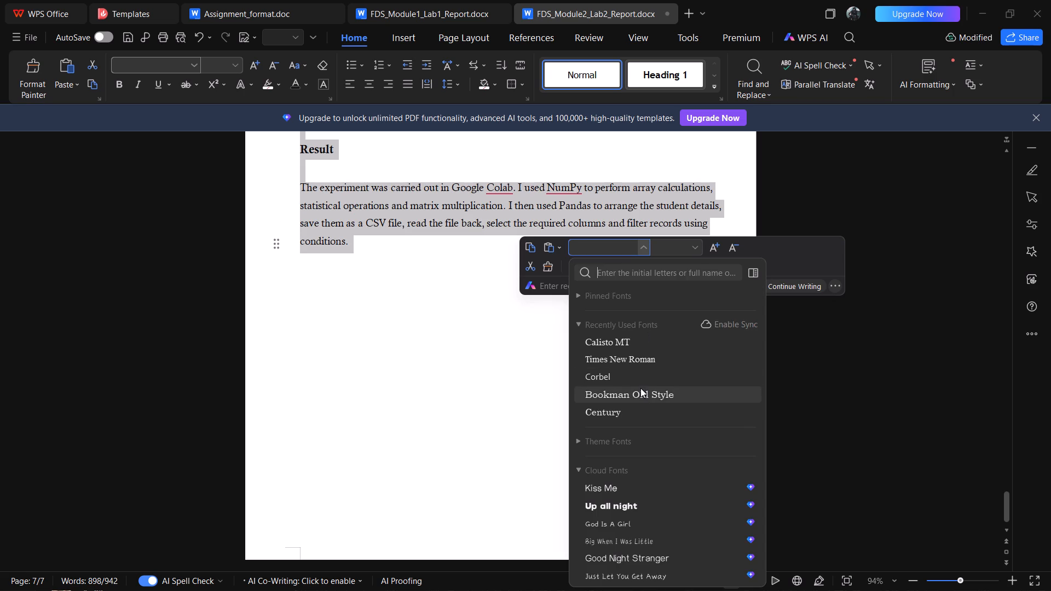
pyautogui.click(640, 389)
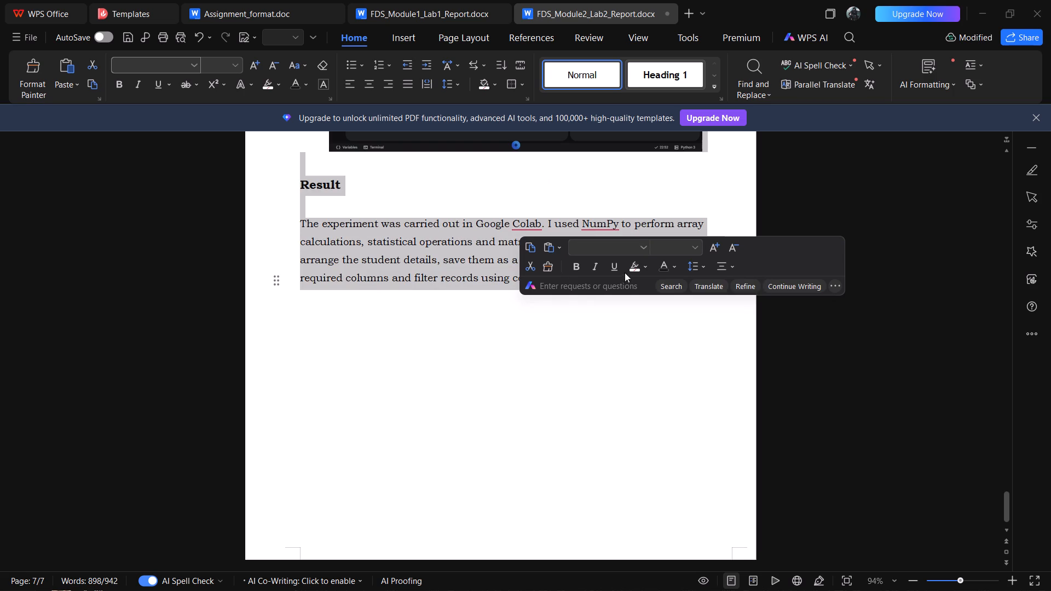
pyautogui.click(639, 247)
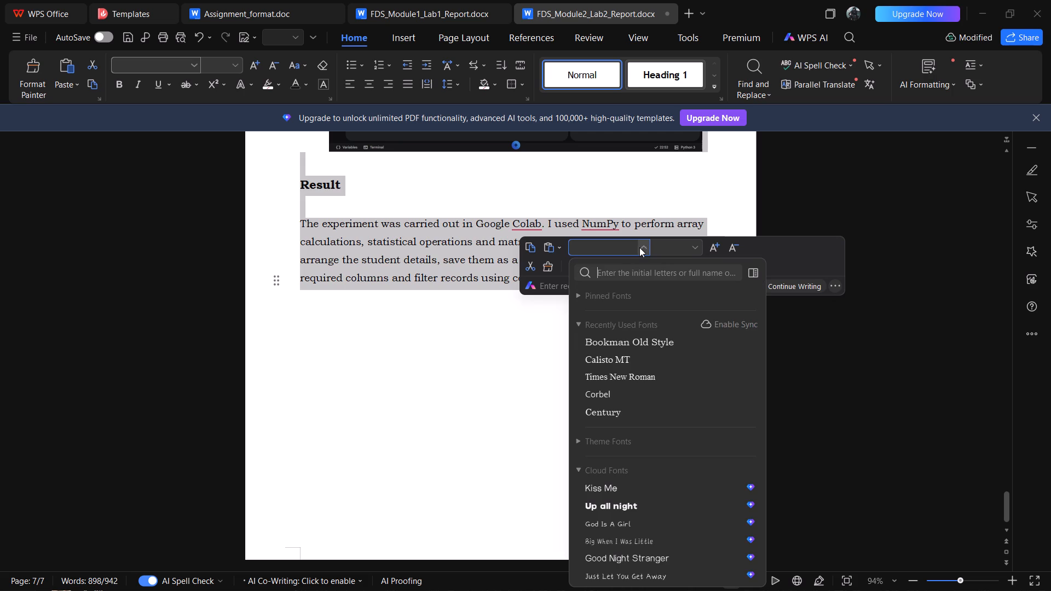
pyautogui.click(476, 417)
# Insert three blank lines before the "Procedure and Step-wise Explanation" heading so it starts on the second page, below the header banner.
pyautogui.scroll(6, 476, 417)
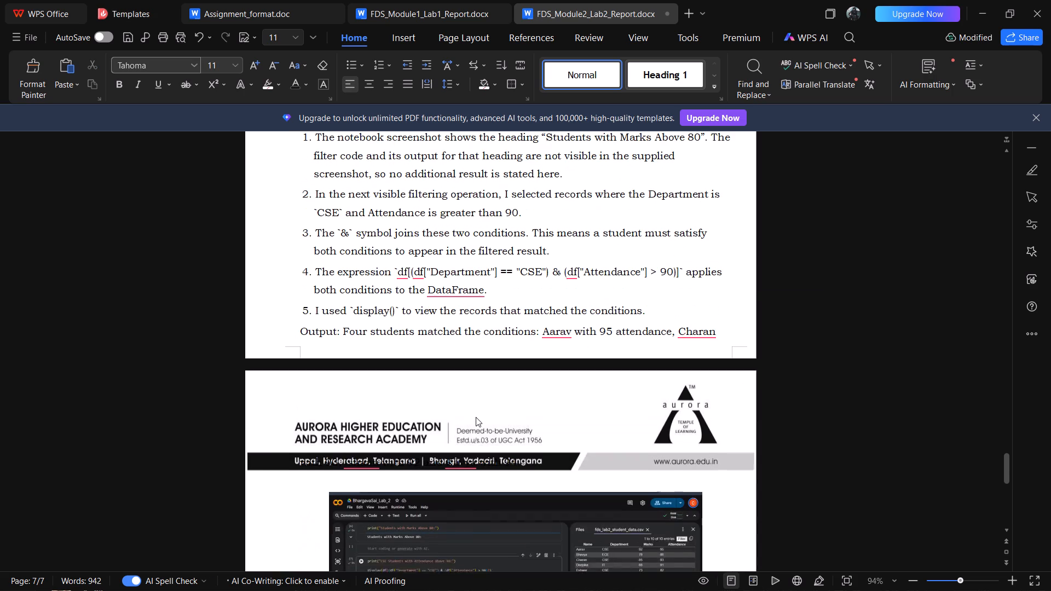
pyautogui.scroll(7, 476, 417)
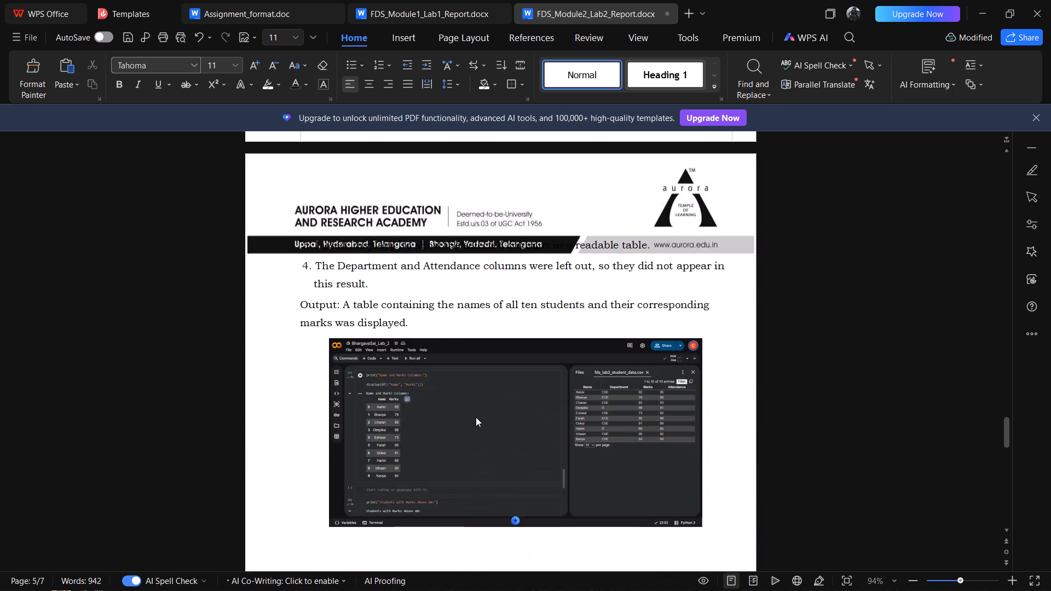
pyautogui.scroll(13, 476, 417)
pyautogui.scroll(18, 476, 417)
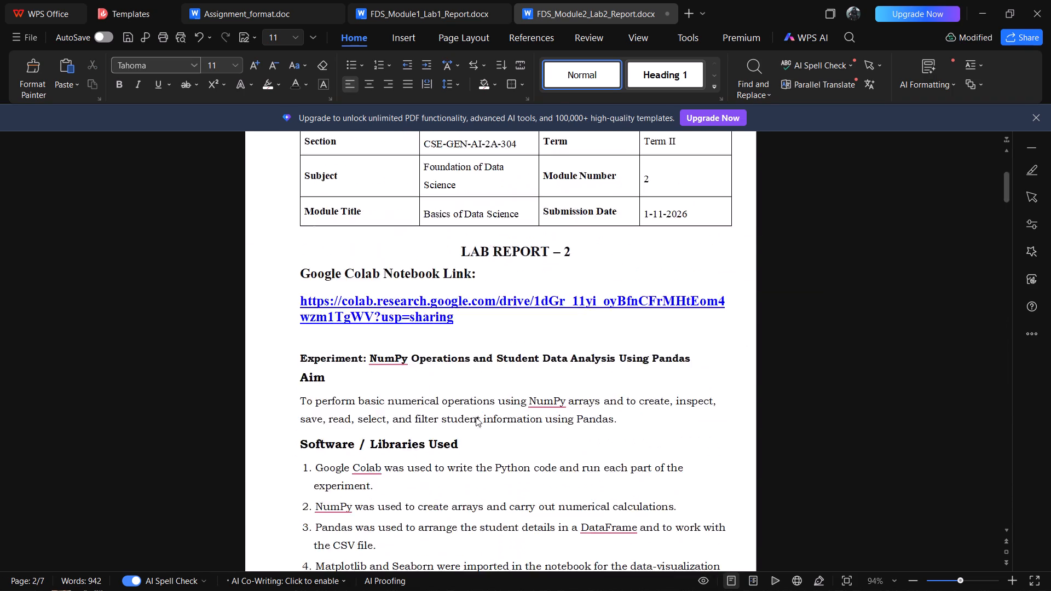
pyautogui.scroll(-5, 476, 417)
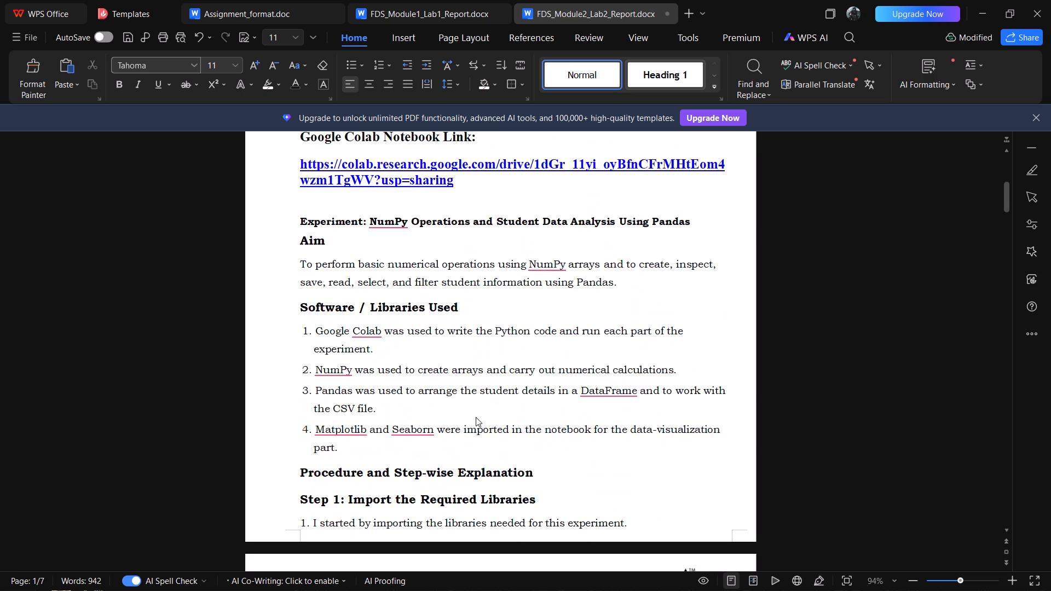
pyautogui.scroll(-2, 476, 417)
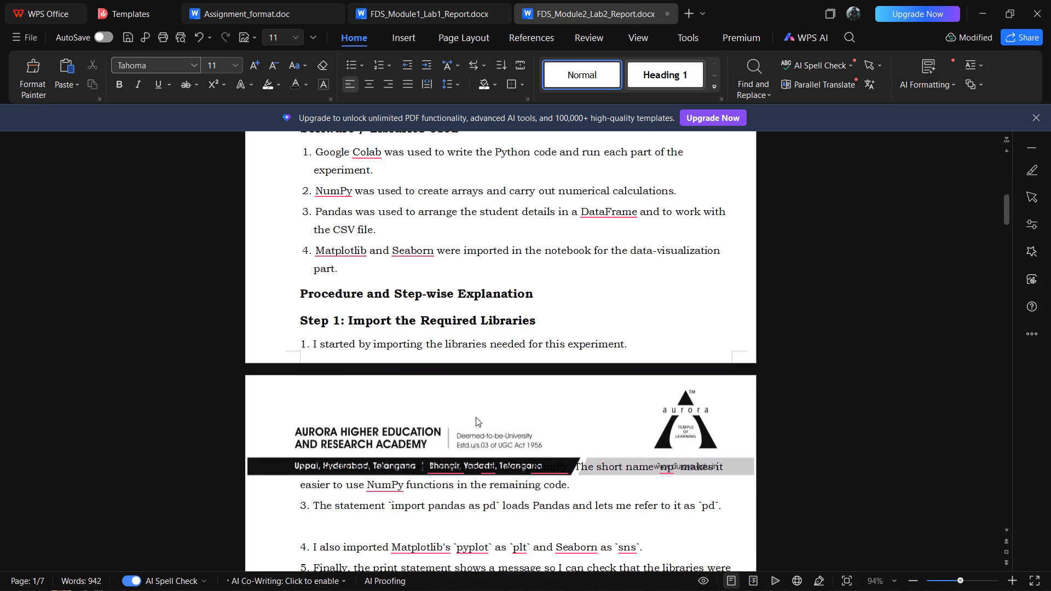
pyautogui.scroll(1, 476, 417)
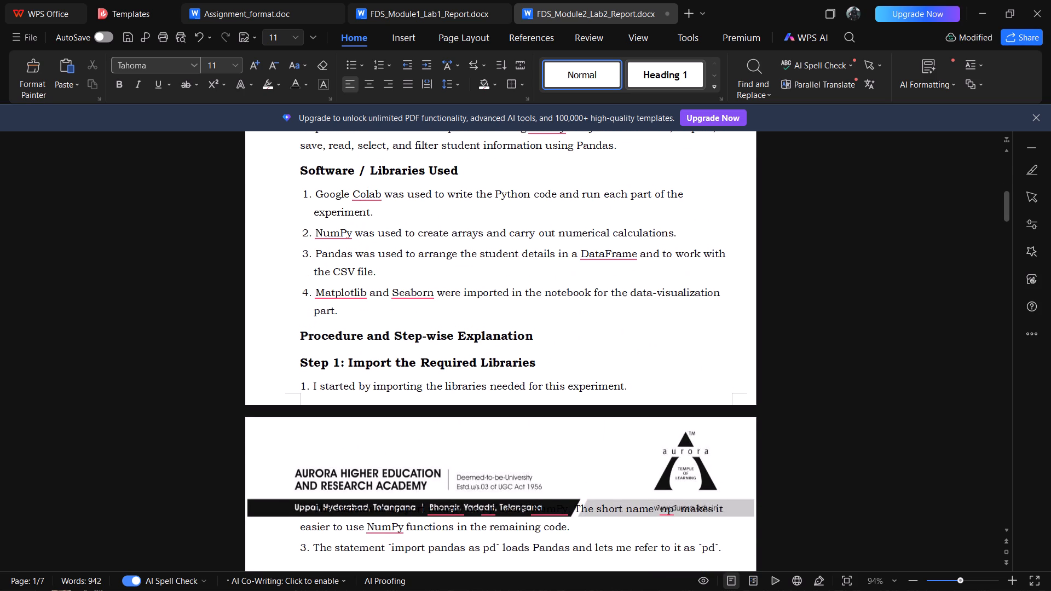
pyautogui.click(299, 333)
pyautogui.press('Return')
pyautogui.press('Return')
pyautogui.press('Return')
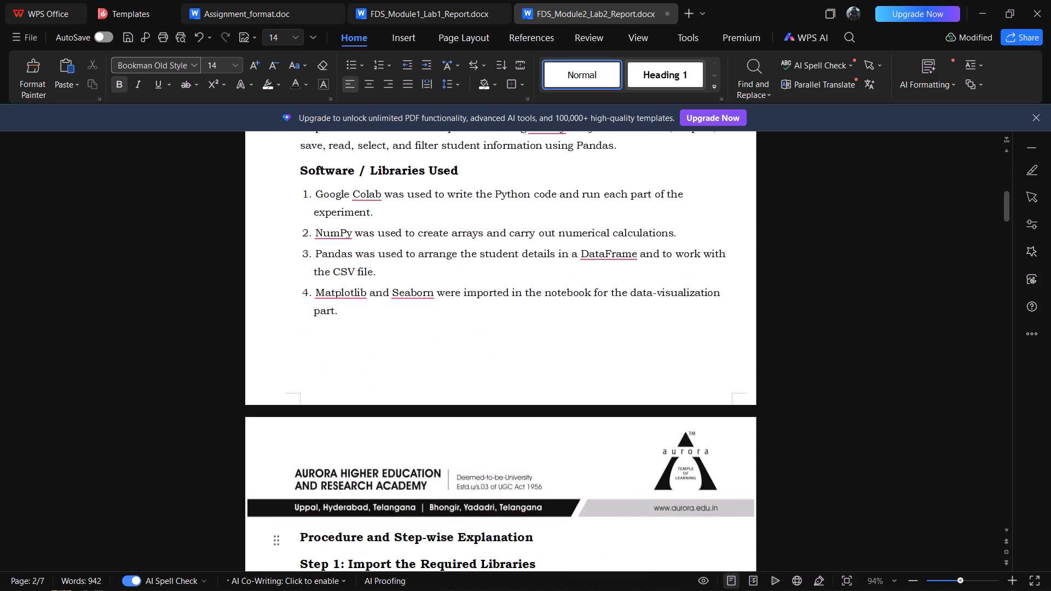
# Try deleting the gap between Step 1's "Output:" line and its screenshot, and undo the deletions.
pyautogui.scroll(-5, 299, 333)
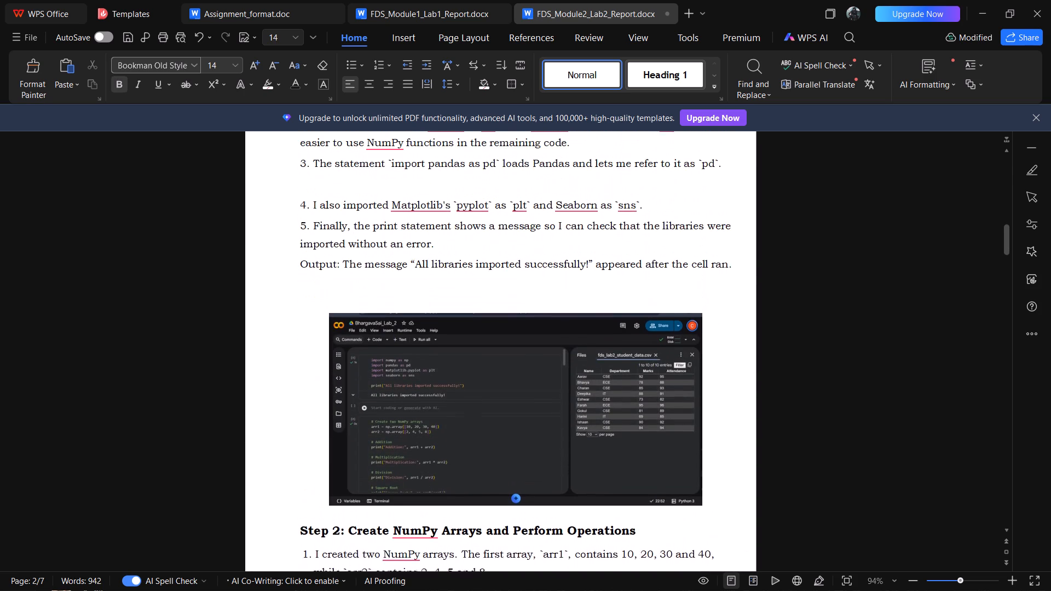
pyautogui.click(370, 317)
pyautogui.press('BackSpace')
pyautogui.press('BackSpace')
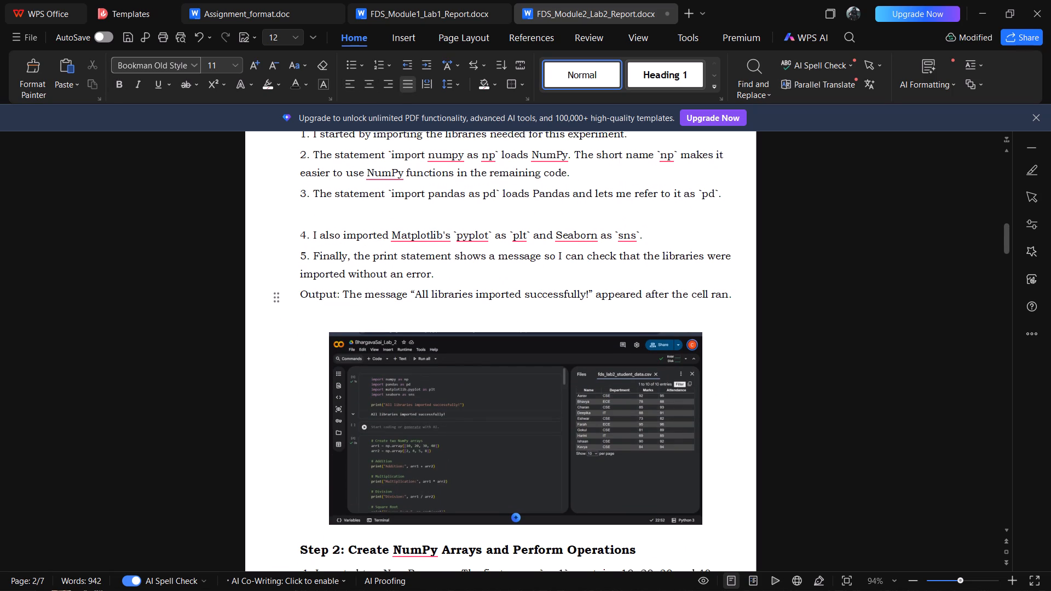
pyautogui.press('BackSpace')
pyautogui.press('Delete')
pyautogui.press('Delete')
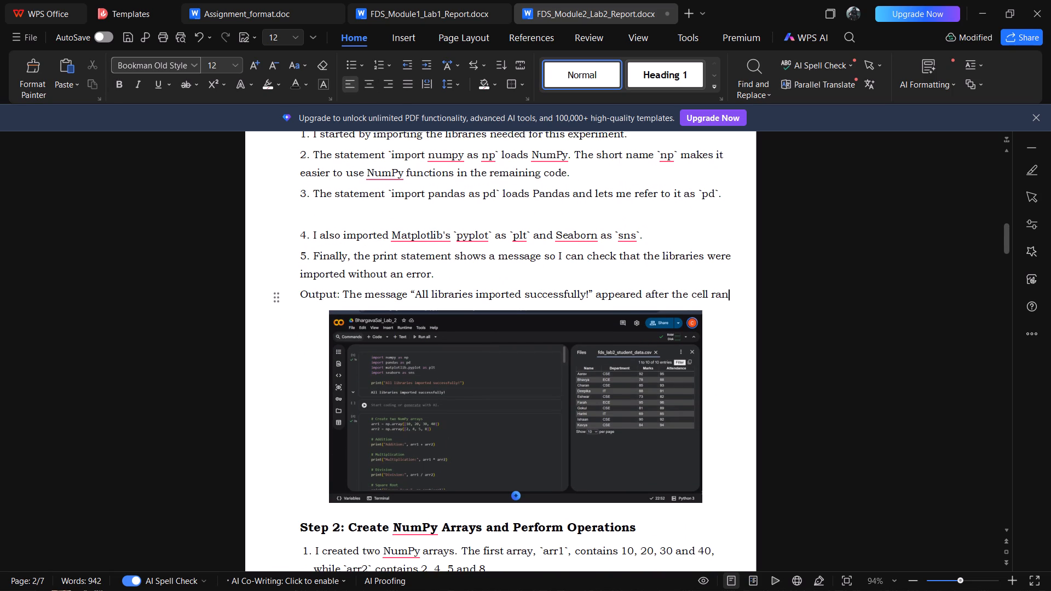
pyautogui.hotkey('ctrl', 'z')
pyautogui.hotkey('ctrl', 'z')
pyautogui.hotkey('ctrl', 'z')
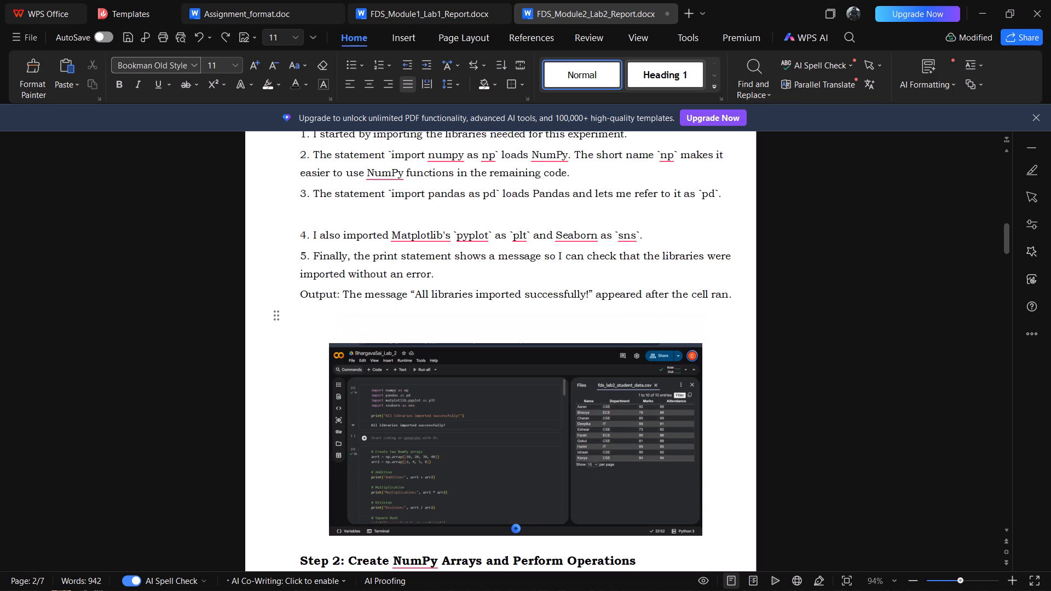
# Remove the blank lines between Step 1's "Output:" line and its screenshot, keeping the screenshot on its own line.
pyautogui.press('Delete')
pyautogui.press('Delete')
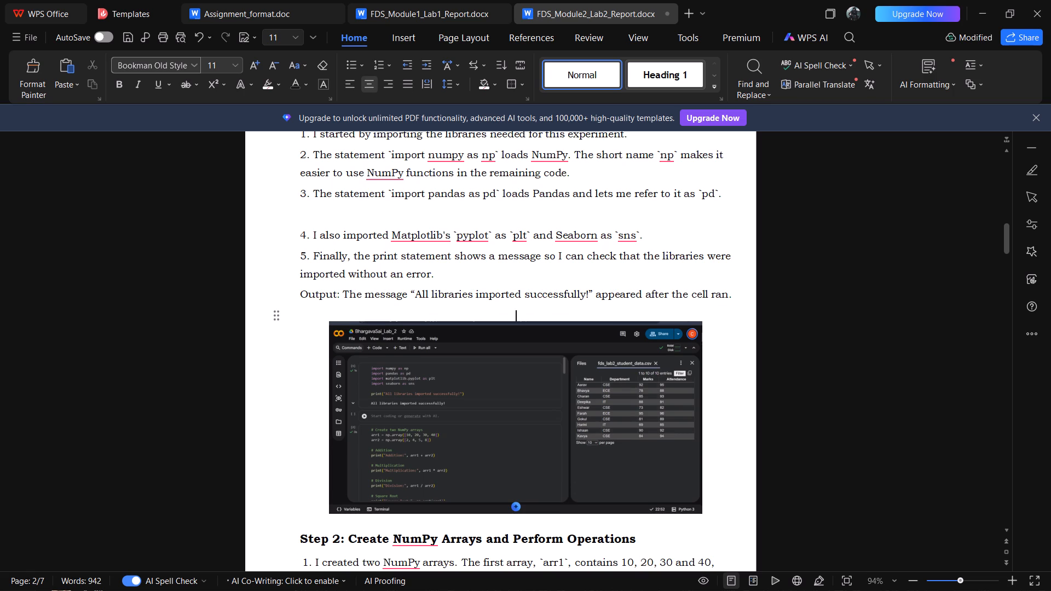
pyautogui.press('BackSpace')
pyautogui.press('BackSpace')
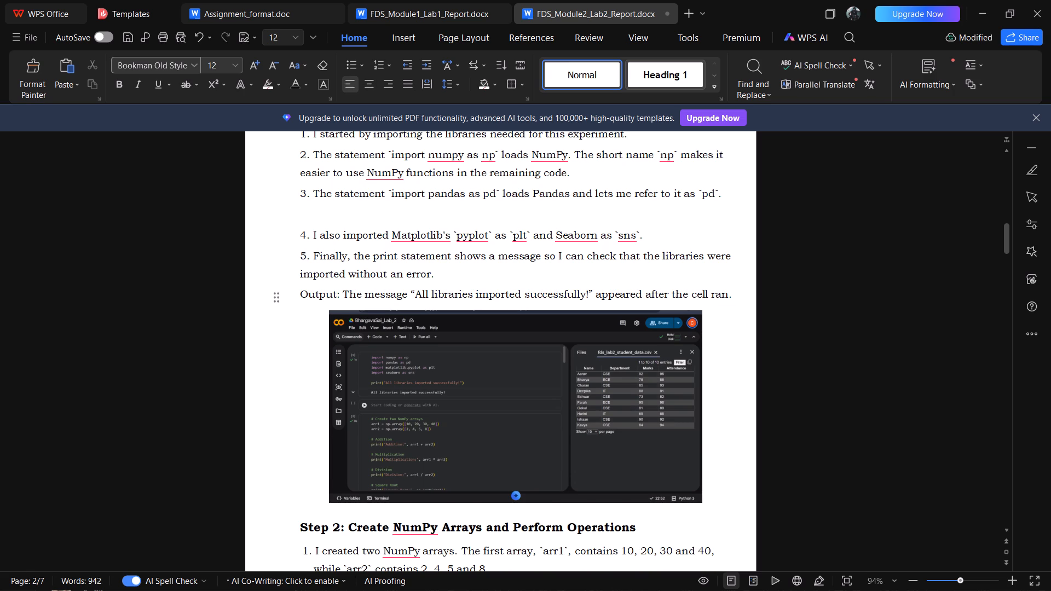
pyautogui.press('Delete')
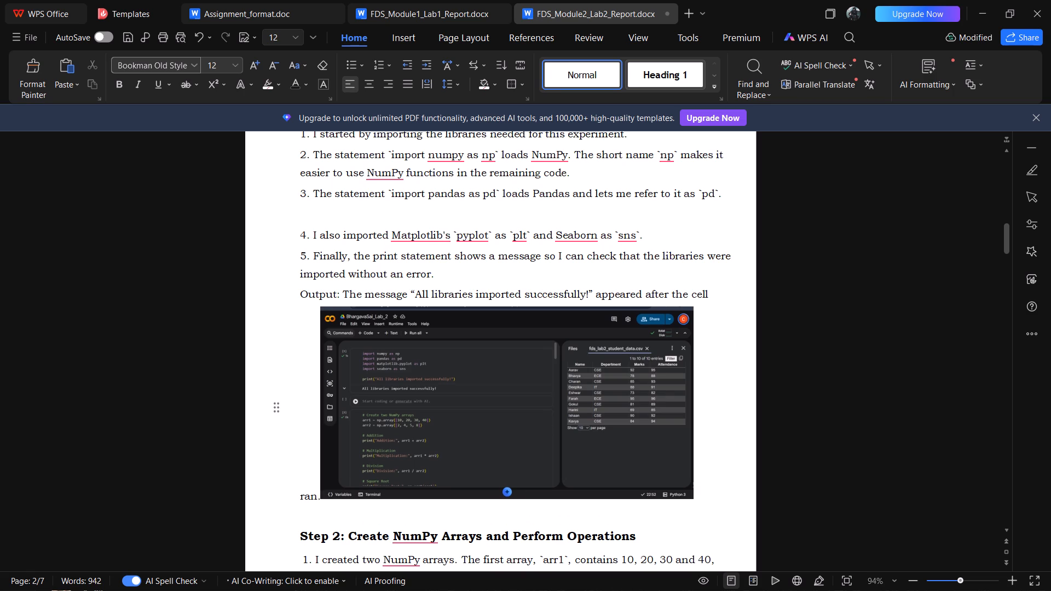
pyautogui.hotkey('ctrl', 'z')
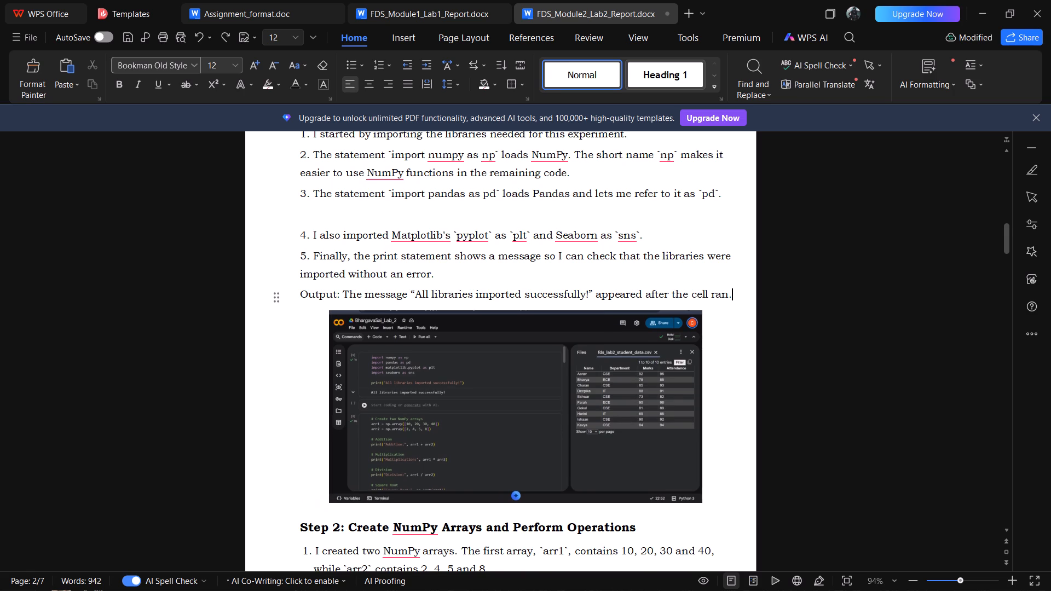
# Insert seven blank lines before the "Step 2: Create NumPy Arrays and Perform Operations" heading so it starts on the third page.
pyautogui.scroll(-2, 370, 317)
pyautogui.scroll(-1, 417, 379)
pyautogui.scroll(1, 417, 379)
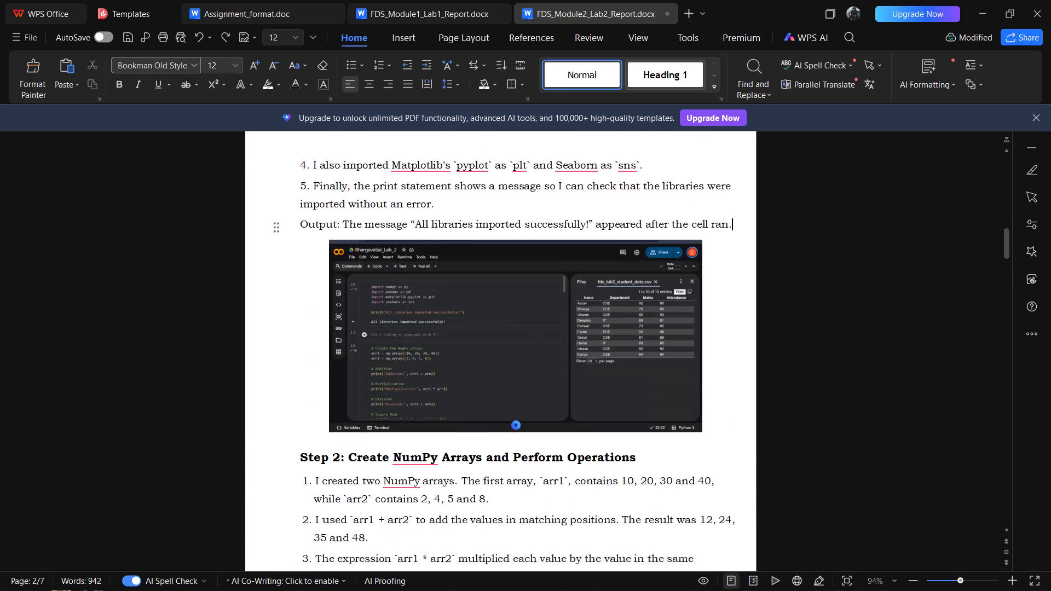
pyautogui.scroll(2, 417, 379)
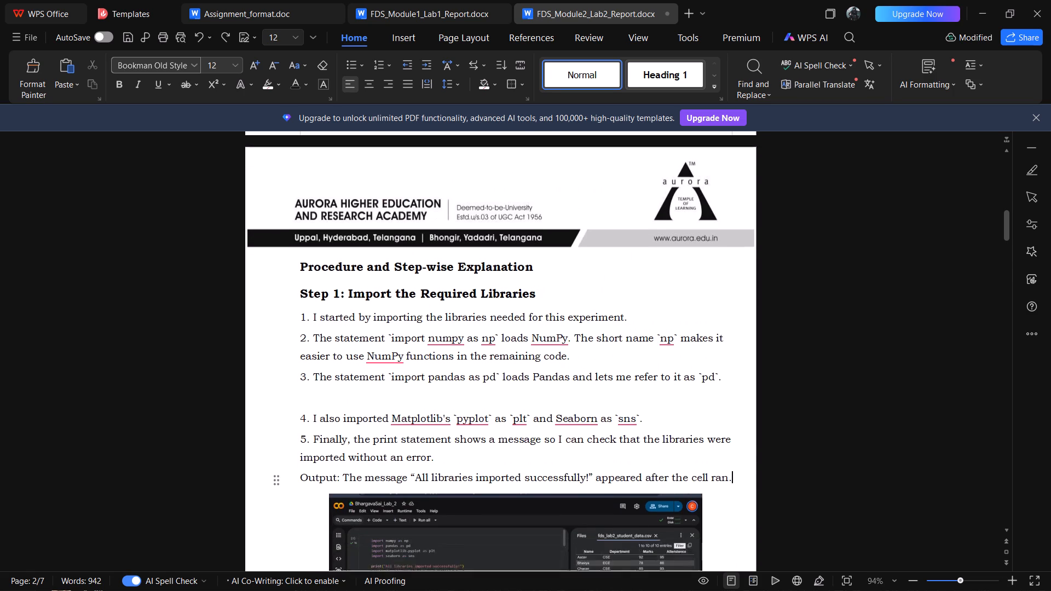
pyautogui.scroll(1, 417, 379)
pyautogui.scroll(-3, 417, 379)
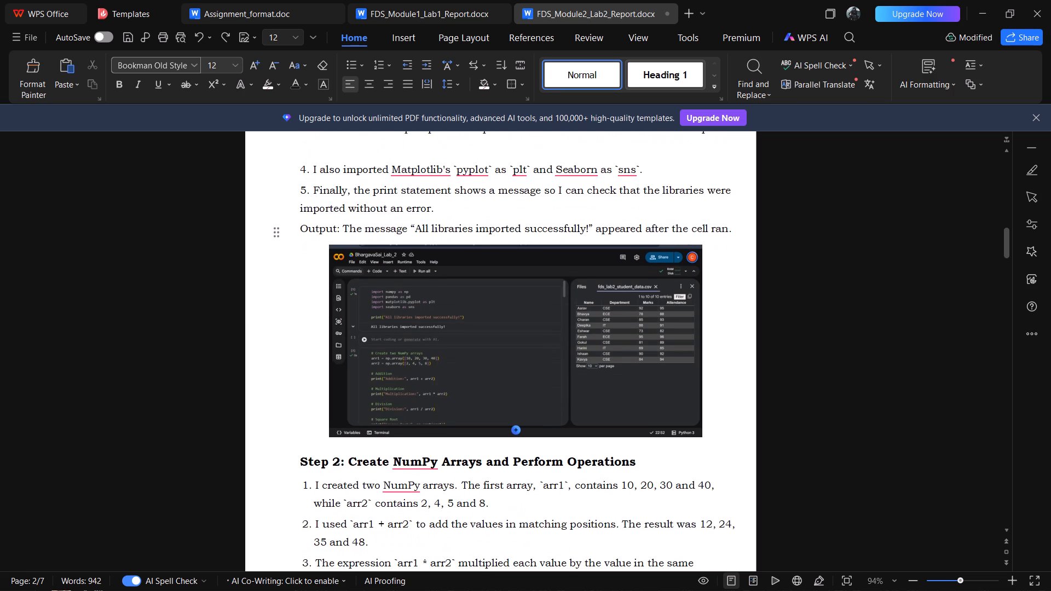
pyautogui.click(298, 457)
pyautogui.press('Return')
pyautogui.press('Return')
pyautogui.press('Return')
pyautogui.press('Return')
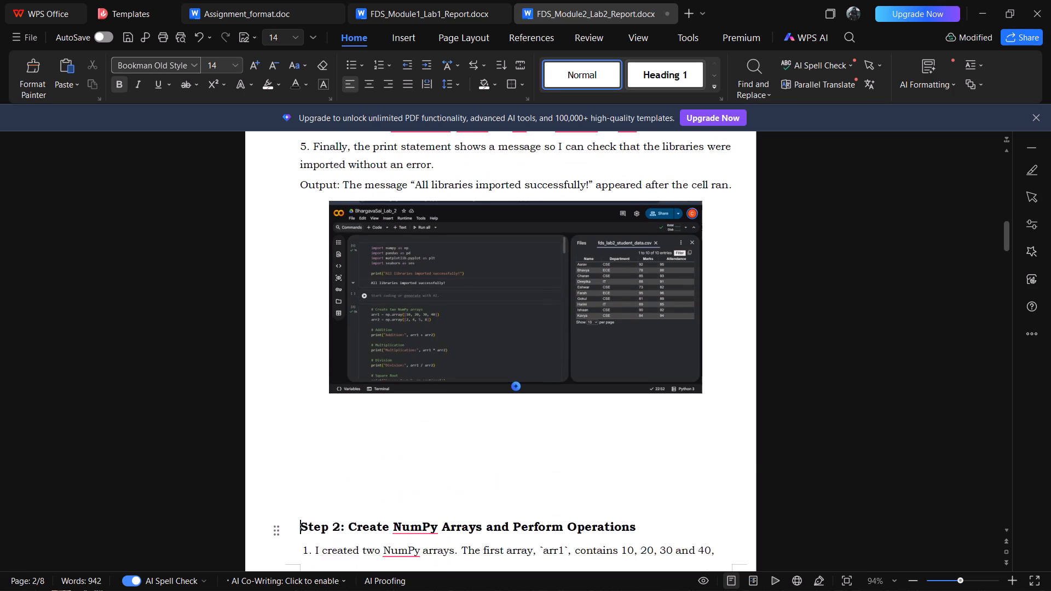
pyautogui.press('Return')
pyautogui.press('Return')
pyautogui.press('Return')
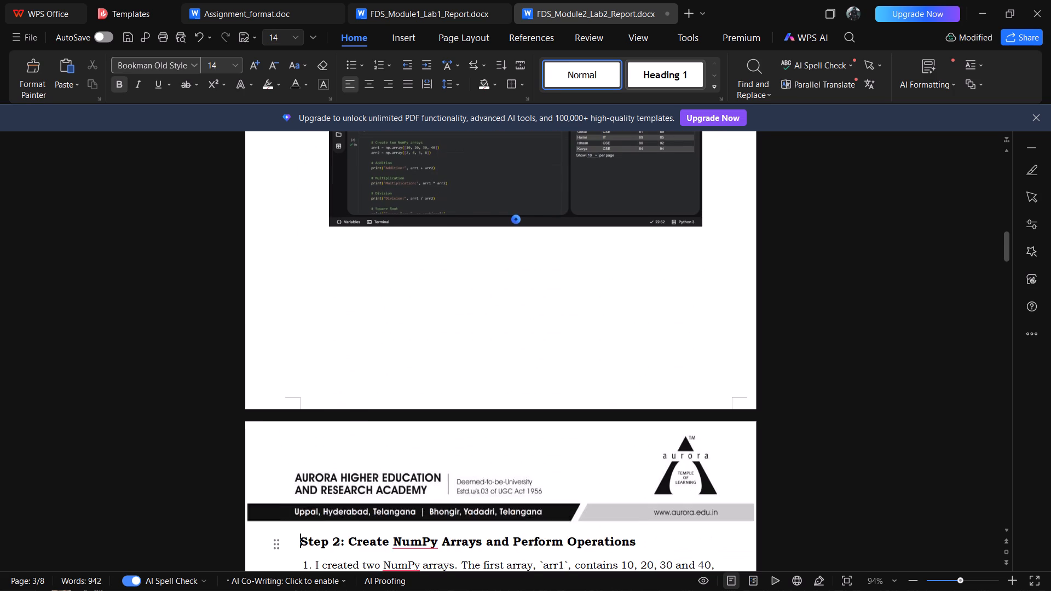
# Enlarge the Step 1 screenshot proportionally so it fills the text column's width and extends slightly past it.
pyautogui.scroll(1, 414, 300)
pyautogui.click(434, 286)
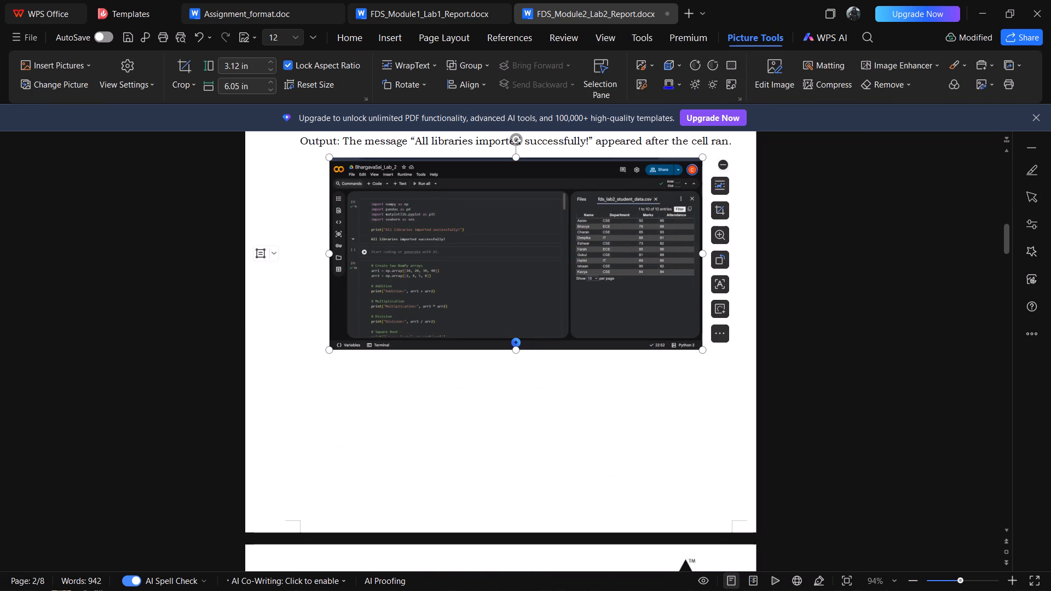
pyautogui.moveTo(701, 355); pyautogui.dragTo(642, 331)
pyautogui.click(642, 331)
pyautogui.moveTo(703, 351); pyautogui.dragTo(696, 372)
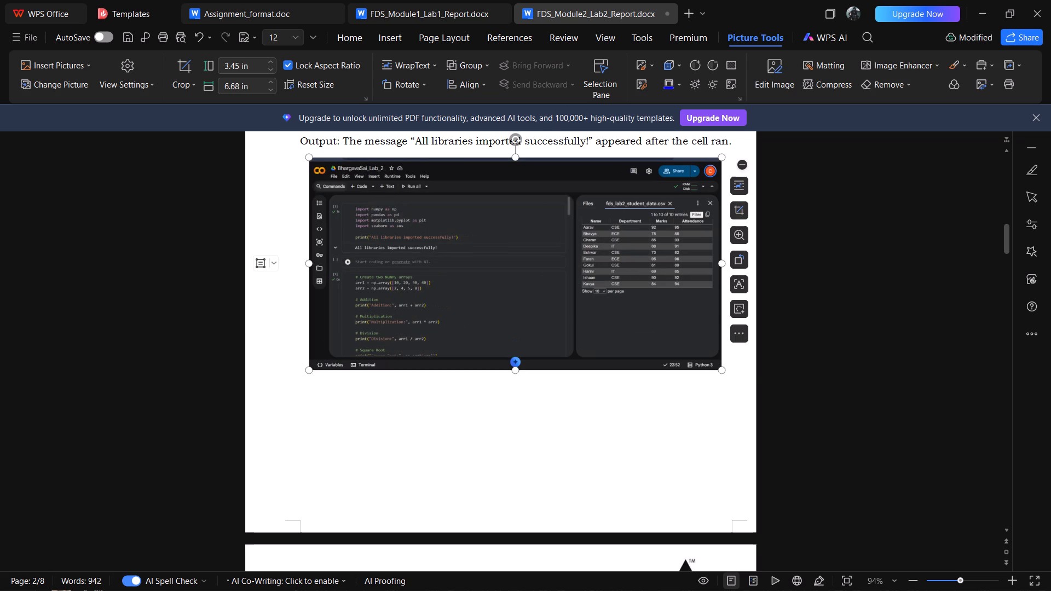
pyautogui.moveTo(575, 286); pyautogui.dragTo(548, 291)
pyautogui.moveTo(723, 371); pyautogui.dragTo(736, 382)
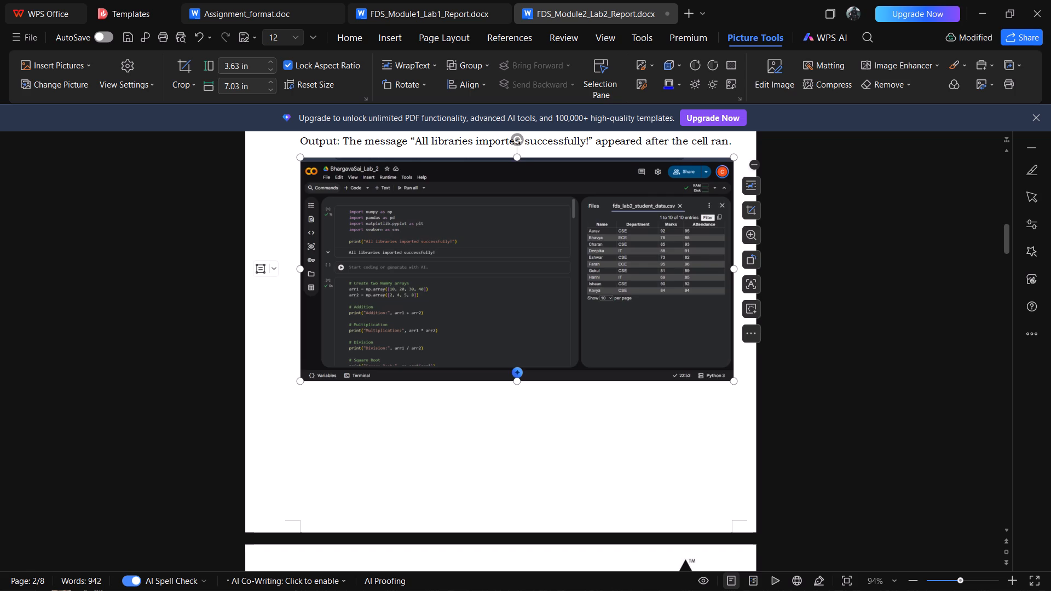
pyautogui.moveTo(299, 379); pyautogui.dragTo(292, 392)
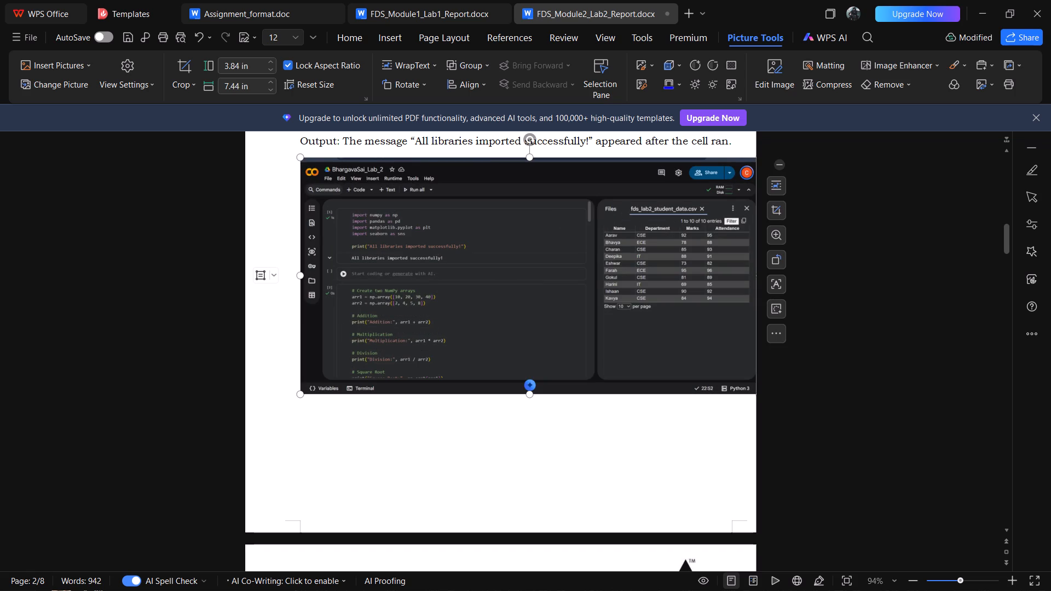
pyautogui.moveTo(302, 393); pyautogui.dragTo(317, 381)
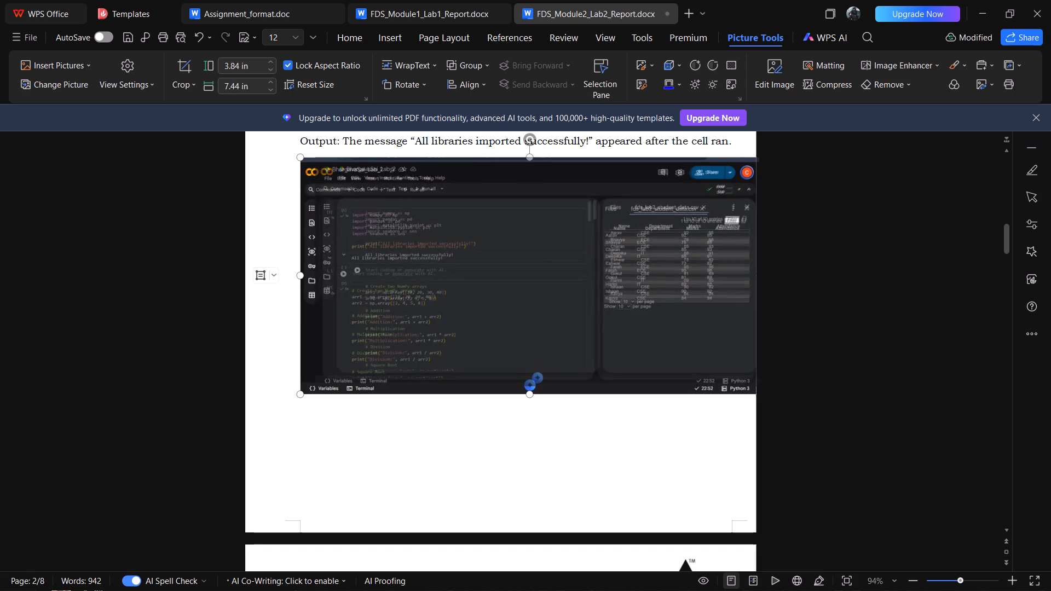
pyautogui.click(467, 506)
# Delete the blank lines above the Step 2 heading at the top of the third page.
pyautogui.scroll(3, 467, 506)
pyautogui.scroll(-2, 467, 506)
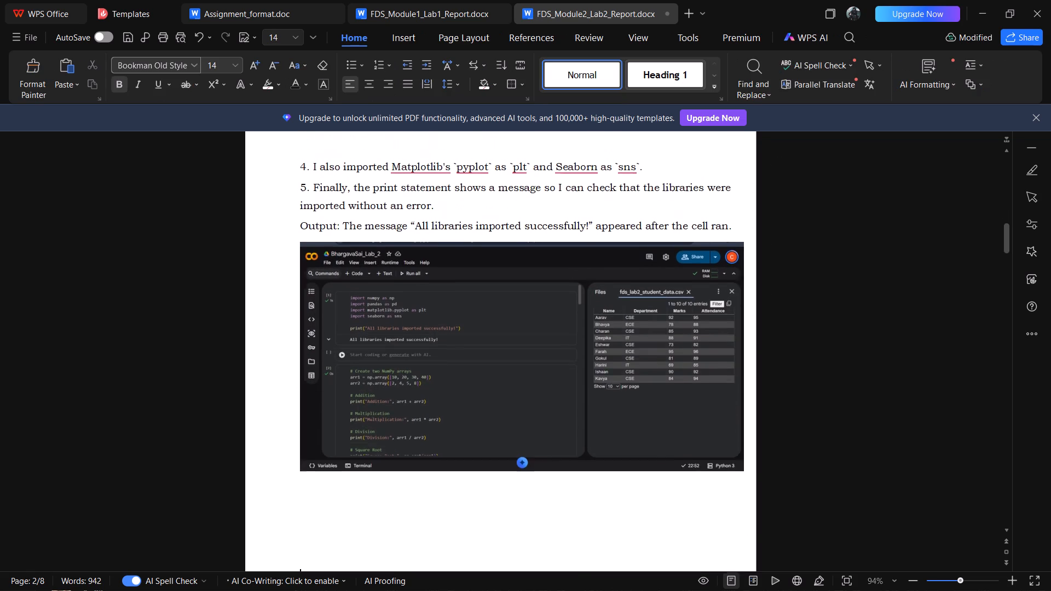
pyautogui.scroll(-4, 467, 506)
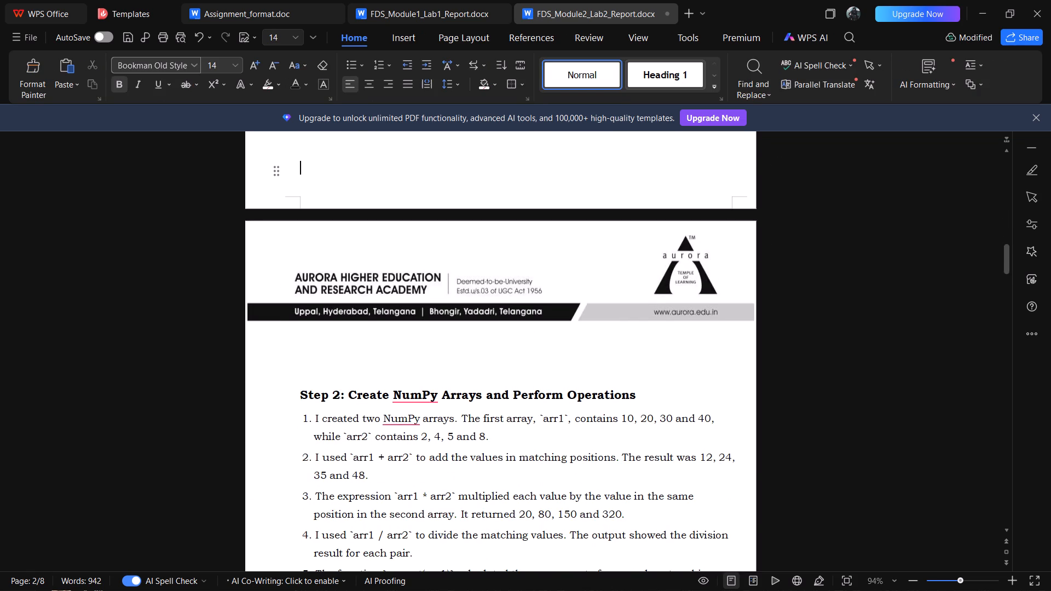
pyautogui.click(444, 373)
pyautogui.moveTo(444, 373); pyautogui.dragTo(314, 336)
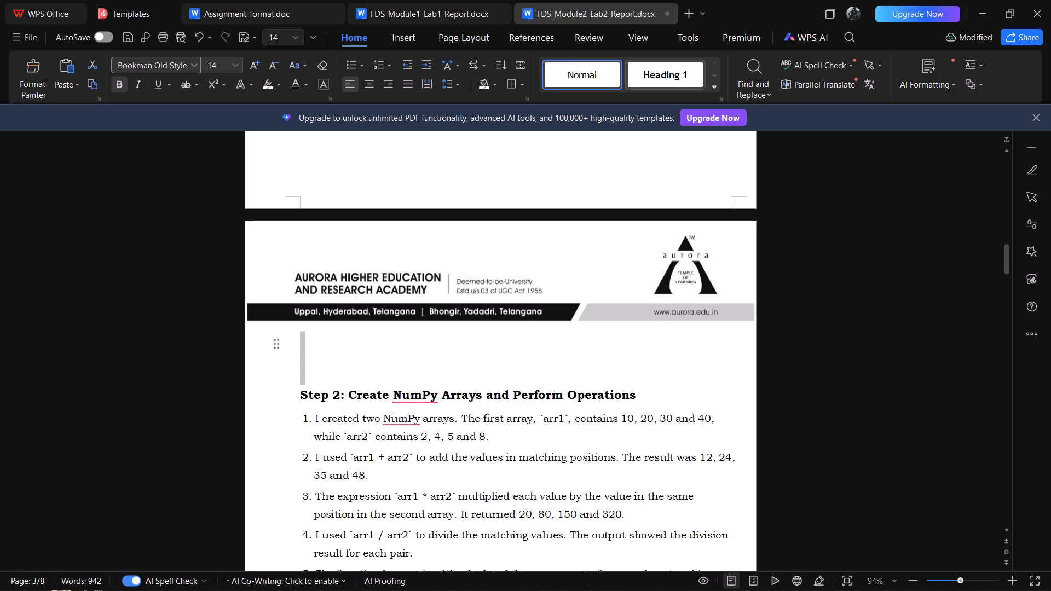
pyautogui.press('BackSpace')
# Delete one blank line directly after Step 2's output text on the third page.
pyautogui.scroll(-3, 314, 336)
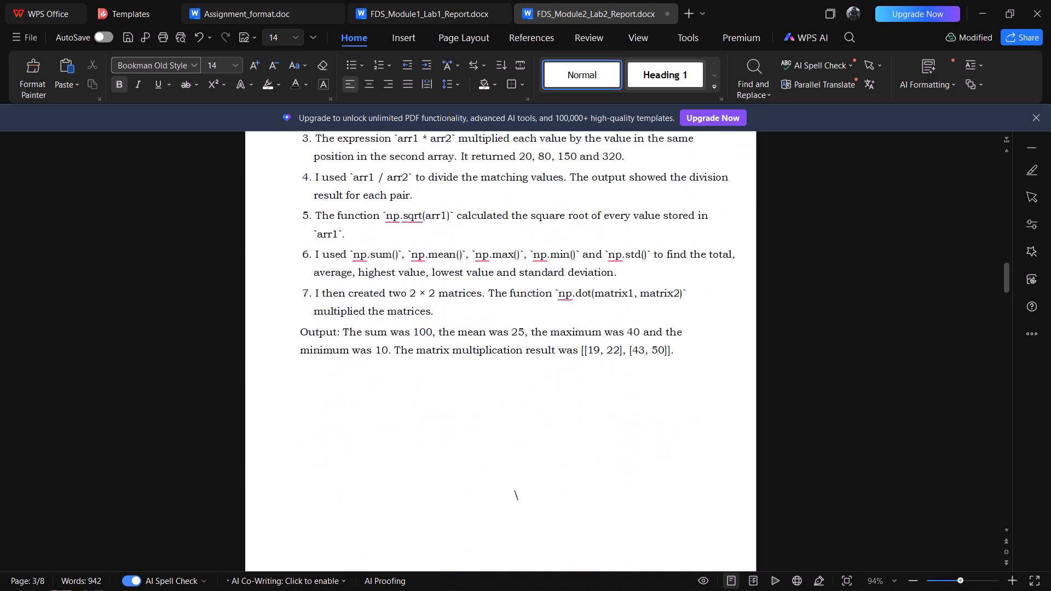
pyautogui.scroll(-5, 314, 336)
pyautogui.scroll(1, 314, 336)
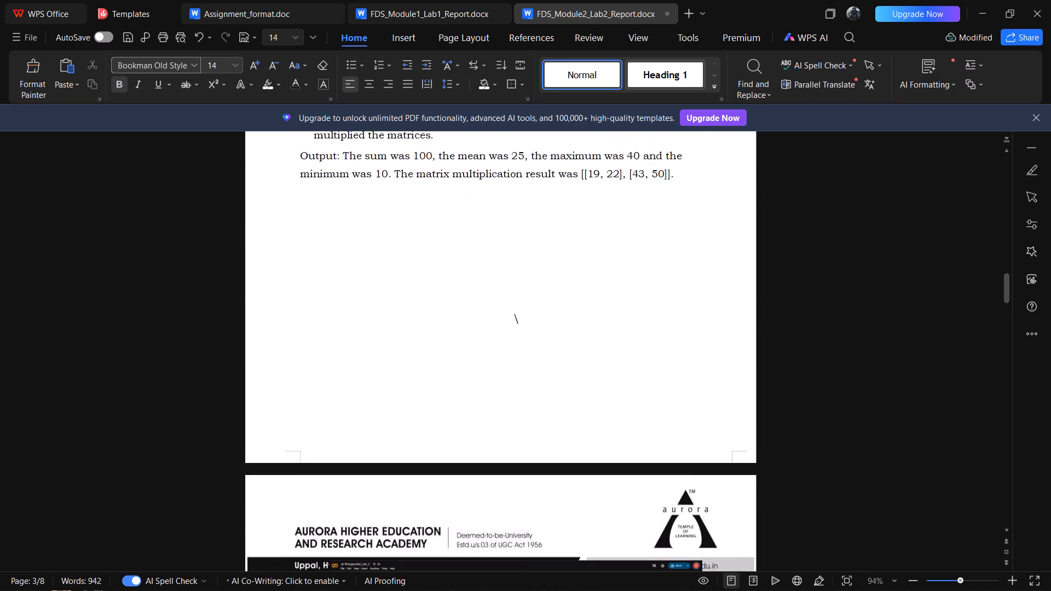
pyautogui.scroll(1, 314, 336)
pyautogui.click(702, 282)
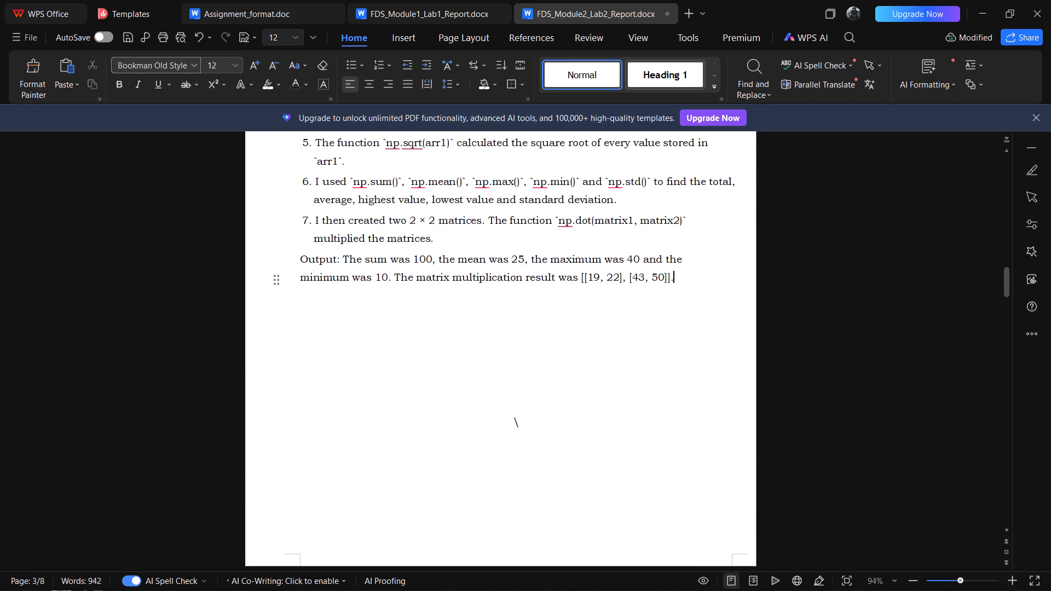
pyautogui.press('Delete')
pyautogui.scroll(3, 702, 282)
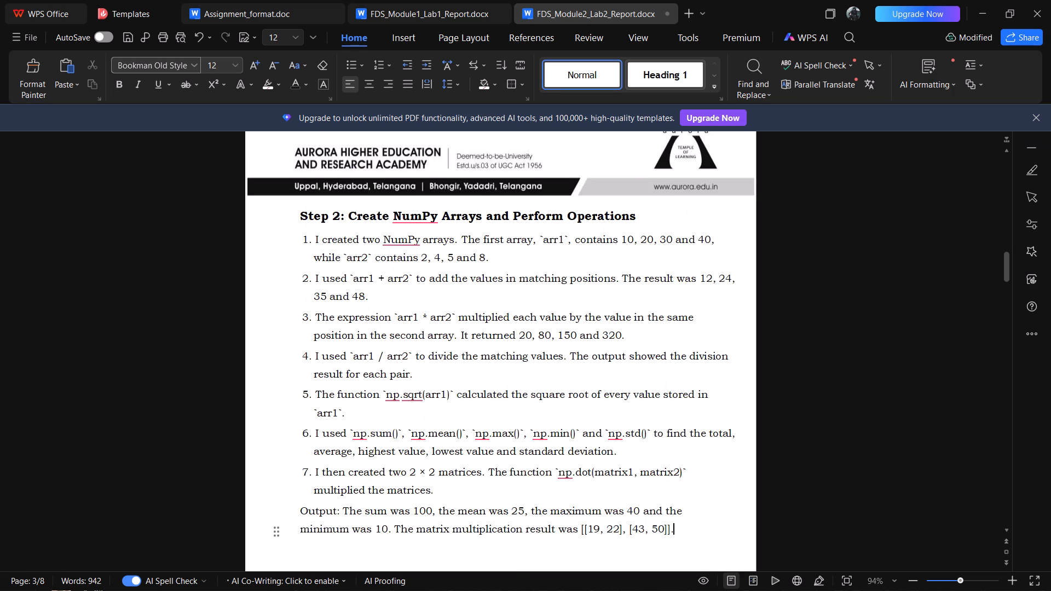
# Set the font size of Step 2's numbered list and output text to 12.
pyautogui.moveTo(301, 236); pyautogui.dragTo(464, 345)
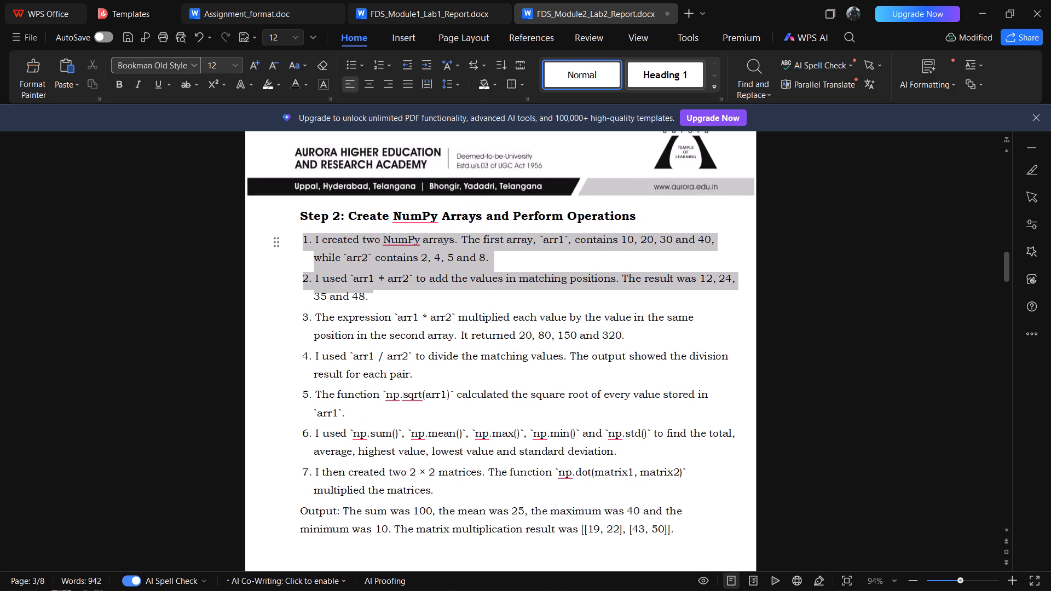
pyautogui.moveTo(464, 345); pyautogui.dragTo(697, 528)
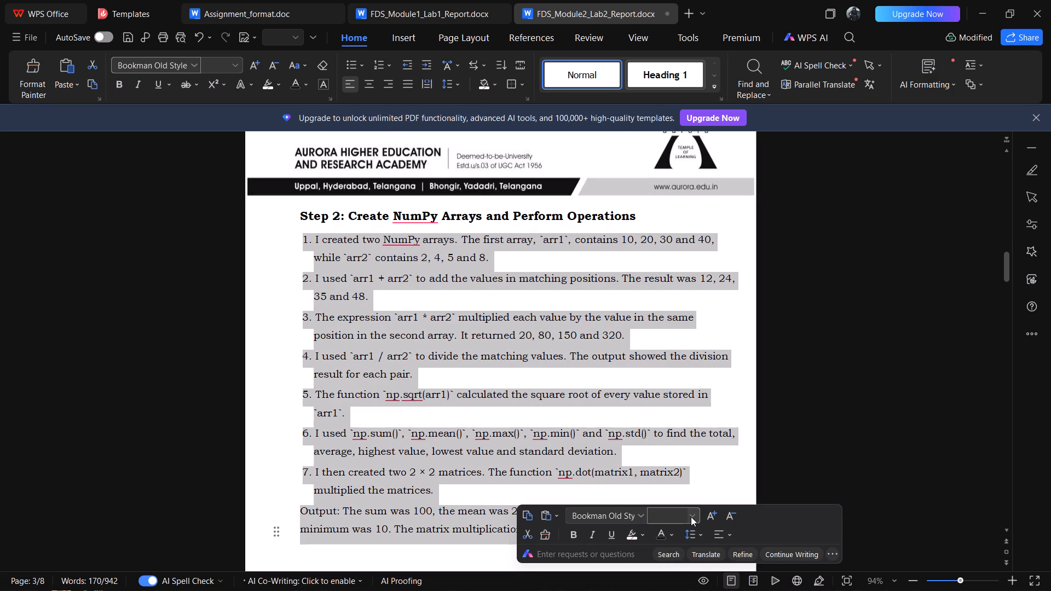
pyautogui.click(691, 517)
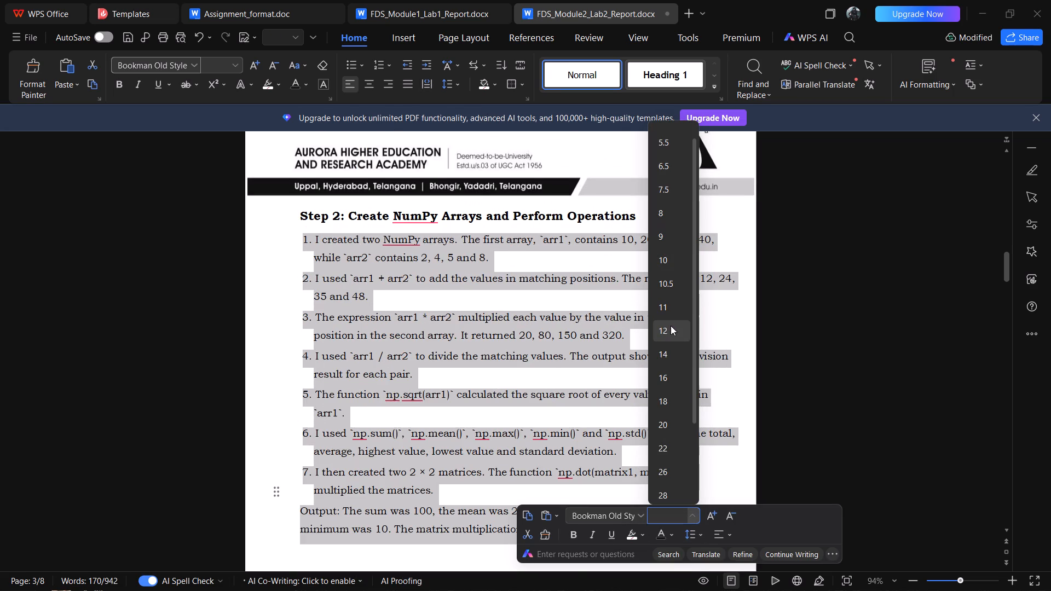
pyautogui.click(671, 326)
pyautogui.click(671, 326)
# Remove the blank lines and the stray backslash between Step 2's output text and its screenshot, keeping the screenshot on its own line.
pyautogui.scroll(-2, 671, 326)
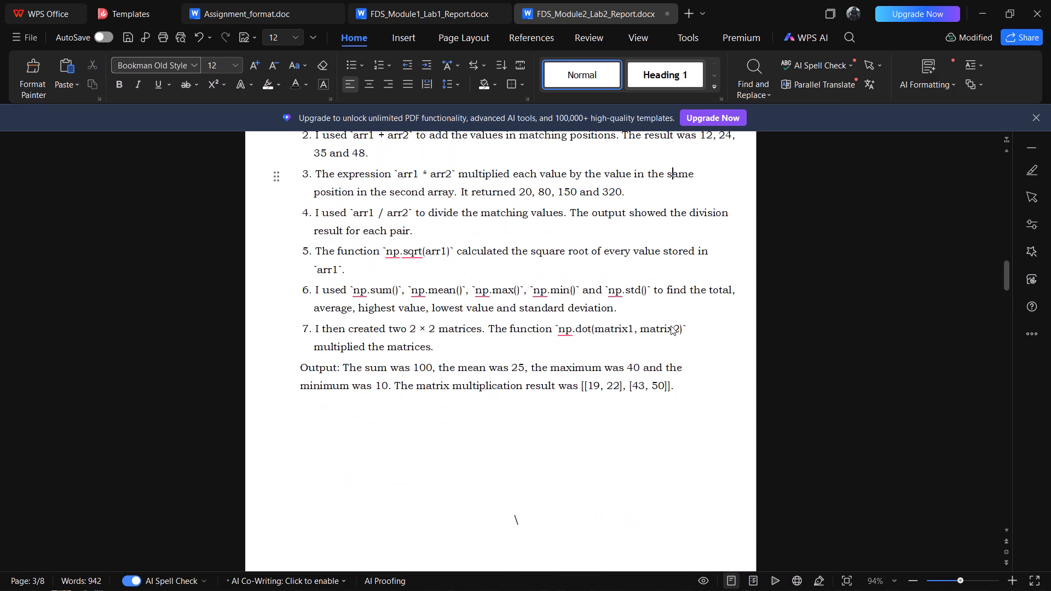
pyautogui.scroll(2, 695, 399)
pyautogui.scroll(-1, 695, 399)
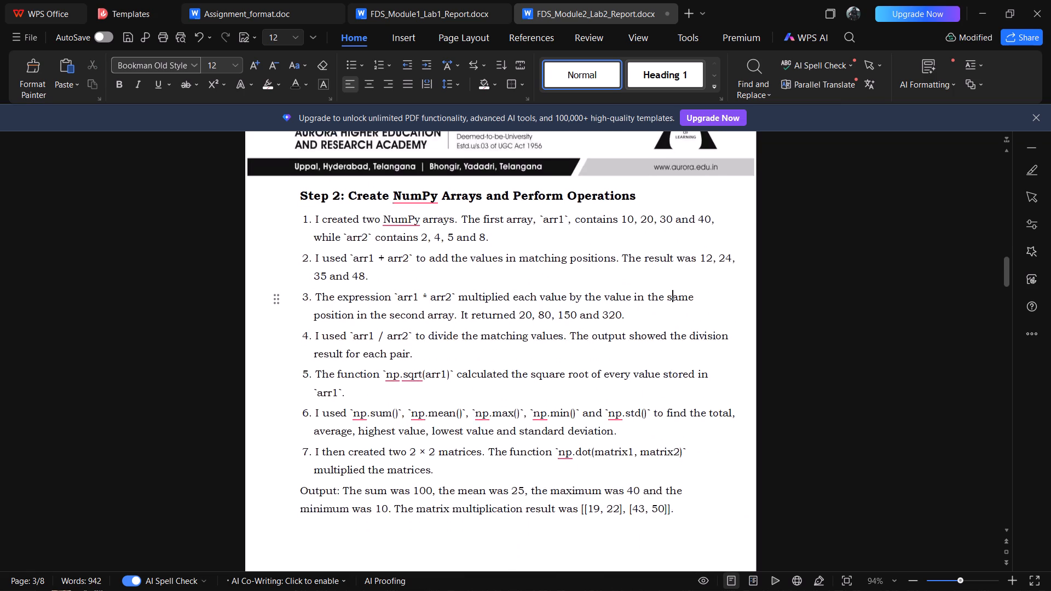
pyautogui.scroll(-2, 695, 399)
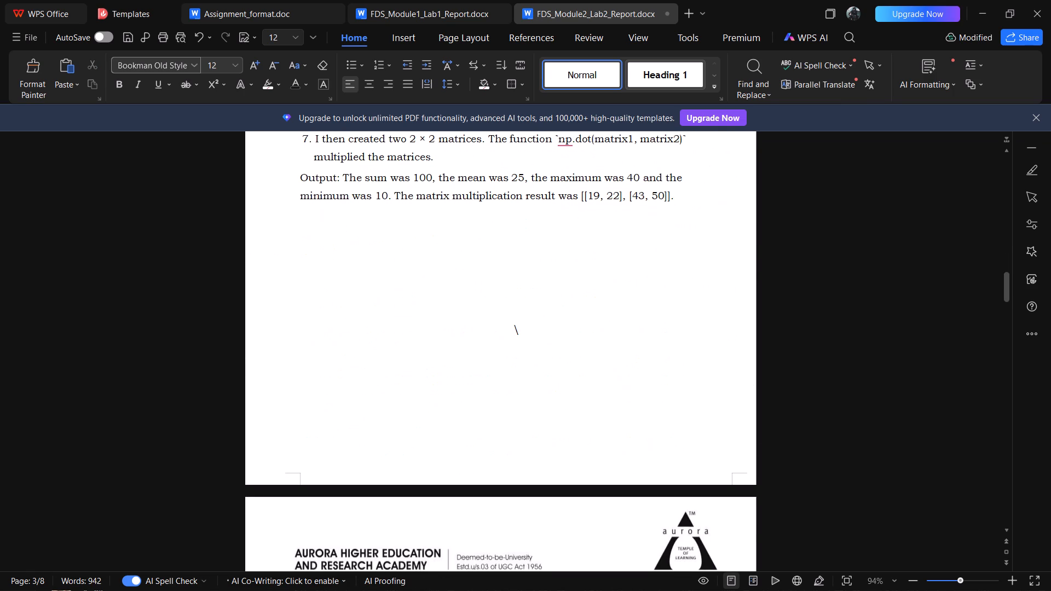
pyautogui.click(701, 199)
pyautogui.press('Delete')
pyautogui.scroll(1, 701, 199)
pyautogui.click(571, 338)
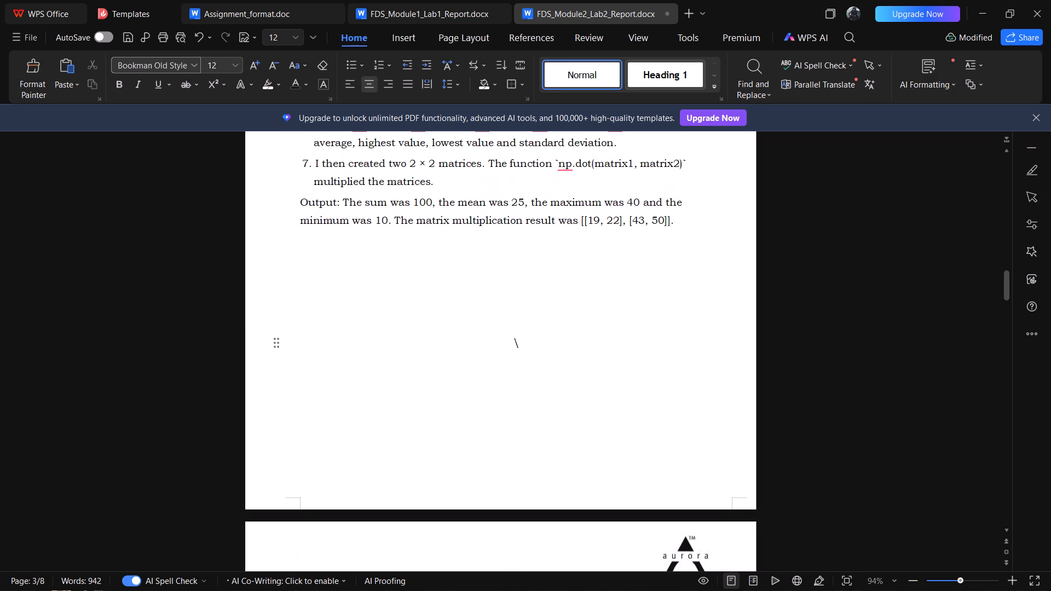
pyautogui.press('BackSpace')
pyautogui.press('BackSpace')
pyautogui.press('BackSpace')
pyautogui.press('BackSpace')
pyautogui.press('BackSpace')
pyautogui.press('BackSpace')
pyautogui.press('BackSpace')
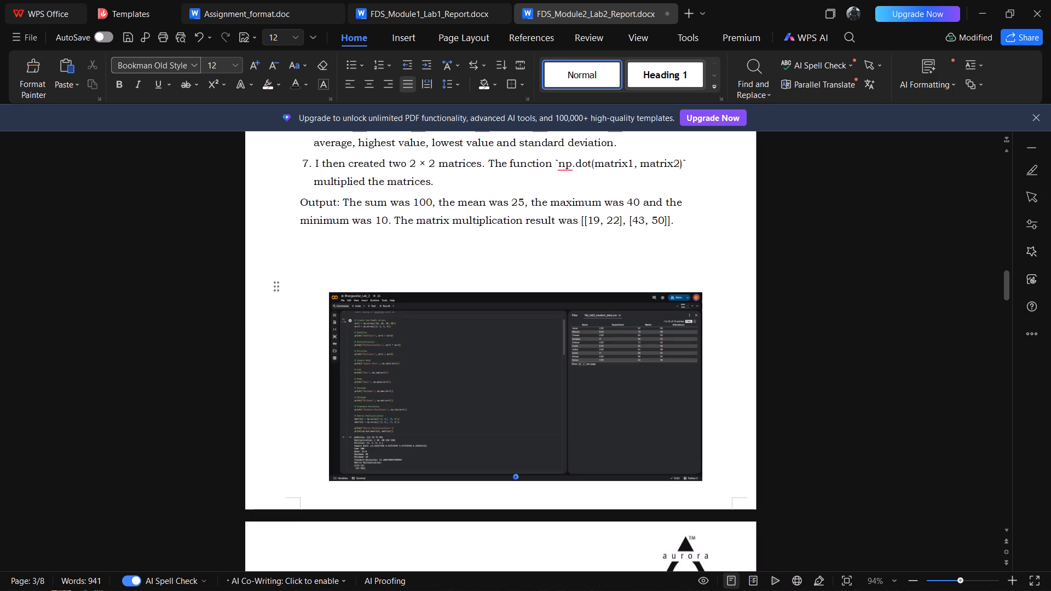
pyautogui.press('BackSpace')
pyautogui.press('BackSpace')
pyautogui.press('BackSpace')
pyautogui.press('BackSpace')
pyautogui.press('BackSpace')
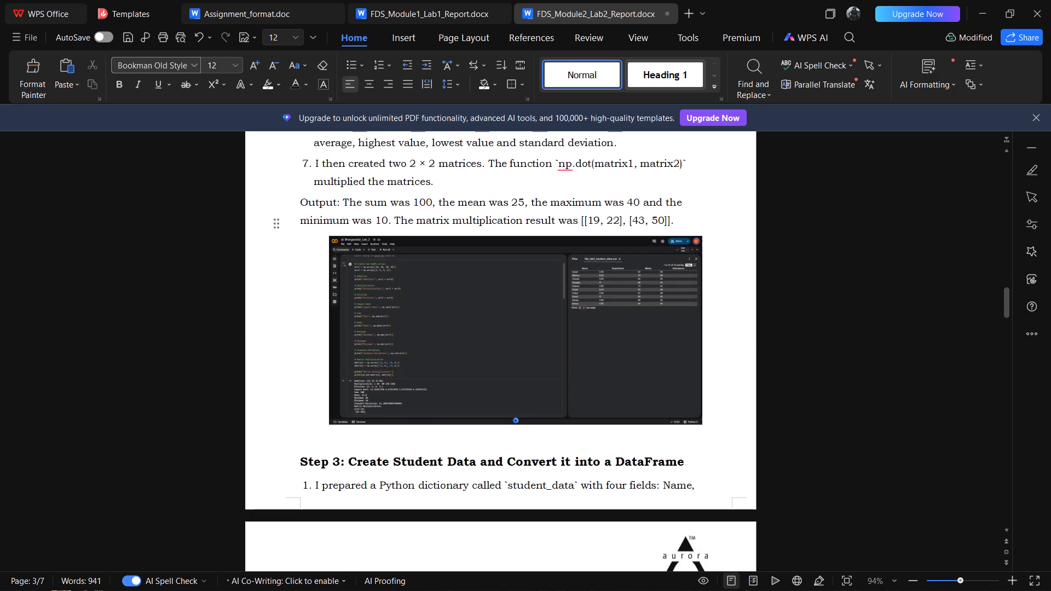
# Insert three blank lines before the "Step 3: Create Student Data and Convert it into a DataFrame" heading so it starts below the fourth page's banner.
pyautogui.click(301, 457)
pyautogui.press('Return')
pyautogui.press('Return')
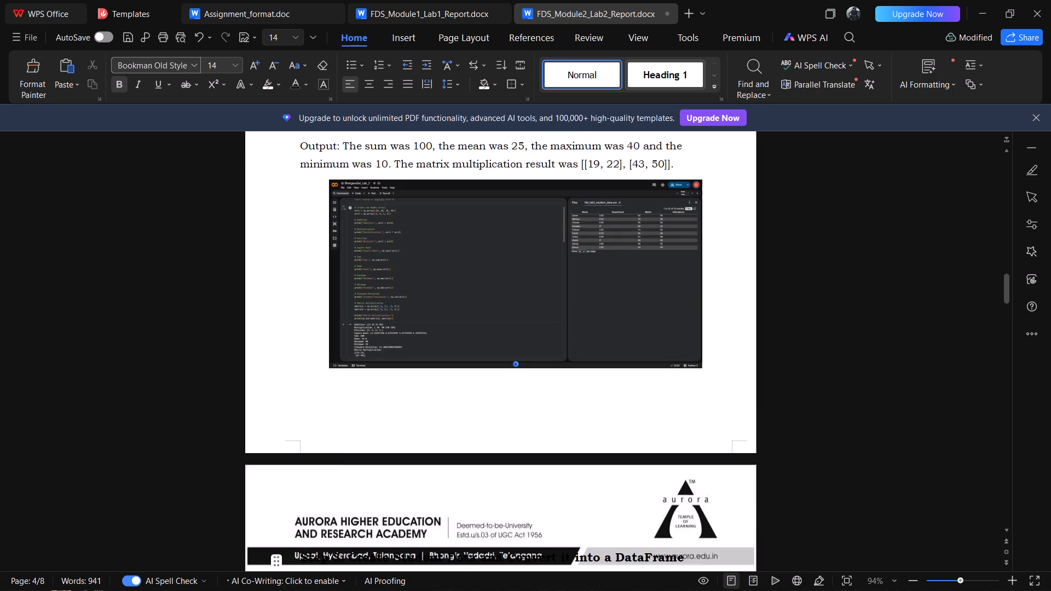
pyautogui.press('Return')
# Delete the blank lines between Step 3's output text and its screenshot so the screenshot sits directly below the text.
pyautogui.scroll(-4, 301, 457)
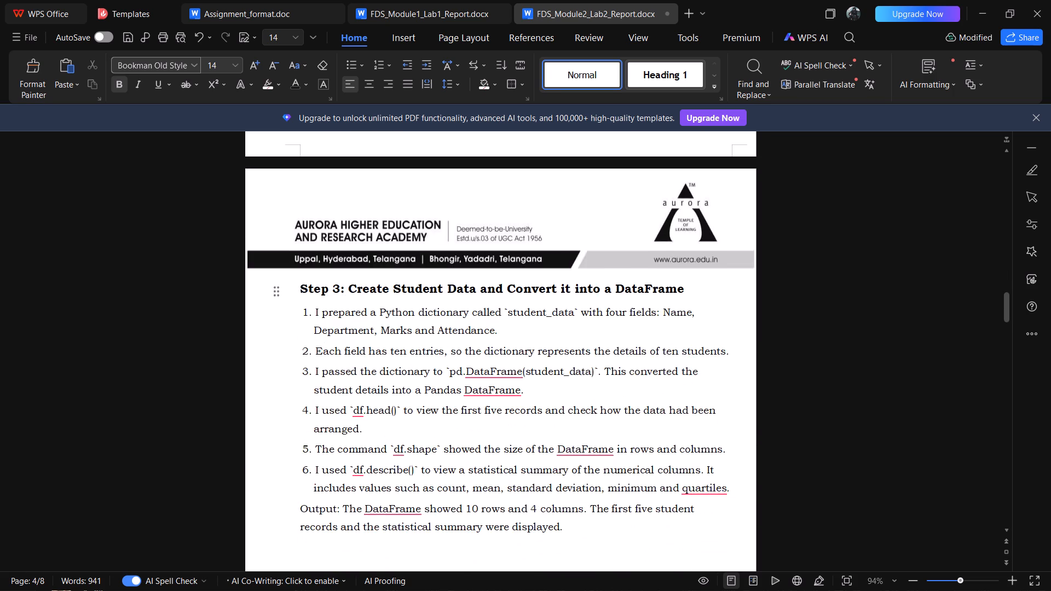
pyautogui.scroll(-4, 301, 457)
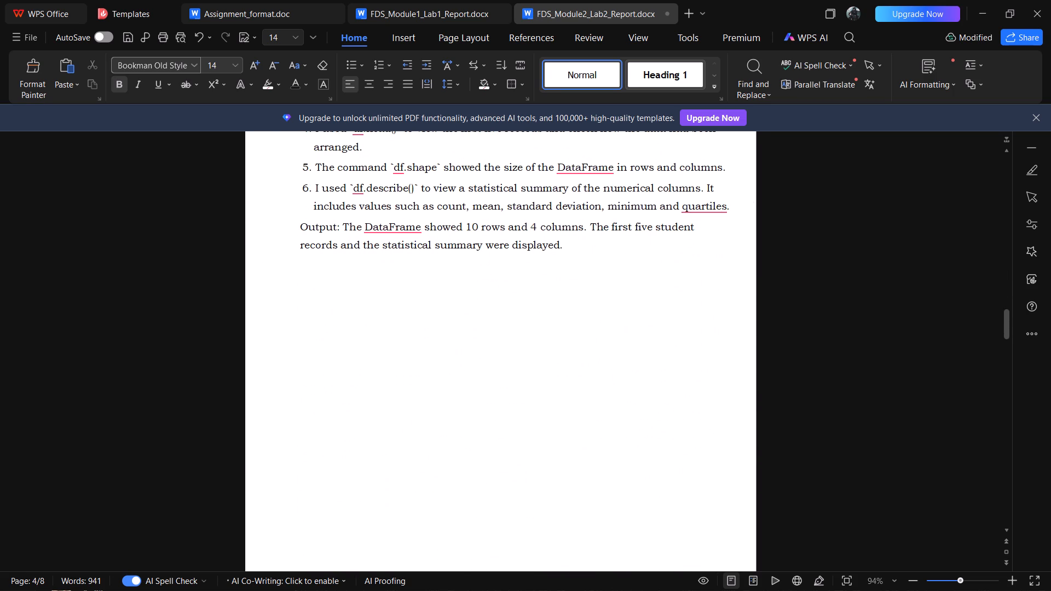
pyautogui.click(575, 252)
pyautogui.press('Delete')
pyautogui.press('Delete')
pyautogui.press('Delete')
pyautogui.press('Delete')
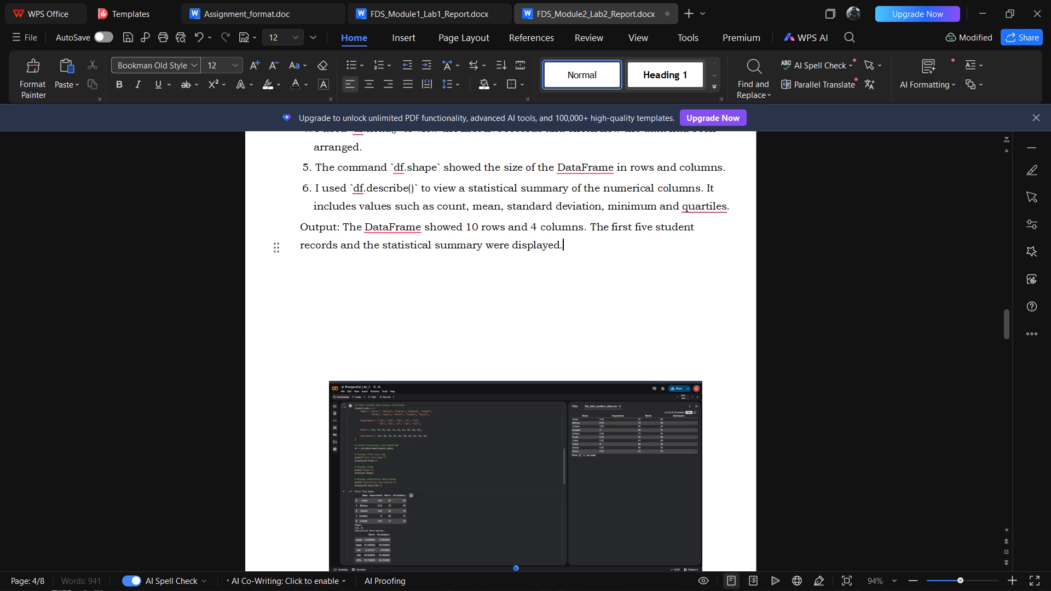
pyautogui.press('Delete')
pyautogui.press('Delete')
pyautogui.press('Delete')
pyautogui.press('Delete')
pyautogui.press('Delete')
pyautogui.press('Delete')
pyautogui.press('Delete')
pyautogui.press('Delete')
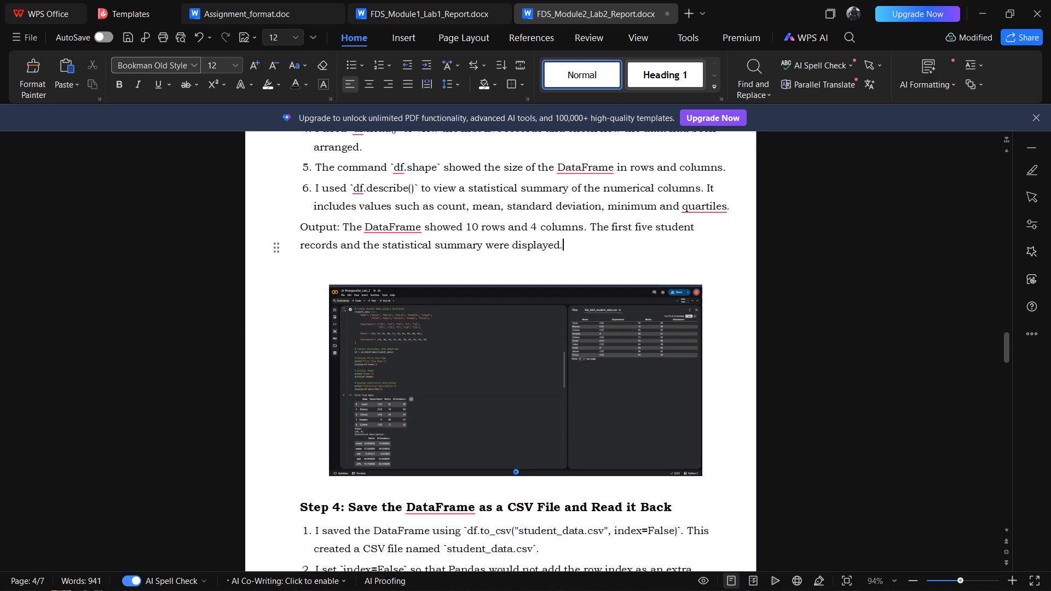
pyautogui.press('Delete')
pyautogui.press('Delete')
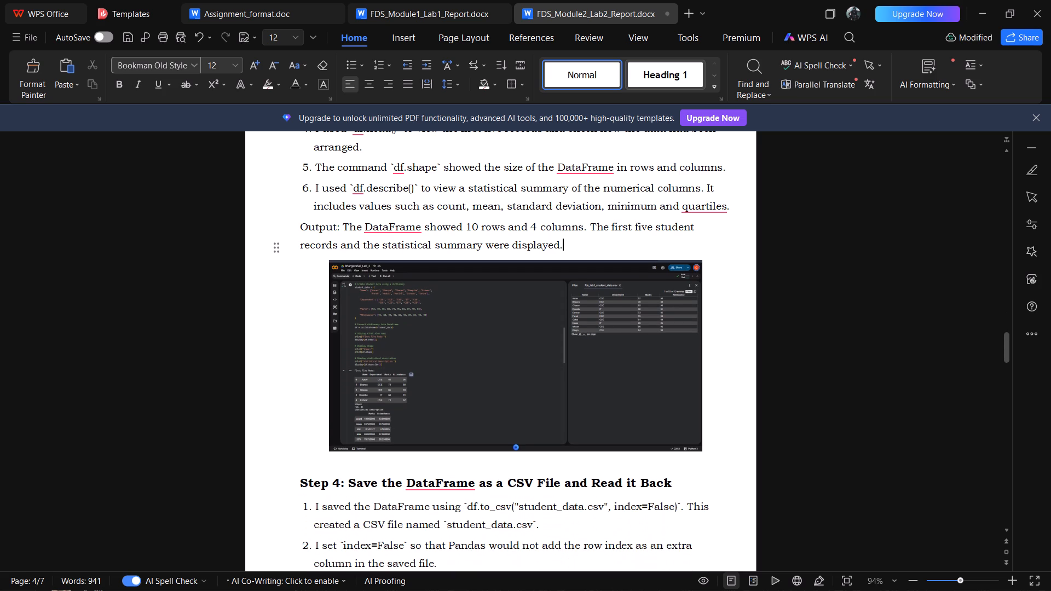
# Enlarge the Step 2 screenshot proportionally to about 3.37 in high by 6.66 in wide.
pyautogui.scroll(-2, 575, 252)
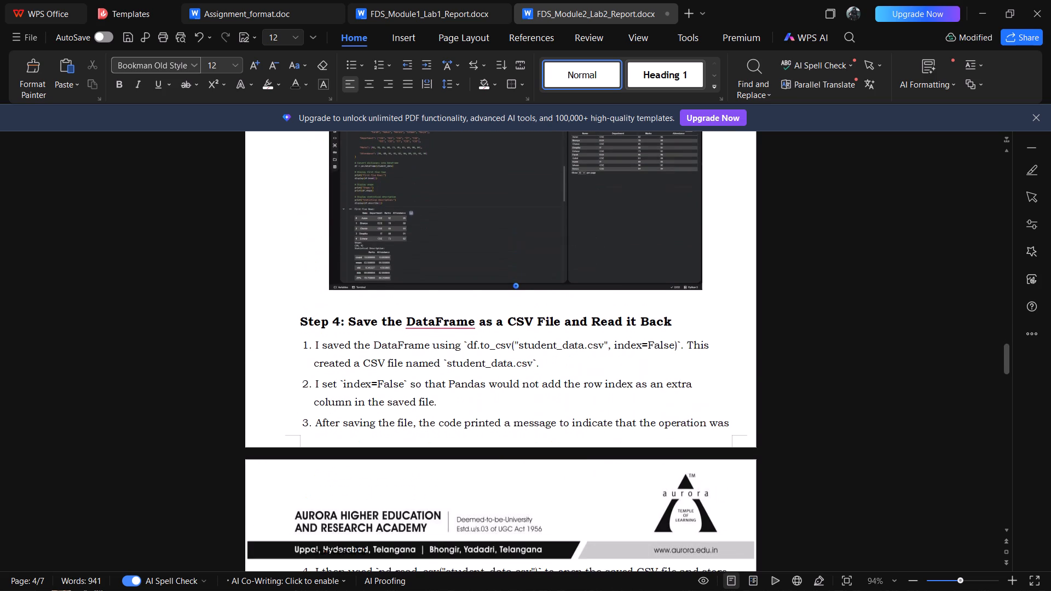
pyautogui.scroll(6, 311, 313)
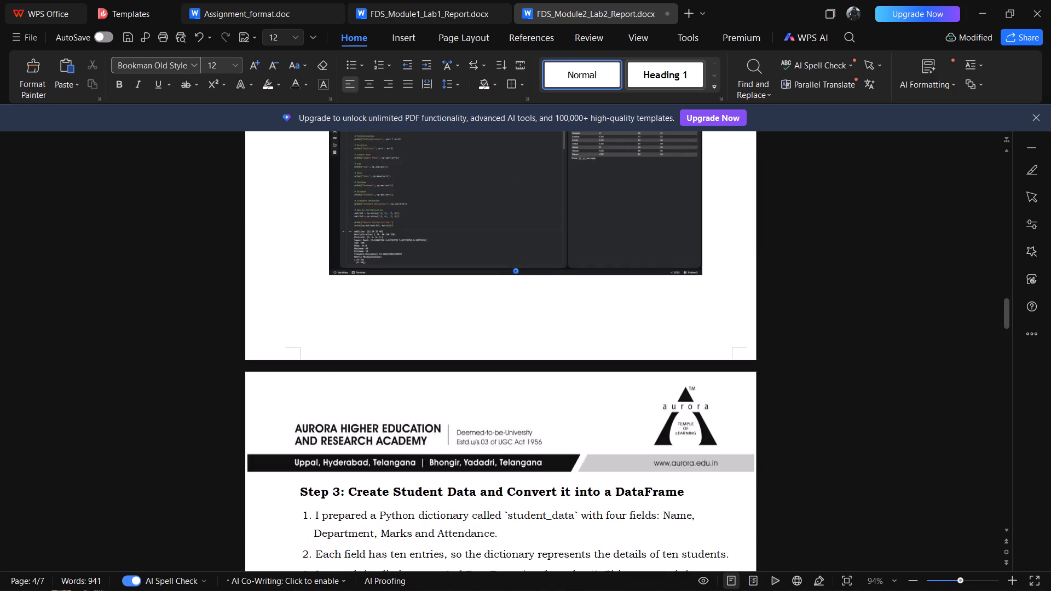
pyautogui.scroll(3, 311, 313)
pyautogui.click(390, 300)
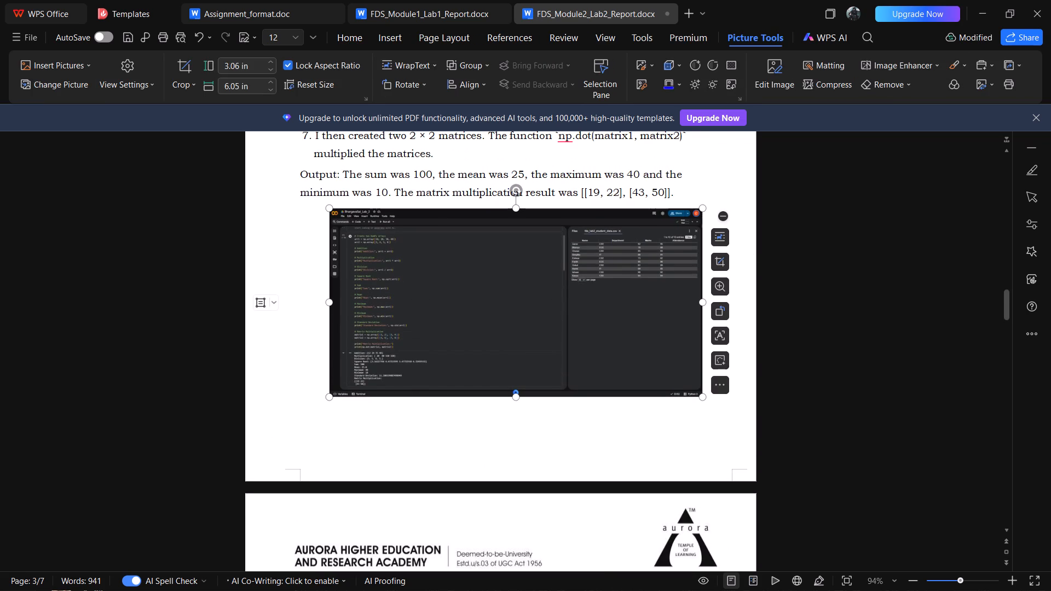
pyautogui.moveTo(330, 395); pyautogui.dragTo(337, 414)
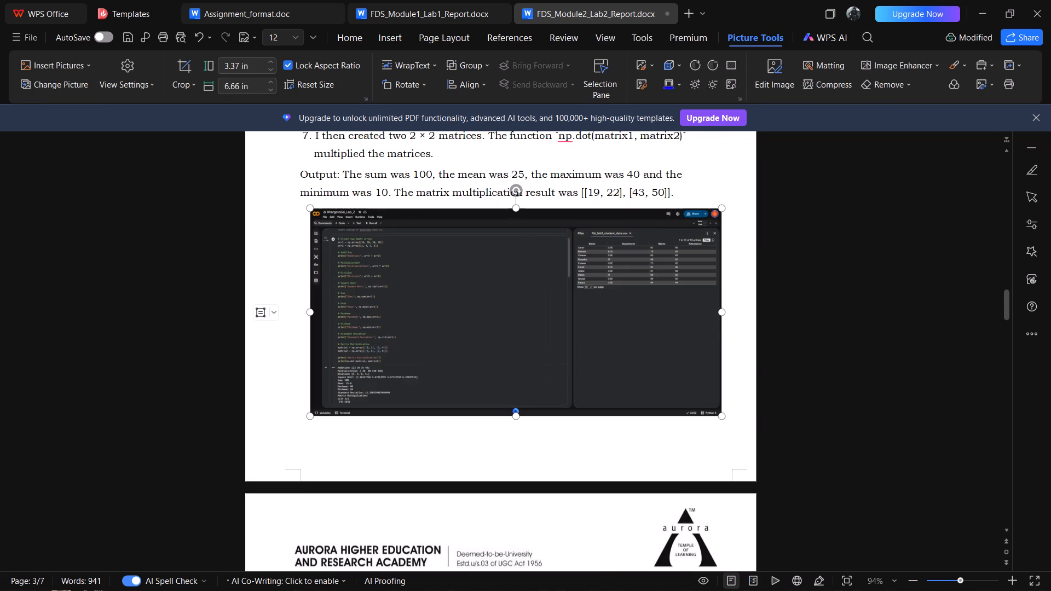
pyautogui.click(738, 409)
# Delete the extra blank line above the Step 3 heading at the top of the fourth page.
pyautogui.scroll(-1, 738, 409)
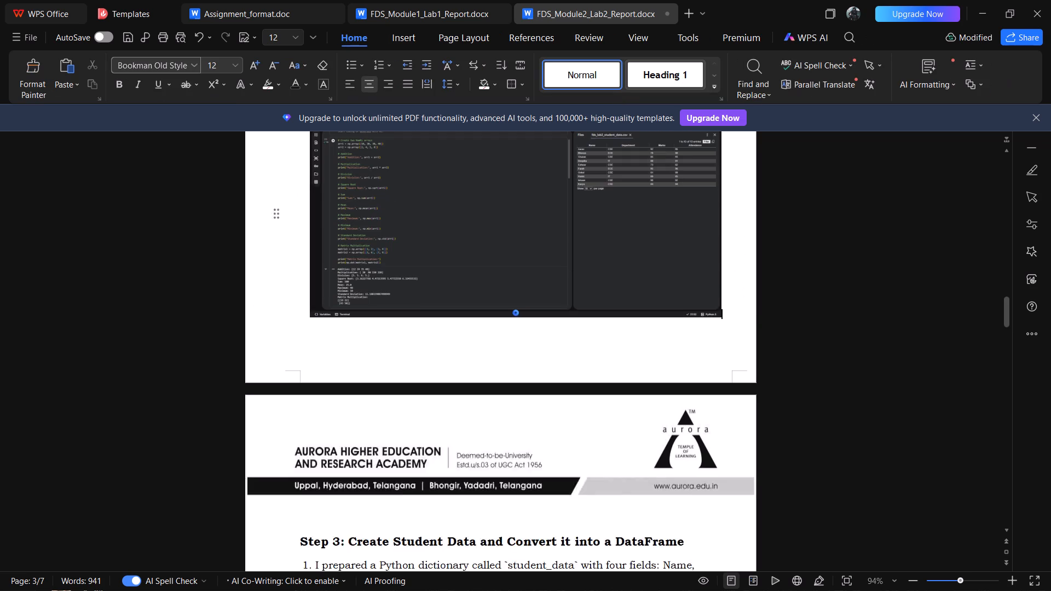
pyautogui.scroll(-3, 738, 409)
pyautogui.click(496, 302)
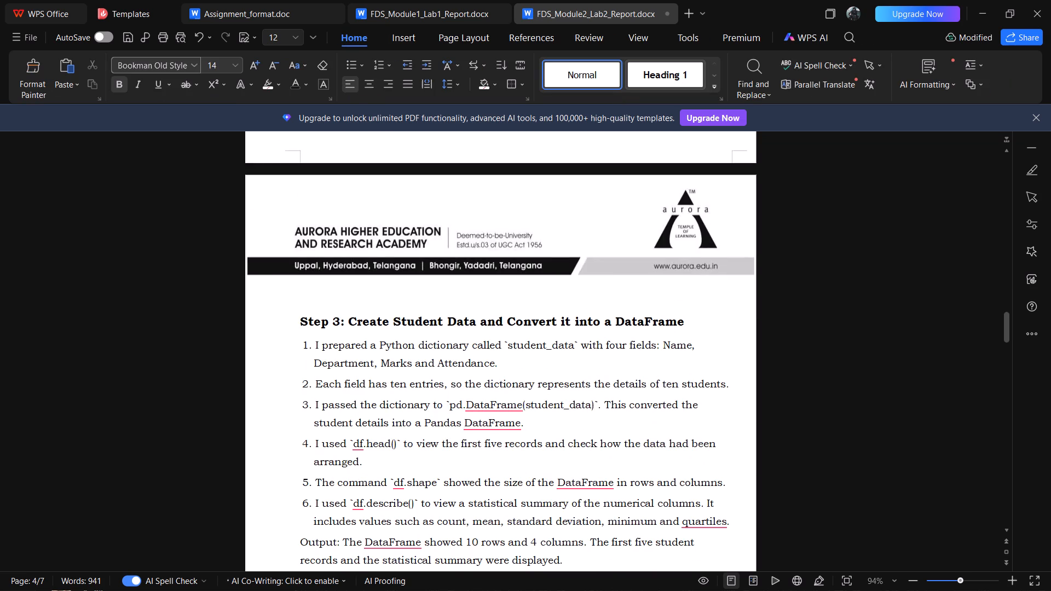
pyautogui.press('BackSpace')
# Enlarge the Step 3 screenshot proportionally to about the same width as the Step 2 screenshot.
pyautogui.scroll(-4, 496, 302)
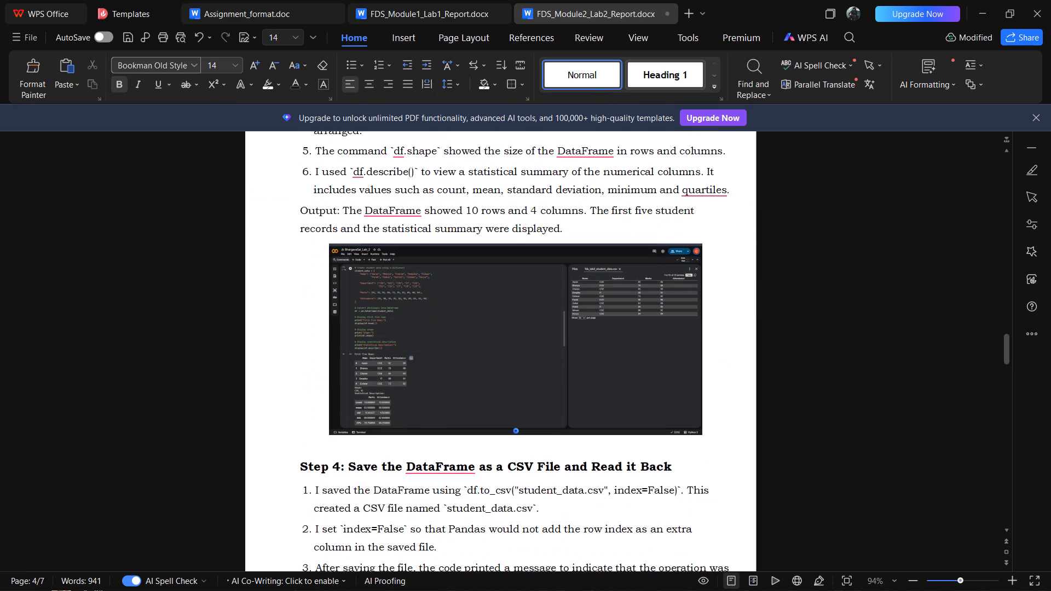
pyautogui.click(535, 275)
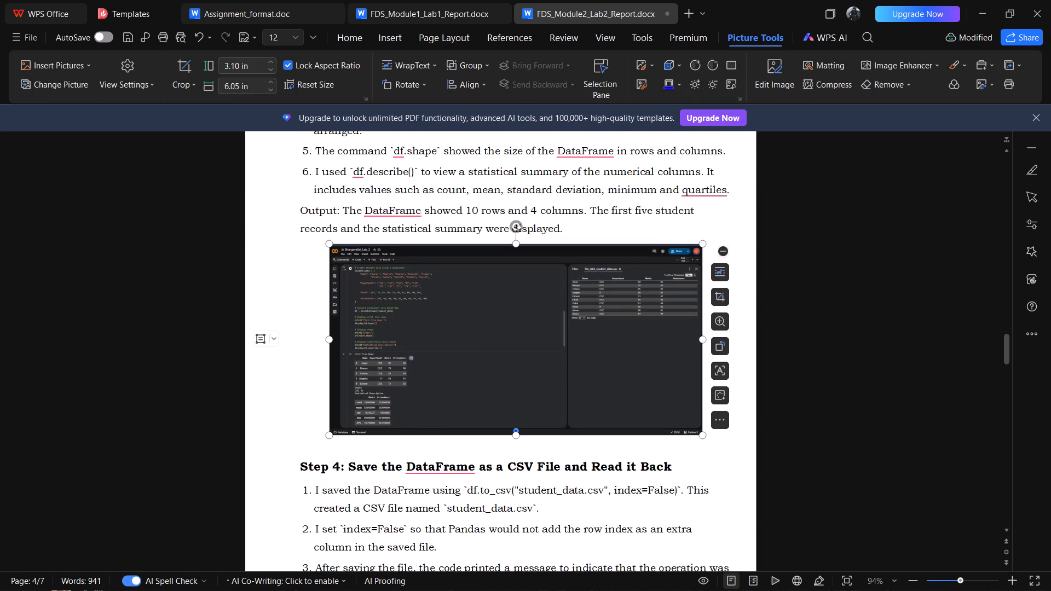
pyautogui.moveTo(701, 433); pyautogui.dragTo(708, 452)
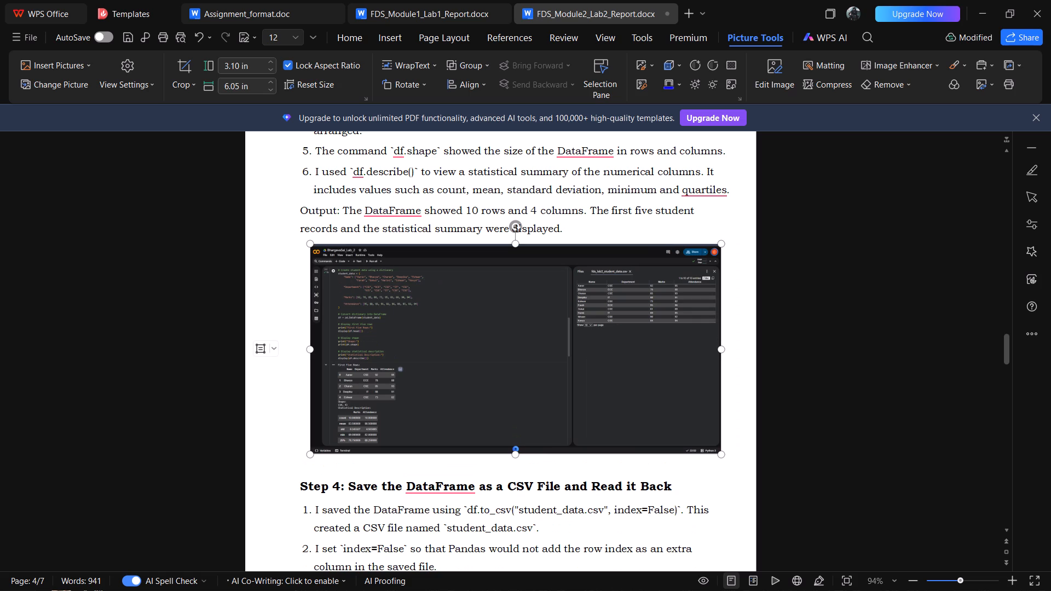
# Insert six blank lines before the "Step 4: Save the DataFrame as a CSV File and Read it Back" heading so it starts on the fifth page.
pyautogui.click(729, 470)
pyautogui.scroll(-2, 729, 470)
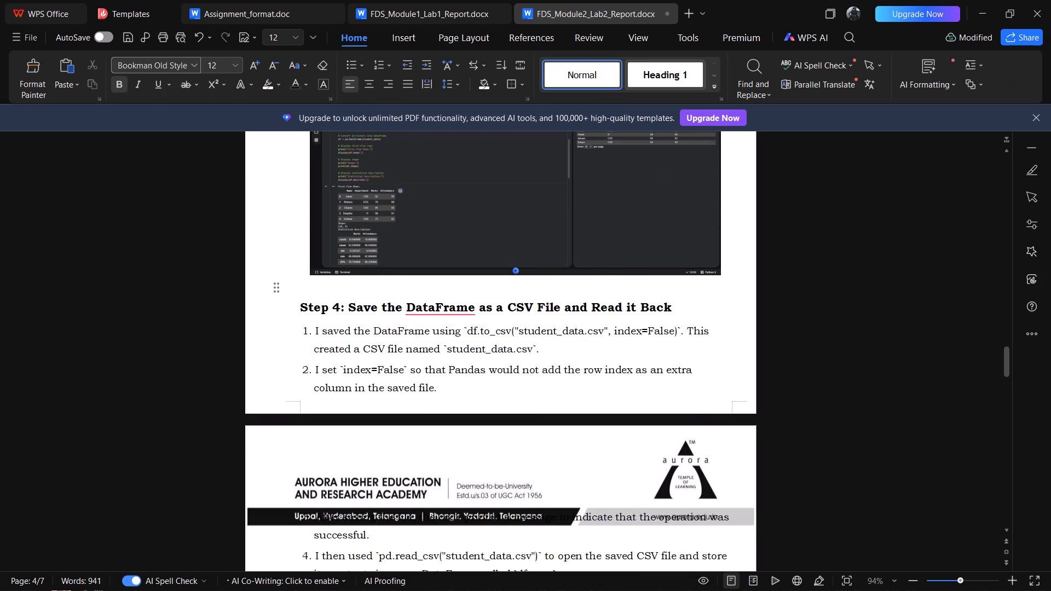
pyautogui.press('Return')
pyautogui.press('Return')
pyautogui.press('Return')
pyautogui.press('Return')
pyautogui.press('Return')
pyautogui.press('Return')
pyautogui.press('Return')
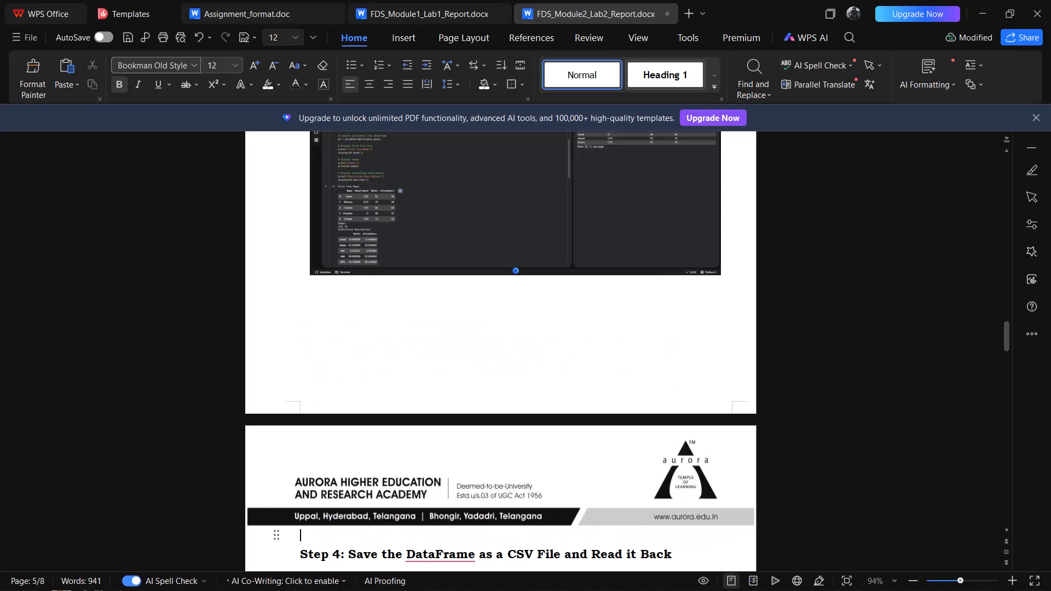
pyautogui.press('BackSpace')
# Delete the blank lines after the Step 4 output paragraph so the Step 4 screenshot moves up directly beneath it.
pyautogui.scroll(-4, 729, 470)
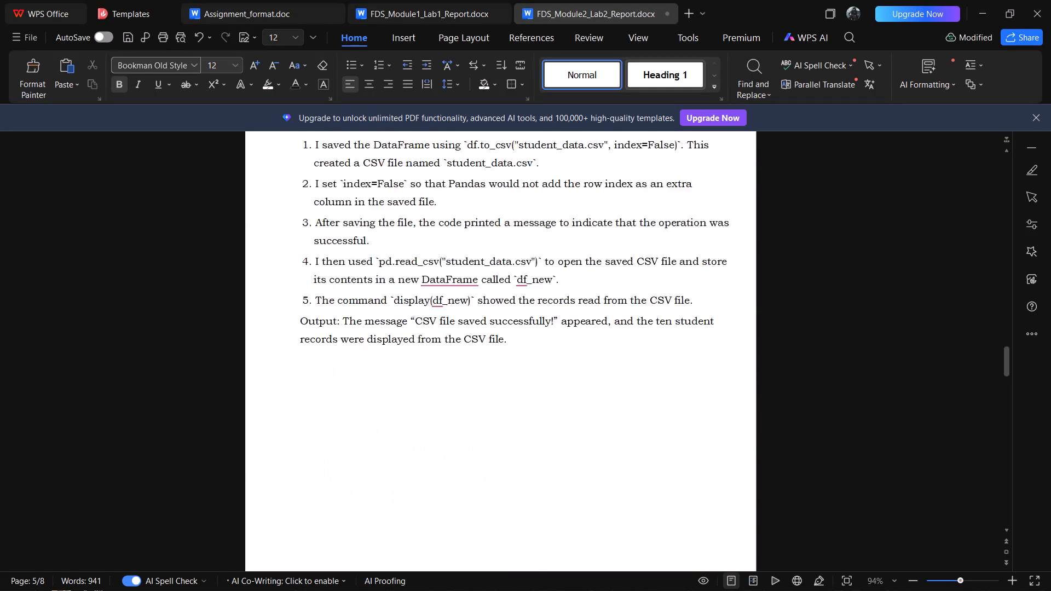
pyautogui.scroll(-4, 729, 470)
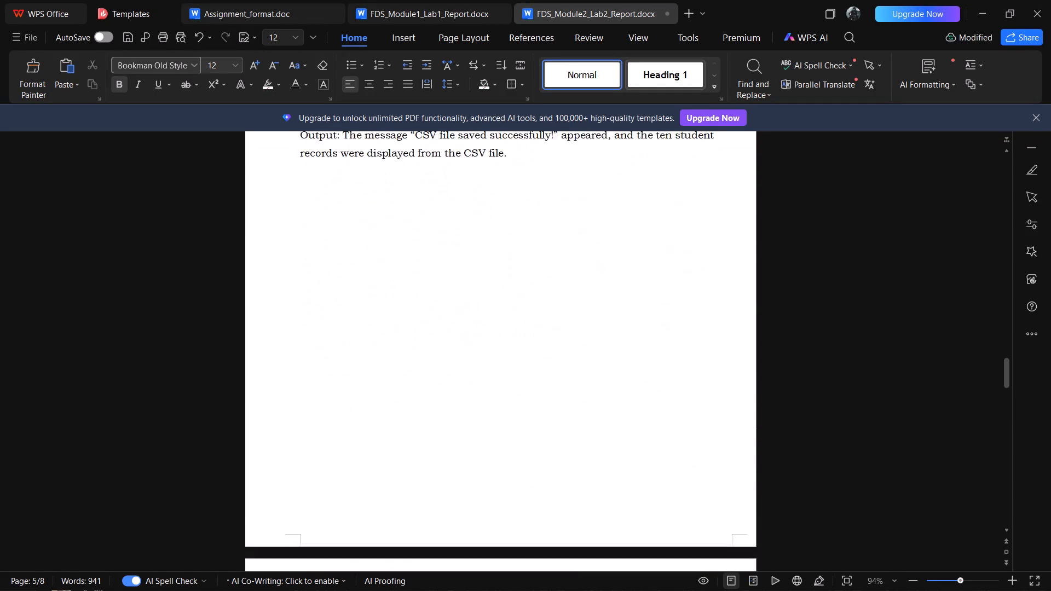
pyautogui.click(558, 183)
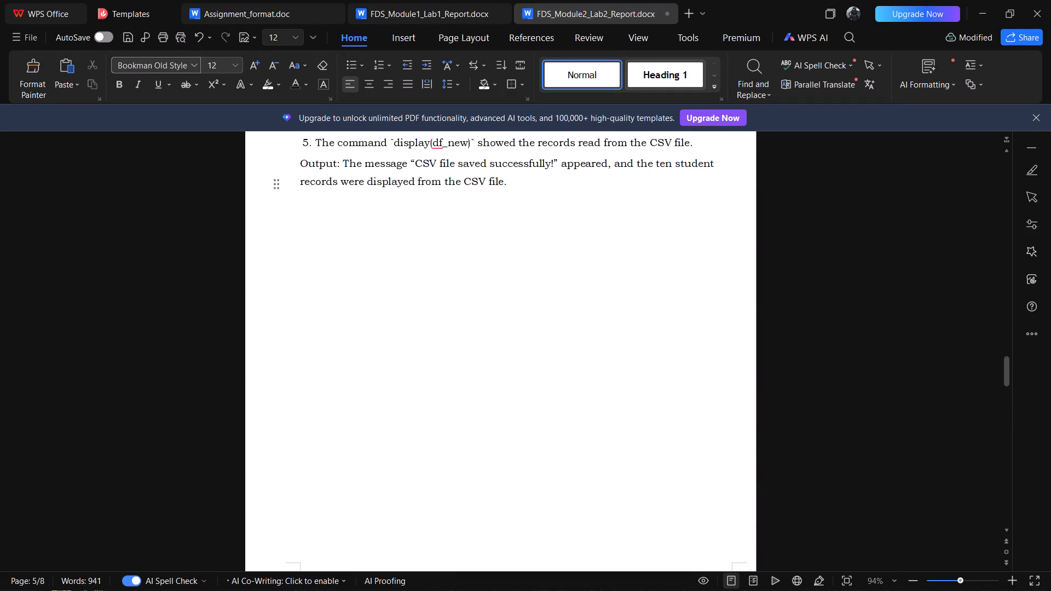
pyautogui.press('Delete')
pyautogui.press('Delete')
pyautogui.press('Delete')
pyautogui.press('Delete')
pyautogui.press('Delete')
pyautogui.press('Delete')
pyautogui.press('Delete')
pyautogui.press('Delete')
pyautogui.press('Delete')
pyautogui.press('Delete')
pyautogui.press('Delete')
pyautogui.press('Delete')
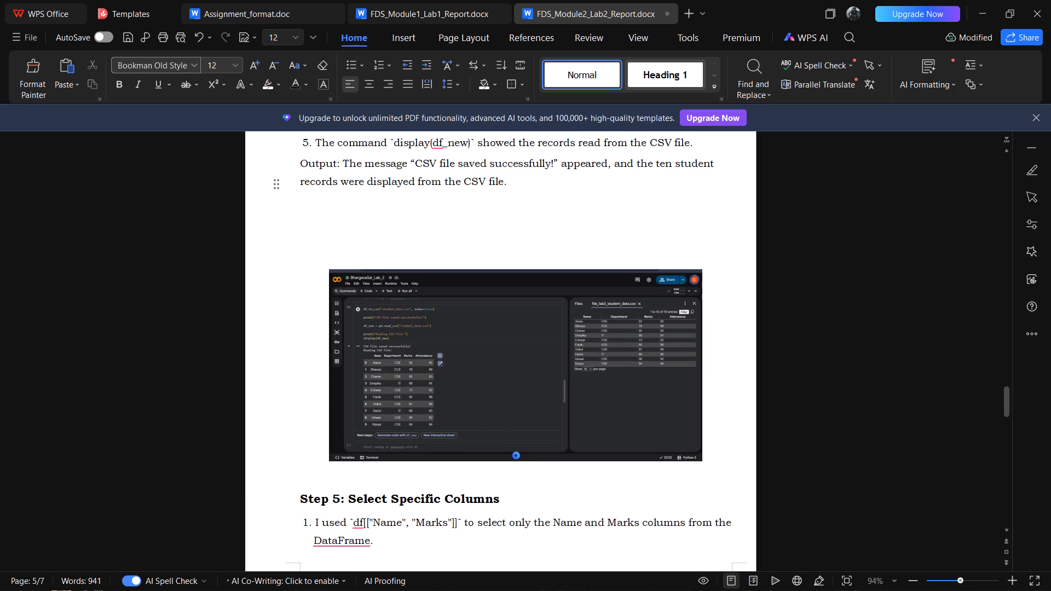
pyautogui.press('Delete')
pyautogui.press('Delete')
pyautogui.press('Delete')
pyautogui.press('Delete')
# Enlarge the Step 4 screenshot proportionally to about 3.43 in high by 6.65 in wide.
pyautogui.click(557, 254)
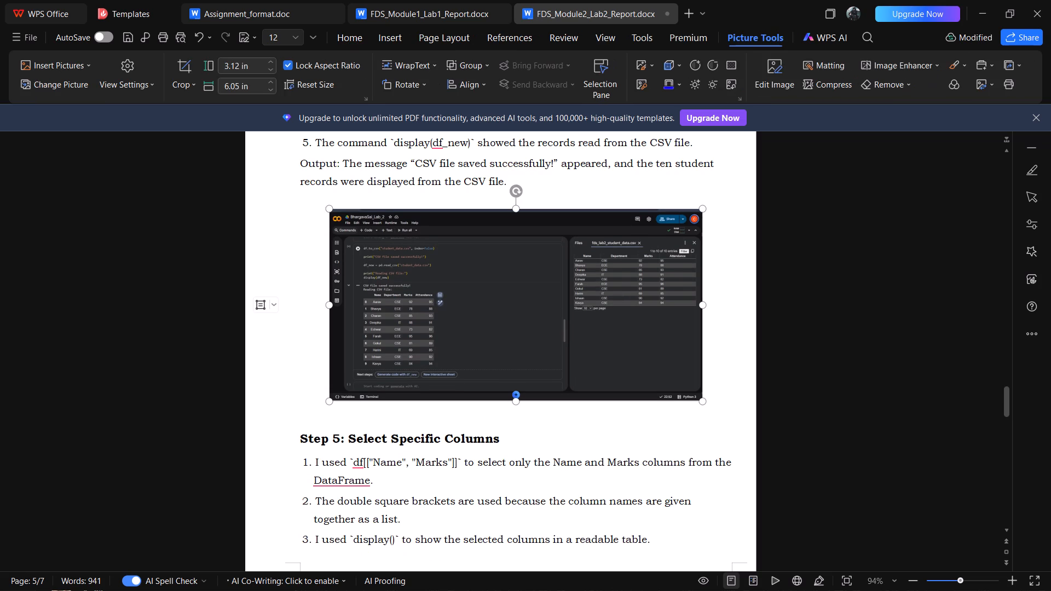
pyautogui.moveTo(700, 399); pyautogui.dragTo(704, 418)
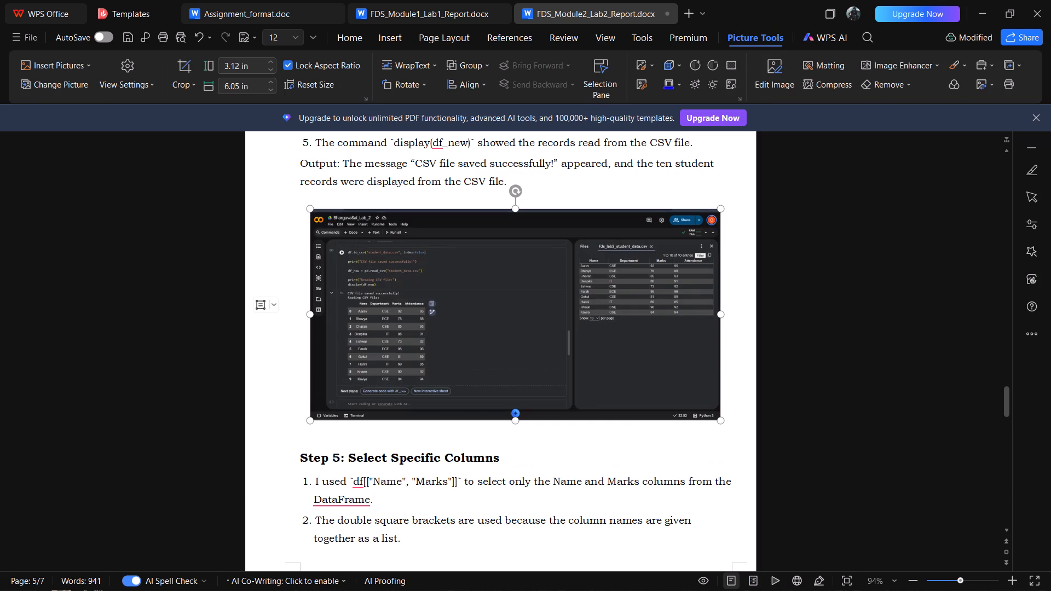
# Insert five blank lines before the "Step 5: Select Specific Columns" heading so it starts on the sixth page.
pyautogui.scroll(-1, 613, 447)
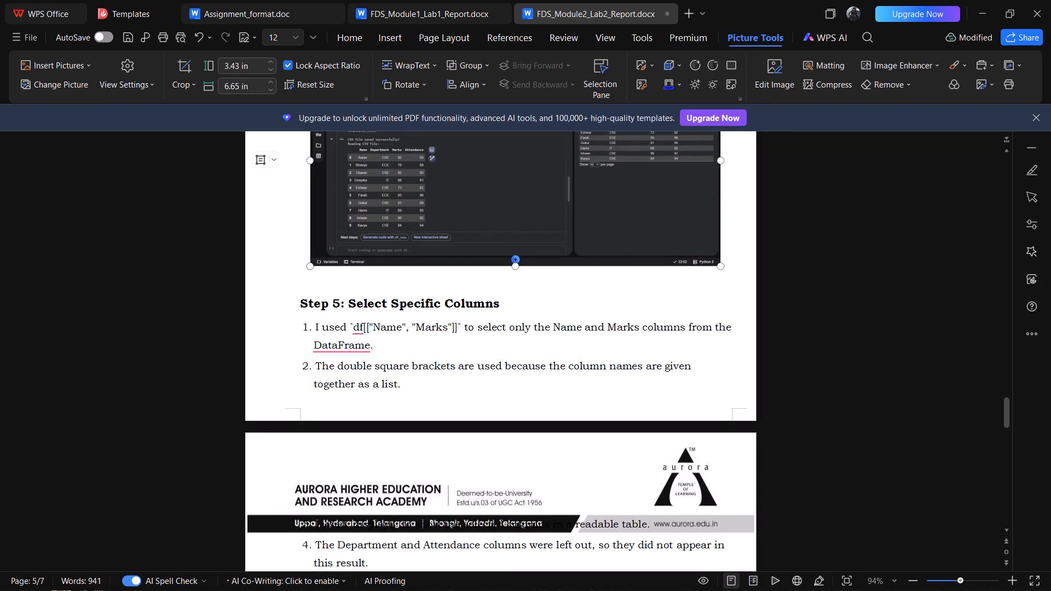
pyautogui.click(300, 303)
pyautogui.press('\\')
pyautogui.press('Return')
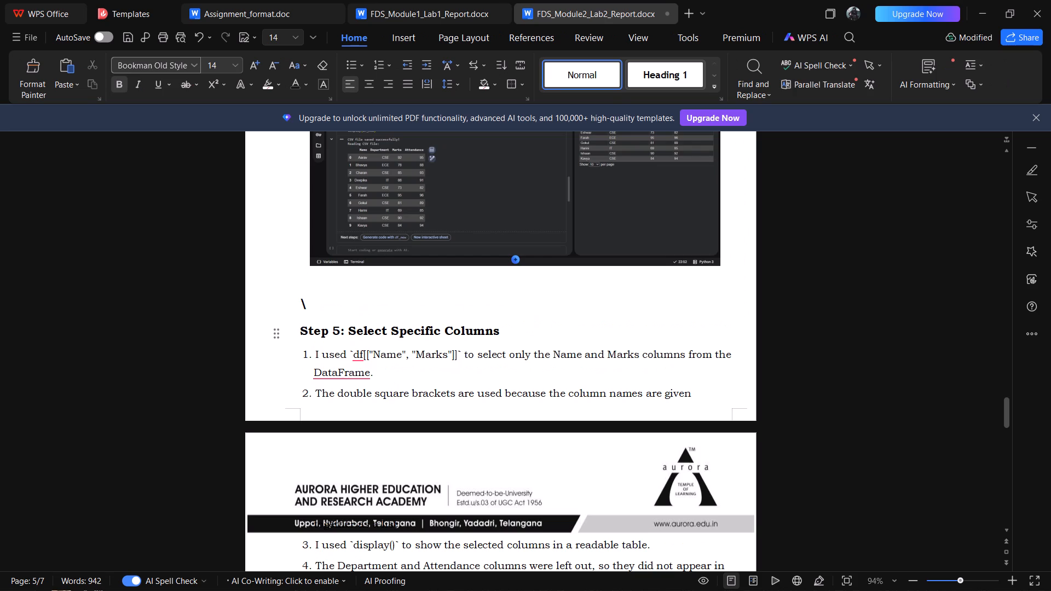
pyautogui.press('Left')
pyautogui.press('BackSpace')
pyautogui.press('Return')
pyautogui.press('Return')
pyautogui.press('Return')
pyautogui.press('Return')
# Enlarge the Step 5 screenshot proportionally to about 3.49 in high by 6.89 in wide.
pyautogui.scroll(-3, 300, 303)
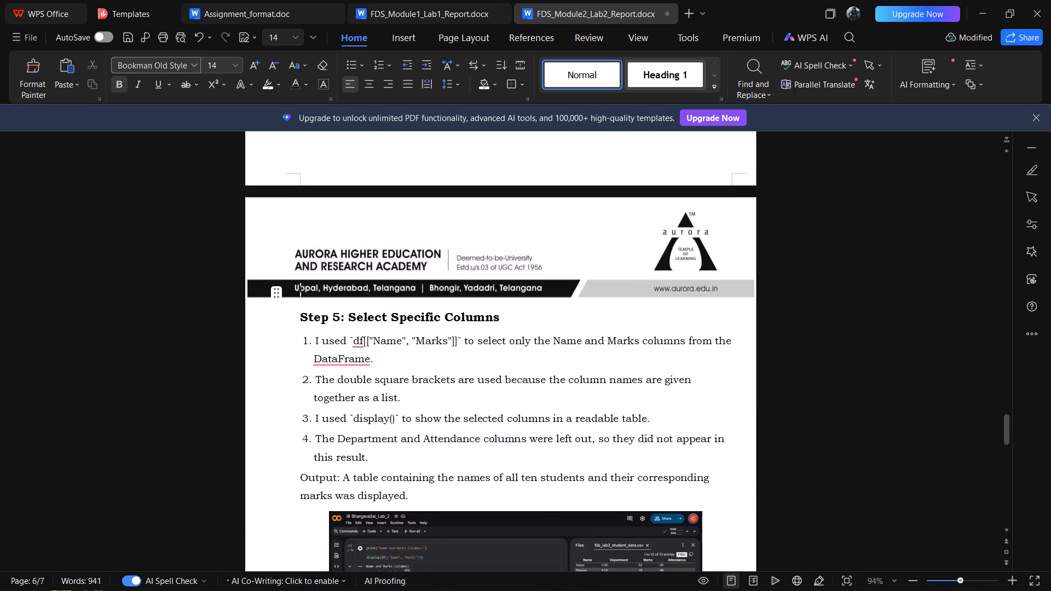
pyautogui.scroll(-6, 300, 303)
pyautogui.click(535, 297)
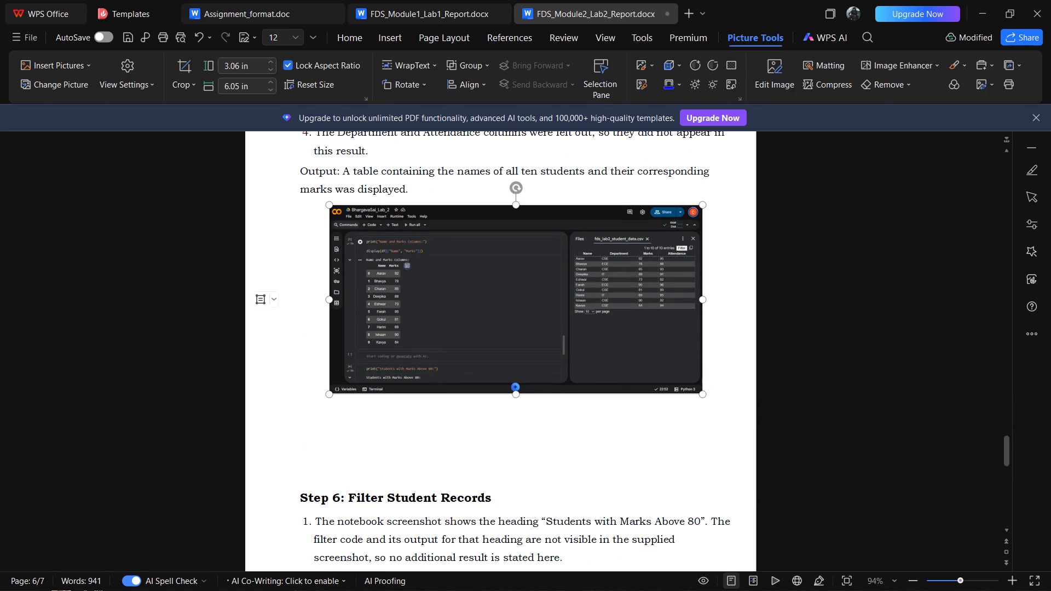
pyautogui.moveTo(704, 394); pyautogui.dragTo(654, 416)
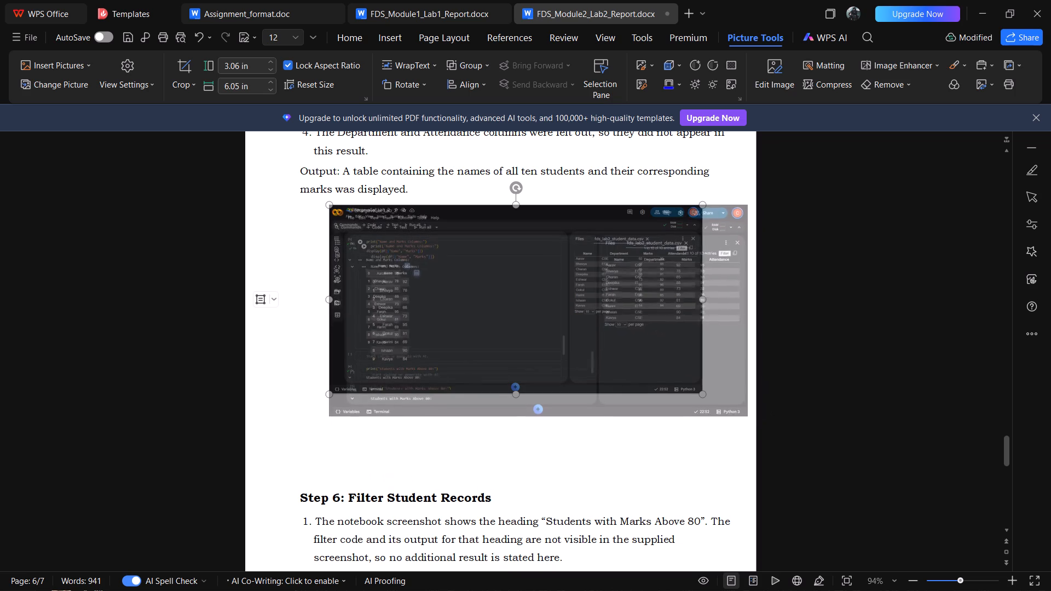
pyautogui.moveTo(654, 416); pyautogui.dragTo(654, 415)
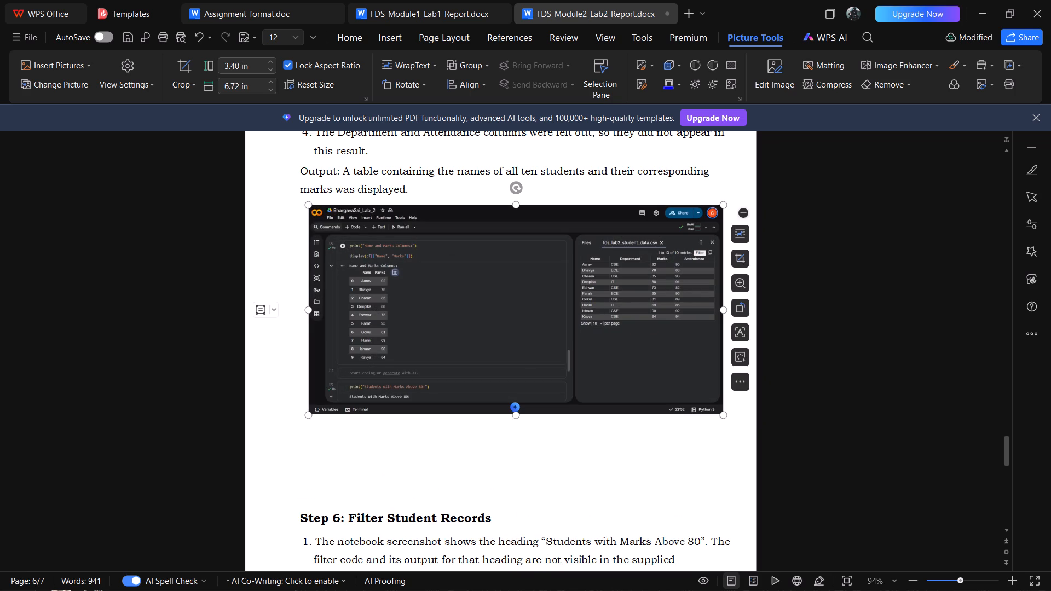
pyautogui.click(721, 412)
pyautogui.moveTo(721, 412); pyautogui.dragTo(730, 421)
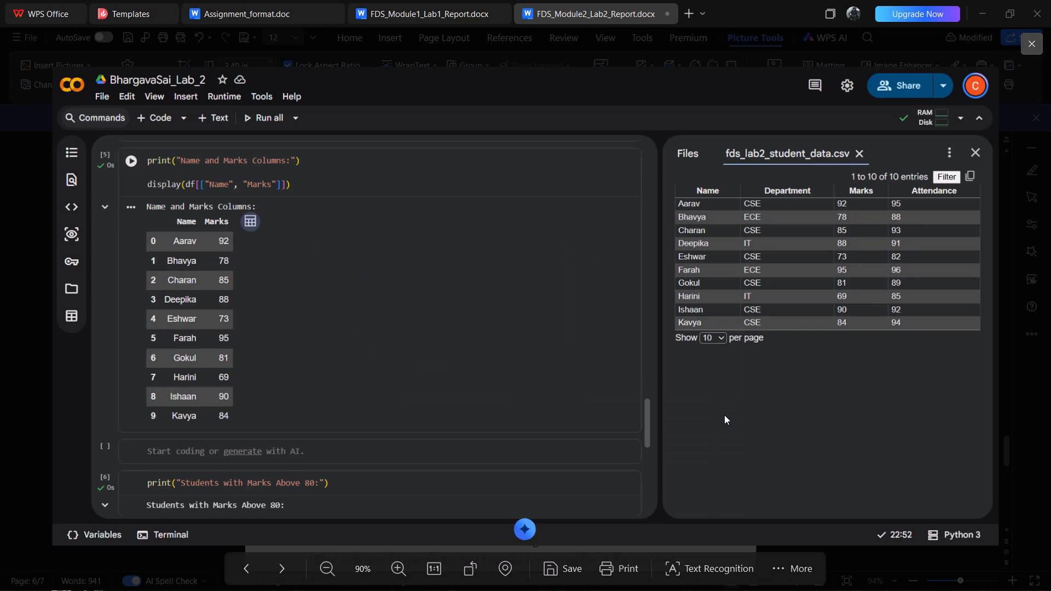
pyautogui.press('Escape')
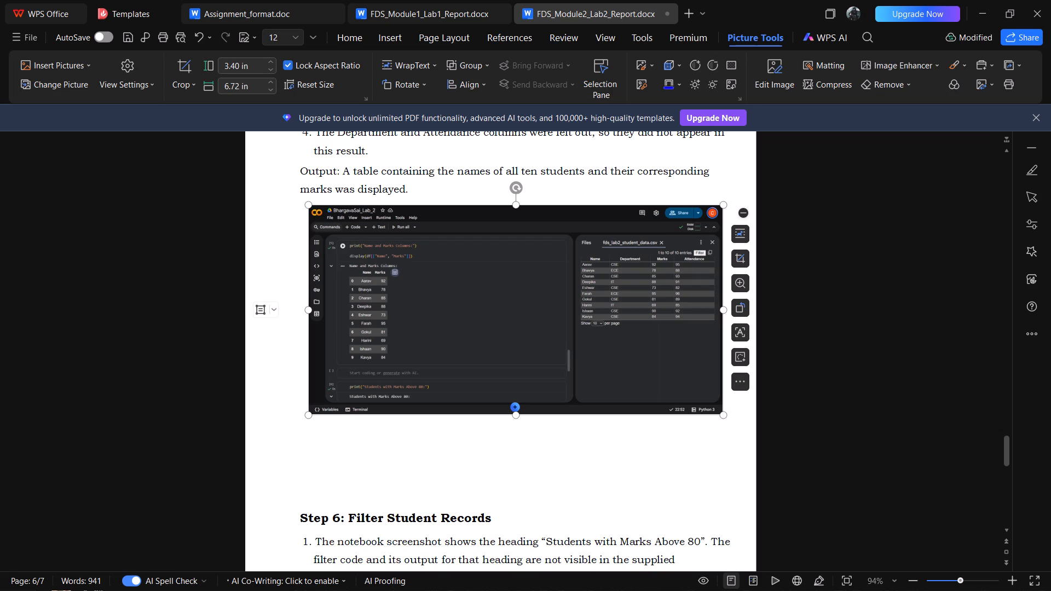
pyautogui.moveTo(720, 415); pyautogui.dragTo(730, 420)
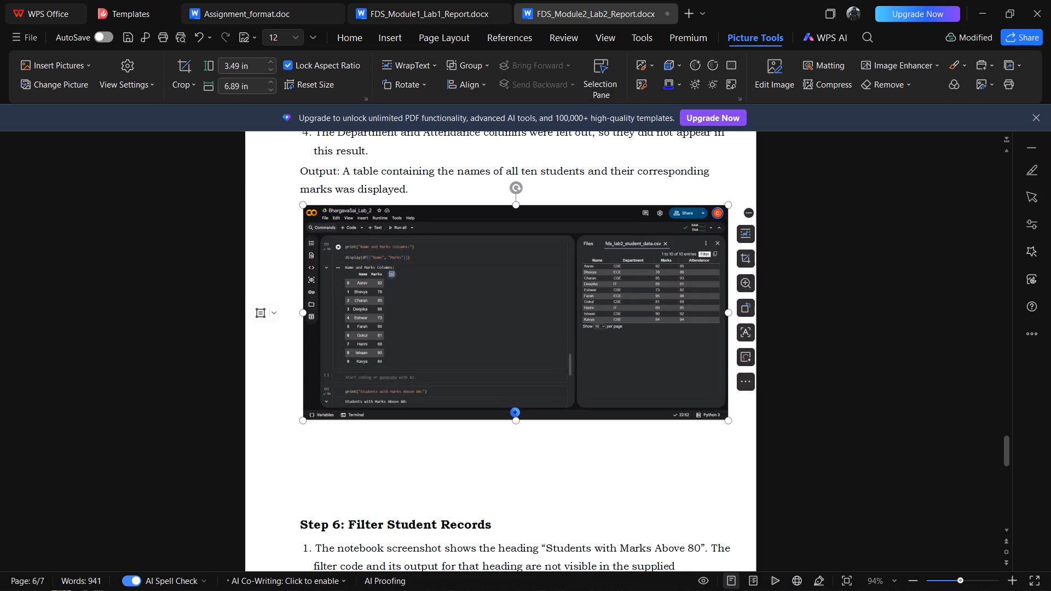
# Insert six blank lines before the "Step 6: Filter Student Records" heading so it starts on the seventh page.
pyautogui.scroll(-1, 704, 460)
pyautogui.click(468, 402)
pyautogui.press('Return')
pyautogui.press('Return')
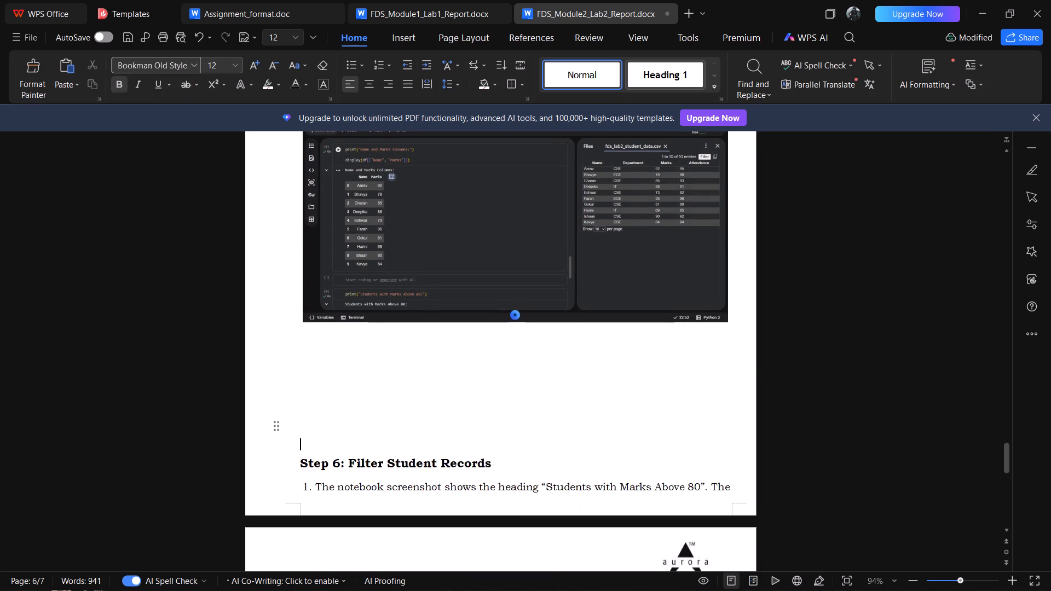
pyautogui.press('Return')
pyautogui.press('Return')
pyautogui.press('Return')
pyautogui.press('Return')
pyautogui.scroll(-3, 468, 402)
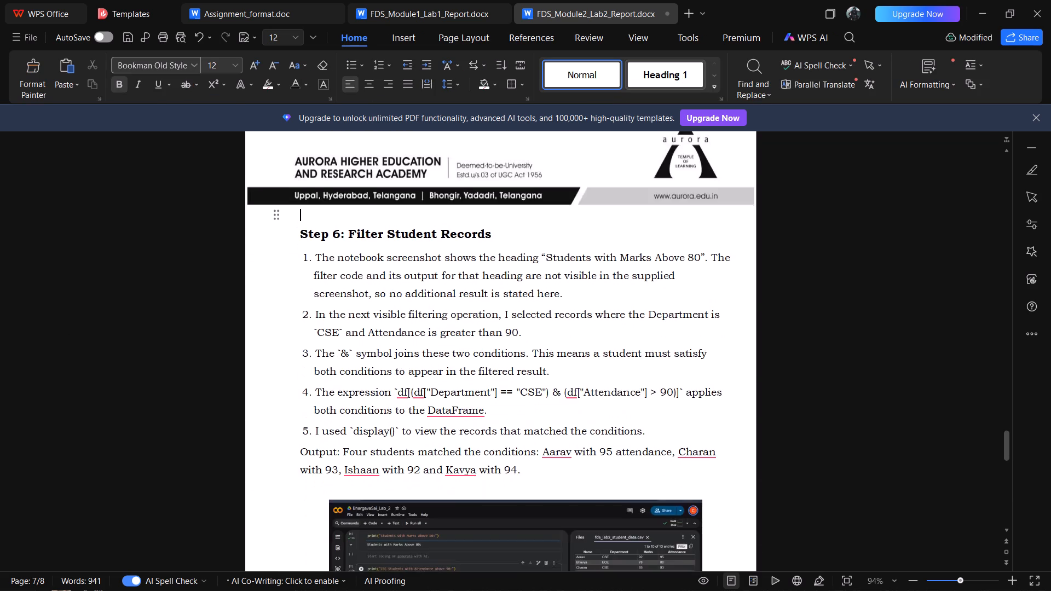
# Delete the blank line between the Result heading and its paragraph.
pyautogui.scroll(-4, 468, 402)
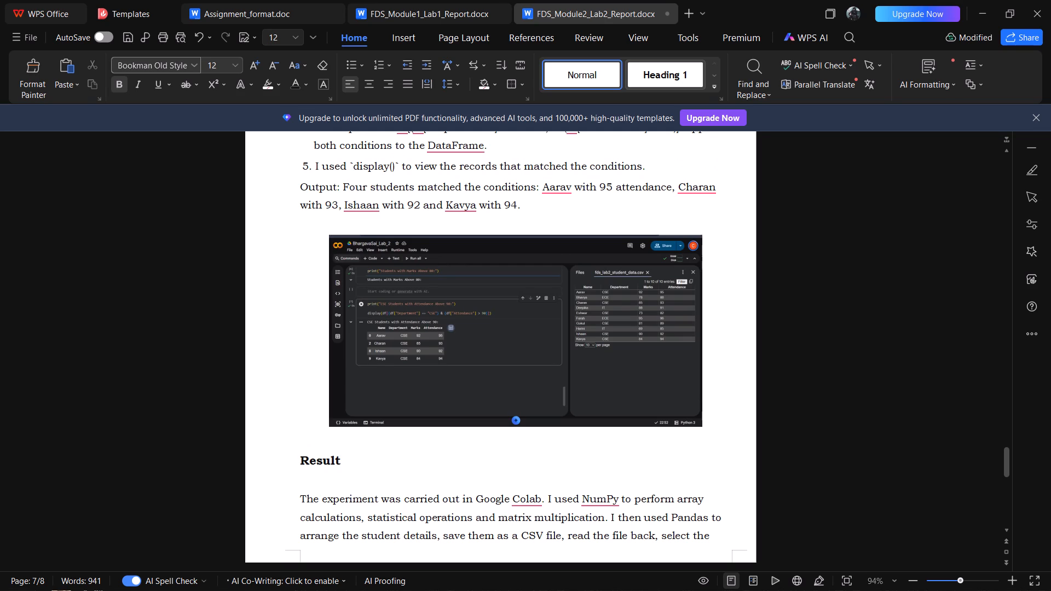
pyautogui.scroll(-3, 468, 402)
pyautogui.scroll(1, 468, 402)
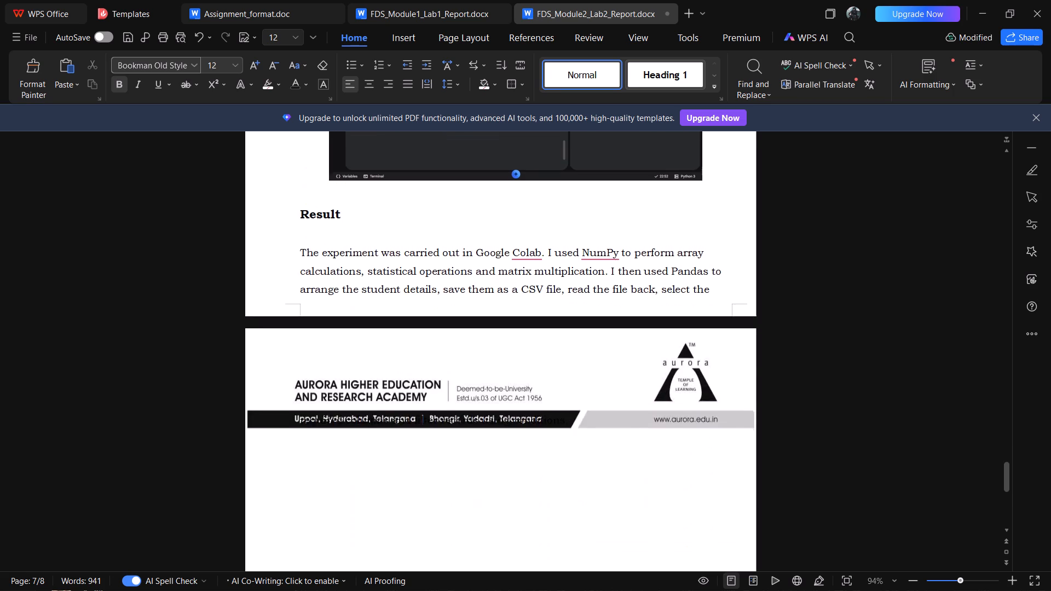
pyautogui.scroll(1, 468, 402)
pyautogui.scroll(-3, 468, 402)
pyautogui.scroll(1, 468, 402)
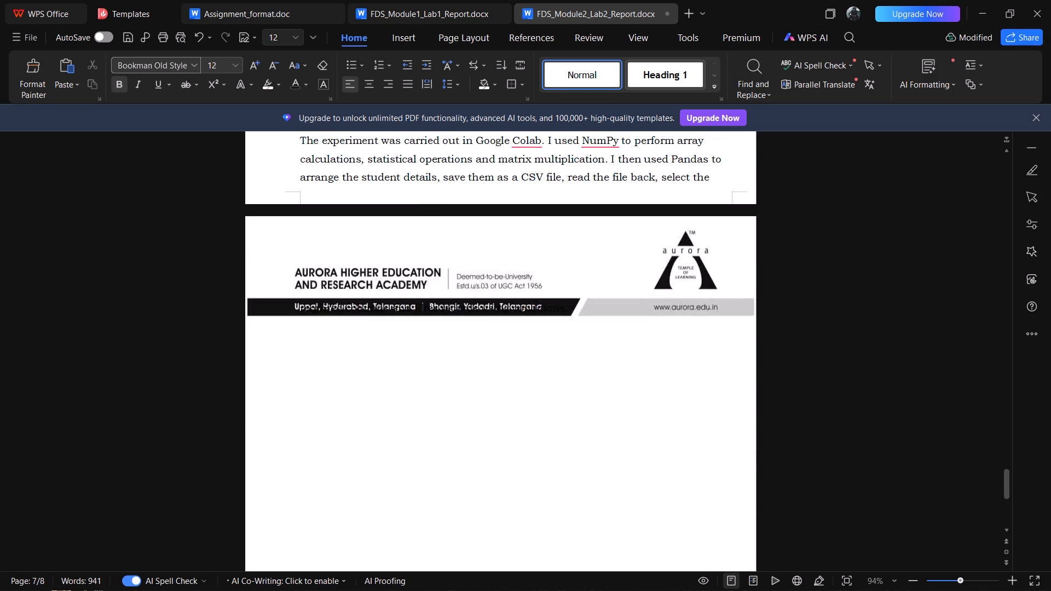
pyautogui.scroll(2, 468, 402)
pyautogui.click(354, 344)
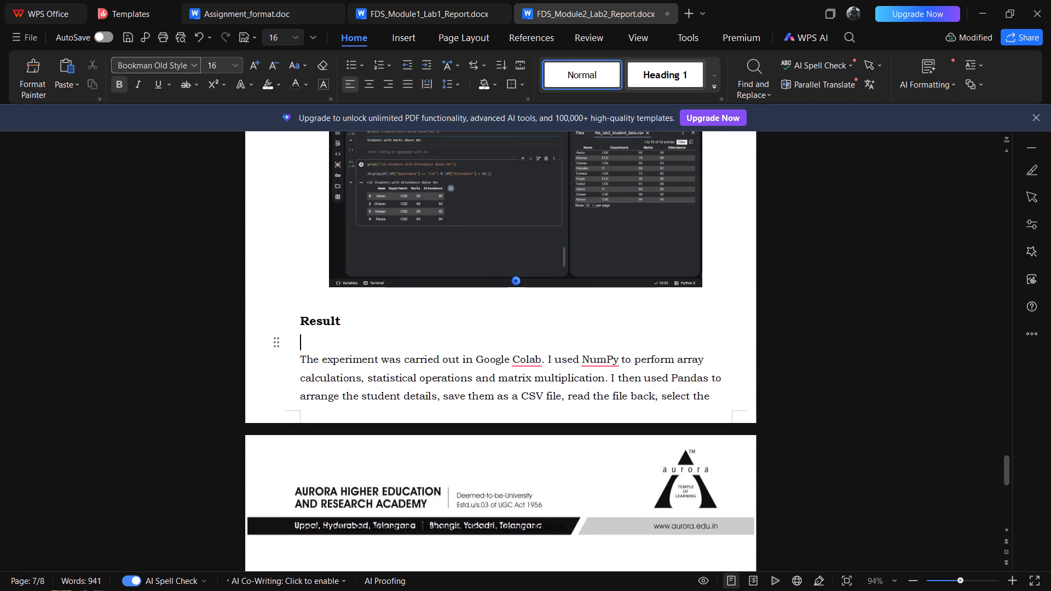
pyautogui.press('BackSpace')
# Delete the blank lines directly above and below the Step 6 screenshot so the Result section fits on the seventh page.
pyautogui.scroll(3, 354, 344)
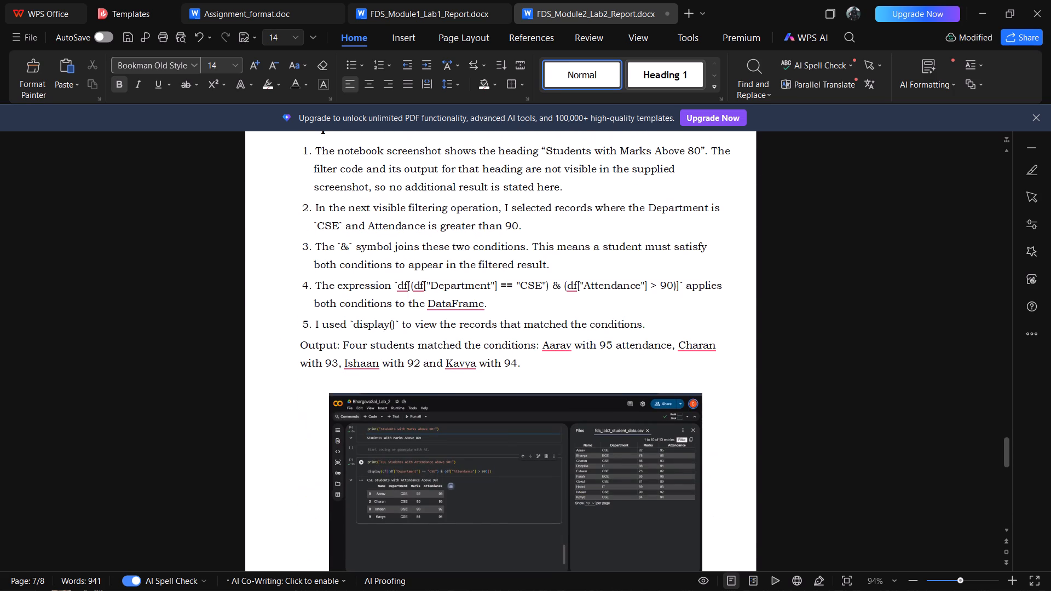
pyautogui.click(446, 403)
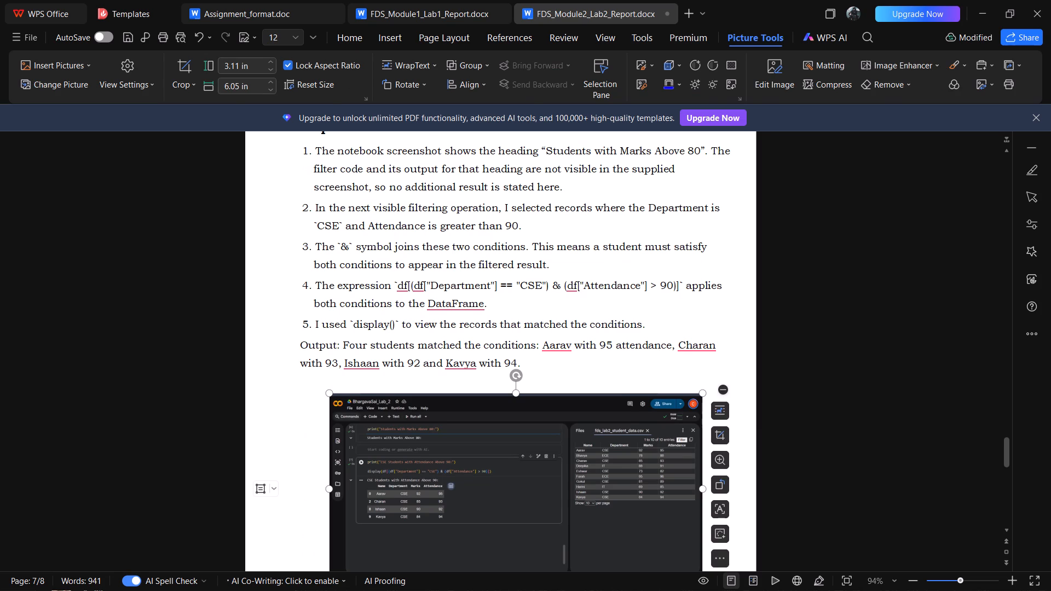
pyautogui.click(556, 361)
pyautogui.press('Delete')
pyautogui.scroll(-3, 556, 361)
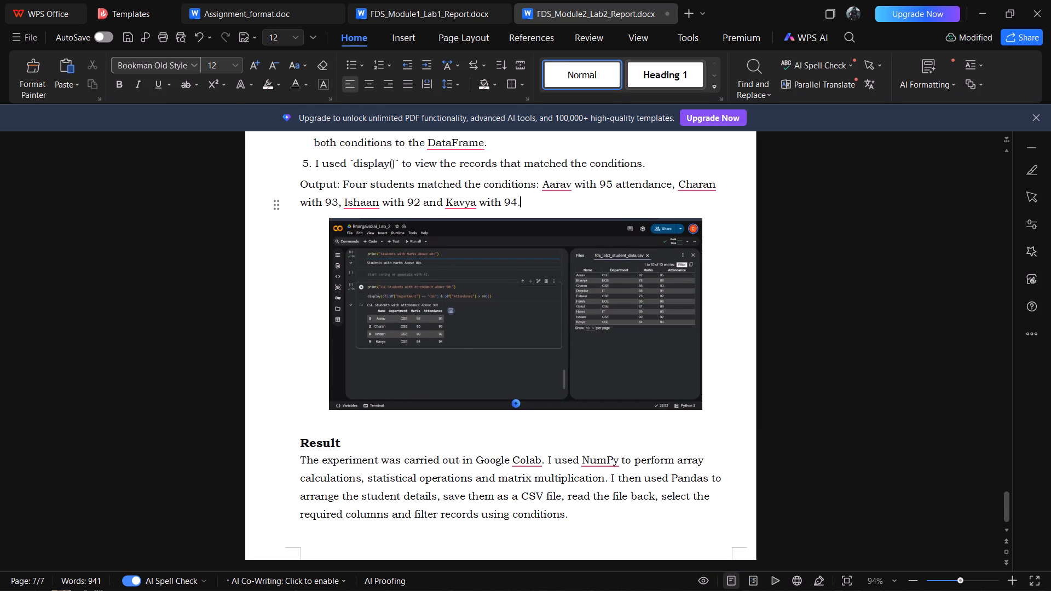
pyautogui.click(733, 386)
pyautogui.press('Delete')
# Review the page layout of the whole report from the Result section back to the title table on the first page.
pyautogui.scroll(-2, 733, 386)
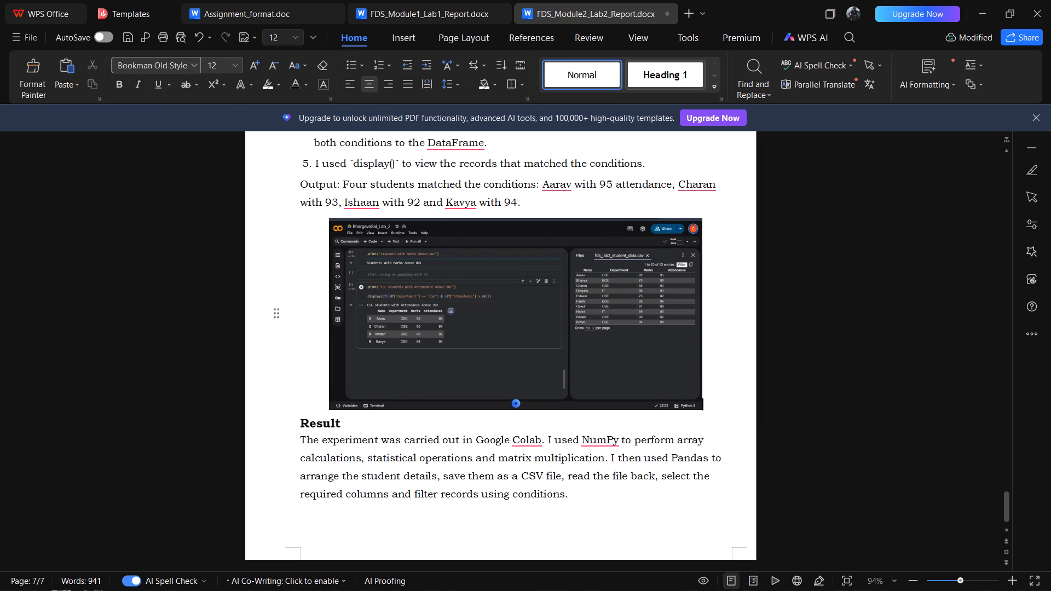
pyautogui.scroll(-4, 733, 386)
pyautogui.click(660, 512)
pyautogui.scroll(-3, 660, 512)
pyautogui.scroll(4, 660, 512)
pyautogui.scroll(-2, 660, 512)
pyautogui.scroll(6, 660, 512)
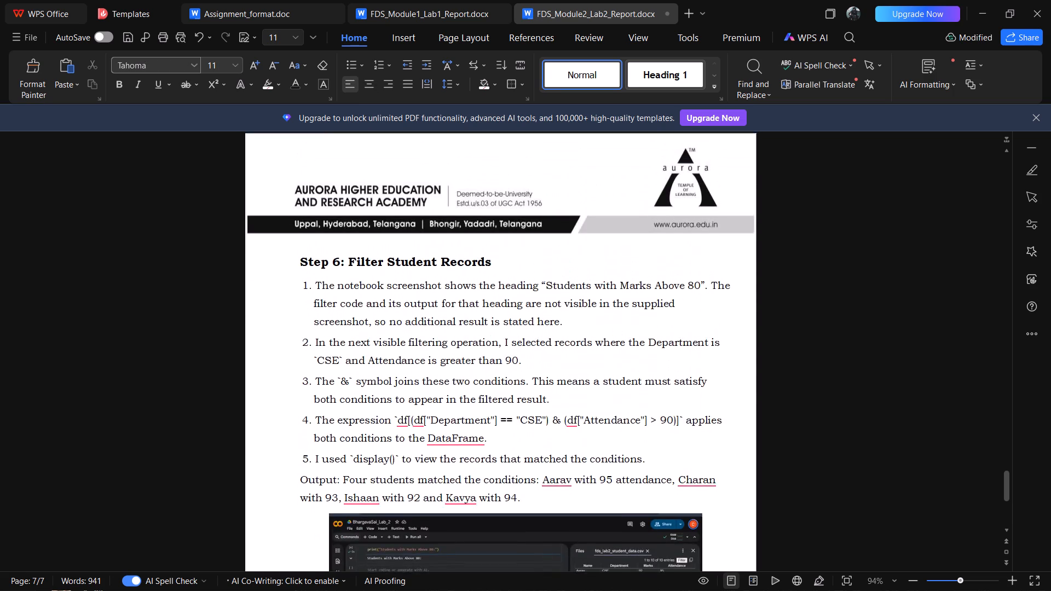
pyautogui.scroll(9, 660, 512)
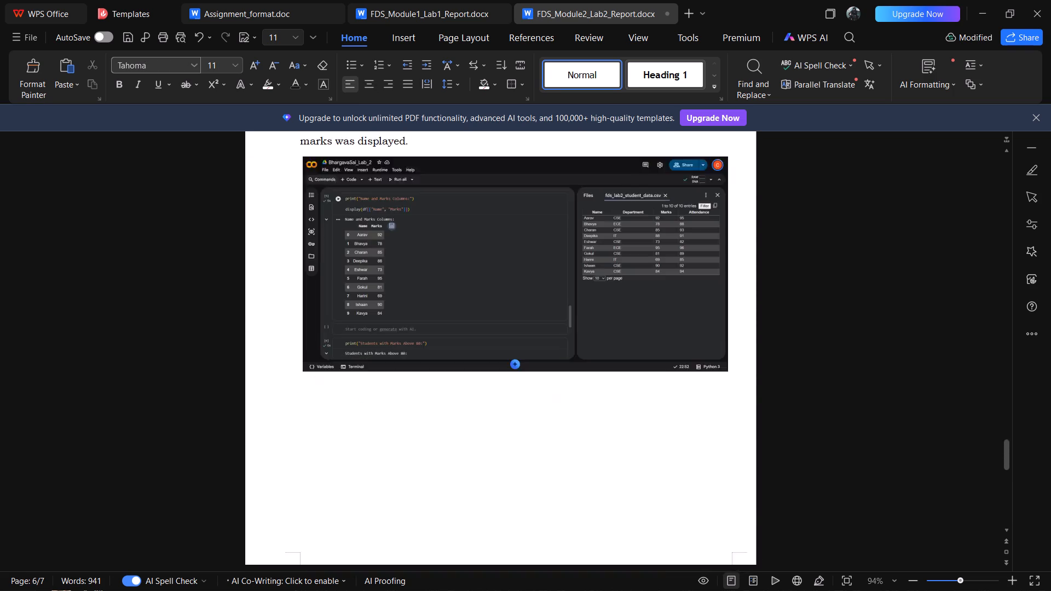
pyautogui.scroll(9, 660, 512)
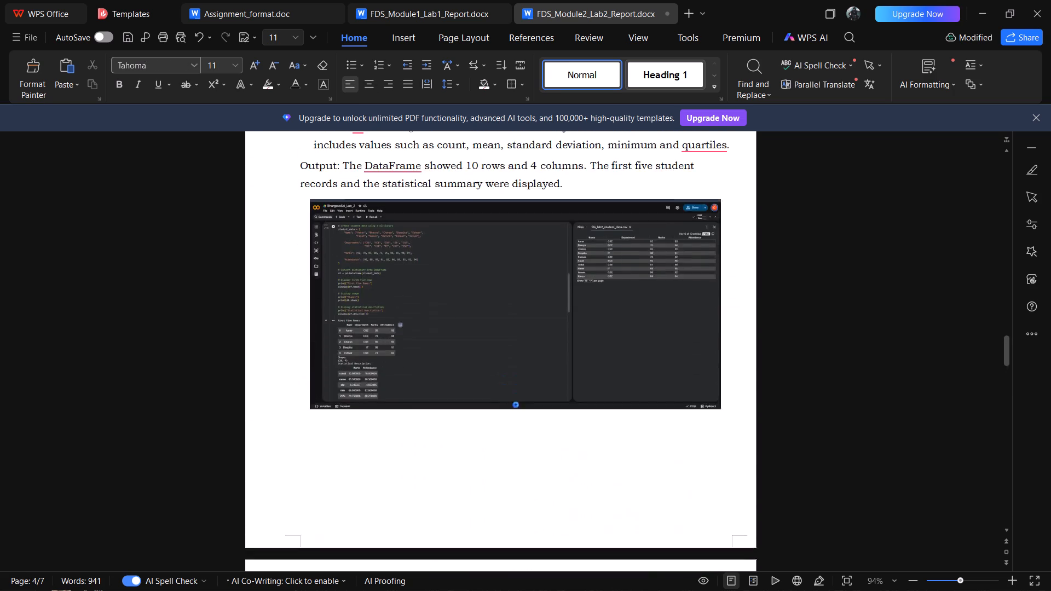
pyautogui.scroll(8, 660, 512)
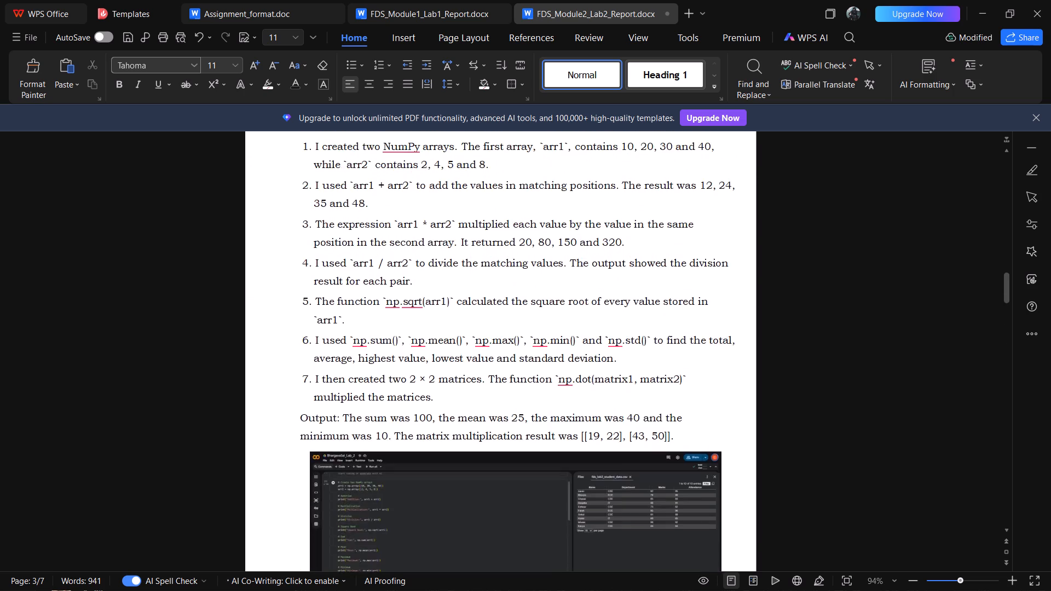
pyautogui.scroll(12, 660, 512)
pyautogui.scroll(-3, 660, 512)
pyautogui.scroll(1, 660, 512)
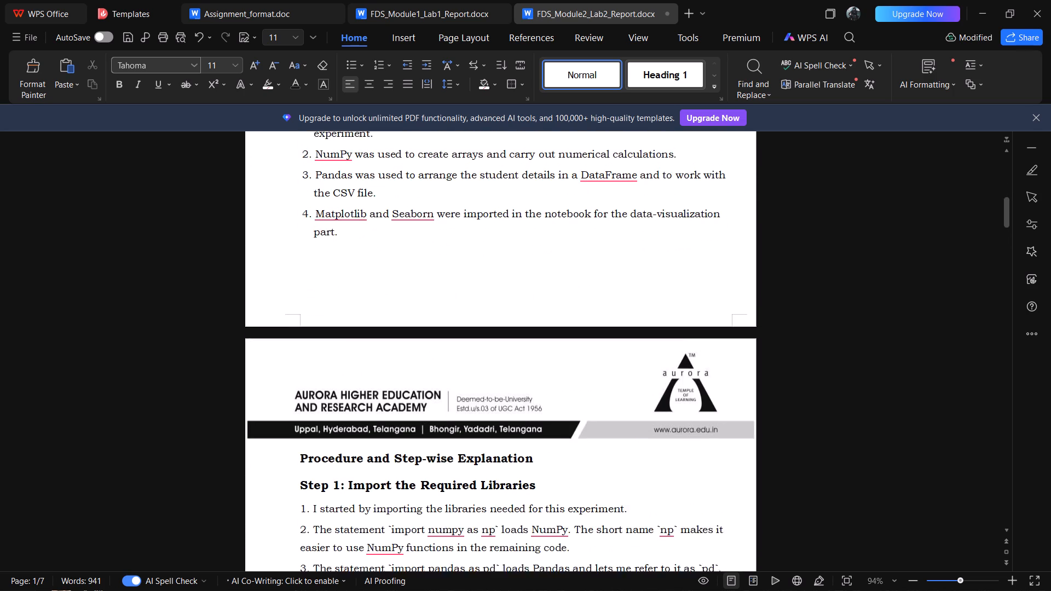
pyautogui.scroll(5, 660, 512)
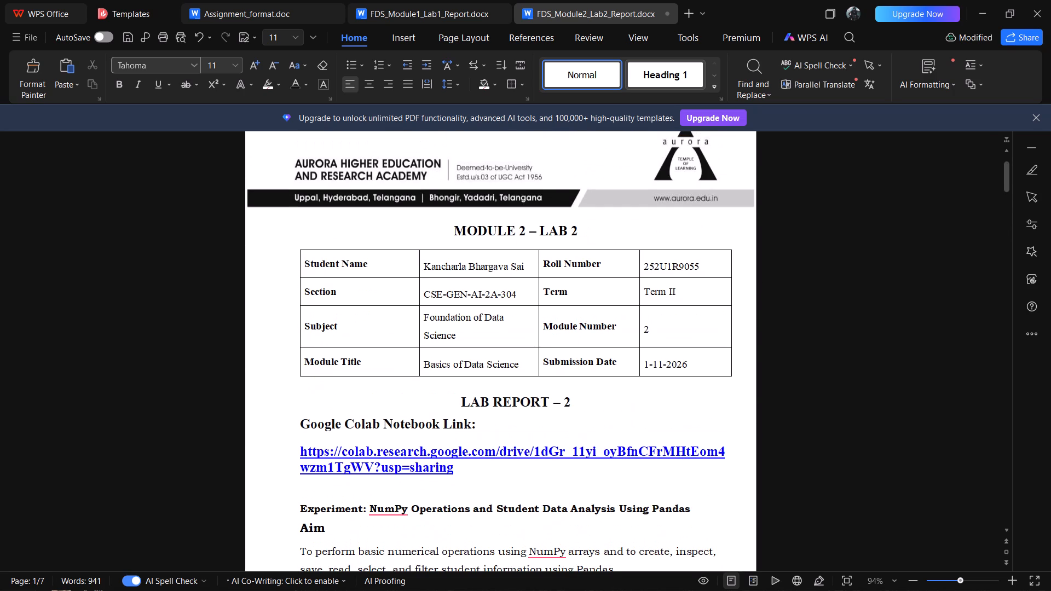
# Save the lab report document.
pyautogui.click(133, 40)
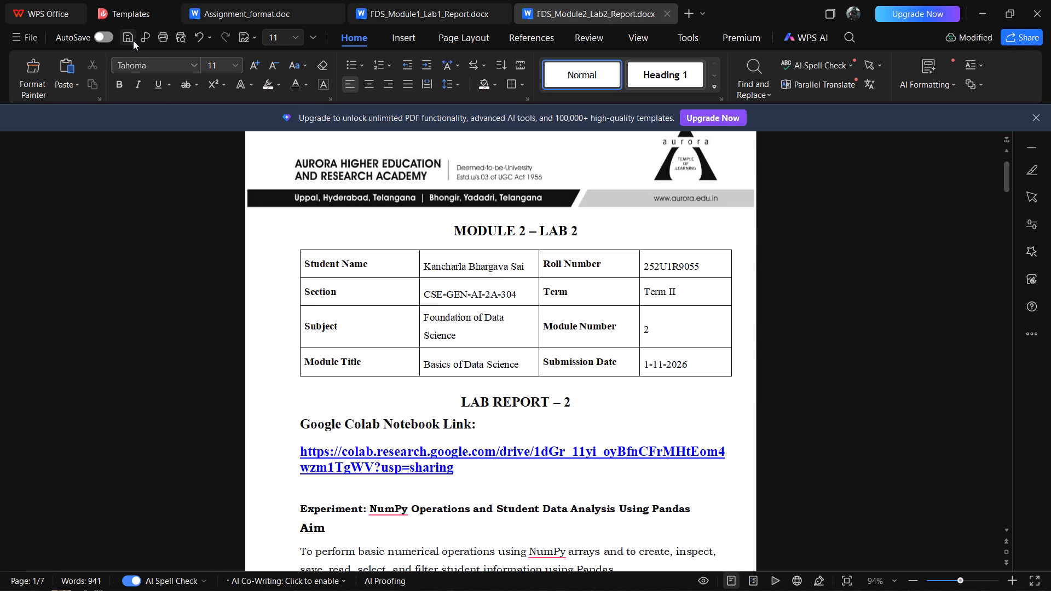
pyautogui.doubleClick(133, 40)
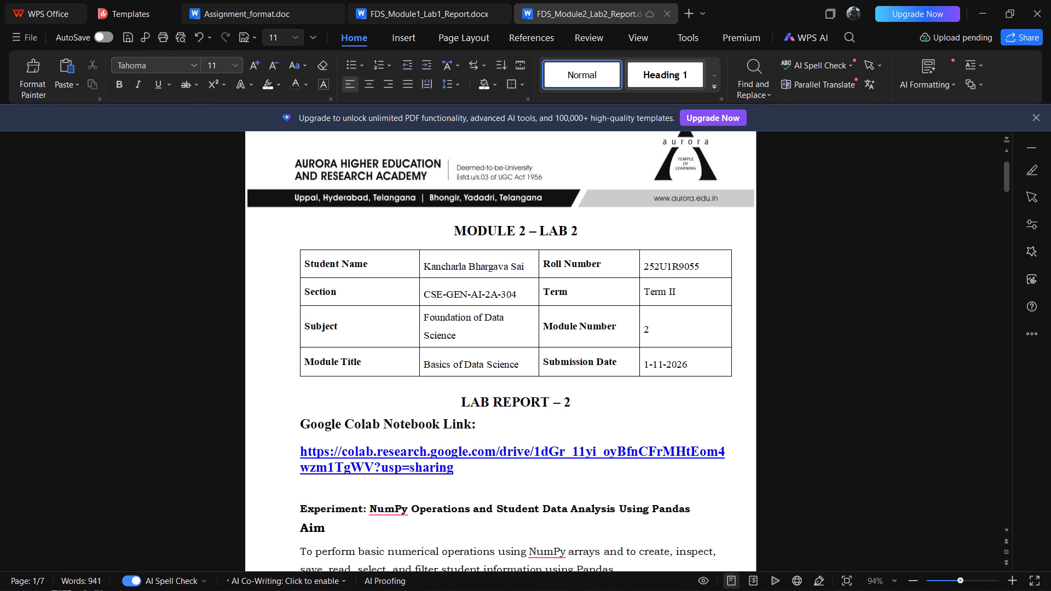
# Review the whole report's page layout from the title table through Steps 1 to 6 to the Result section and back.
pyautogui.scroll(-1, 209, 176)
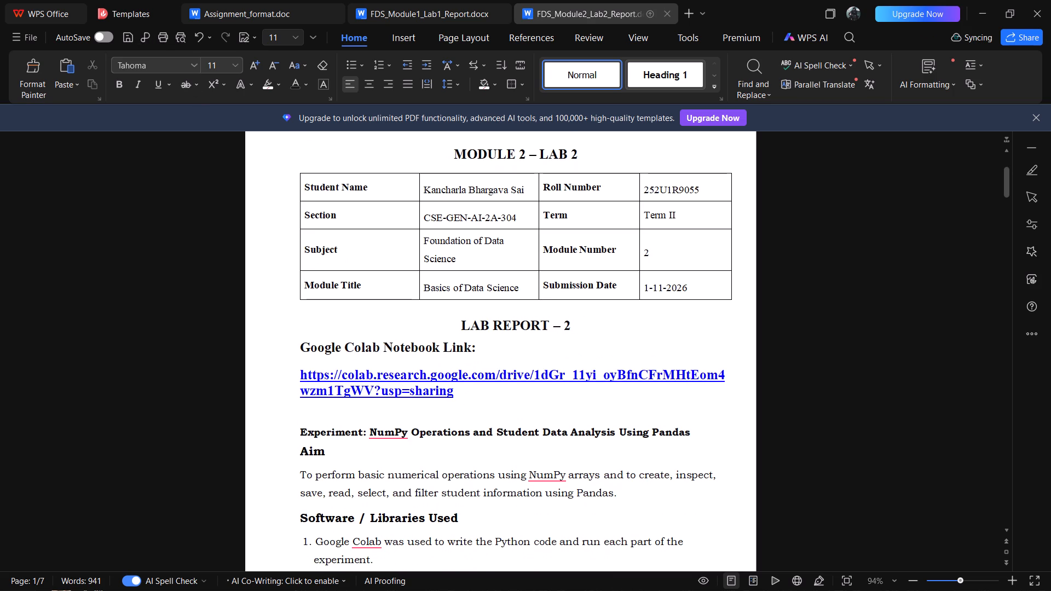
pyautogui.scroll(-1, 209, 176)
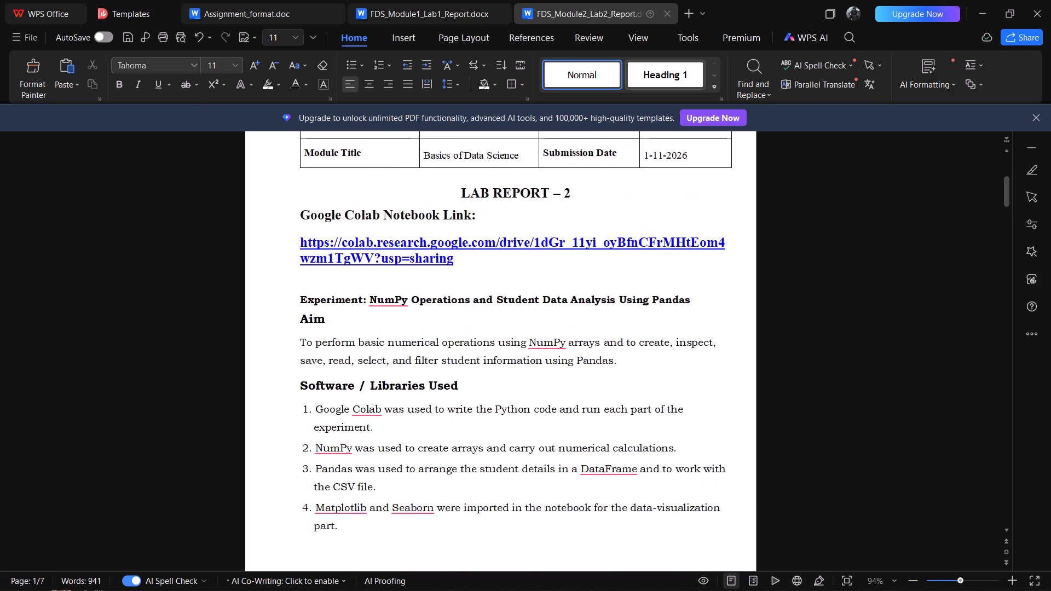
pyautogui.scroll(-9, 209, 176)
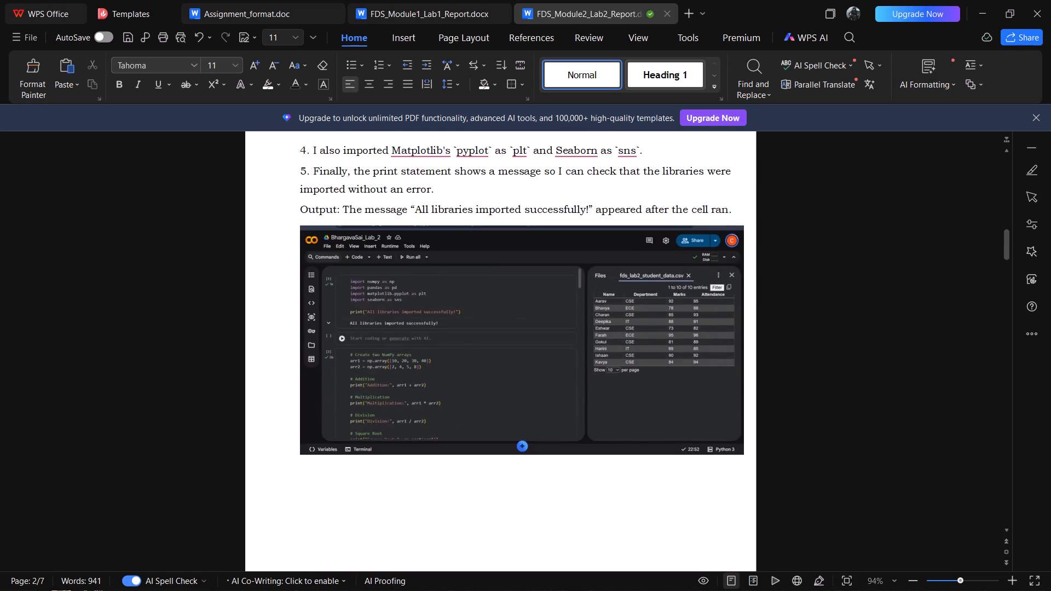
pyautogui.scroll(1, 209, 176)
pyautogui.scroll(-5, 209, 176)
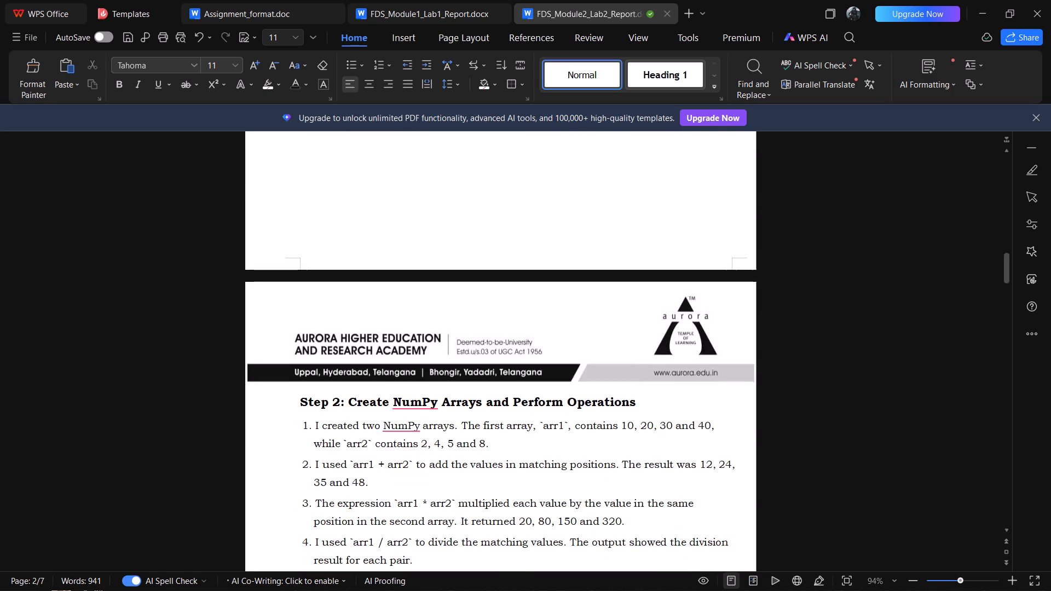
pyautogui.scroll(-10, 209, 176)
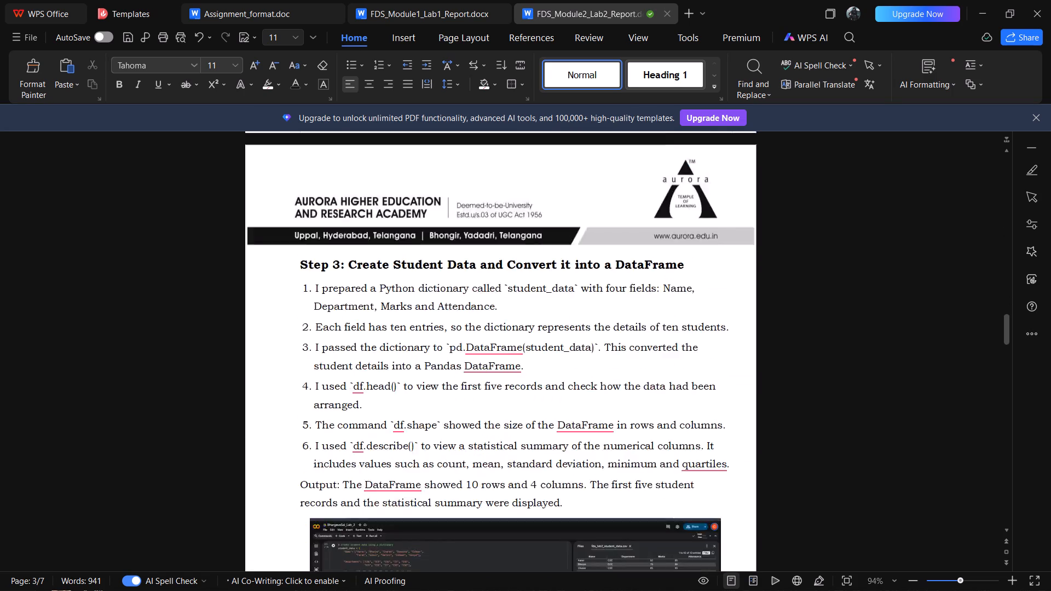
pyautogui.scroll(-13, 209, 176)
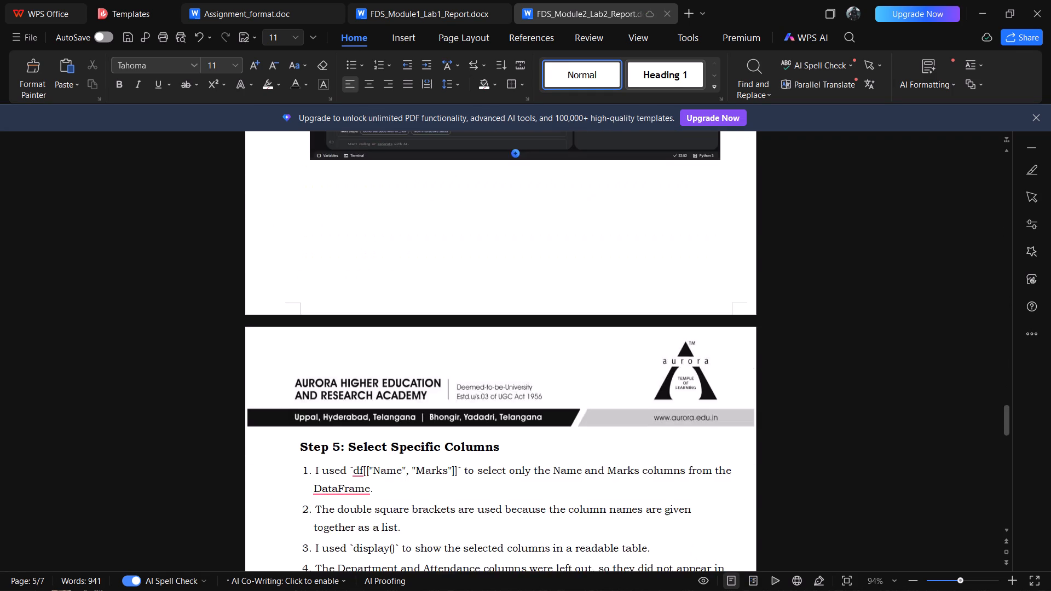
pyautogui.scroll(-16, 209, 176)
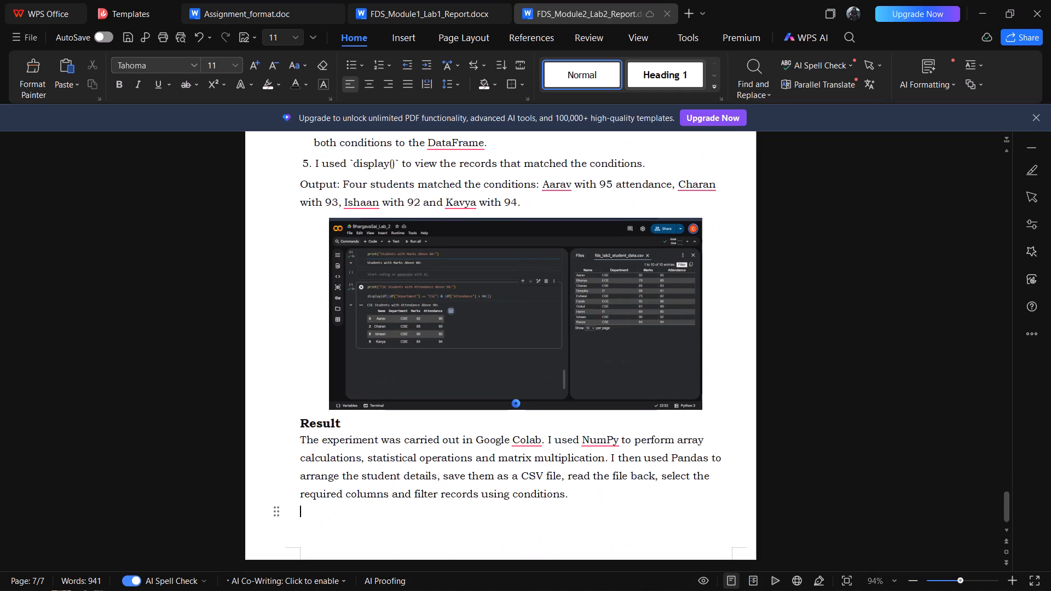
pyautogui.scroll(-3, 209, 176)
pyautogui.scroll(9, 209, 176)
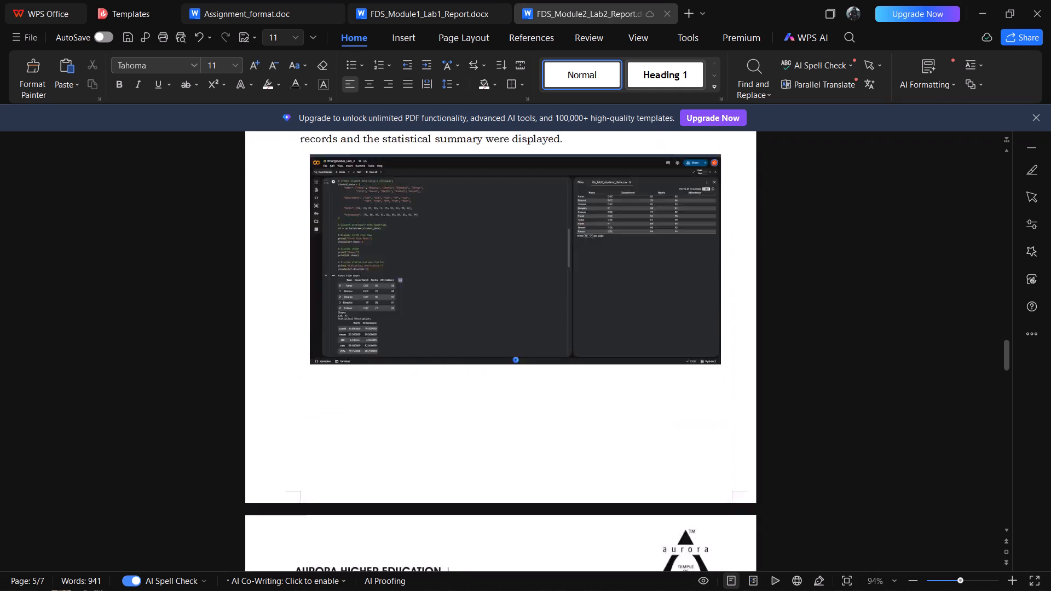
pyautogui.scroll(12, 209, 176)
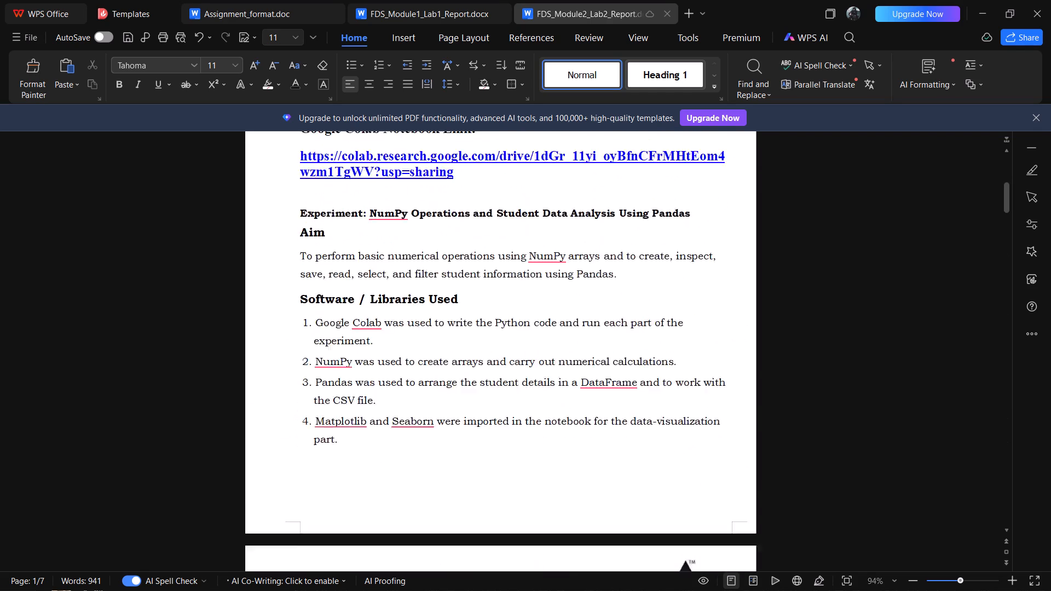
pyautogui.scroll(4, 209, 176)
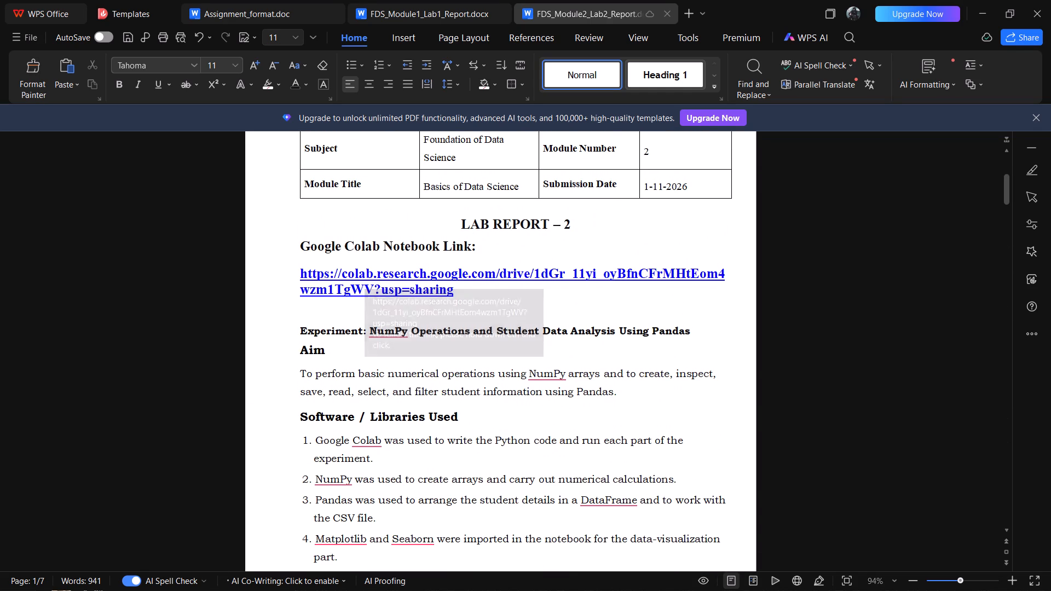
pyautogui.scroll(3, 360, 296)
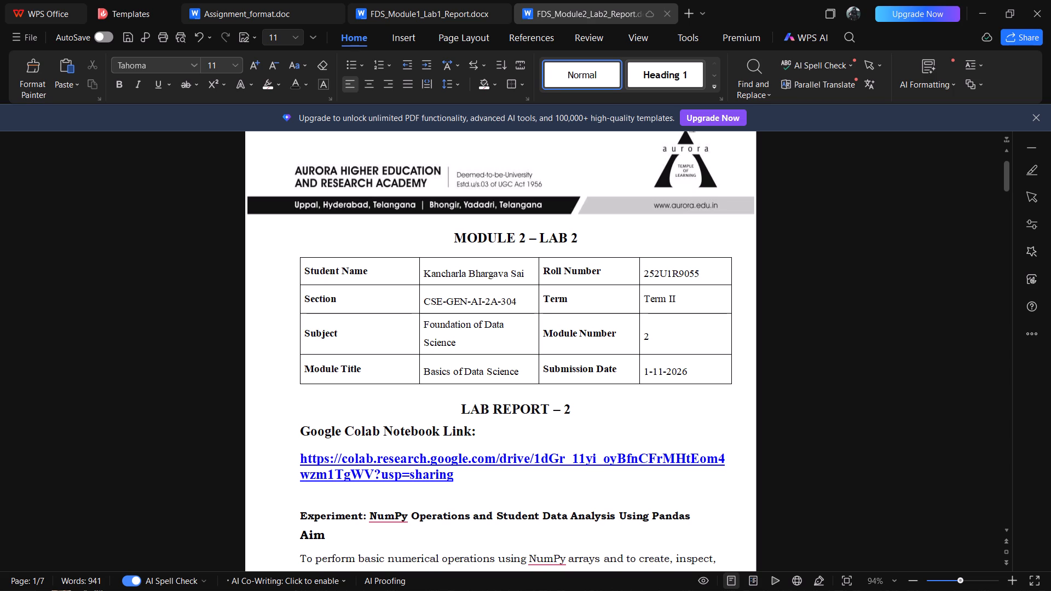
# Save the lab report document again.
pyautogui.tripleClick(131, 39)
pyautogui.tripleClick(131, 39)
pyautogui.click(131, 39)
# Export all seven pages of FDS_Module2_Lab2_Report.docx as a standard-quality PDF to the source folder, and return to the document.
pyautogui.click(244, 34)
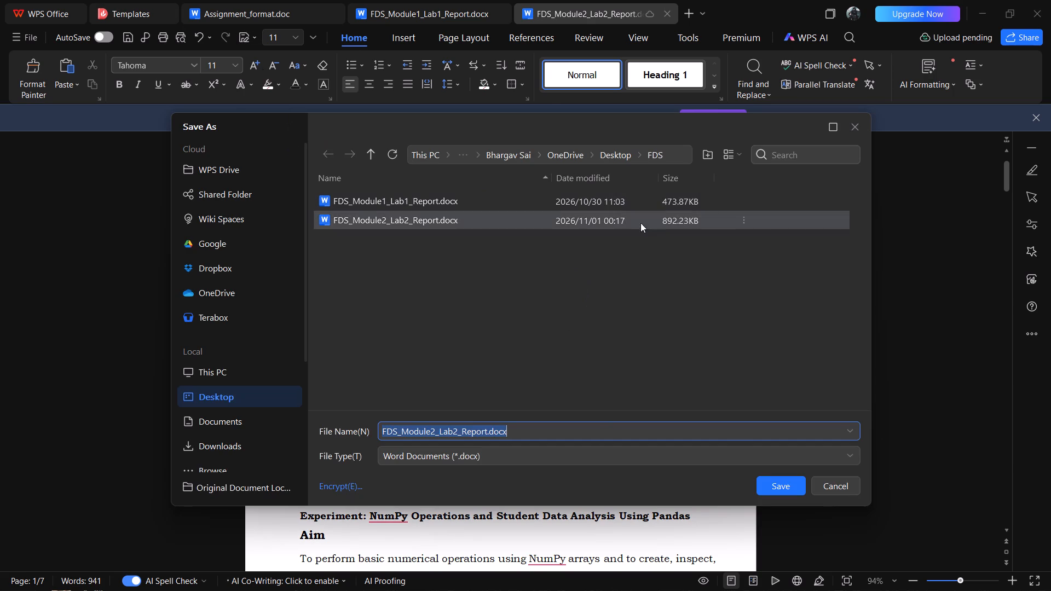
pyautogui.click(852, 124)
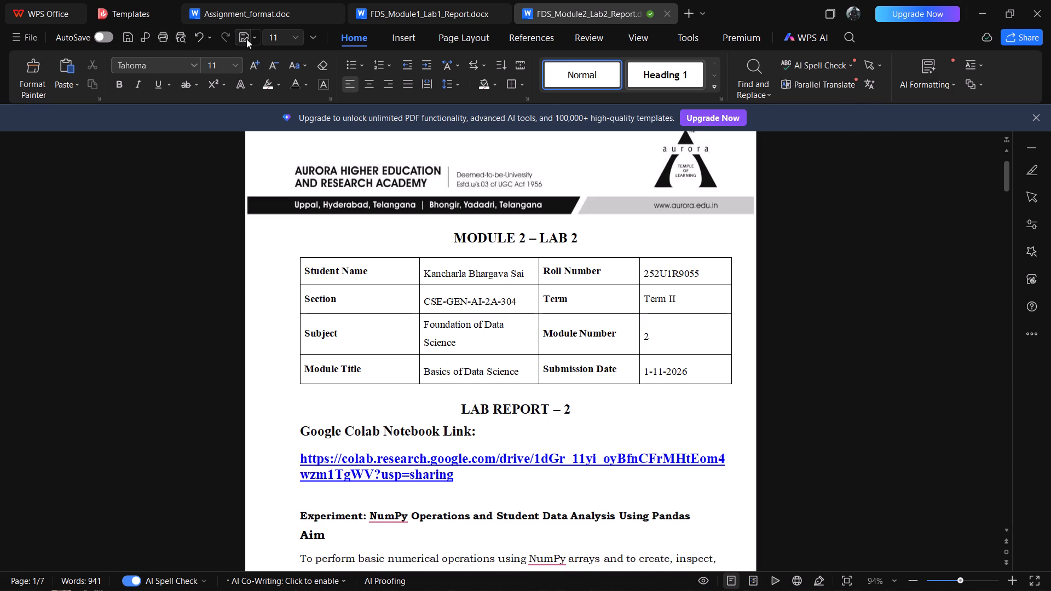
pyautogui.click(146, 37)
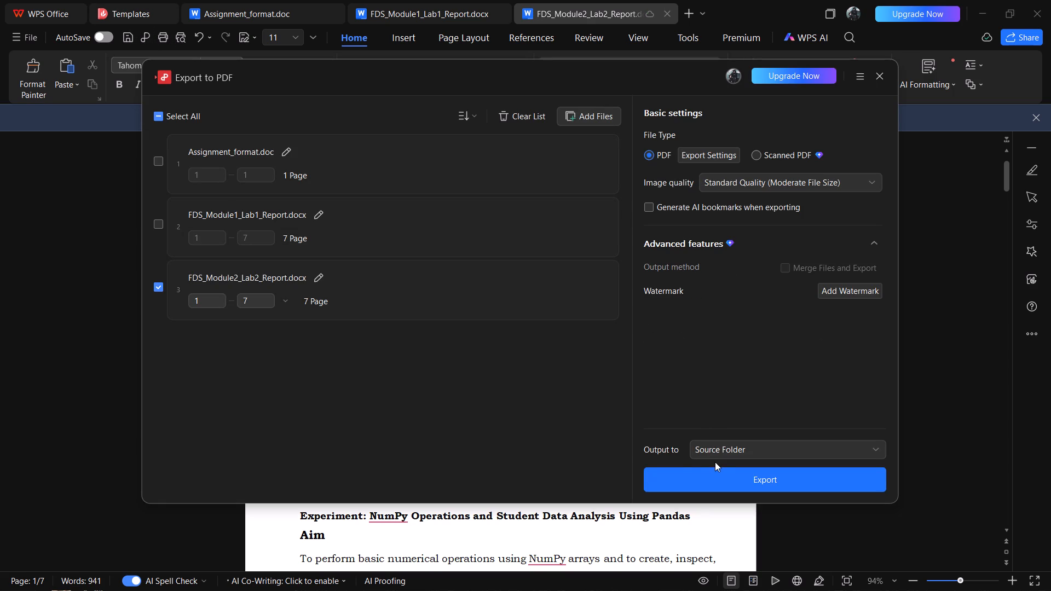
pyautogui.click(717, 475)
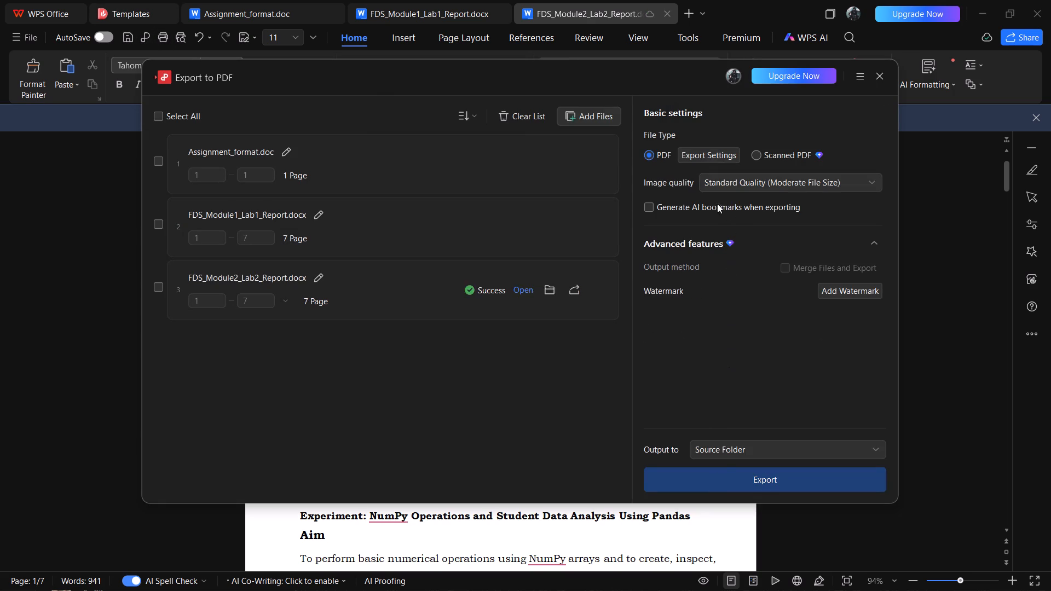
pyautogui.click(878, 82)
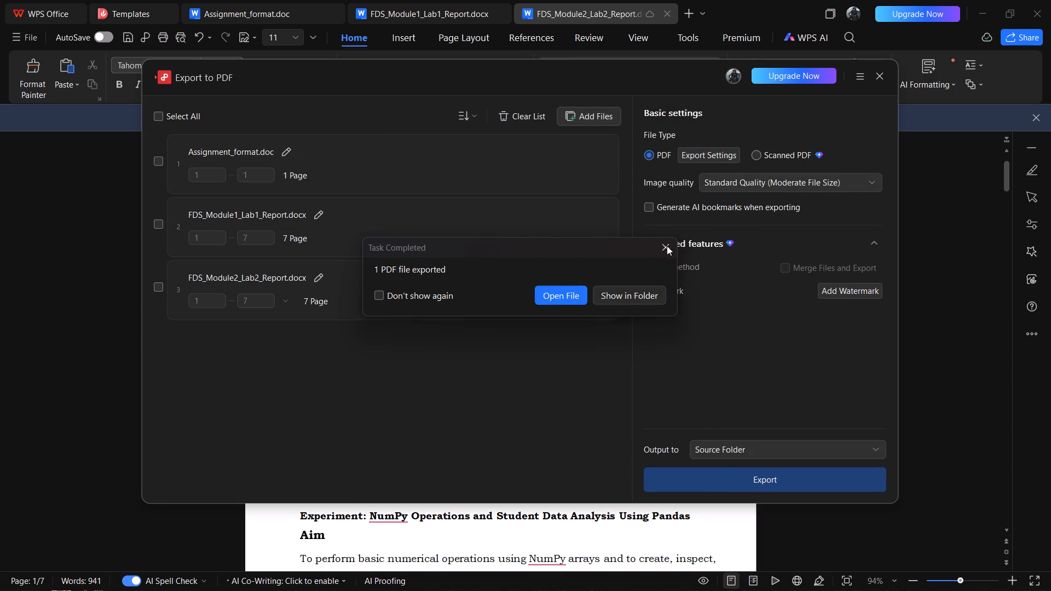
pyautogui.click(666, 242)
pyautogui.click(882, 82)
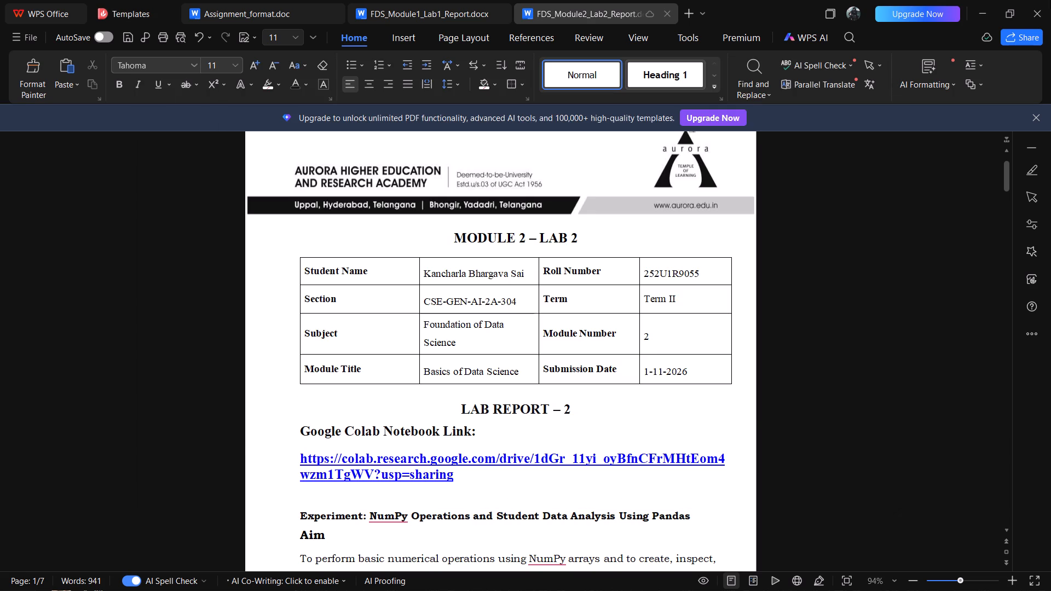
# Close WPS Office.
pyautogui.click(1050, 0)
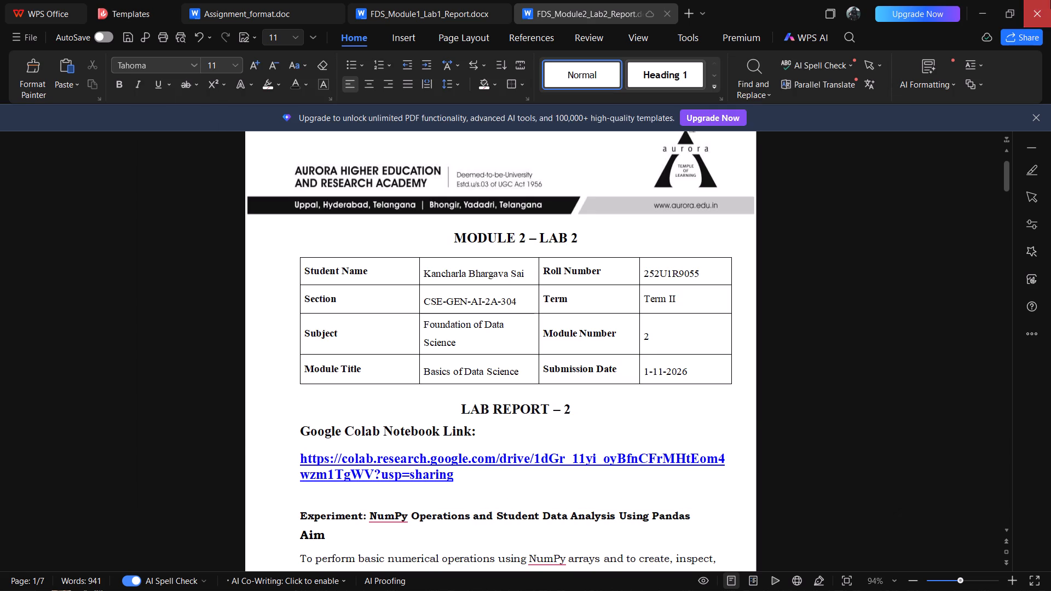
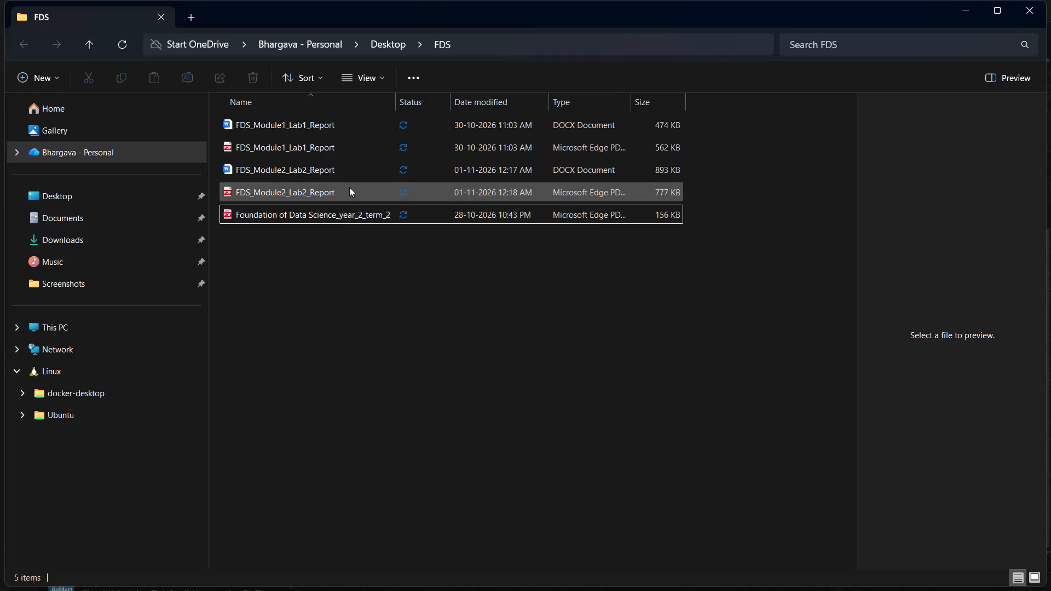
# Select the exported FDS_Module2_Lab2_Report PDF in the FDS folder in File Explorer.
pyautogui.click(349, 187)
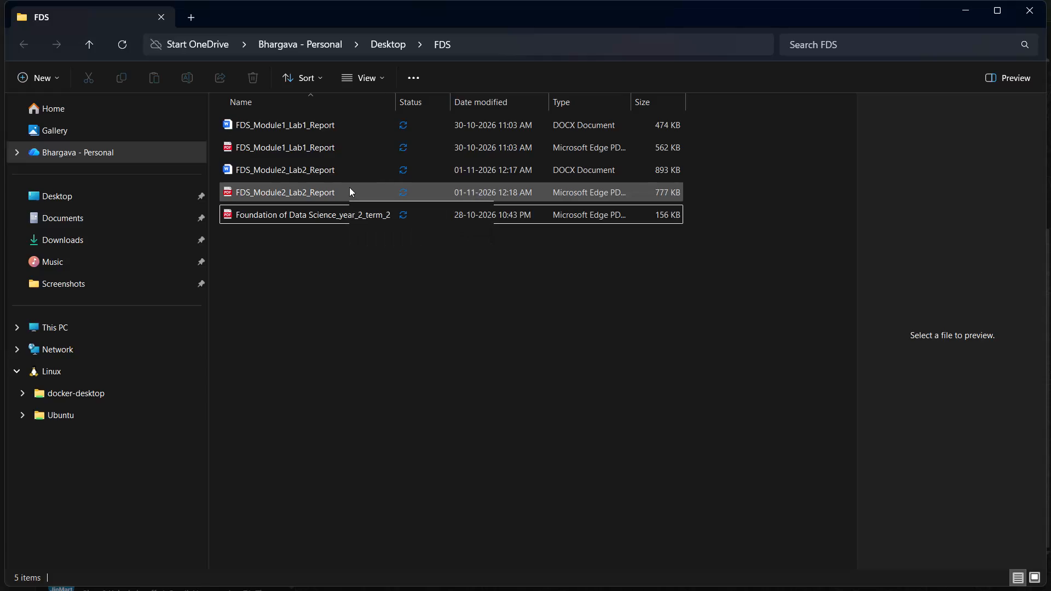
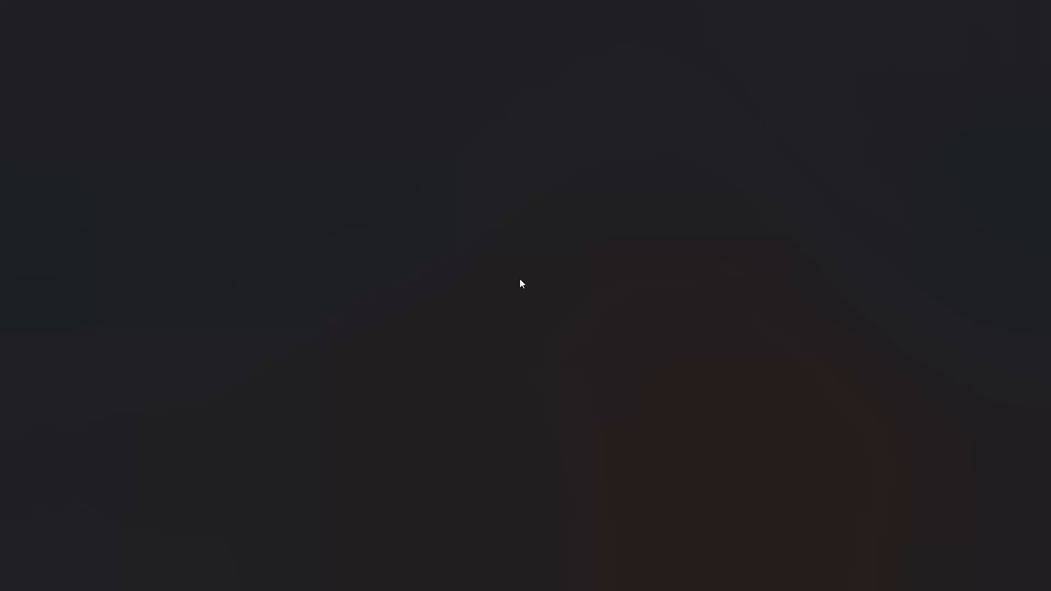
pyautogui.scroll(-1, 519, 279)
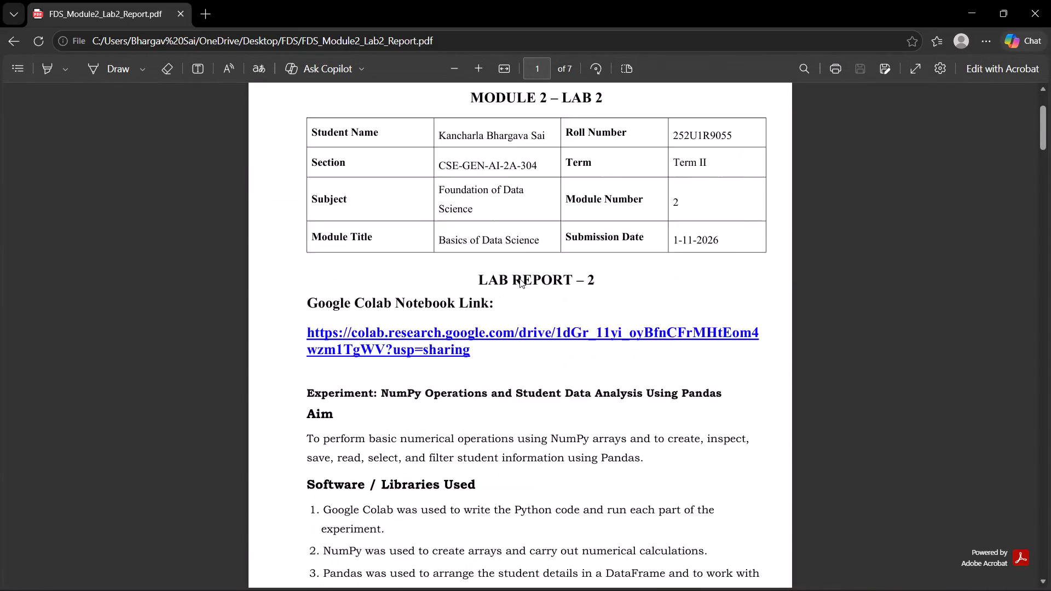
pyautogui.scroll(-8, 519, 279)
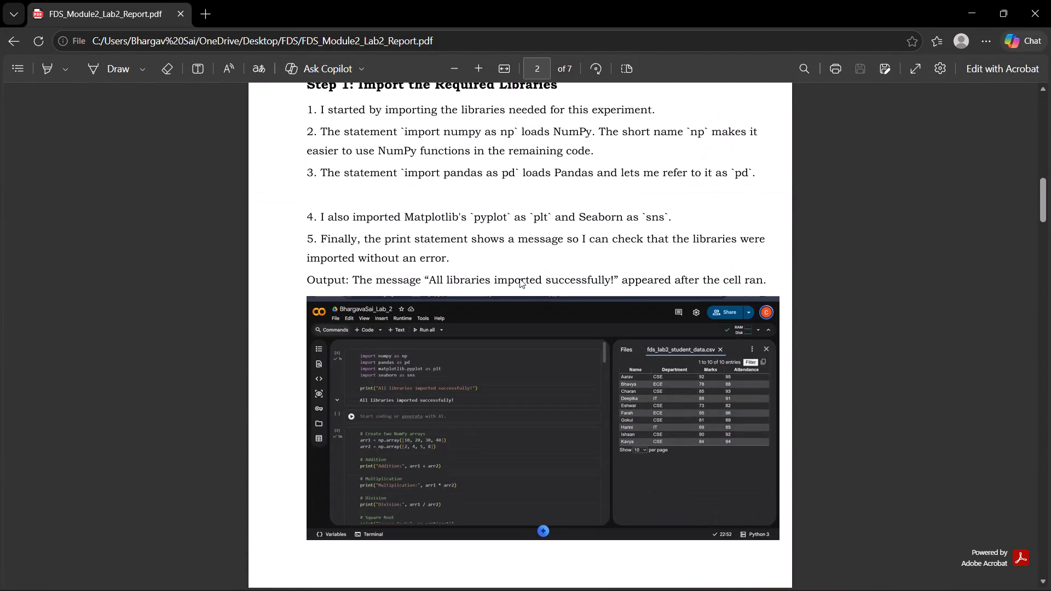
pyautogui.scroll(-7, 519, 279)
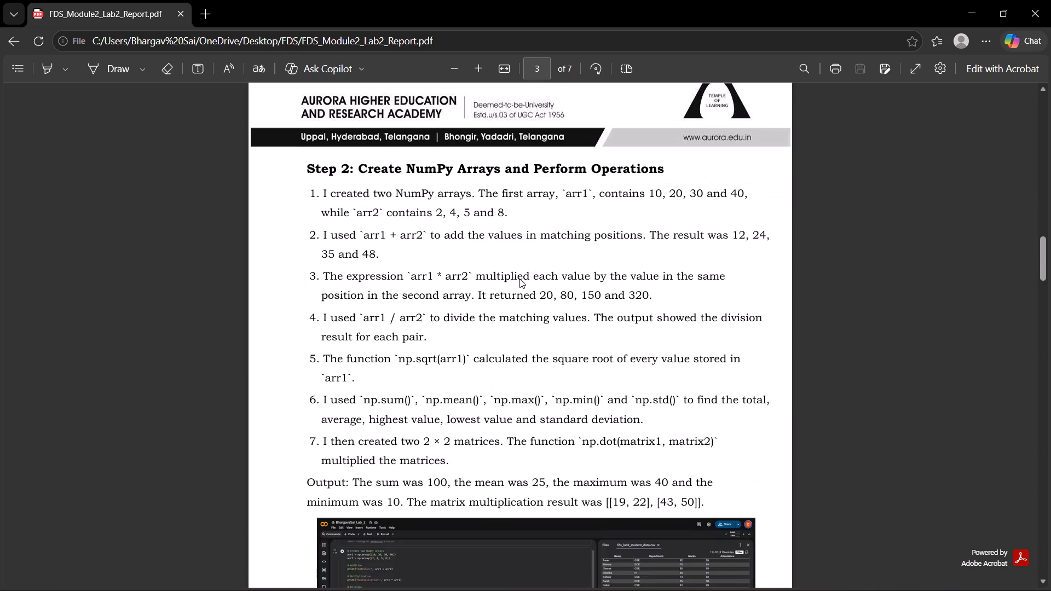
pyautogui.scroll(-12, 519, 279)
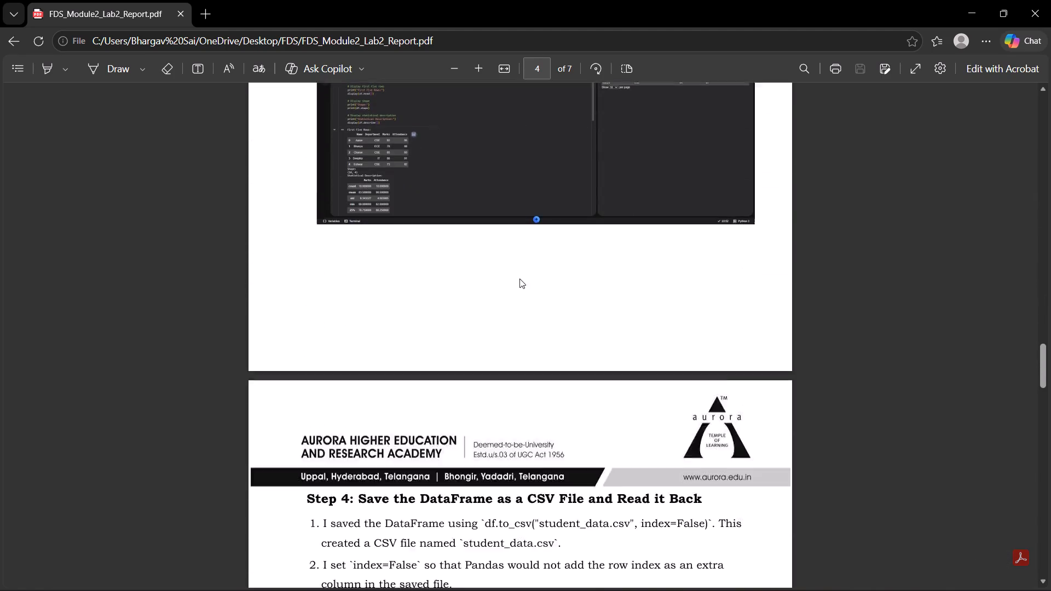
pyautogui.scroll(-13, 519, 279)
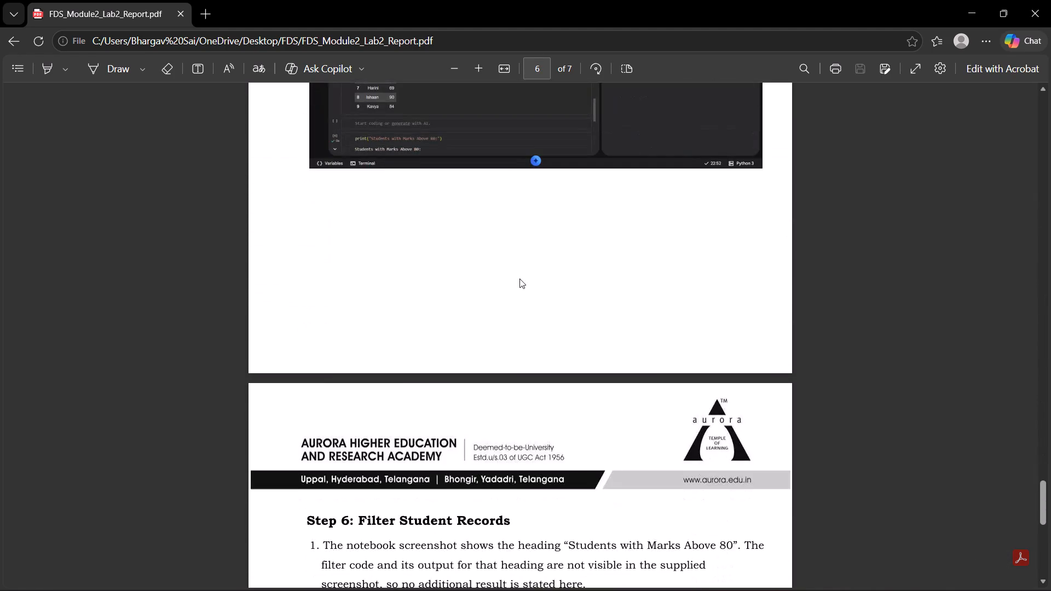
pyautogui.scroll(-11, 519, 279)
pyautogui.scroll(18, 519, 279)
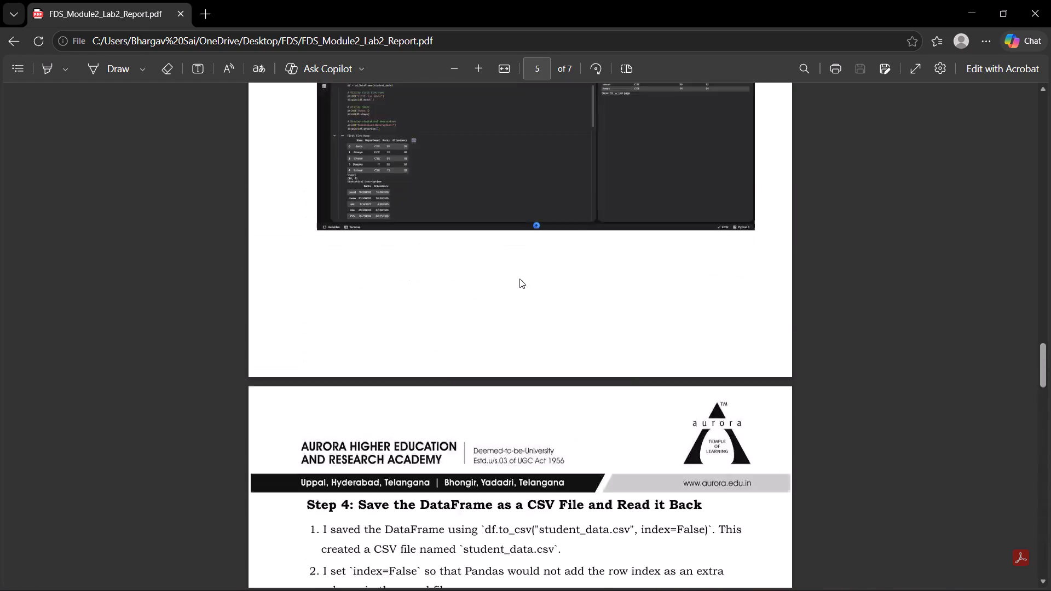
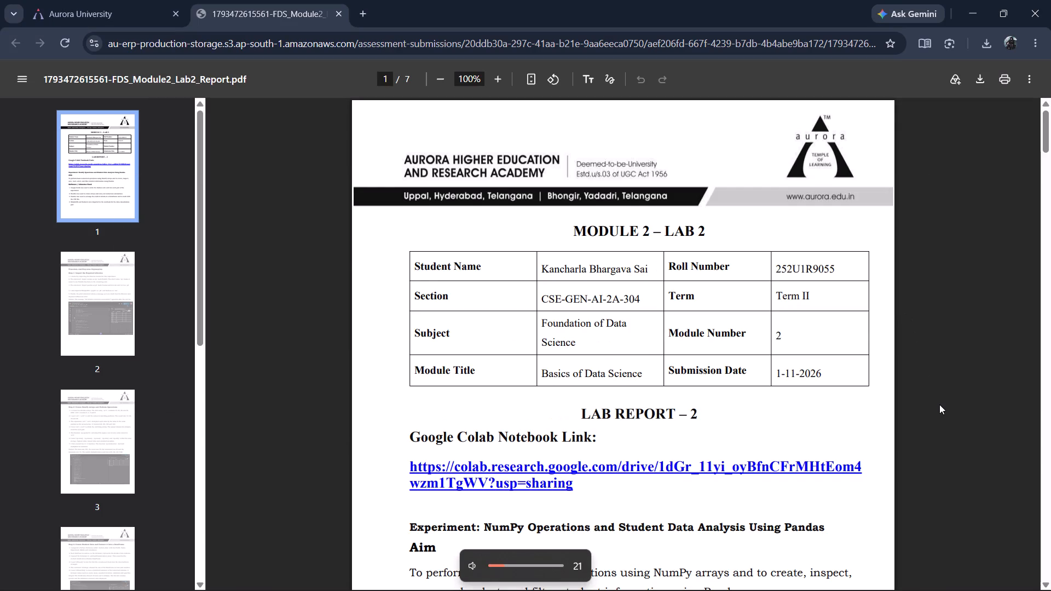
pyautogui.scroll(-5, 939, 404)
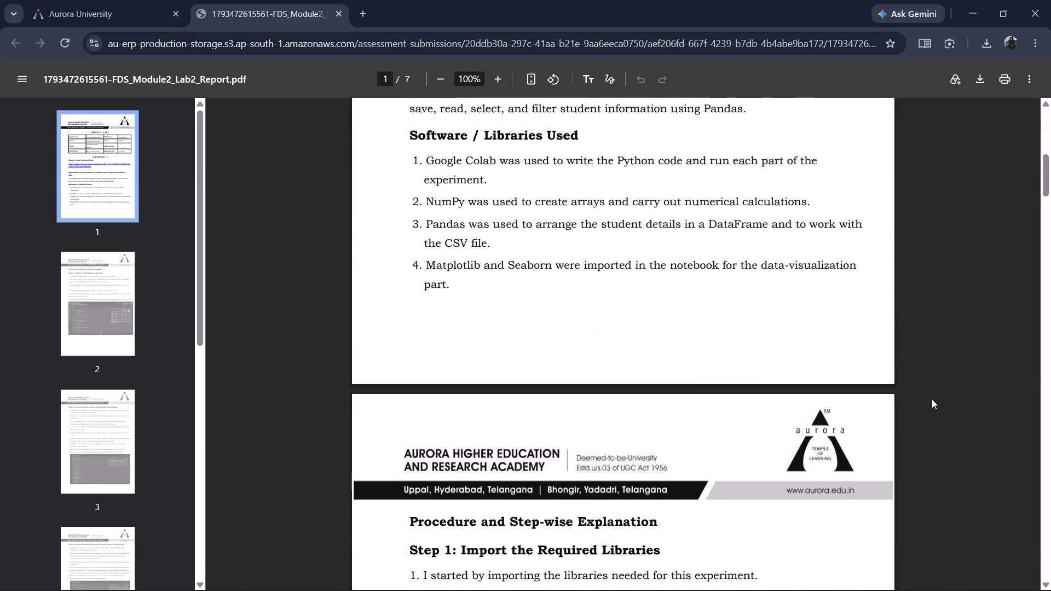
pyautogui.scroll(-5, 932, 399)
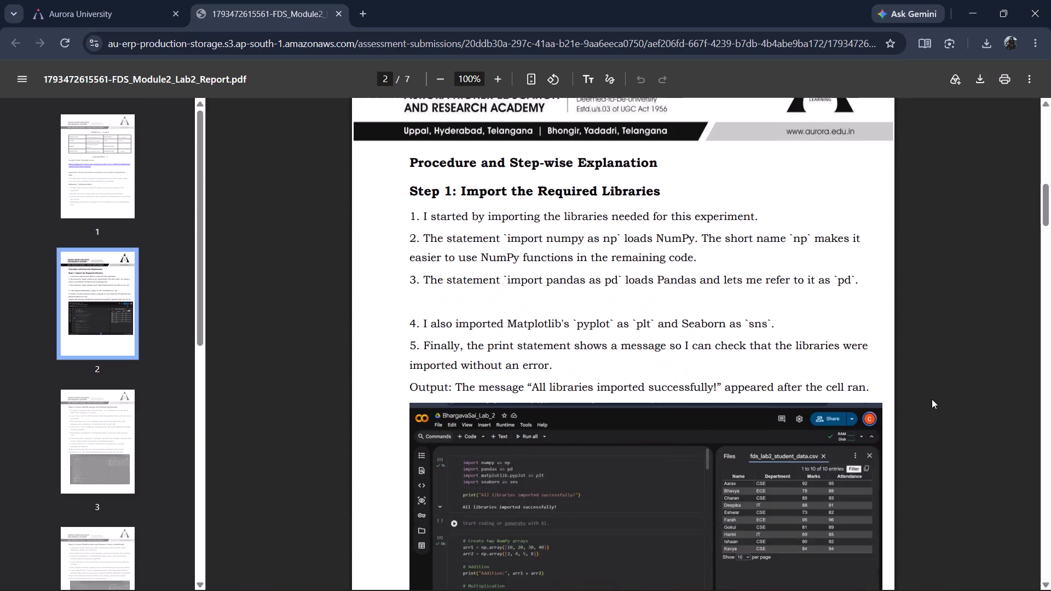
pyautogui.scroll(-11, 932, 399)
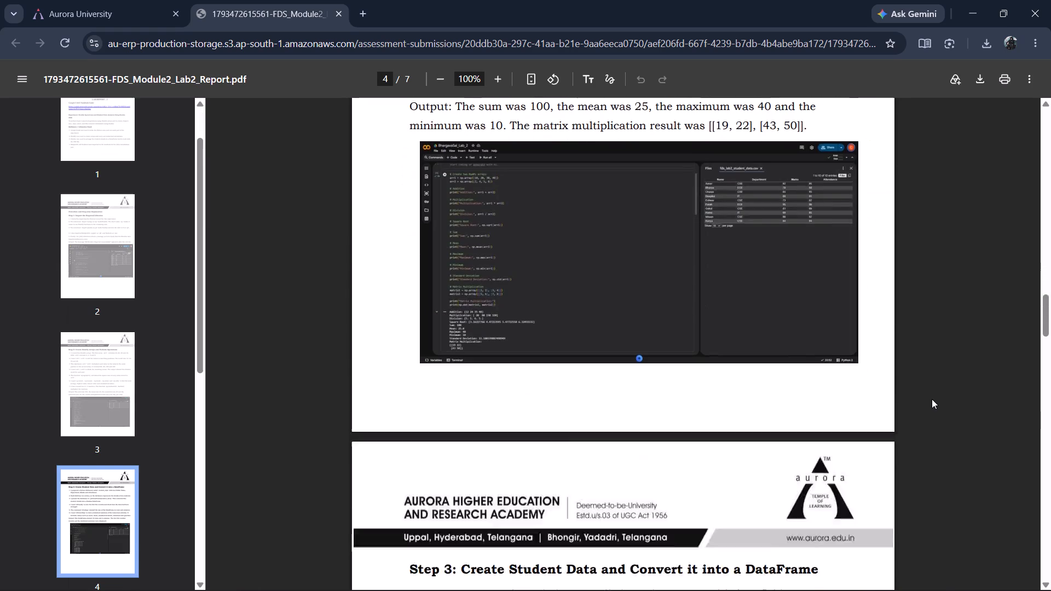
pyautogui.scroll(-15, 932, 399)
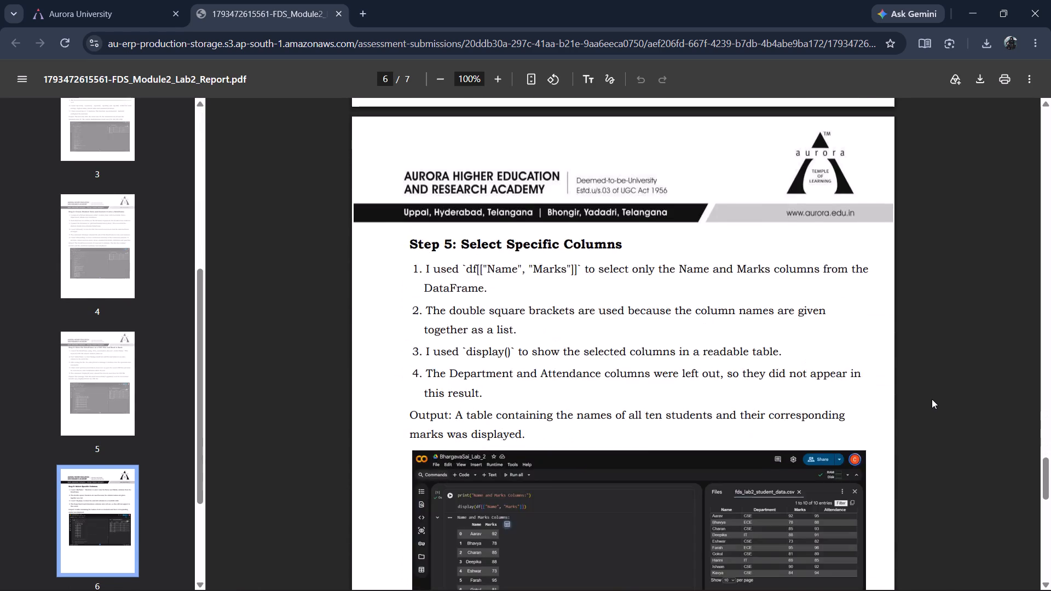
pyautogui.scroll(-13, 932, 399)
pyautogui.scroll(12, 932, 399)
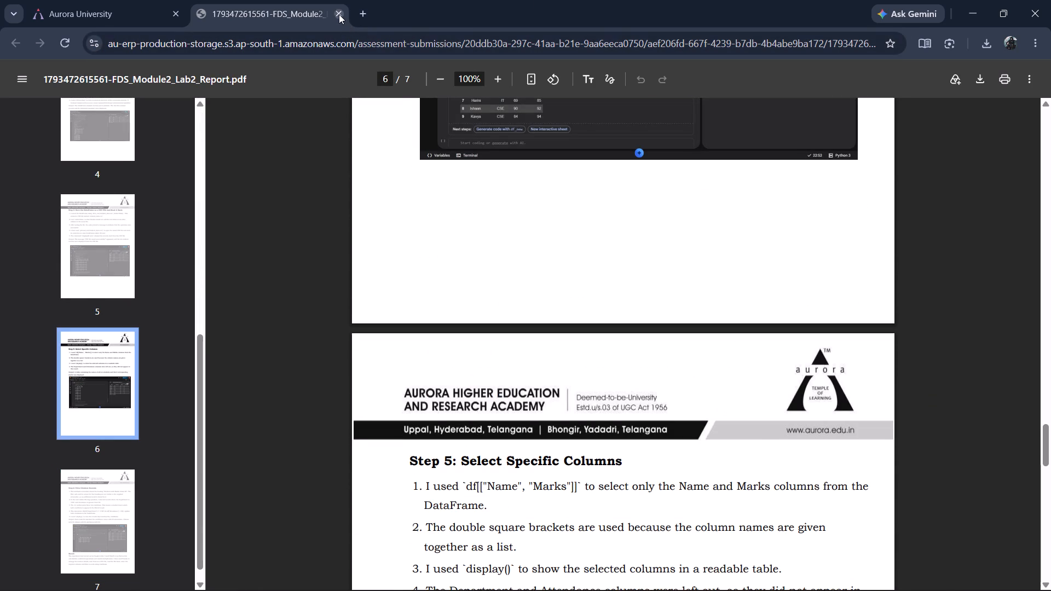
pyautogui.click(339, 14)
# Review the submission status of the Foundations of Data Science assessments.
pyautogui.scroll(-1, 400, 213)
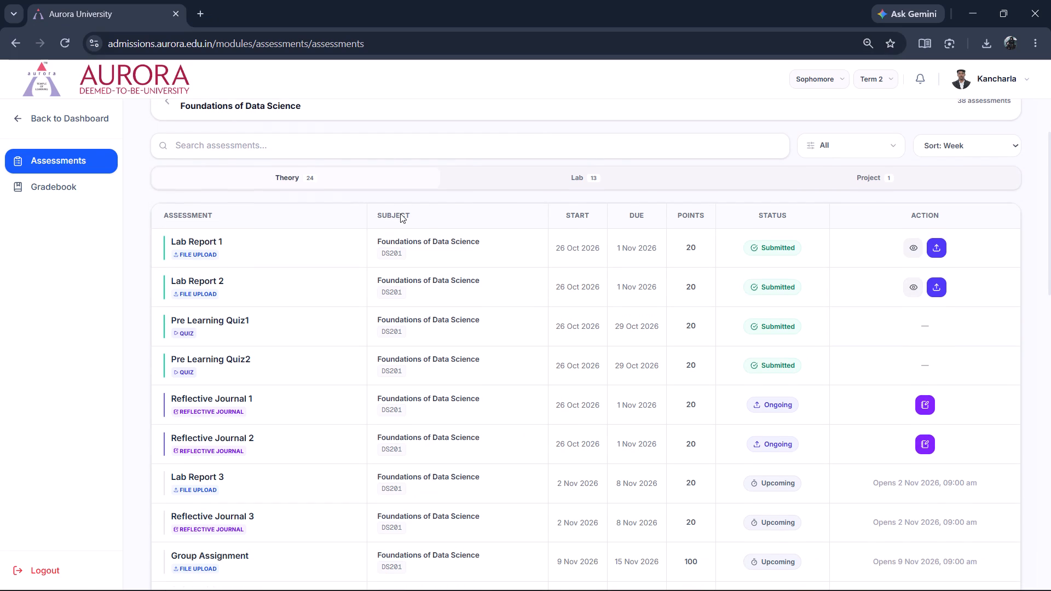
pyautogui.scroll(-9, 400, 213)
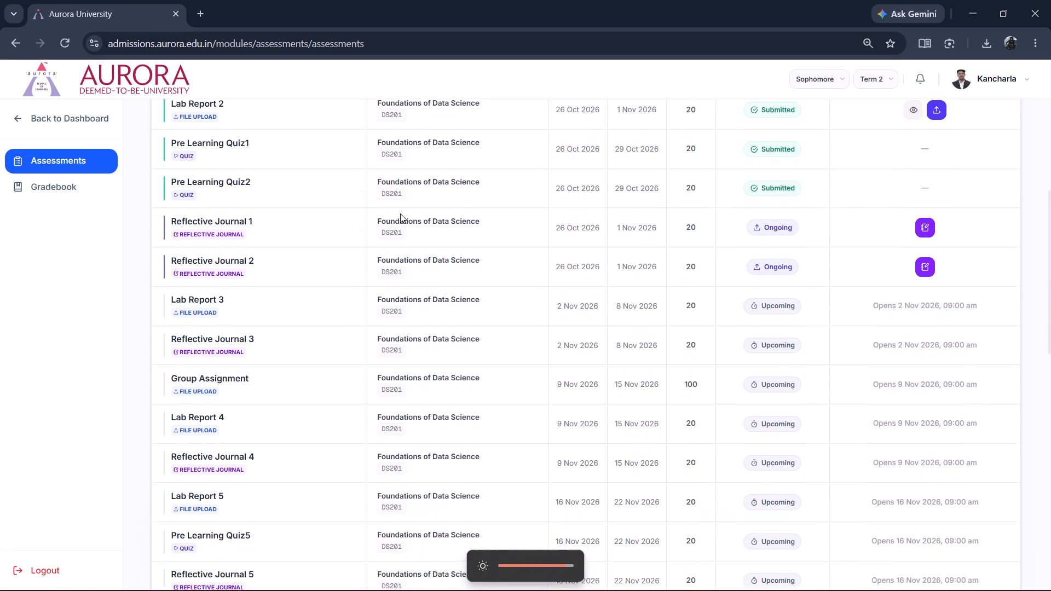
pyautogui.scroll(-3, 400, 213)
pyautogui.scroll(9, 400, 213)
pyautogui.scroll(-2, 400, 213)
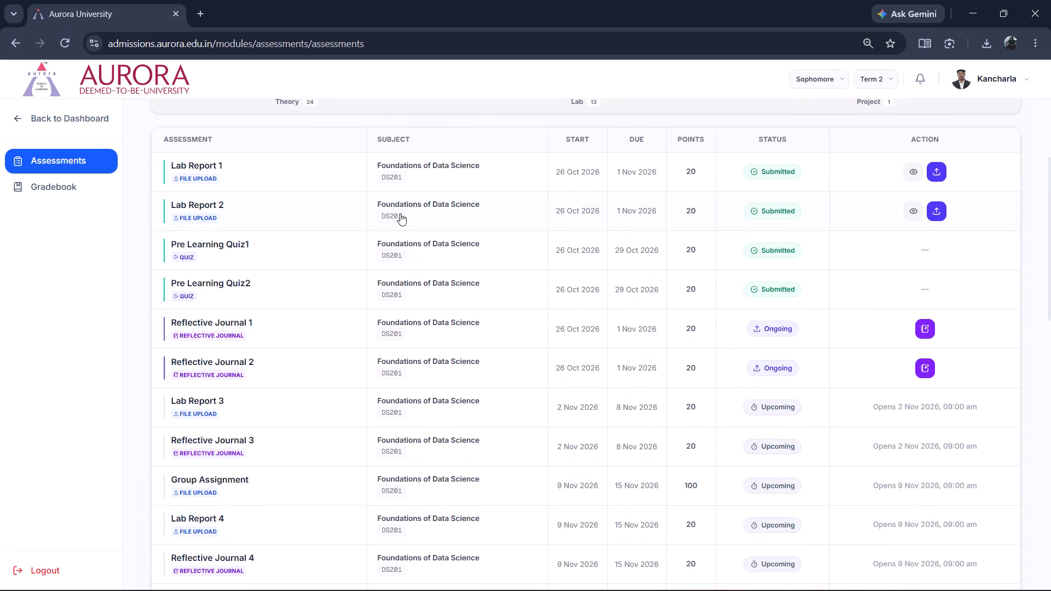
pyautogui.scroll(9, 400, 213)
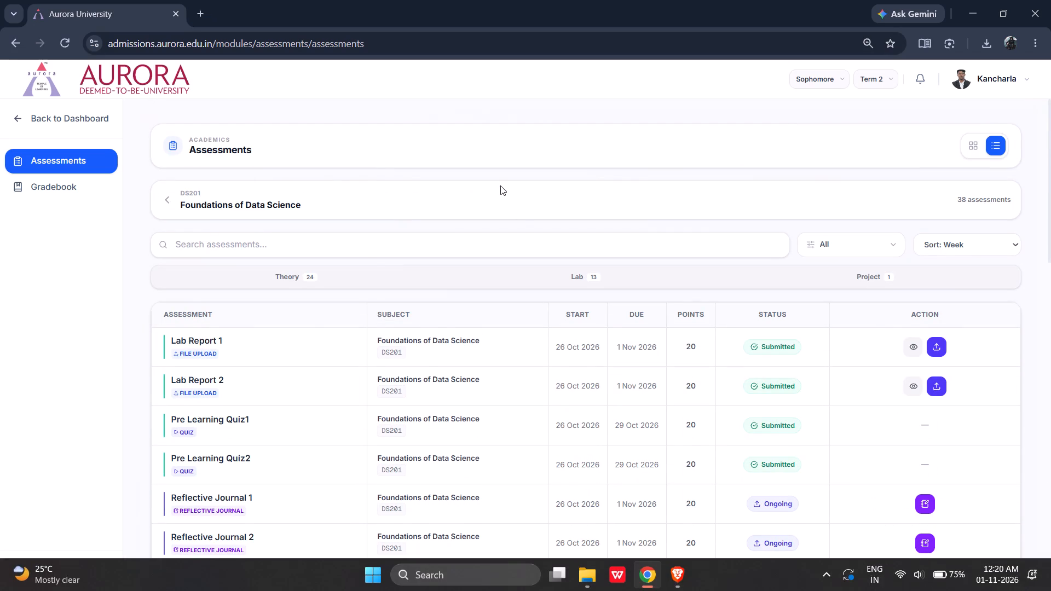
pyautogui.scroll(-2, 500, 186)
pyautogui.scroll(1, 500, 186)
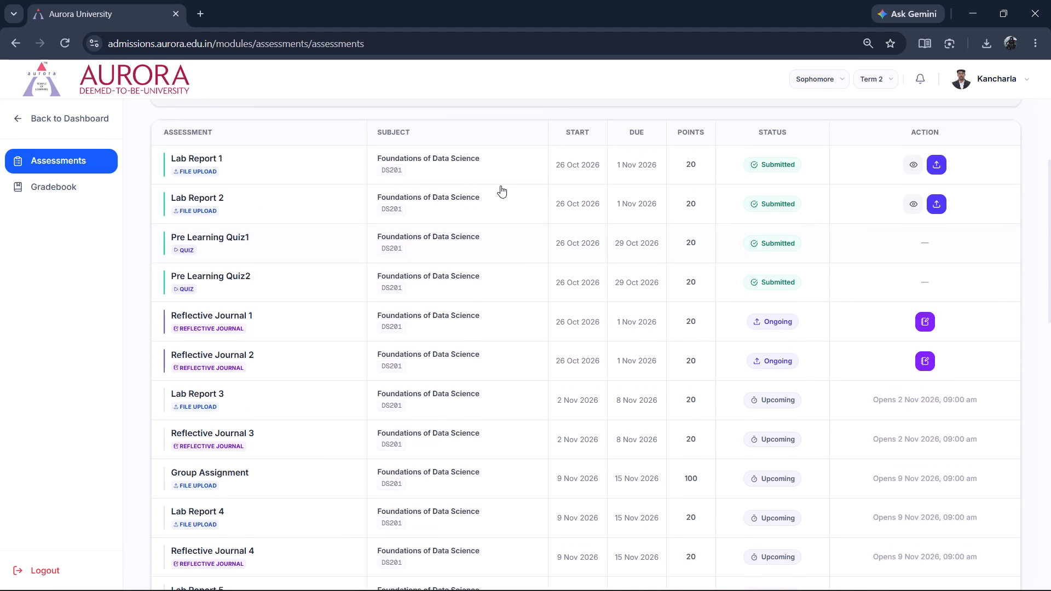
pyautogui.scroll(2, 500, 186)
pyautogui.scroll(1, 428, 187)
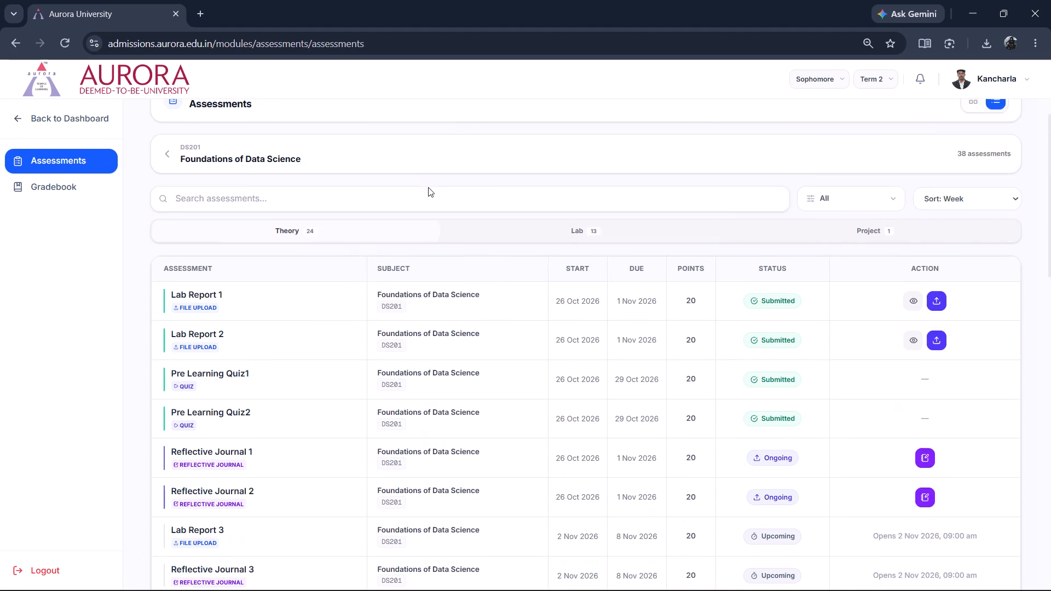
pyautogui.scroll(1, 428, 187)
# Check the assessment lists of Research And Publication Ethics and English Language Proficiency - B2 for ongoing work.
pyautogui.click(171, 197)
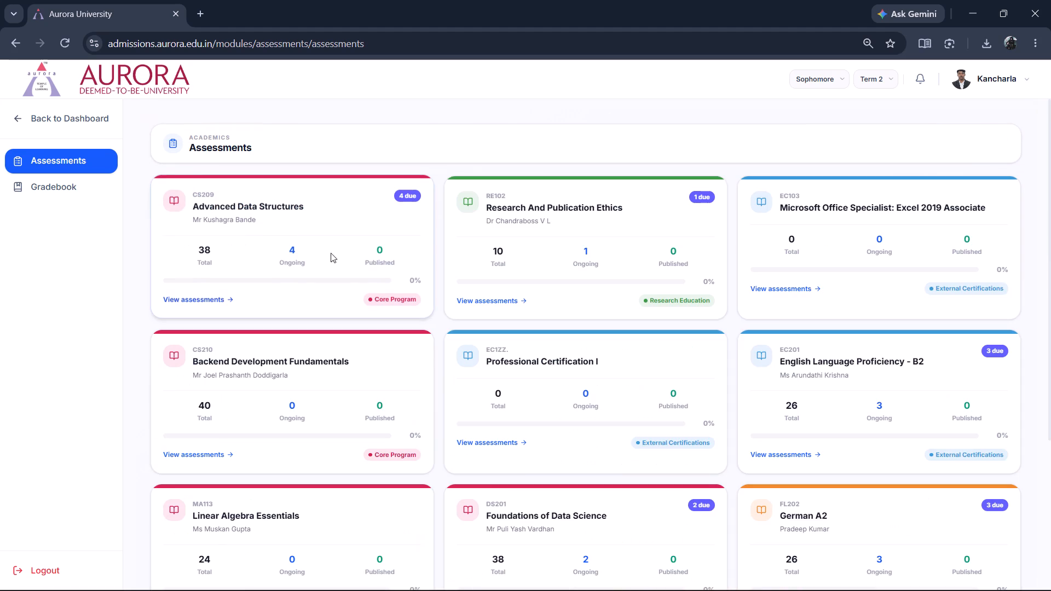
pyautogui.scroll(-1, 360, 278)
pyautogui.click(525, 188)
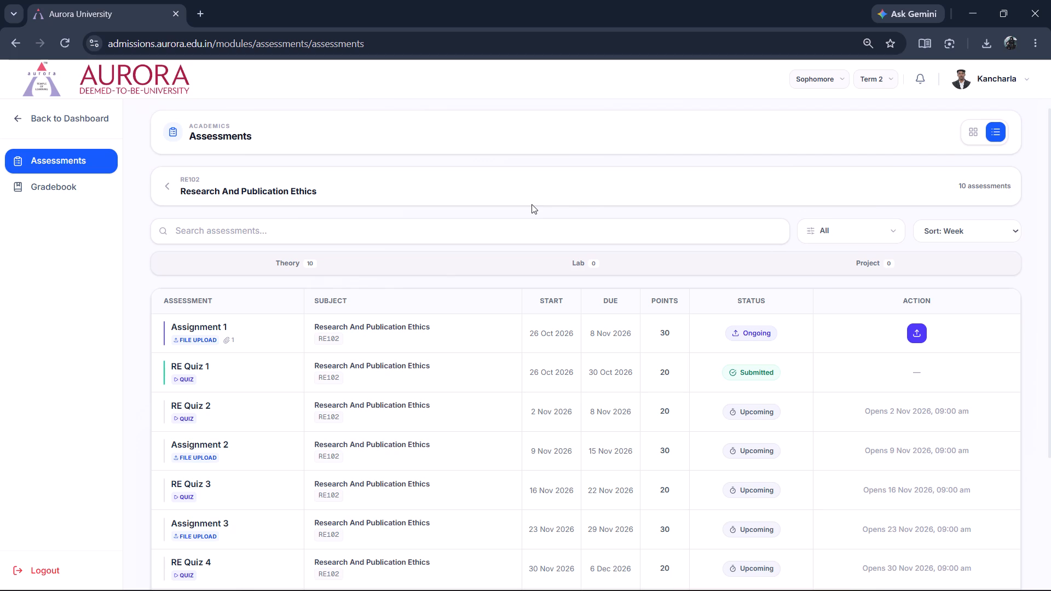
pyautogui.click(168, 186)
pyautogui.scroll(-1, 460, 341)
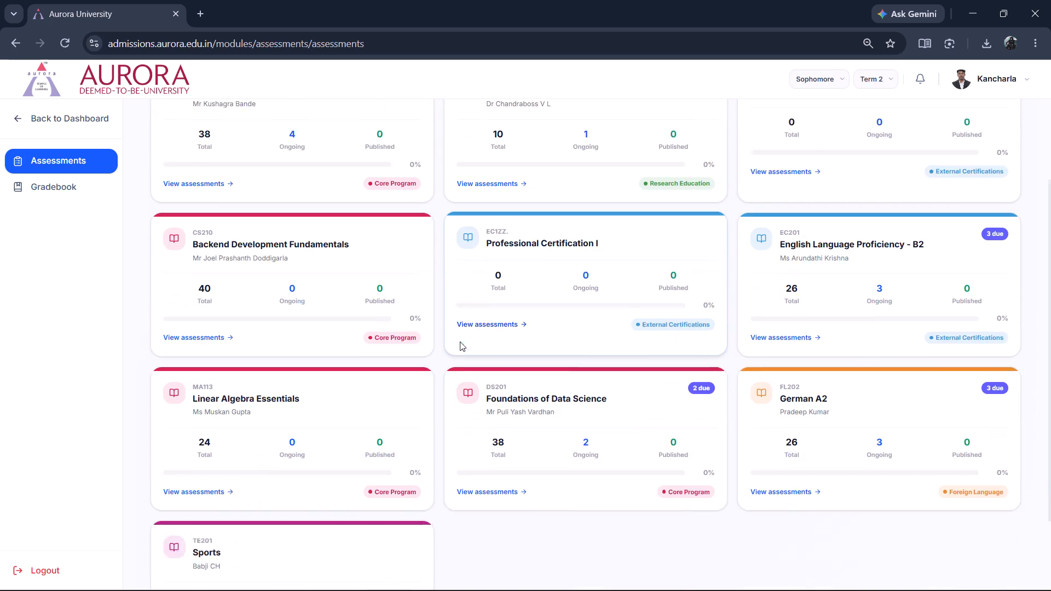
pyautogui.scroll(-1, 460, 341)
pyautogui.click(757, 185)
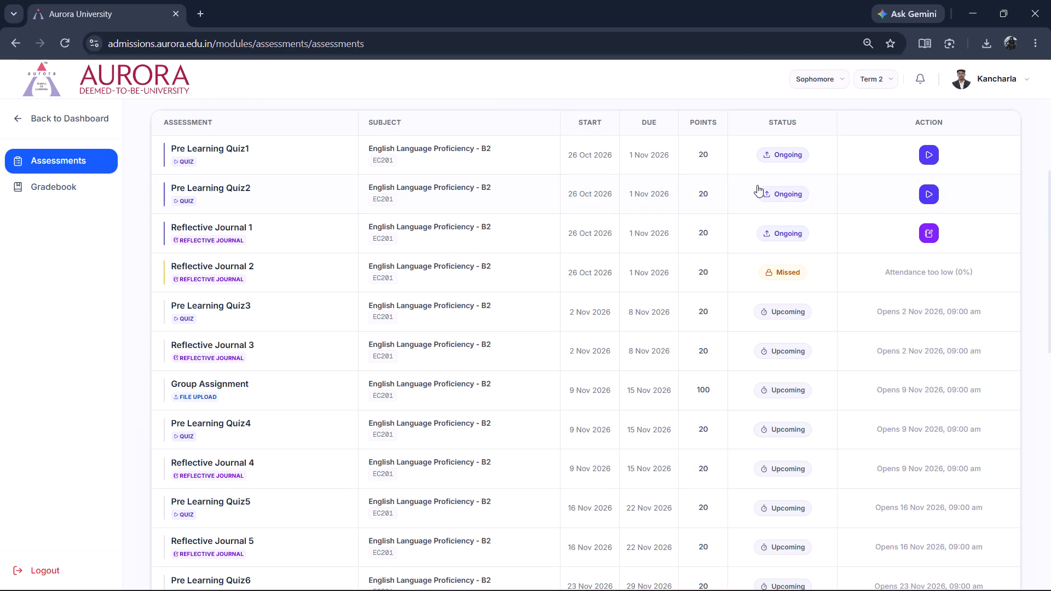
pyautogui.scroll(1, 757, 185)
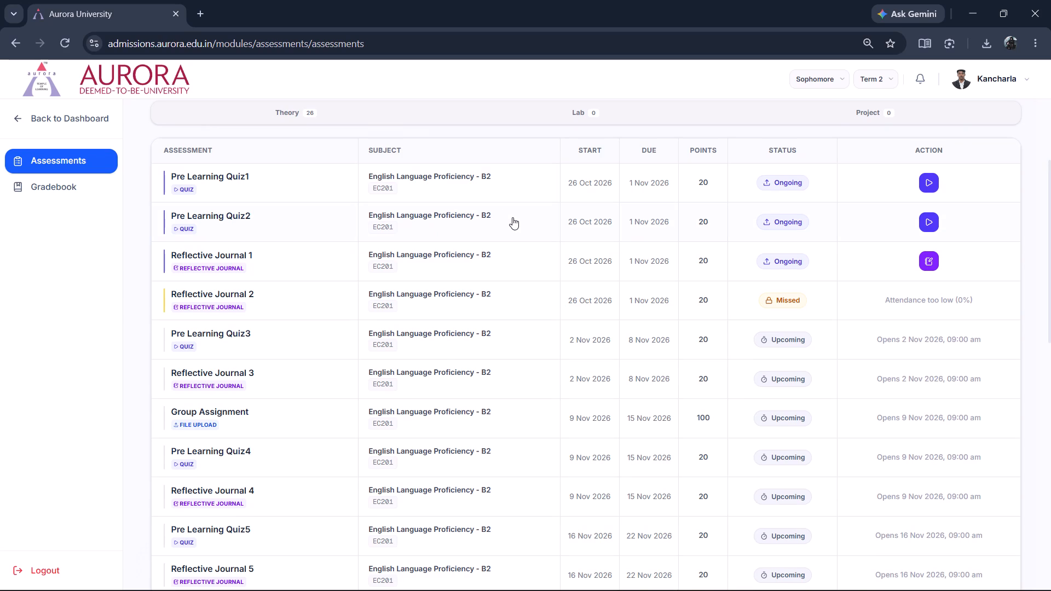
# Reopen the assessments from the dashboard, look over the English Language Proficiency - B2 list, and return to the course overview.
pyautogui.click(18, 121)
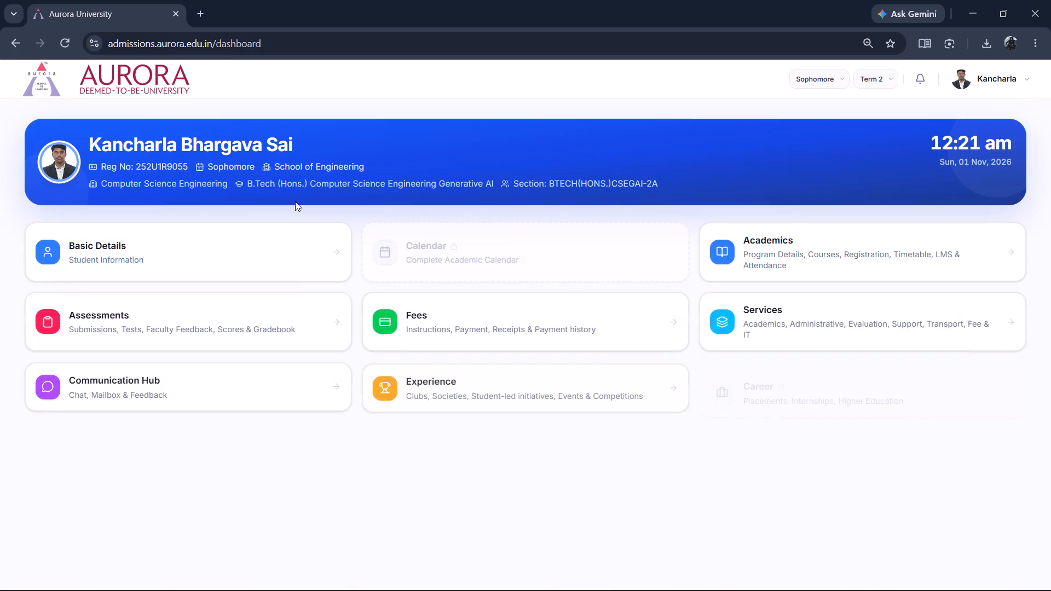
pyautogui.scroll(-1, 295, 201)
pyautogui.click(254, 306)
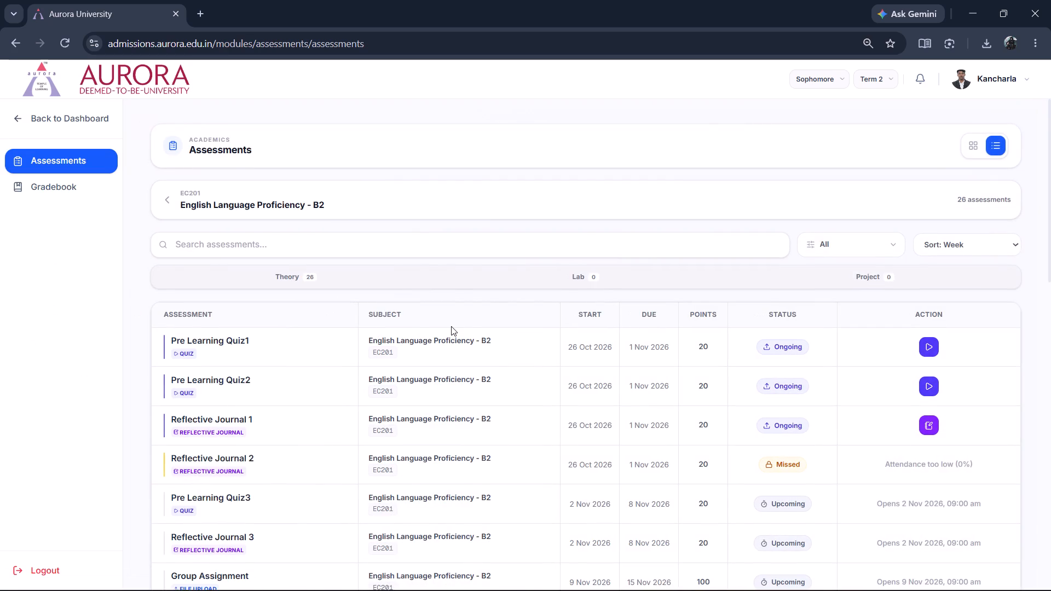
pyautogui.scroll(-1, 451, 326)
pyautogui.click(167, 105)
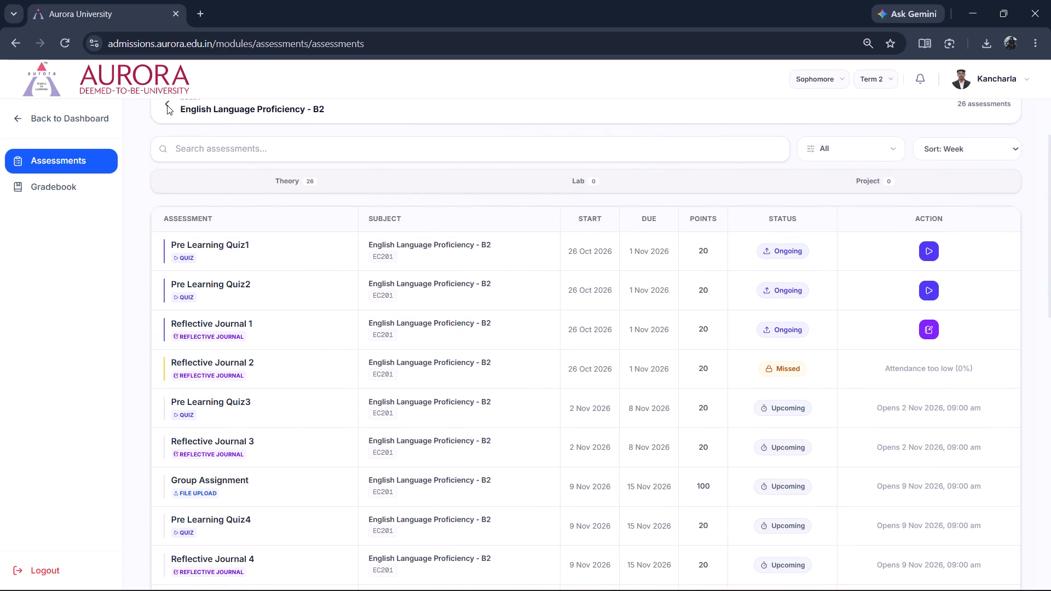
pyautogui.scroll(1, 340, 286)
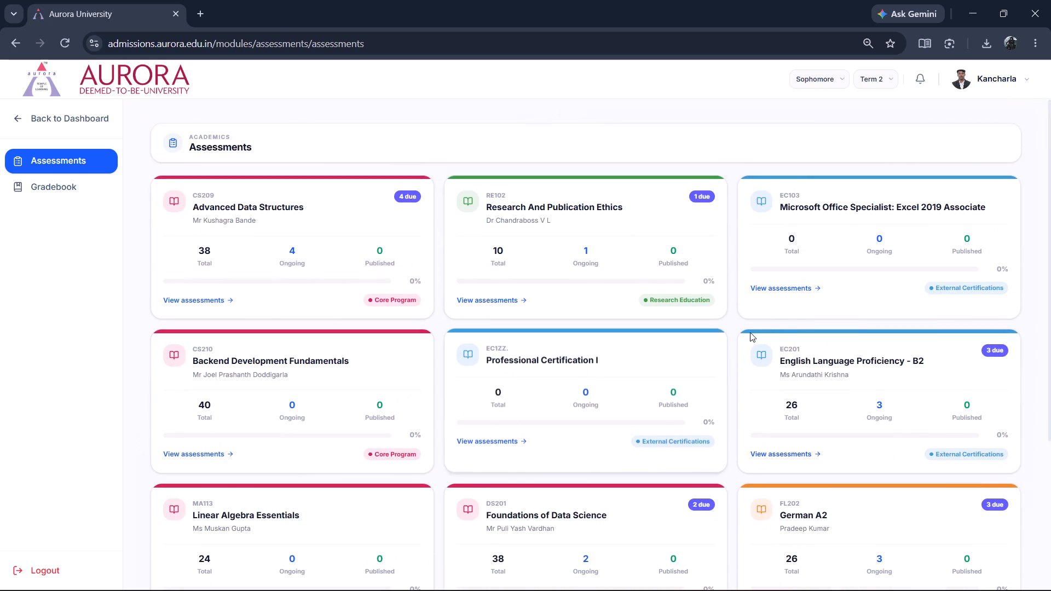
# Review the assessment lists of Advanced Data Structures, Foundations of Data Science, and German A2 for ongoing work.
pyautogui.click(352, 249)
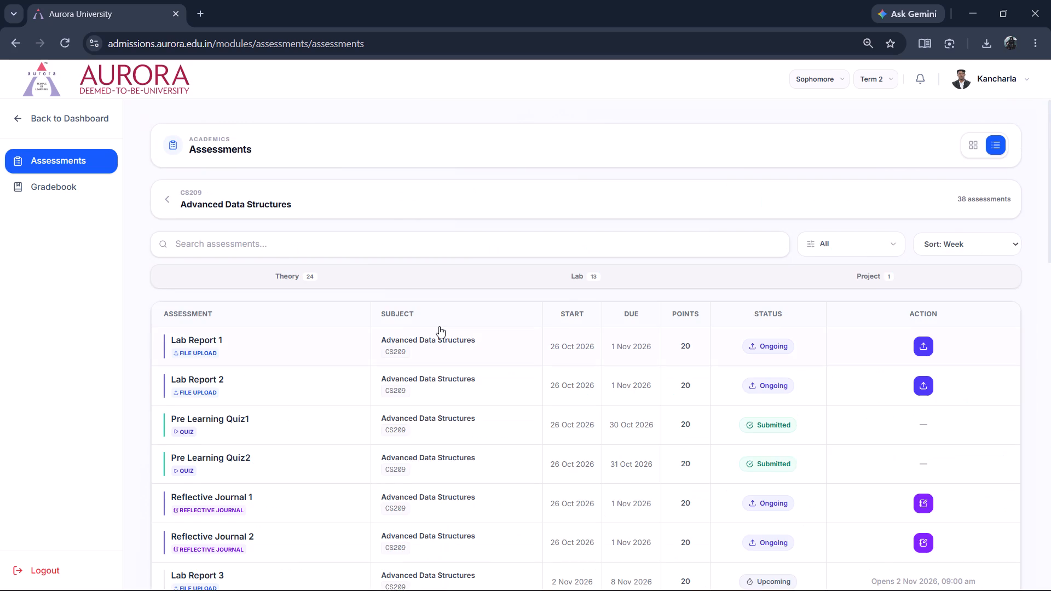
pyautogui.scroll(-1, 439, 326)
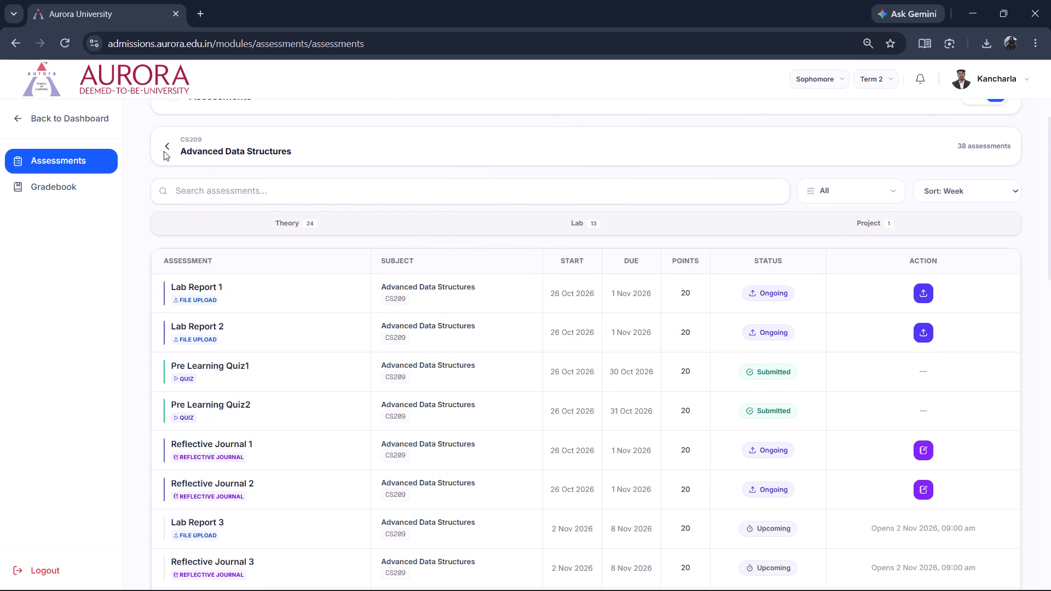
pyautogui.click(164, 151)
pyautogui.scroll(-1, 322, 313)
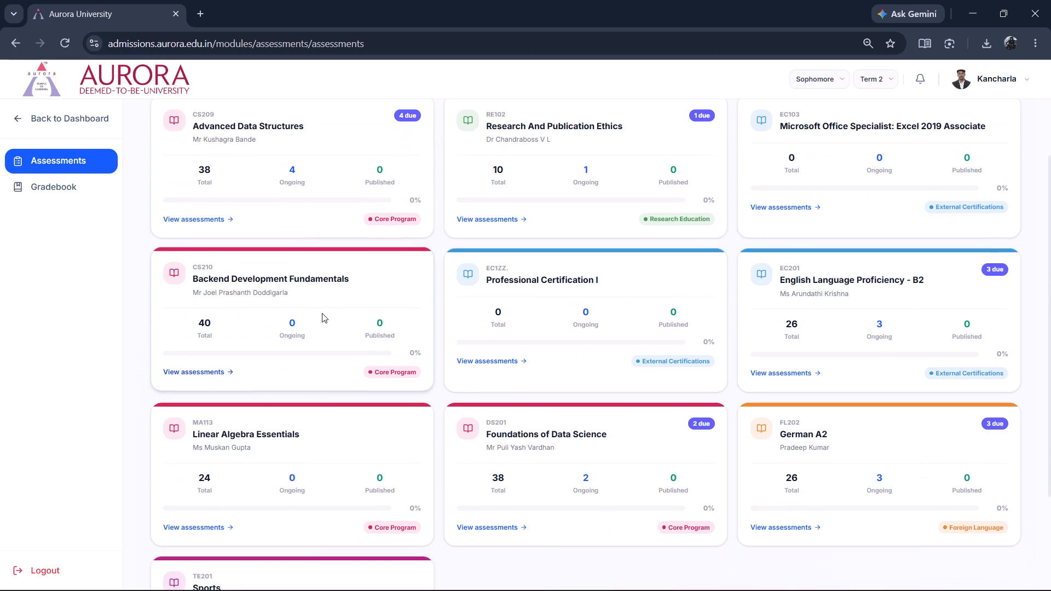
pyautogui.click(490, 470)
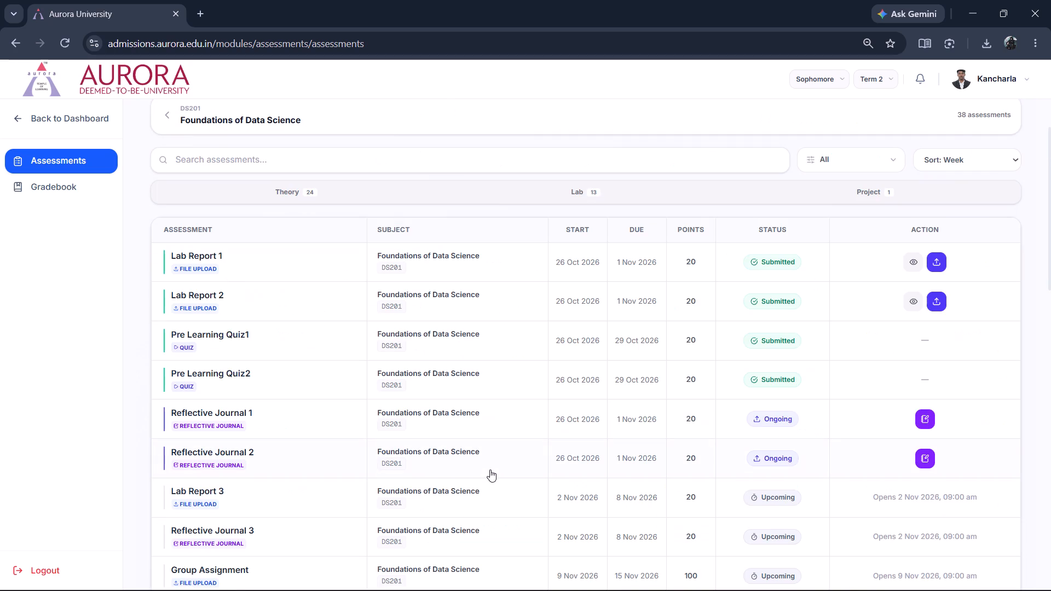
pyautogui.scroll(-1, 460, 369)
pyautogui.scroll(1, 460, 369)
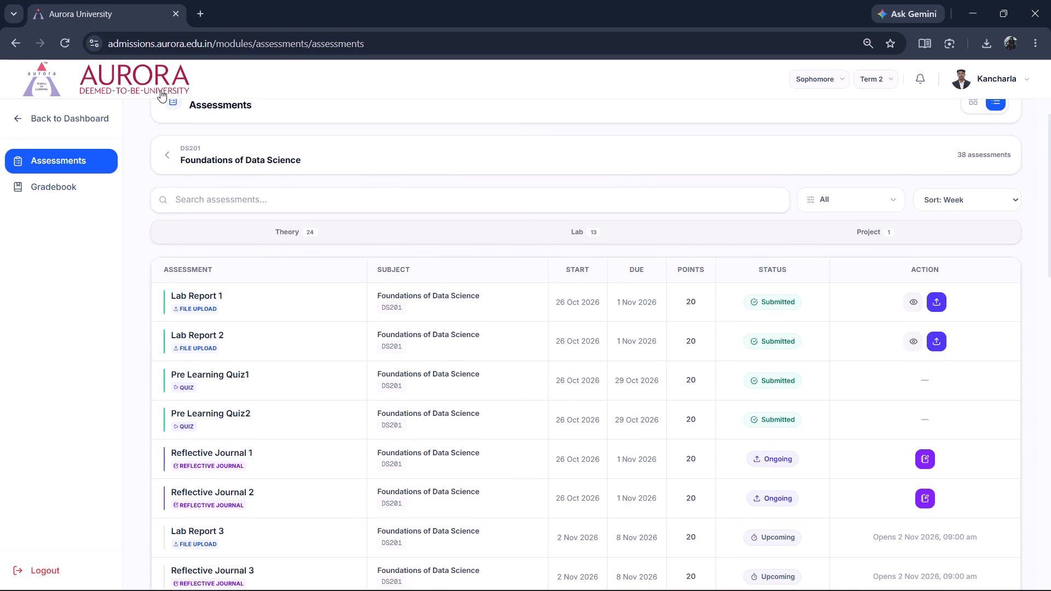
pyautogui.click(166, 152)
pyautogui.scroll(-1, 376, 327)
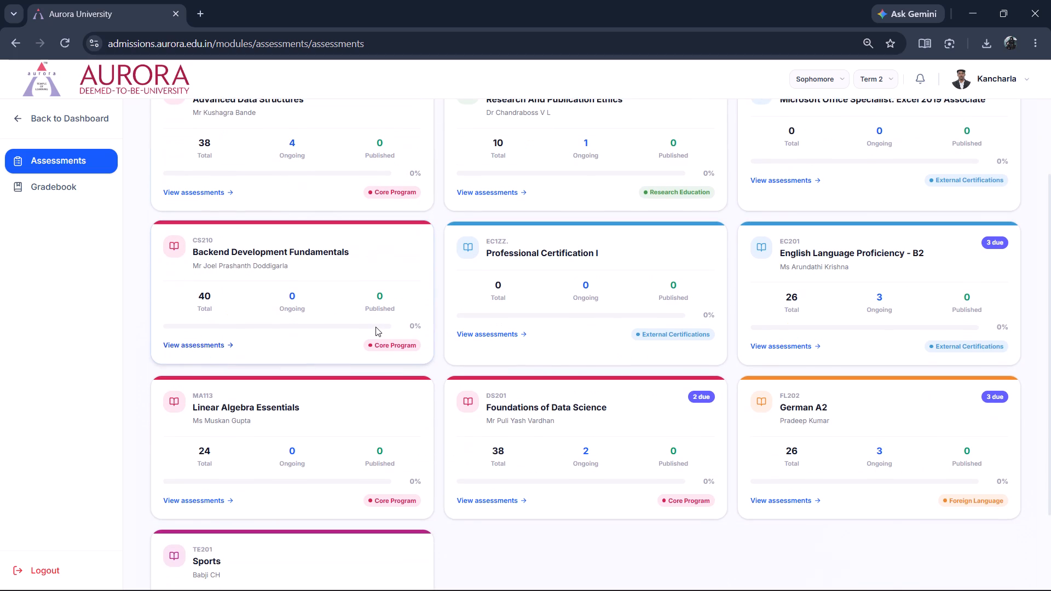
pyautogui.scroll(-1, 376, 327)
pyautogui.click(778, 423)
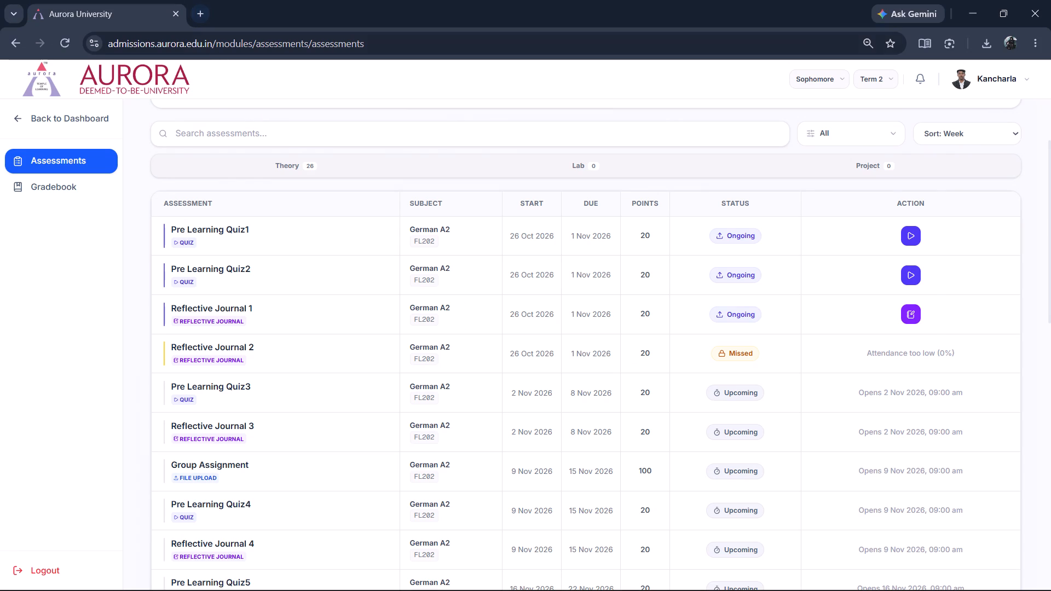
pyautogui.scroll(4, 178, 179)
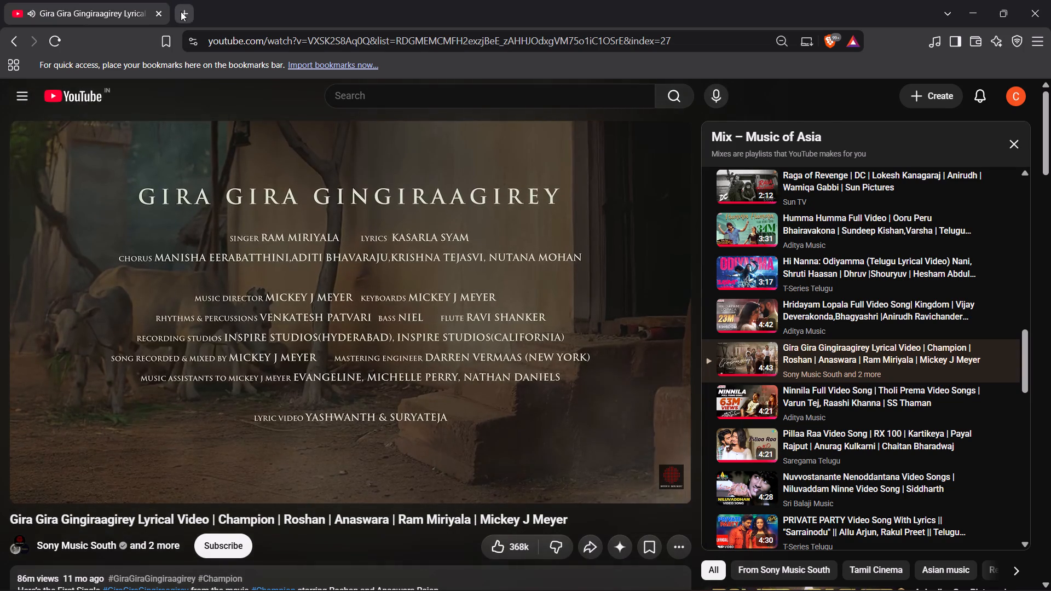
# Switch to Brave and open a new tab alongside the YouTube video.
pyautogui.click(181, 11)
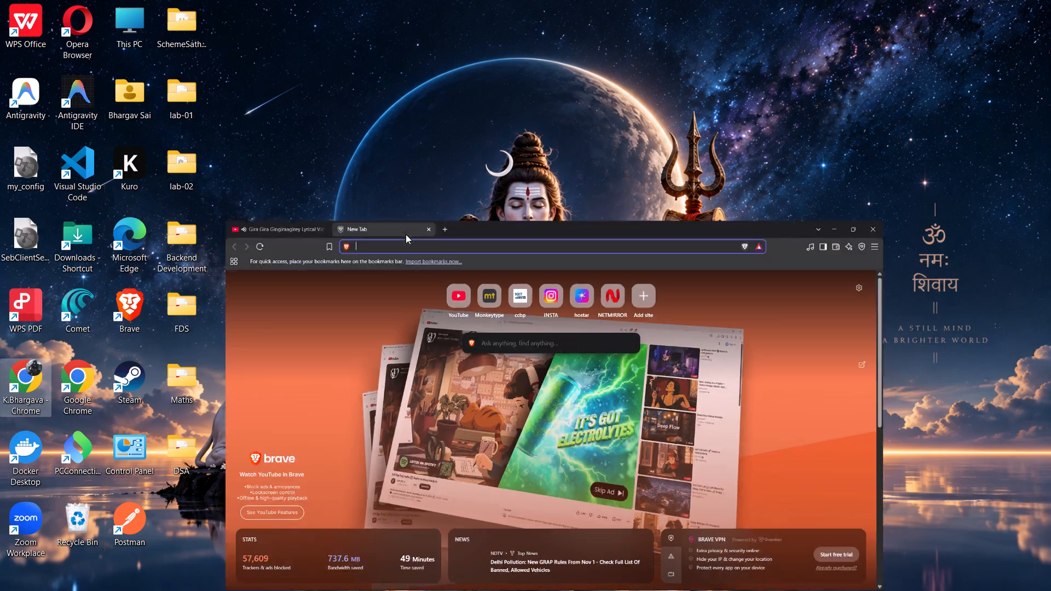
# Search Windows for "w" and launch the top match.
pyautogui.press('w')
pyautogui.press('Return')
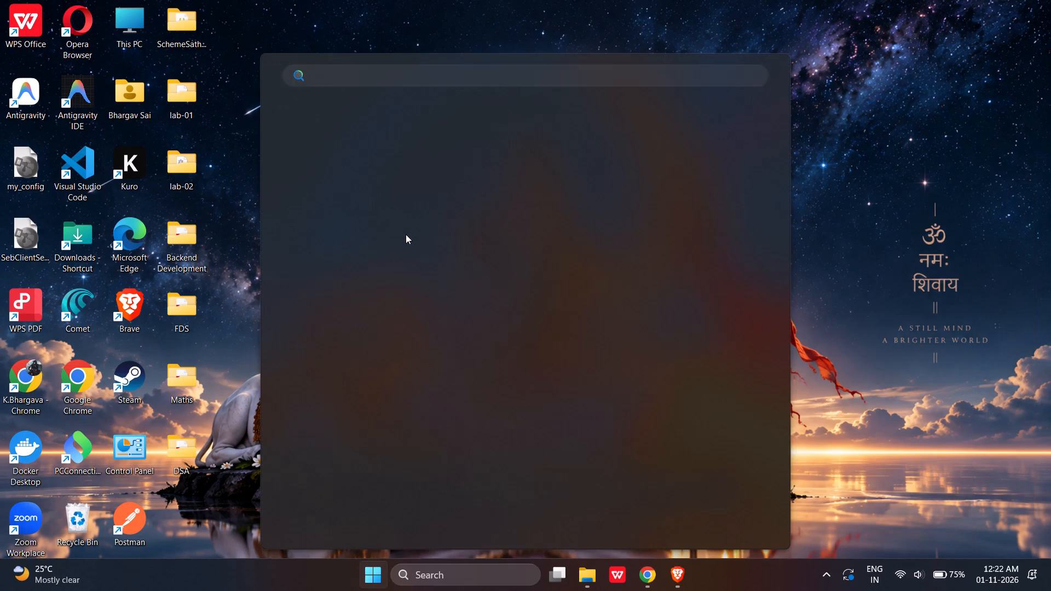
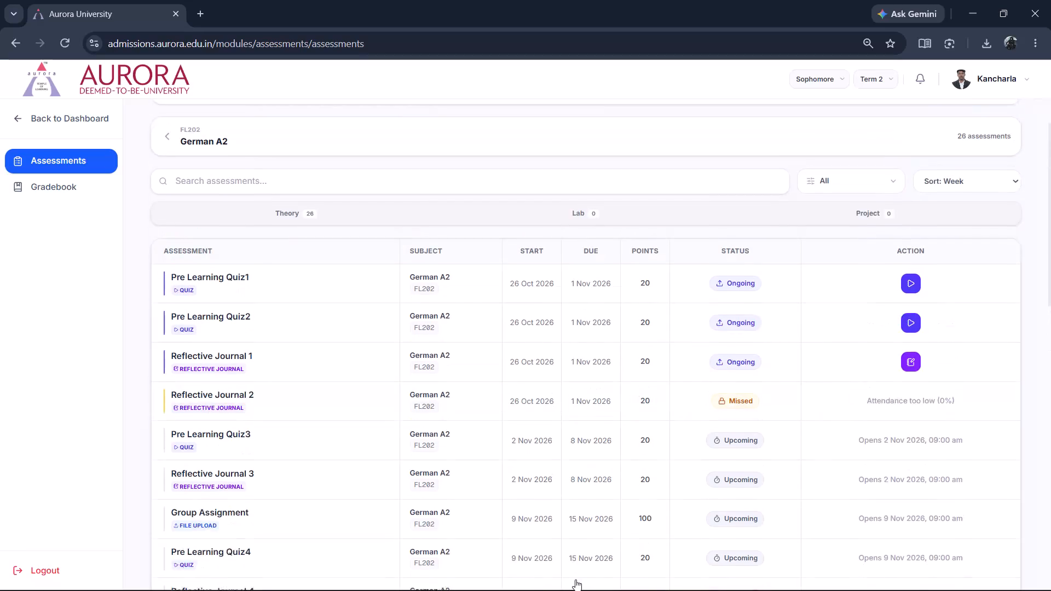
# Leave the German A2 assessment list and return to the overview of all course assessments.
pyautogui.hscroll(6, 575, 580)
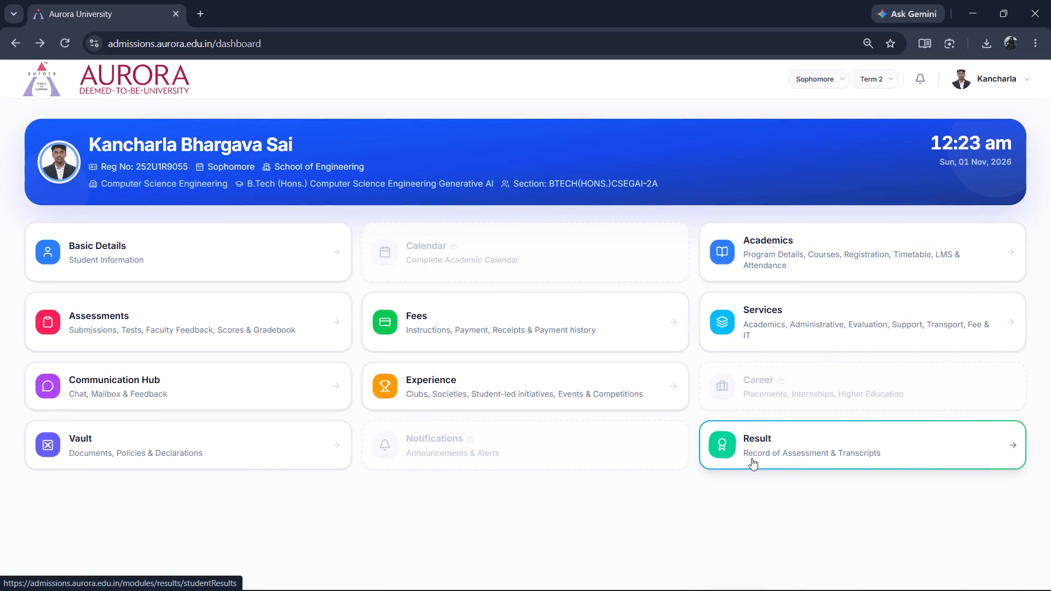
pyautogui.scroll(-1, 752, 458)
pyautogui.hscroll(-6, 414, 420)
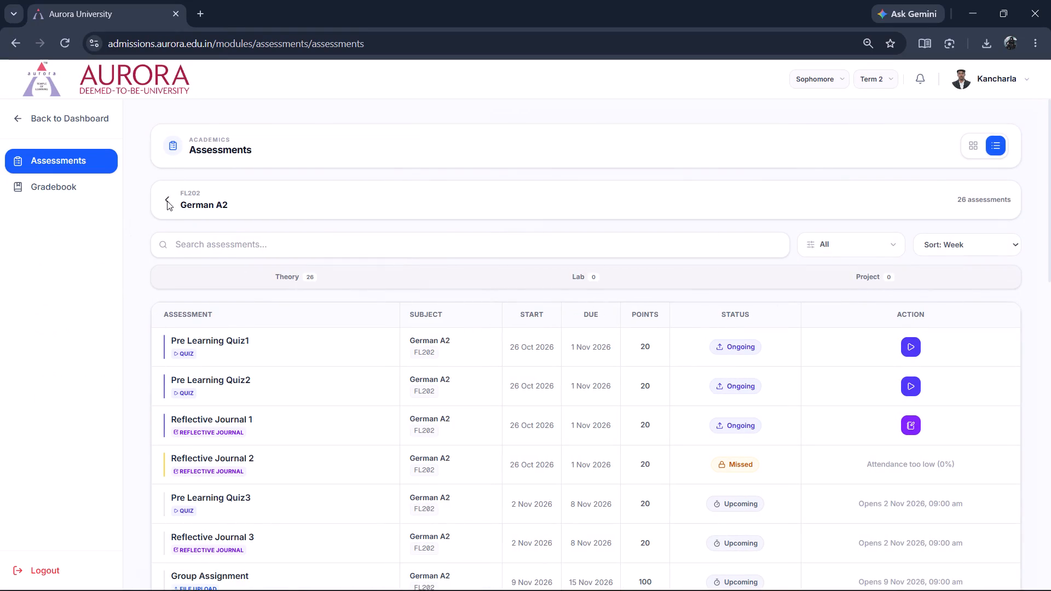
pyautogui.click(167, 201)
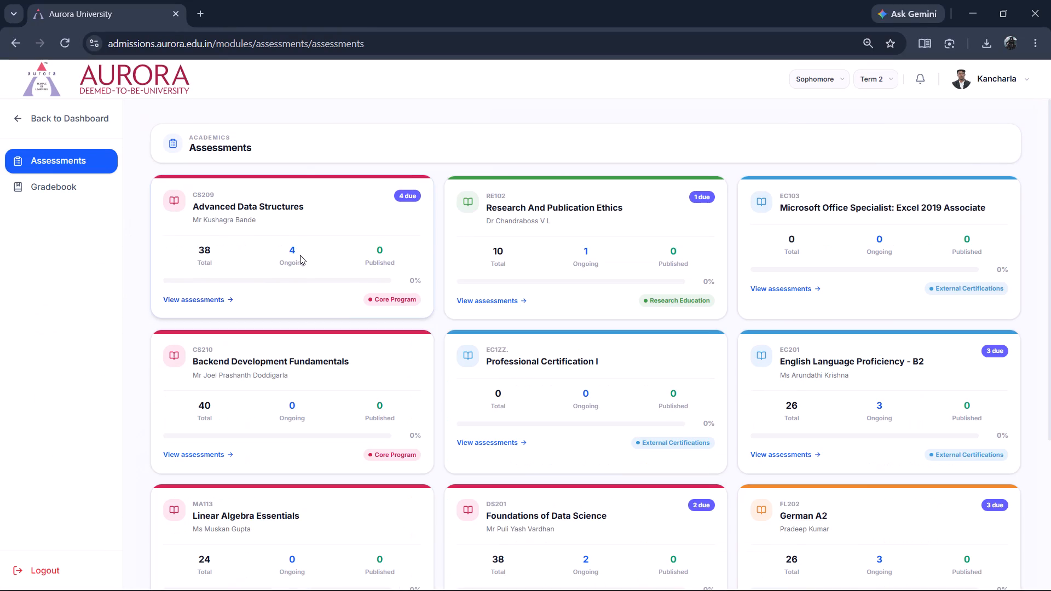
# View the Advanced Data Structures assessment list, and return to the course overview.
pyautogui.click(300, 255)
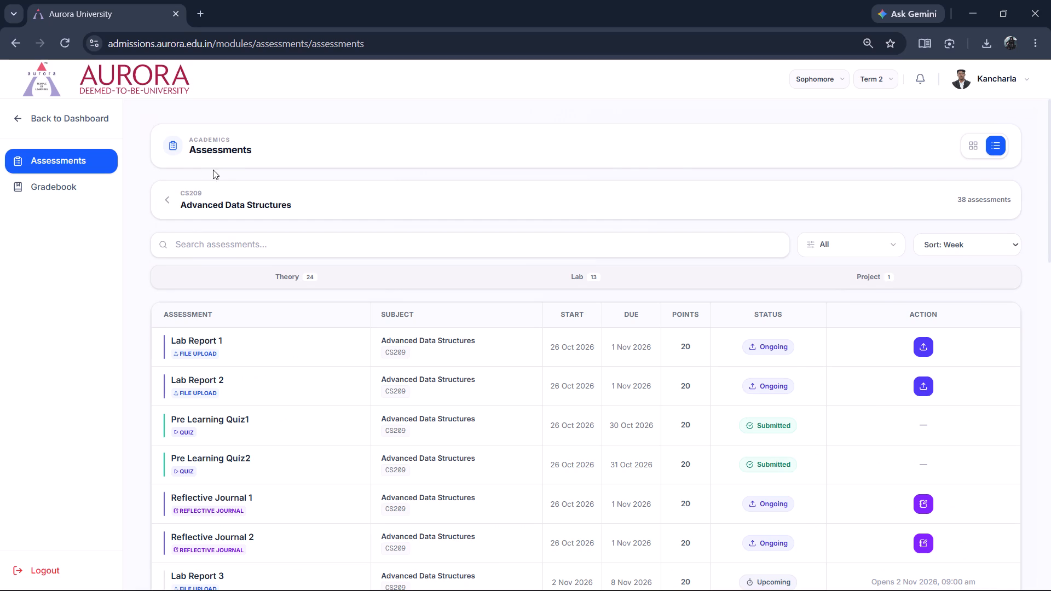
pyautogui.click(170, 195)
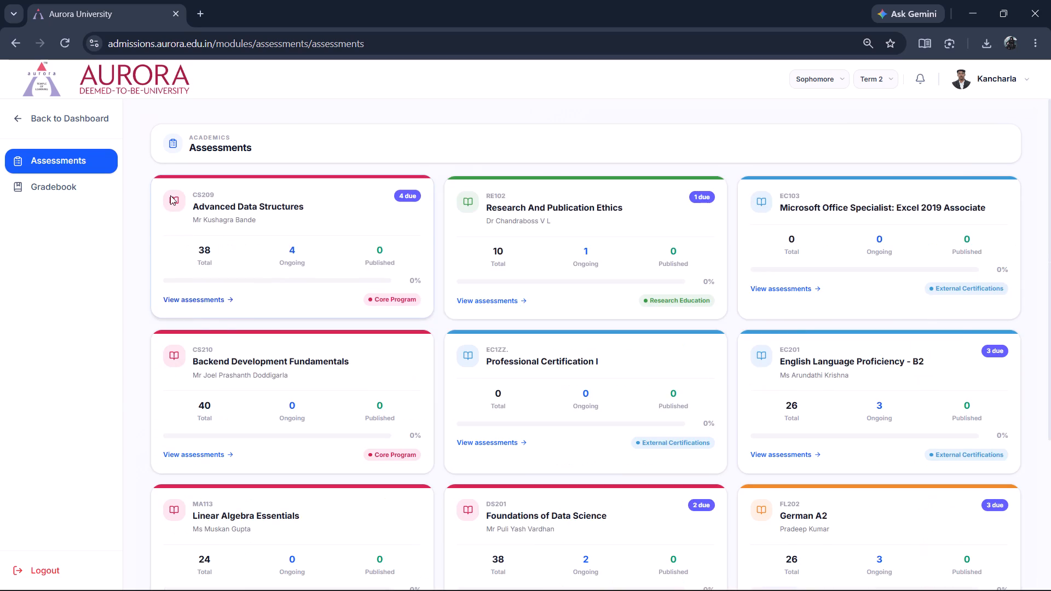